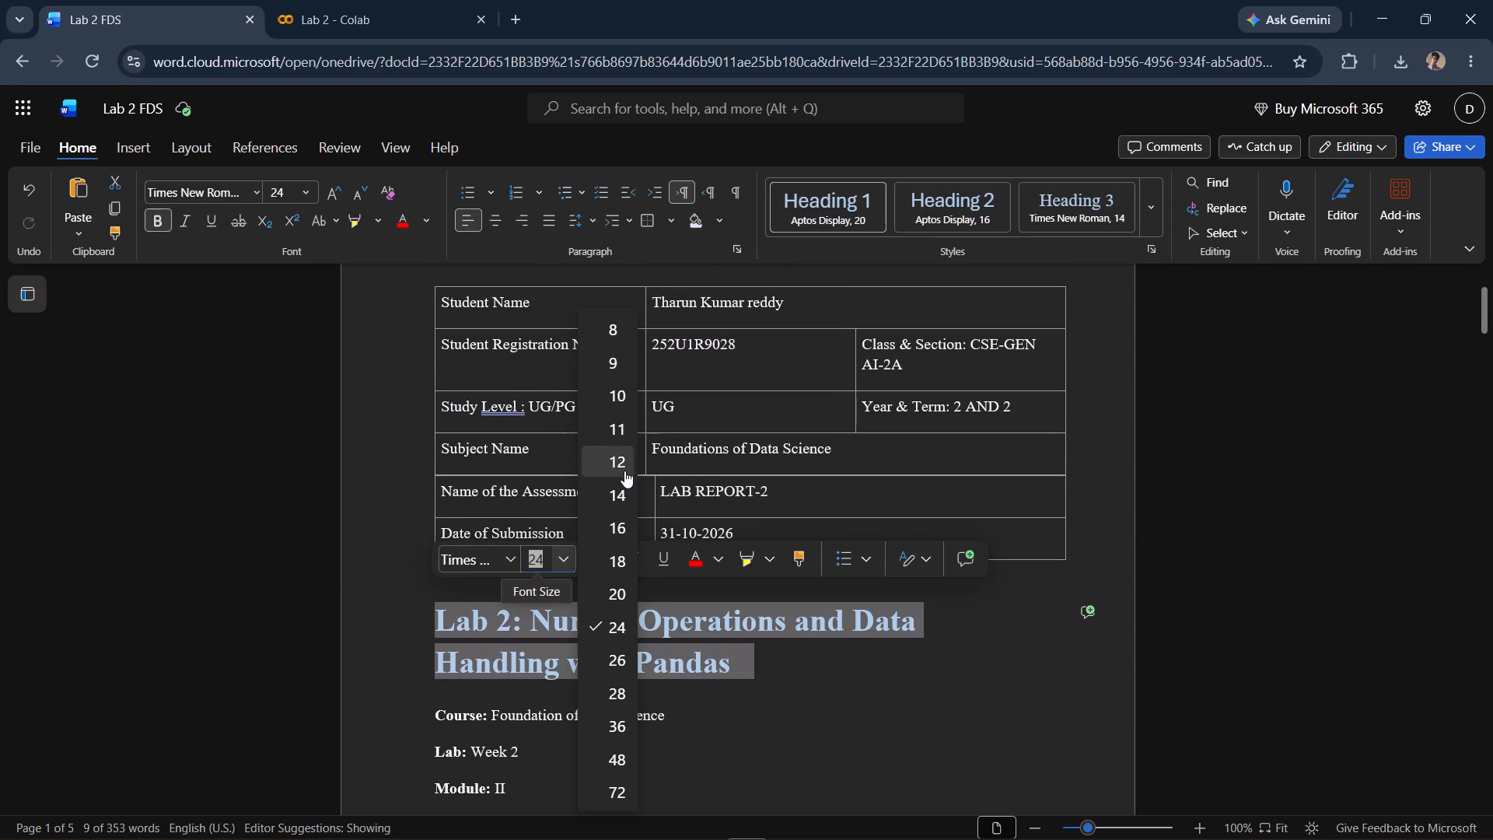
pyautogui.click(624, 471)
pyautogui.click(864, 641)
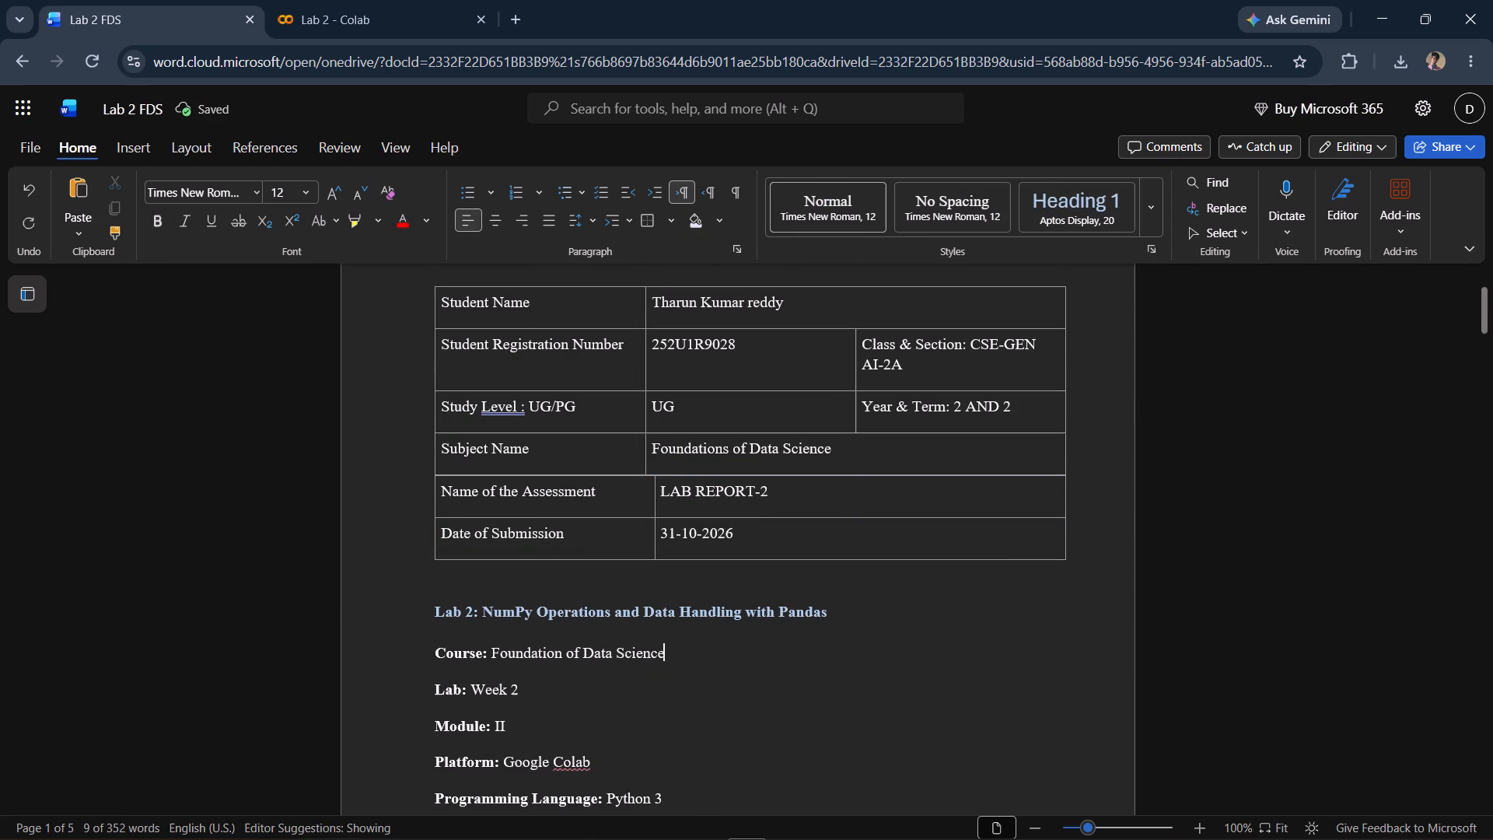
# Delete the Course, Lab, Module, Platform and Programming Language lines between the Lab 2 heading and Aim.
pyautogui.scroll(-1, 692, 758)
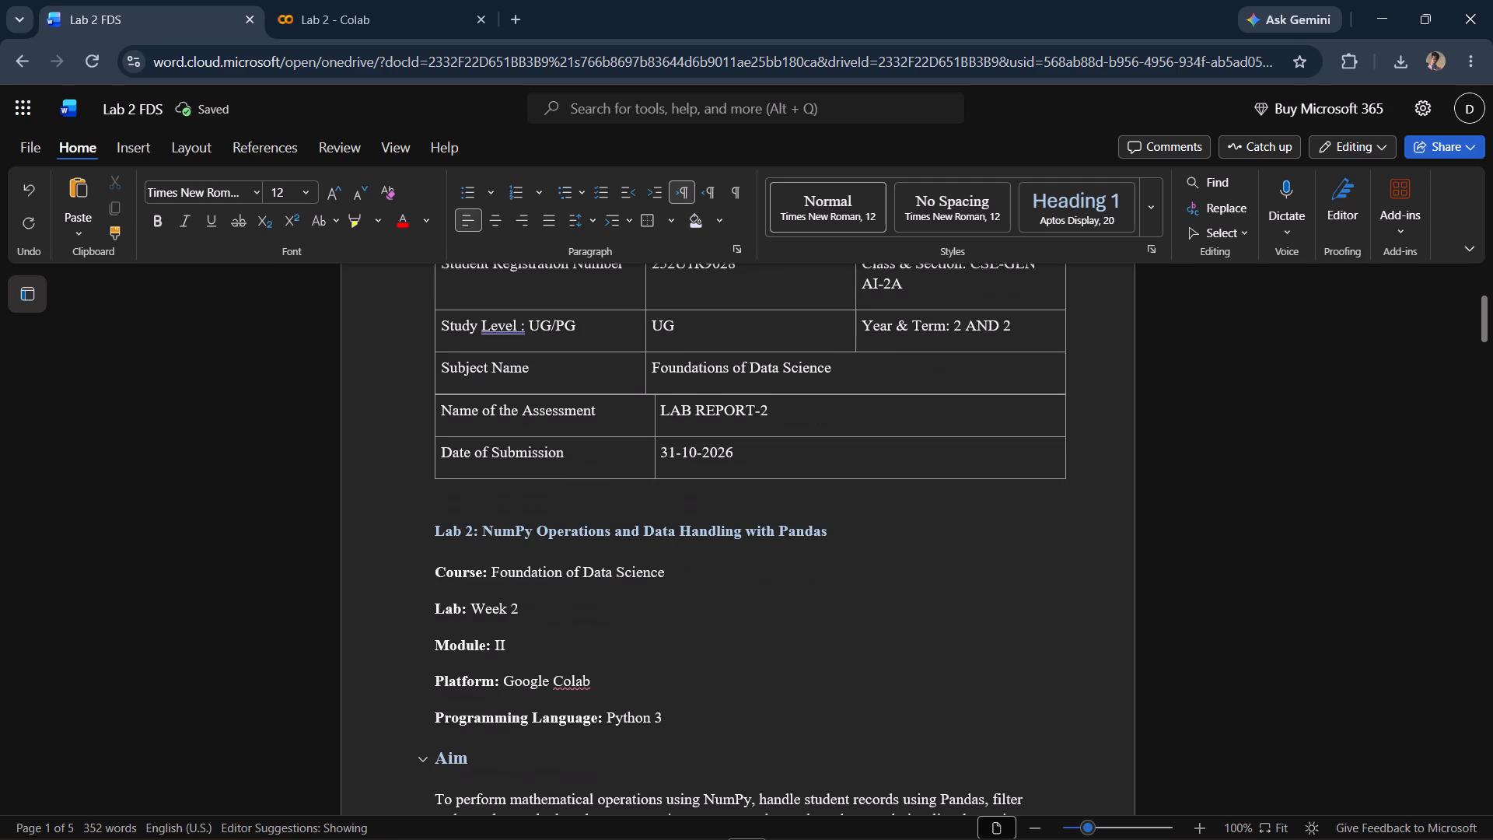
pyautogui.scroll(-1, 693, 754)
pyautogui.moveTo(682, 719); pyautogui.dragTo(394, 565)
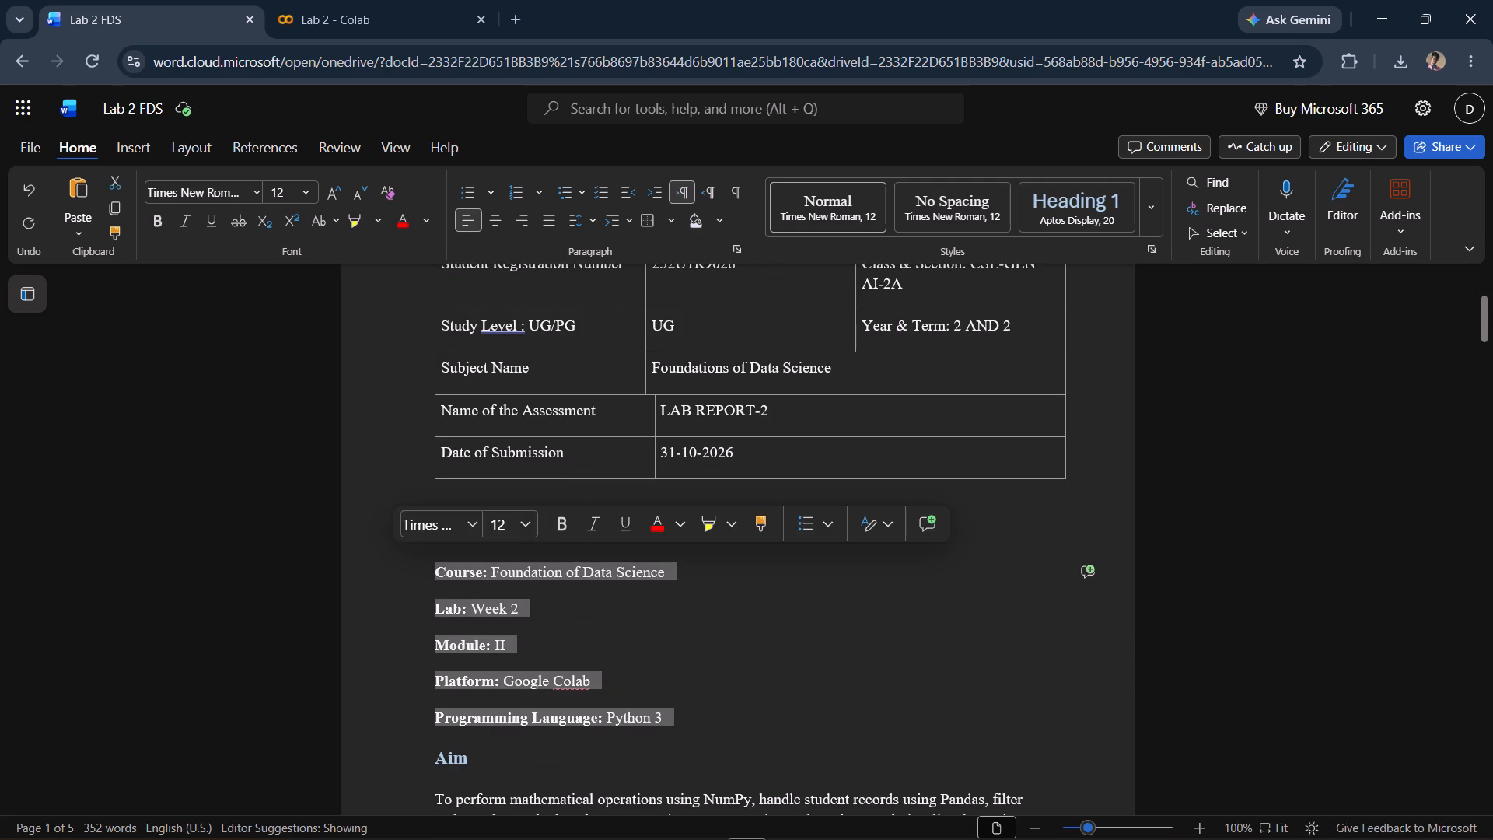
pyautogui.press('BackSpace')
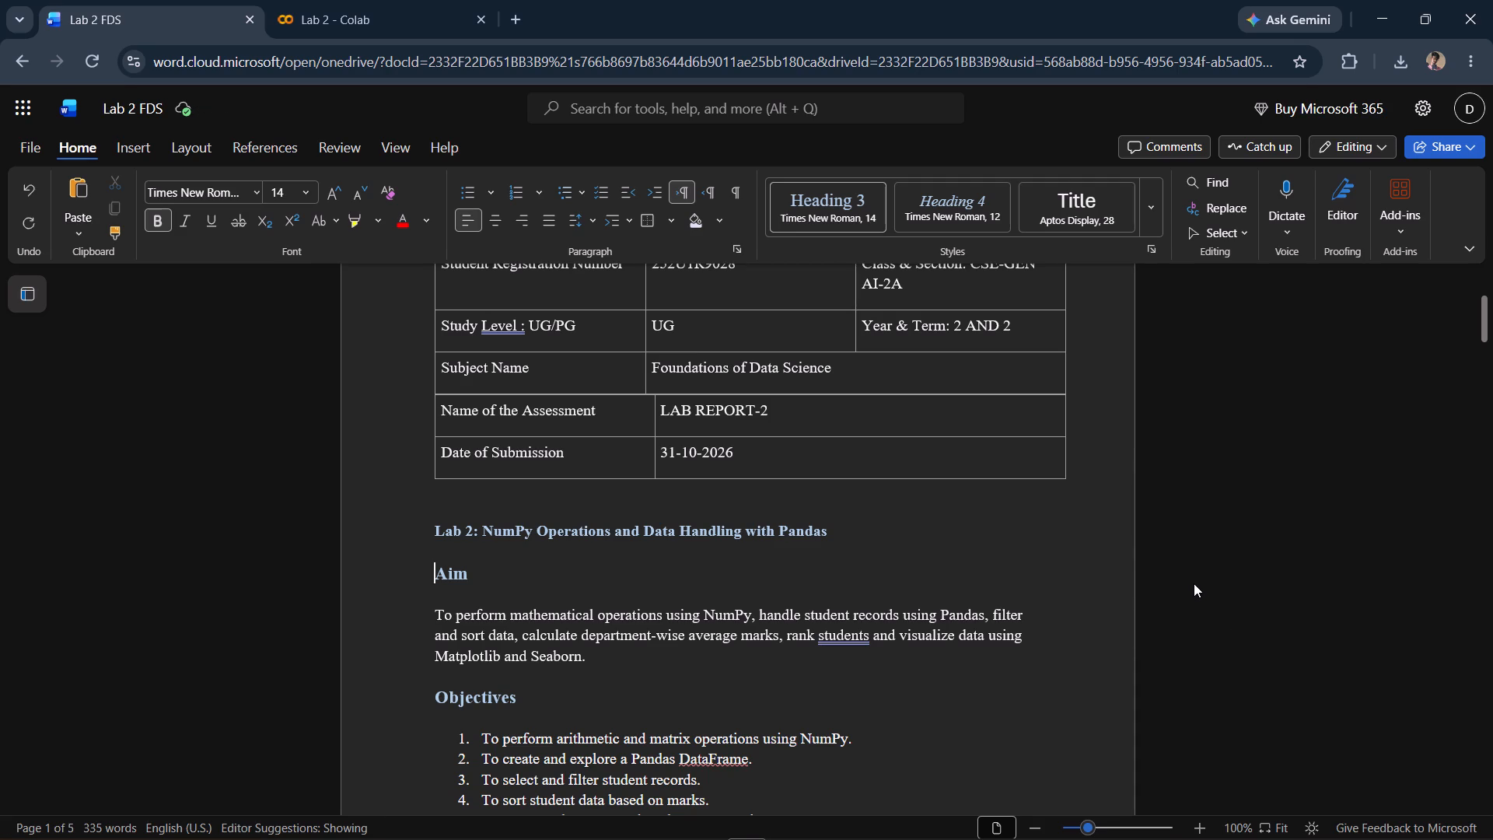
# Delete the second and third Lab 1 code screenshots from the Code section of the report.
pyautogui.scroll(-3, 715, 644)
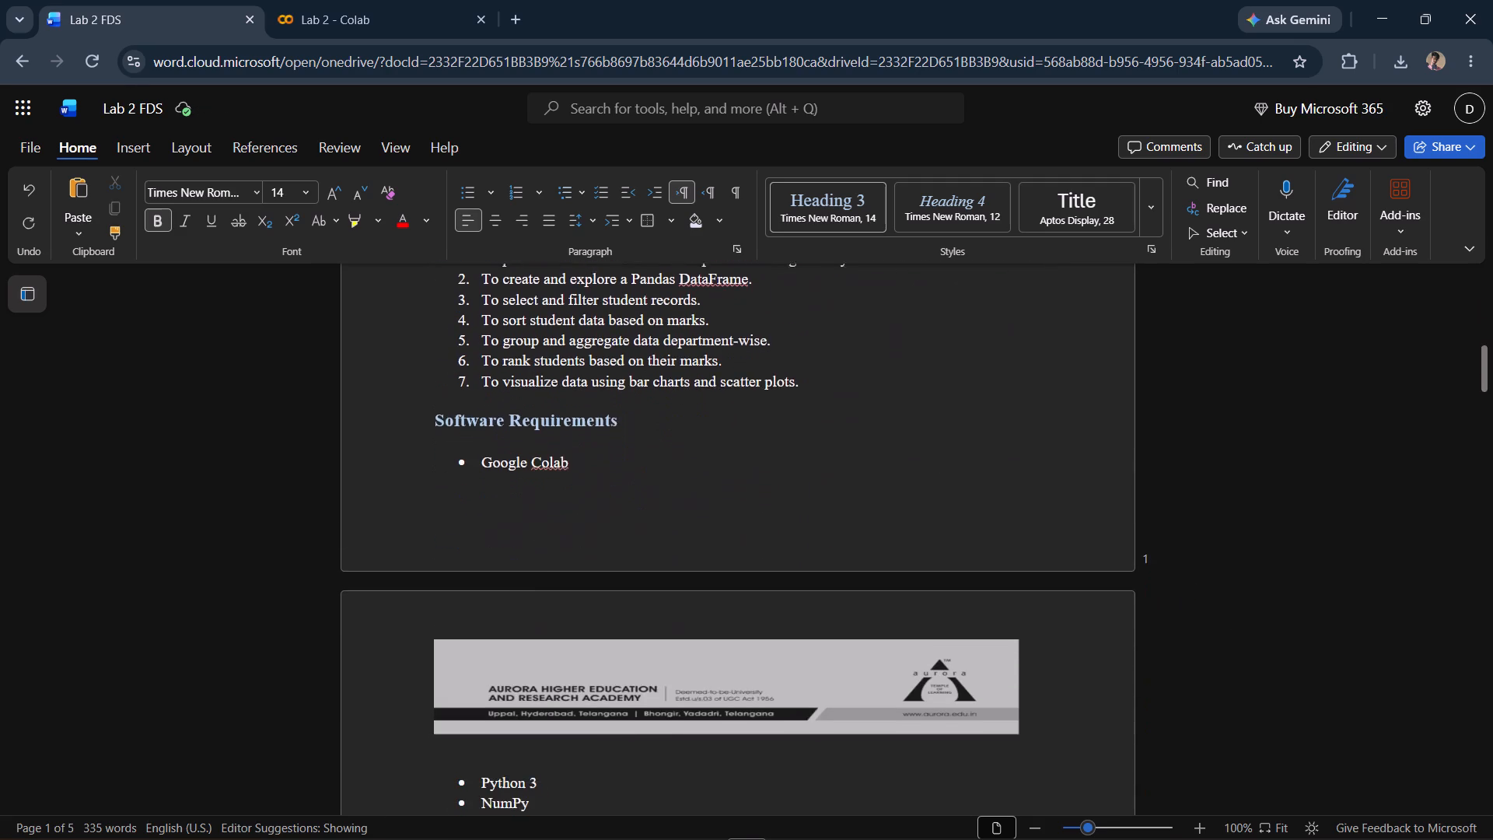
pyautogui.scroll(-6, 715, 644)
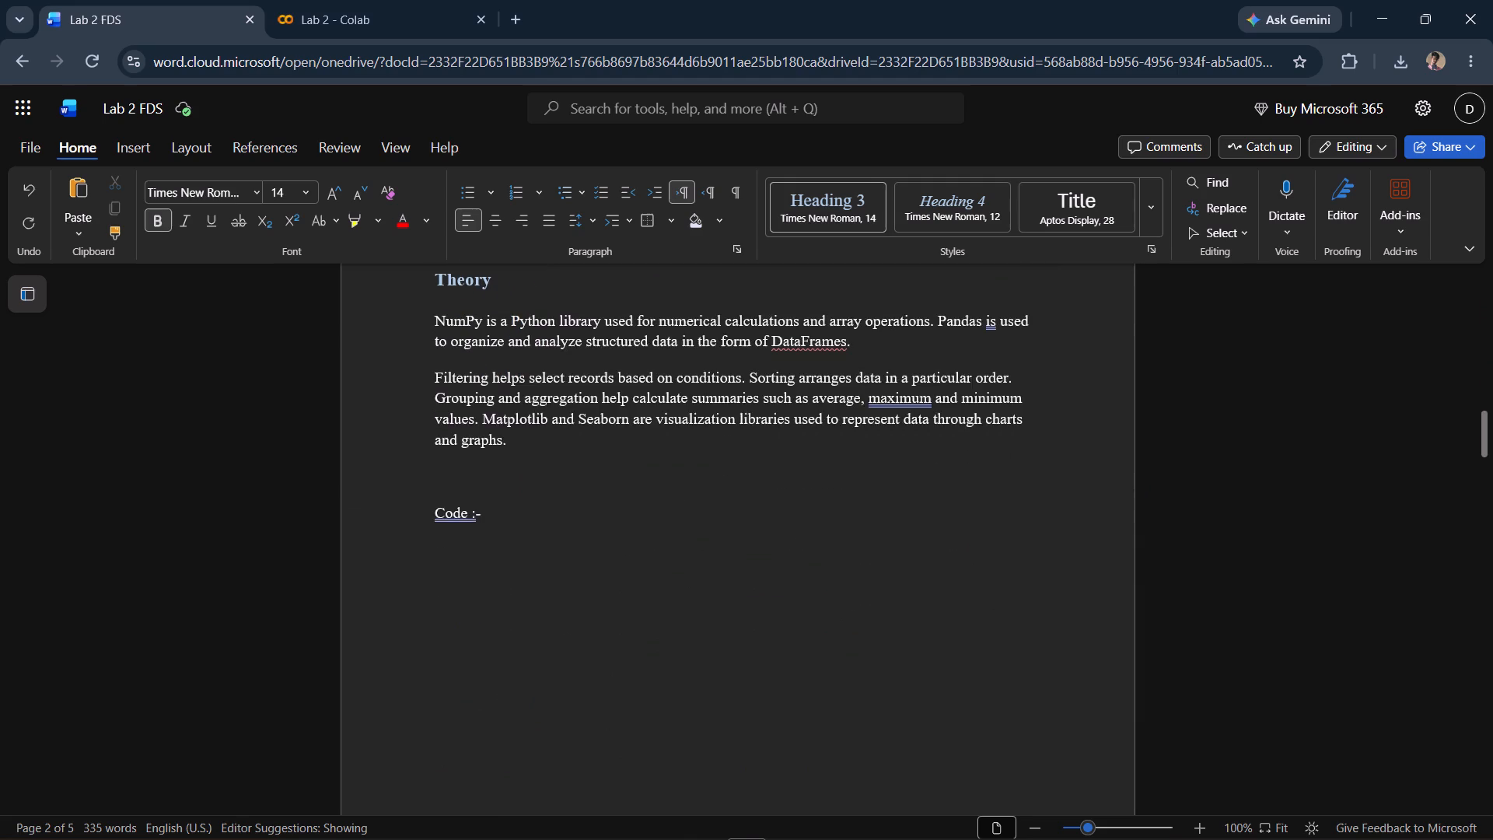
pyautogui.scroll(-6, 683, 642)
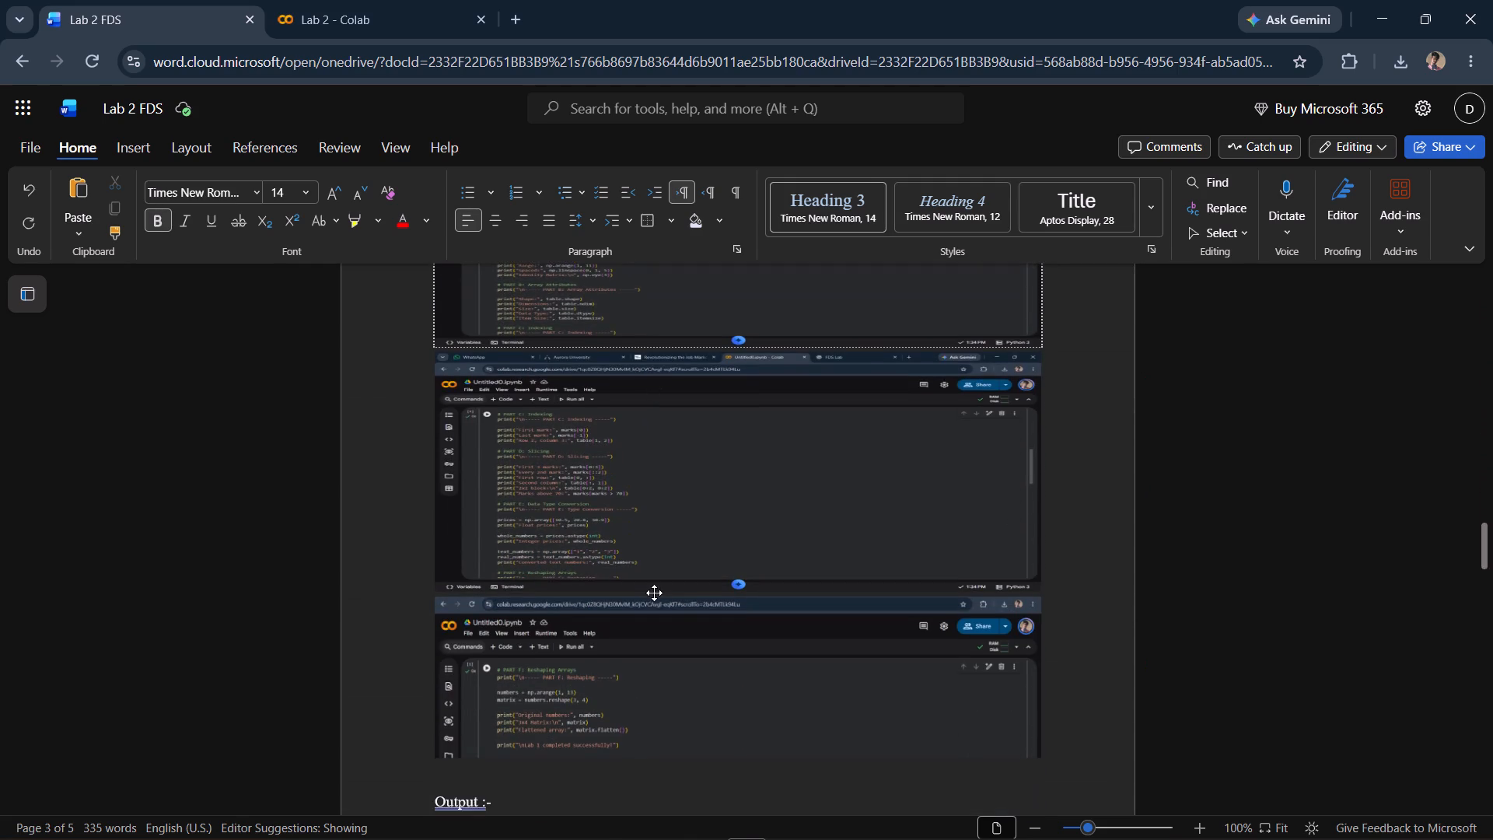
pyautogui.scroll(-1, 654, 593)
pyautogui.click(654, 593)
pyautogui.press('BackSpace')
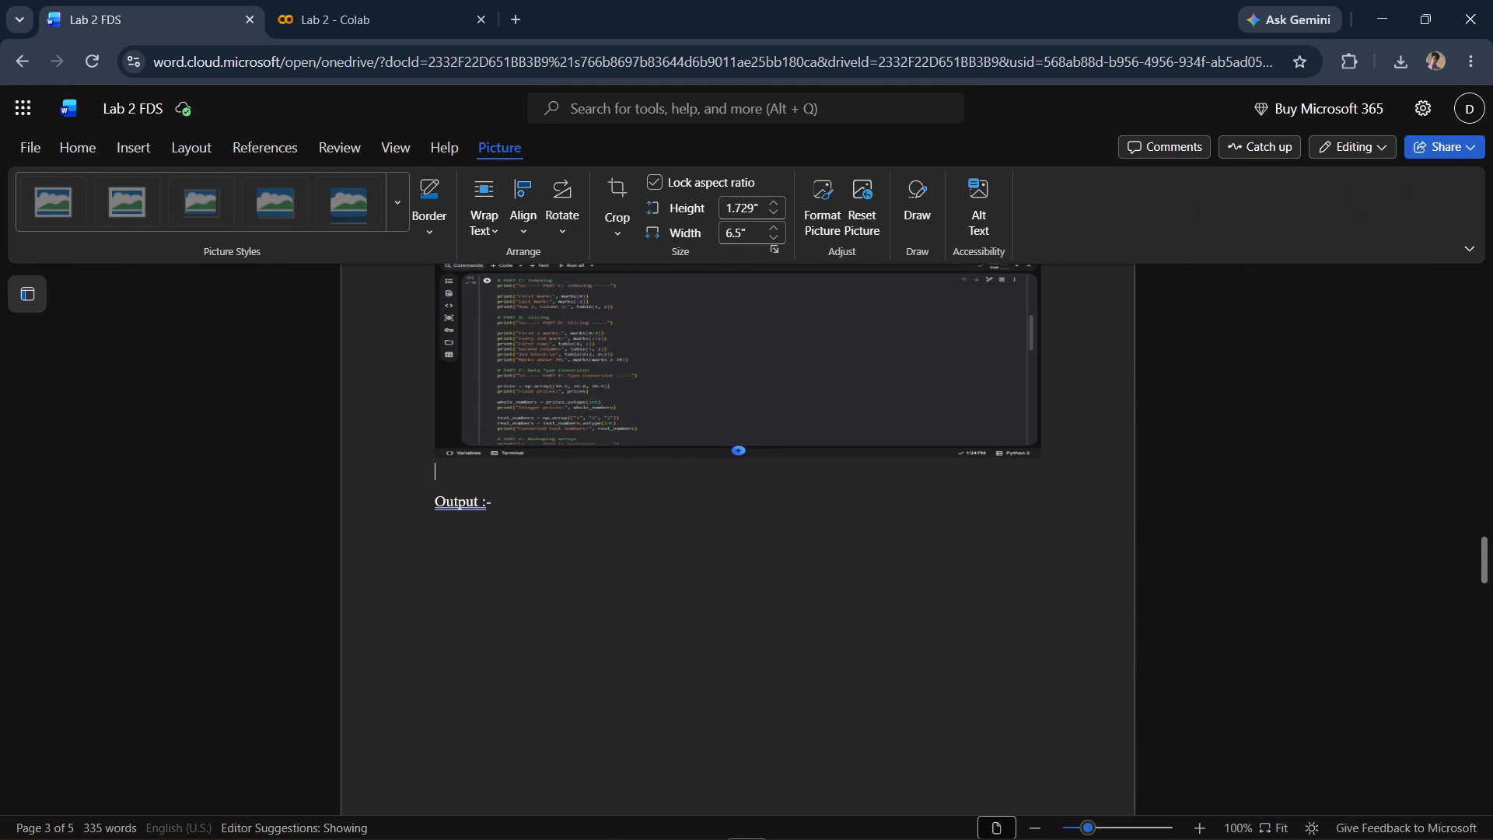
pyautogui.click(753, 330)
pyautogui.press('BackSpace')
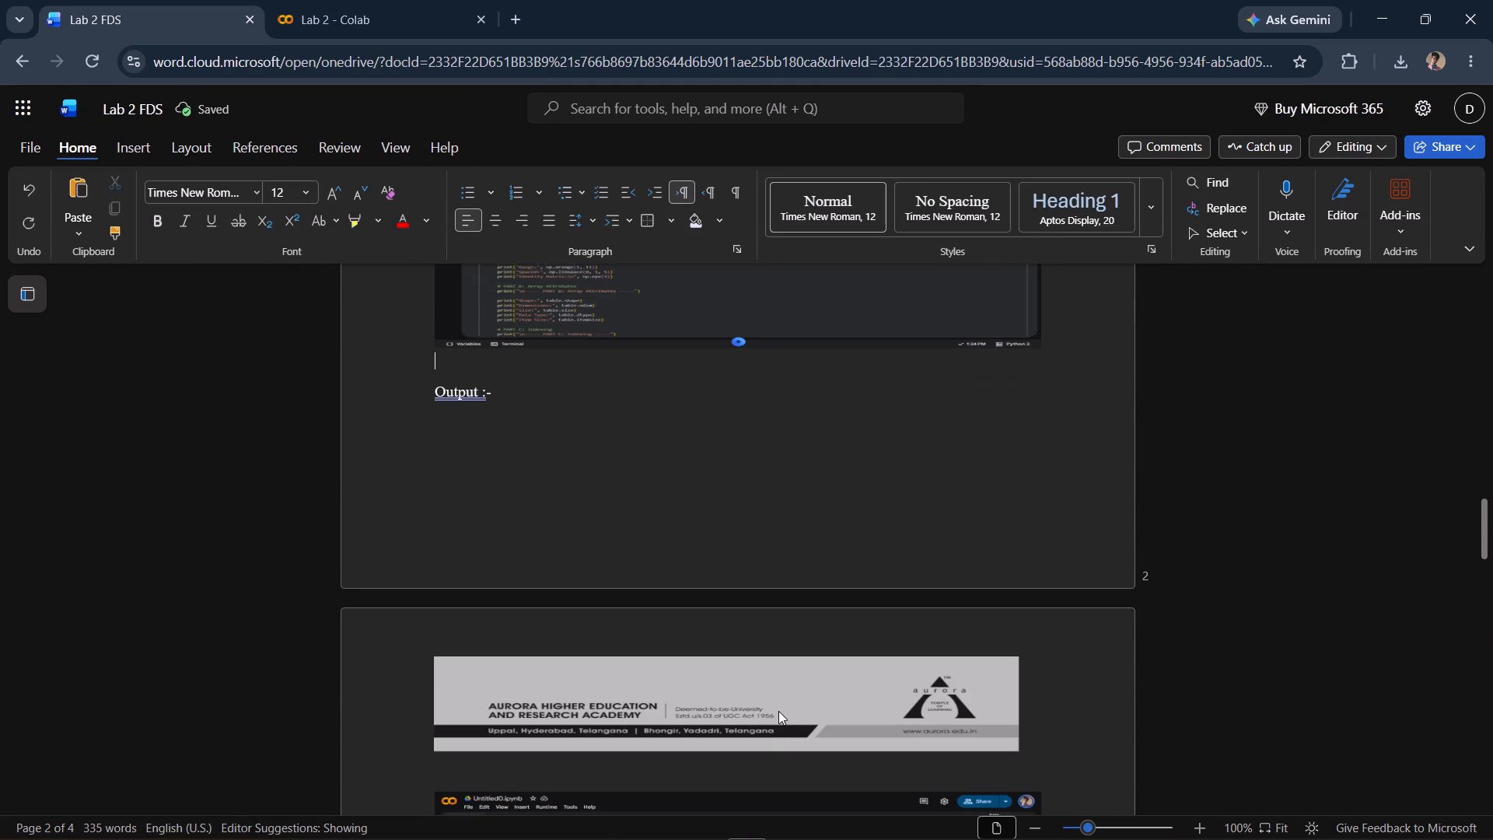
# Delete the Lab 1 output screenshots from the Output section, just above Observation.
pyautogui.scroll(-2, 779, 710)
pyautogui.click(779, 710)
pyautogui.press('BackSpace')
pyautogui.click(775, 572)
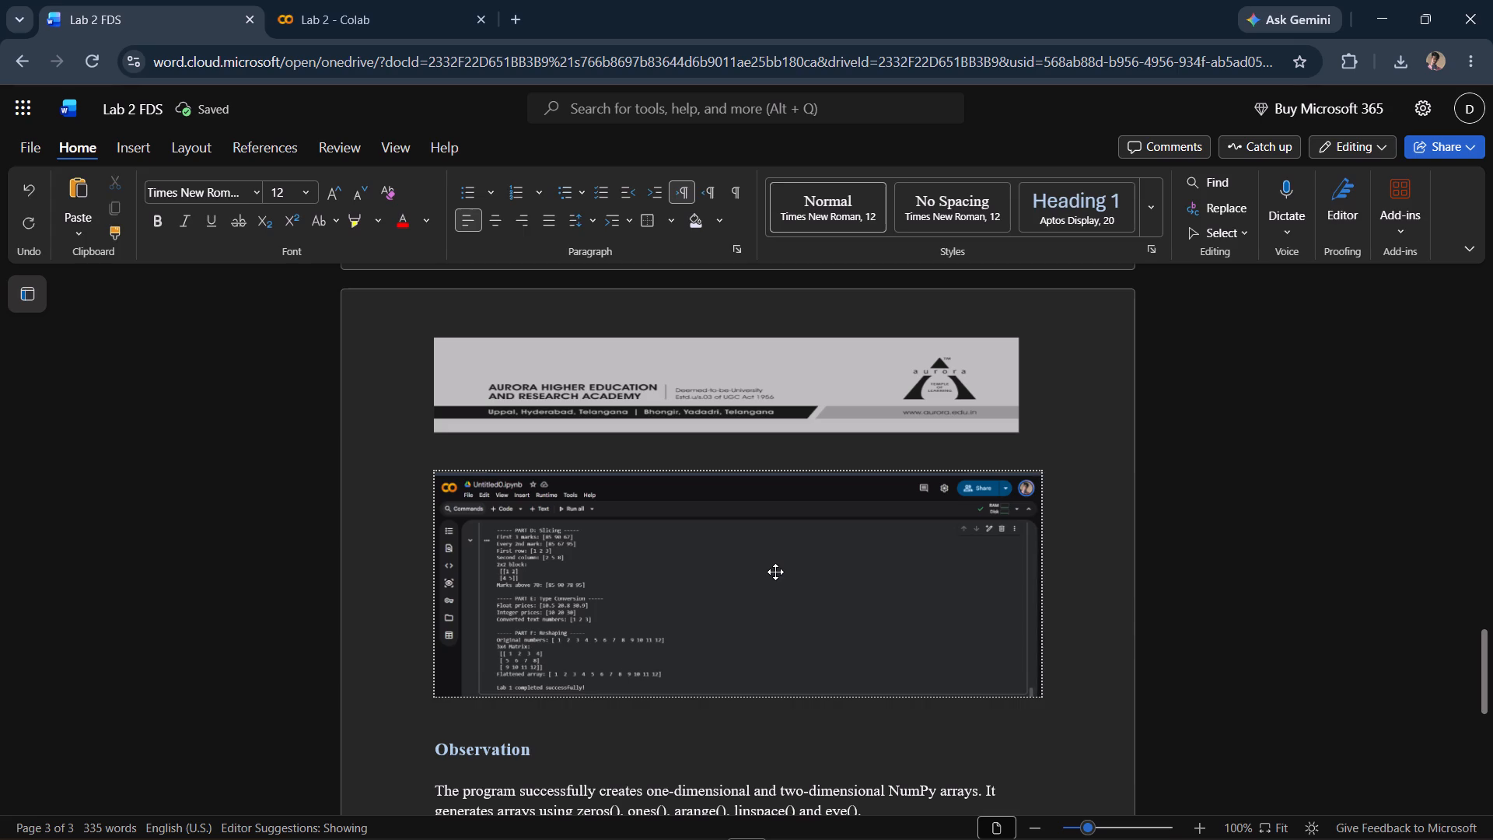
pyautogui.press('BackSpace')
# Switch to the Lab 2 Colab notebook and capture a screenshot of the code from the imports through Part A.
pyautogui.hotkey('alt', 'Tab')
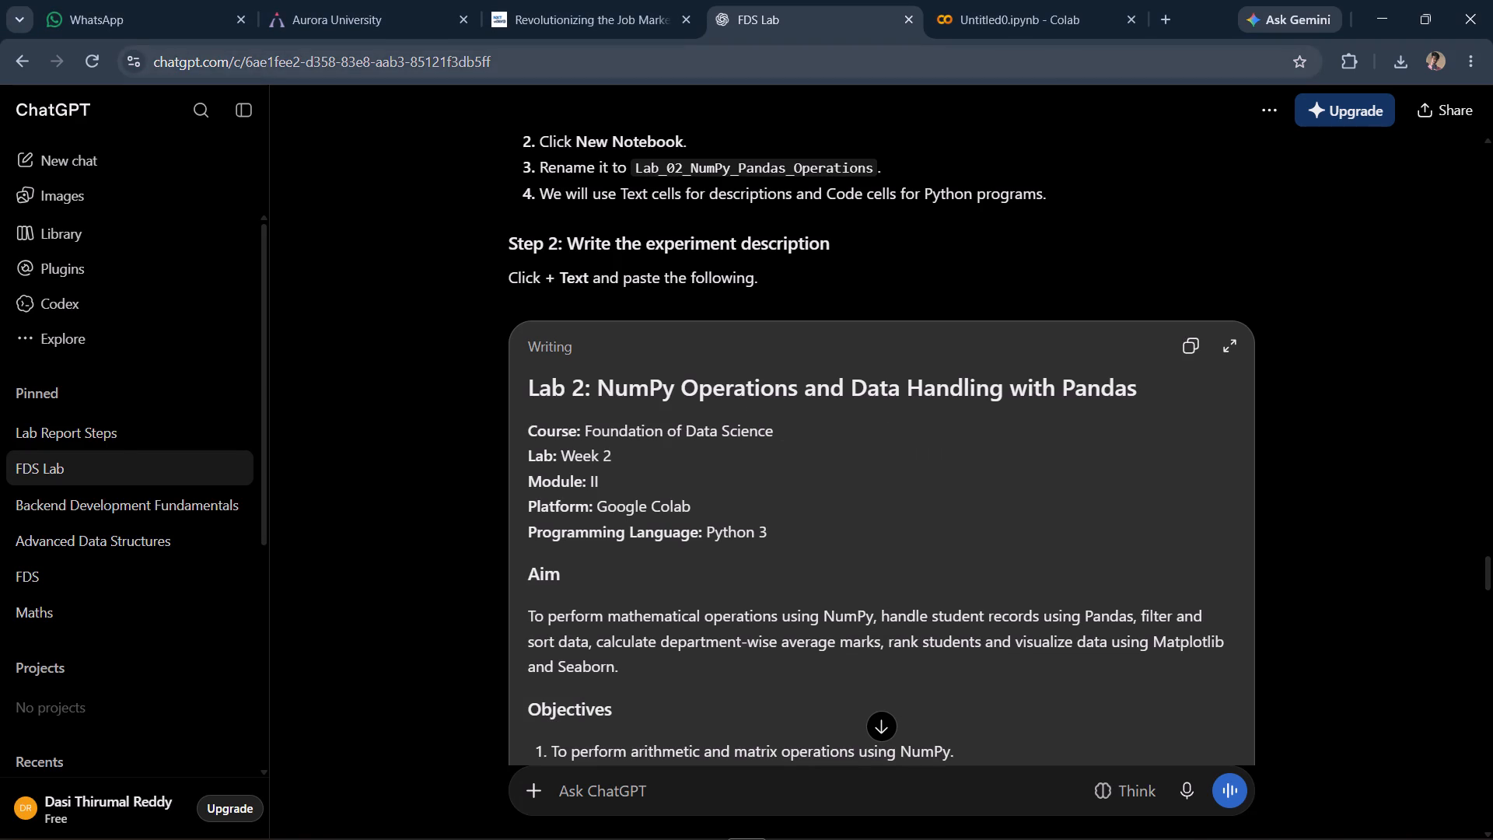
pyautogui.hotkey('alt', 'Tab')
pyautogui.click(367, 2)
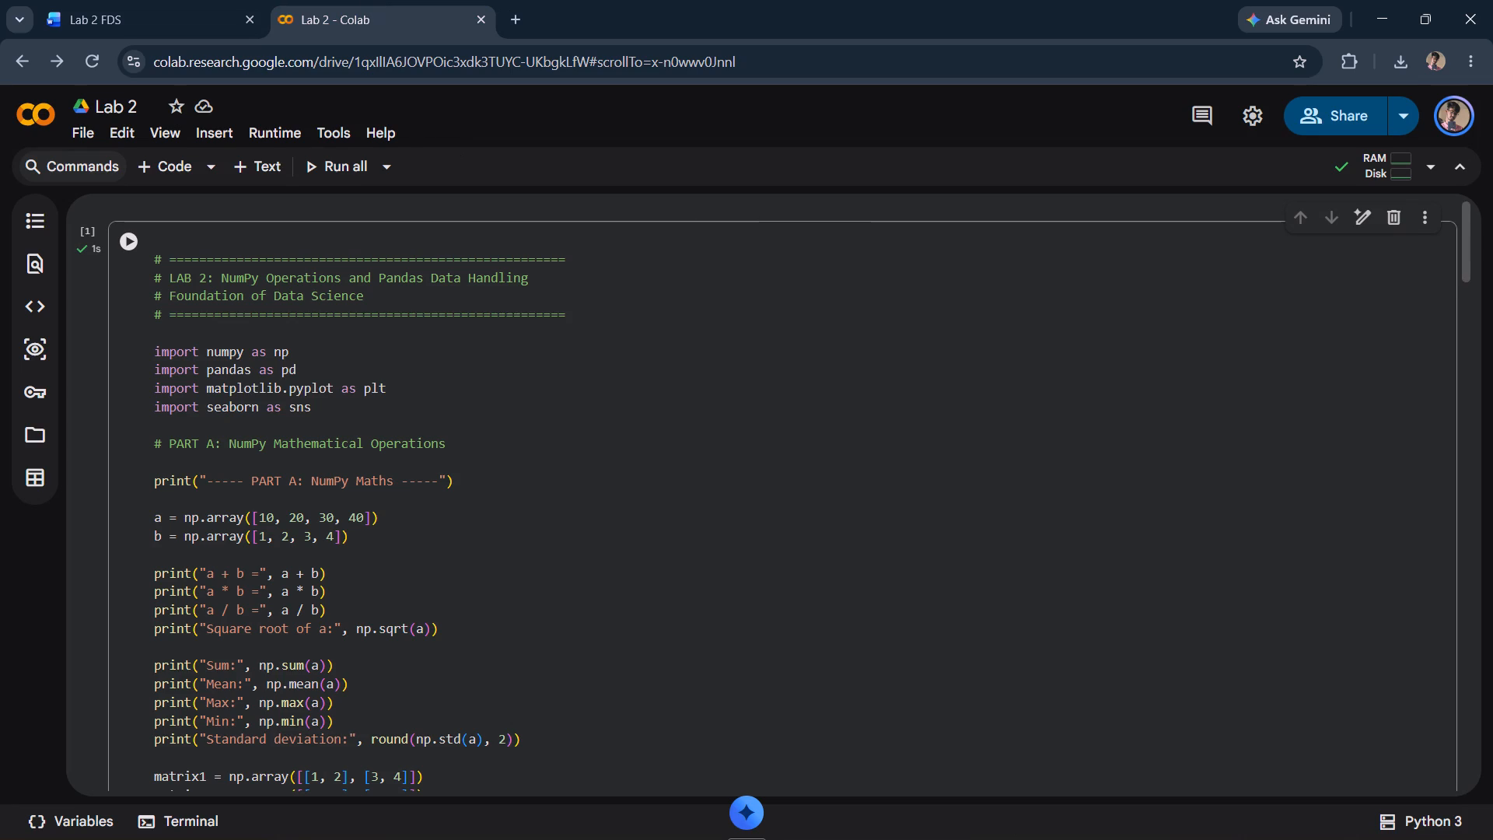
pyautogui.scroll(-1, 584, 312)
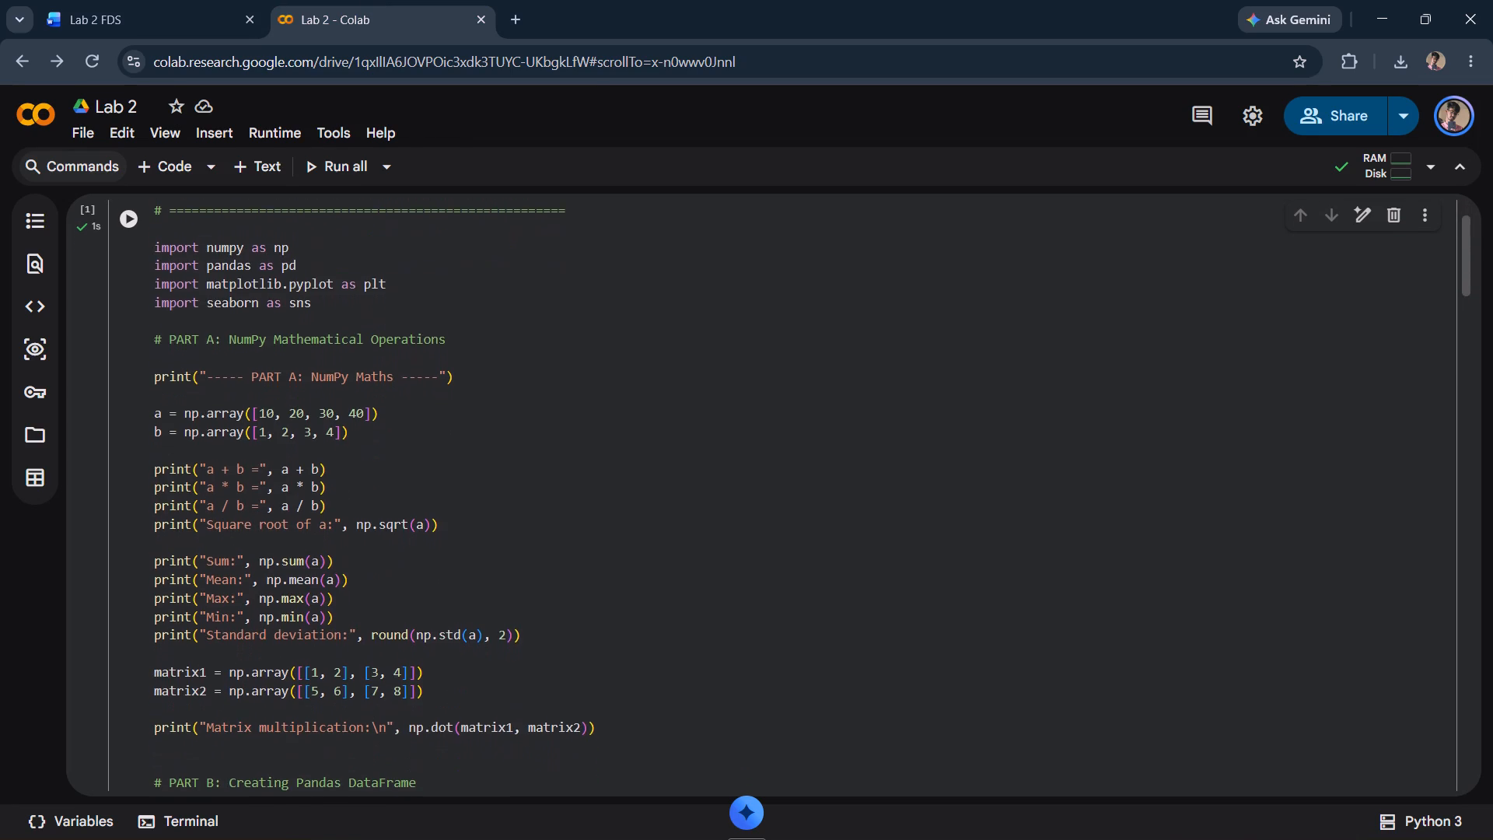
pyautogui.scroll(-1, 584, 312)
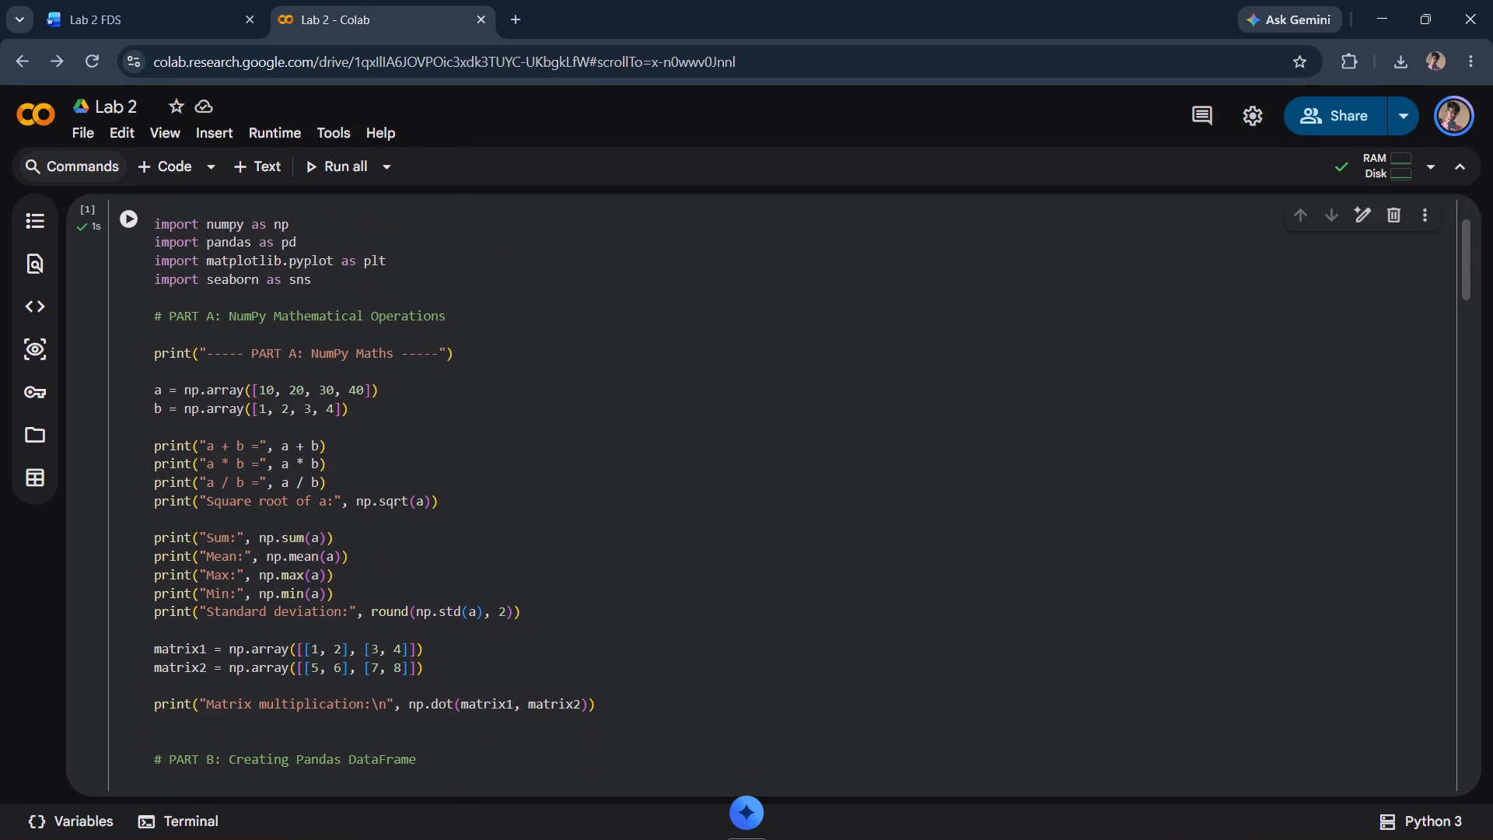
pyautogui.scroll(-1, 584, 312)
pyautogui.press('Print')
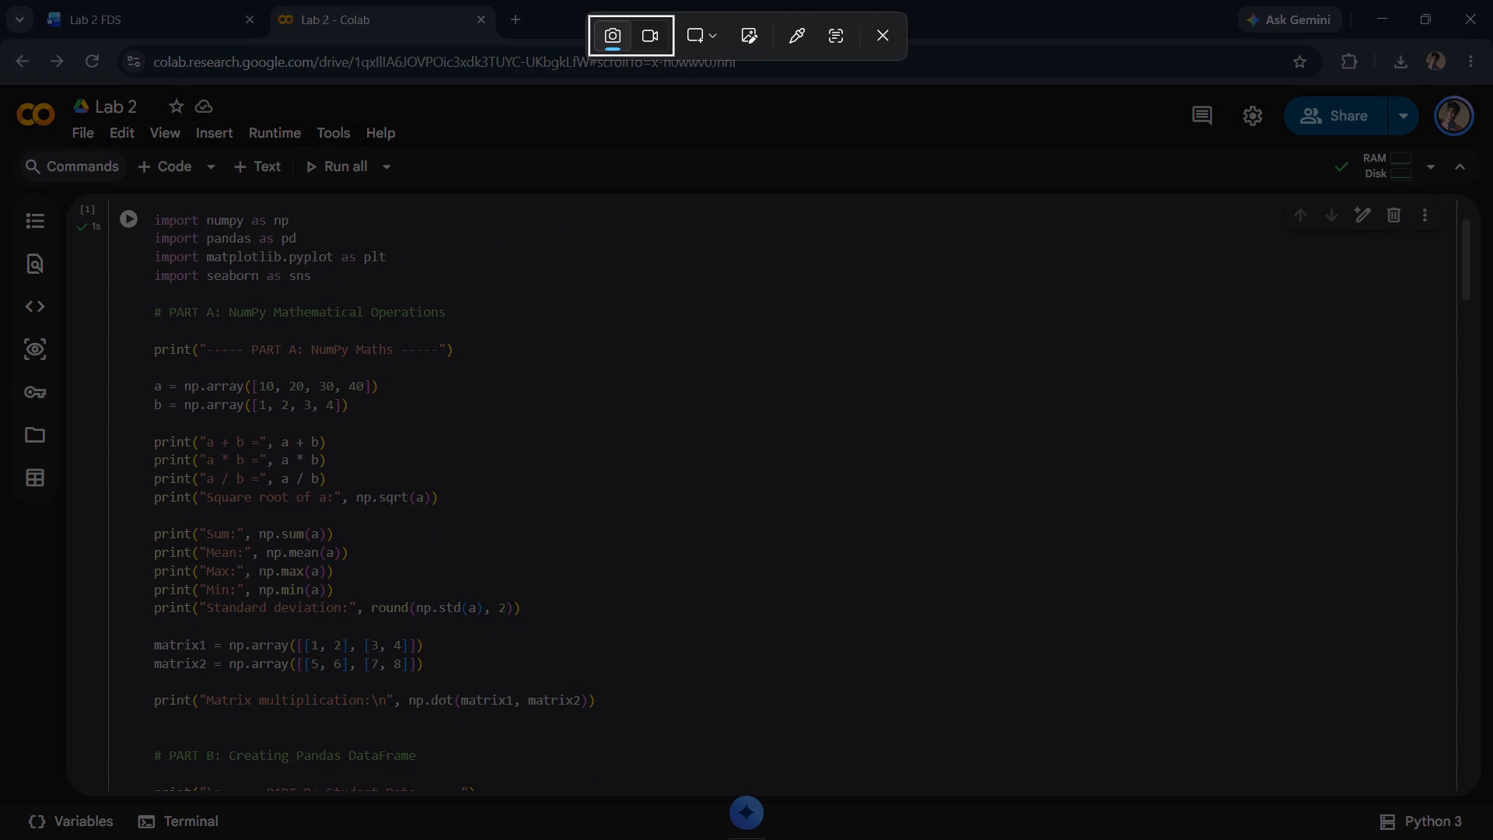
pyautogui.moveTo(0, 38); pyautogui.dragTo(1461, 839)
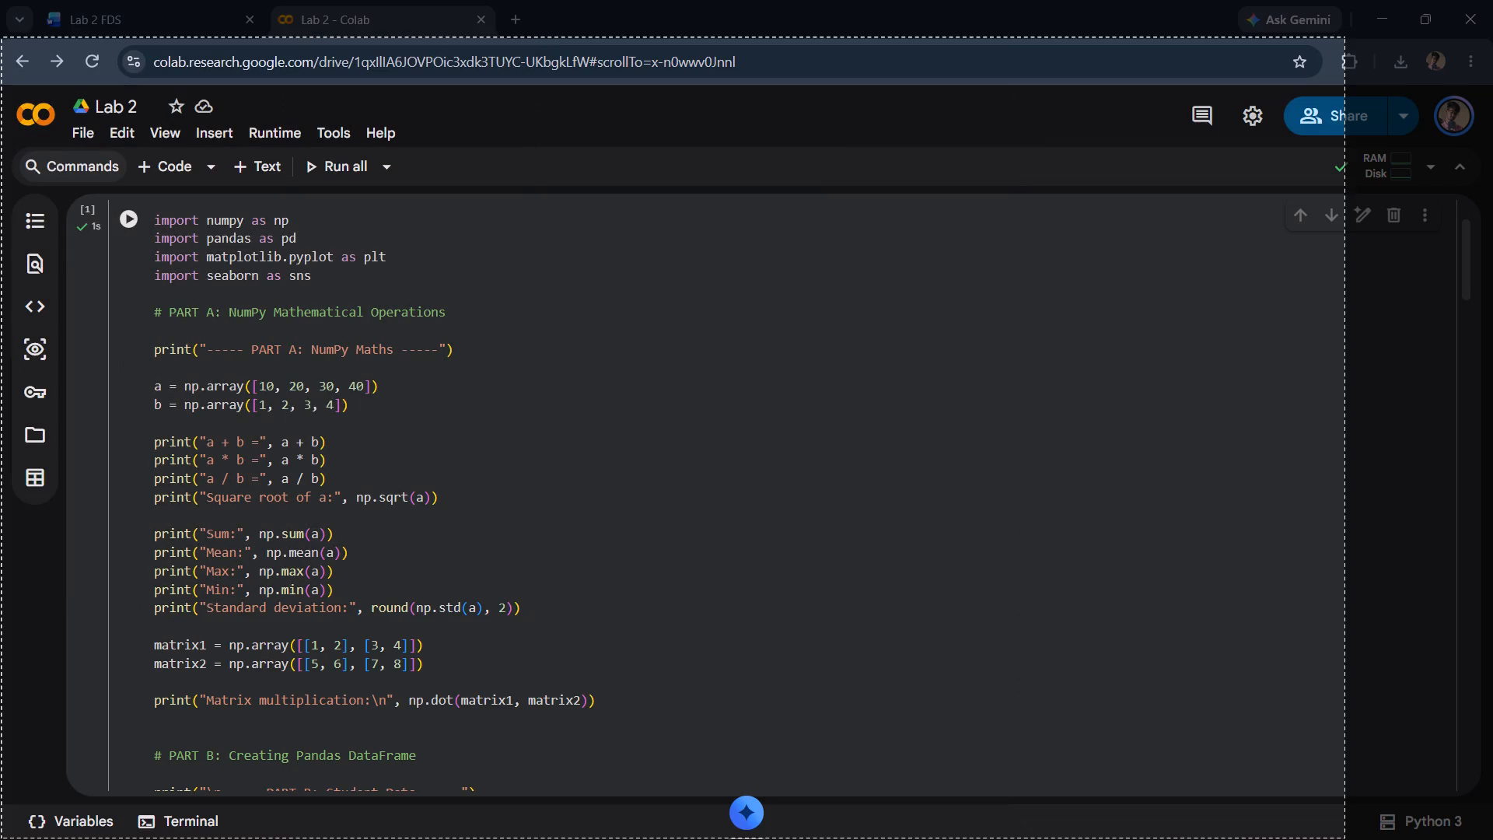
pyautogui.moveTo(1461, 839); pyautogui.dragTo(1492, 839)
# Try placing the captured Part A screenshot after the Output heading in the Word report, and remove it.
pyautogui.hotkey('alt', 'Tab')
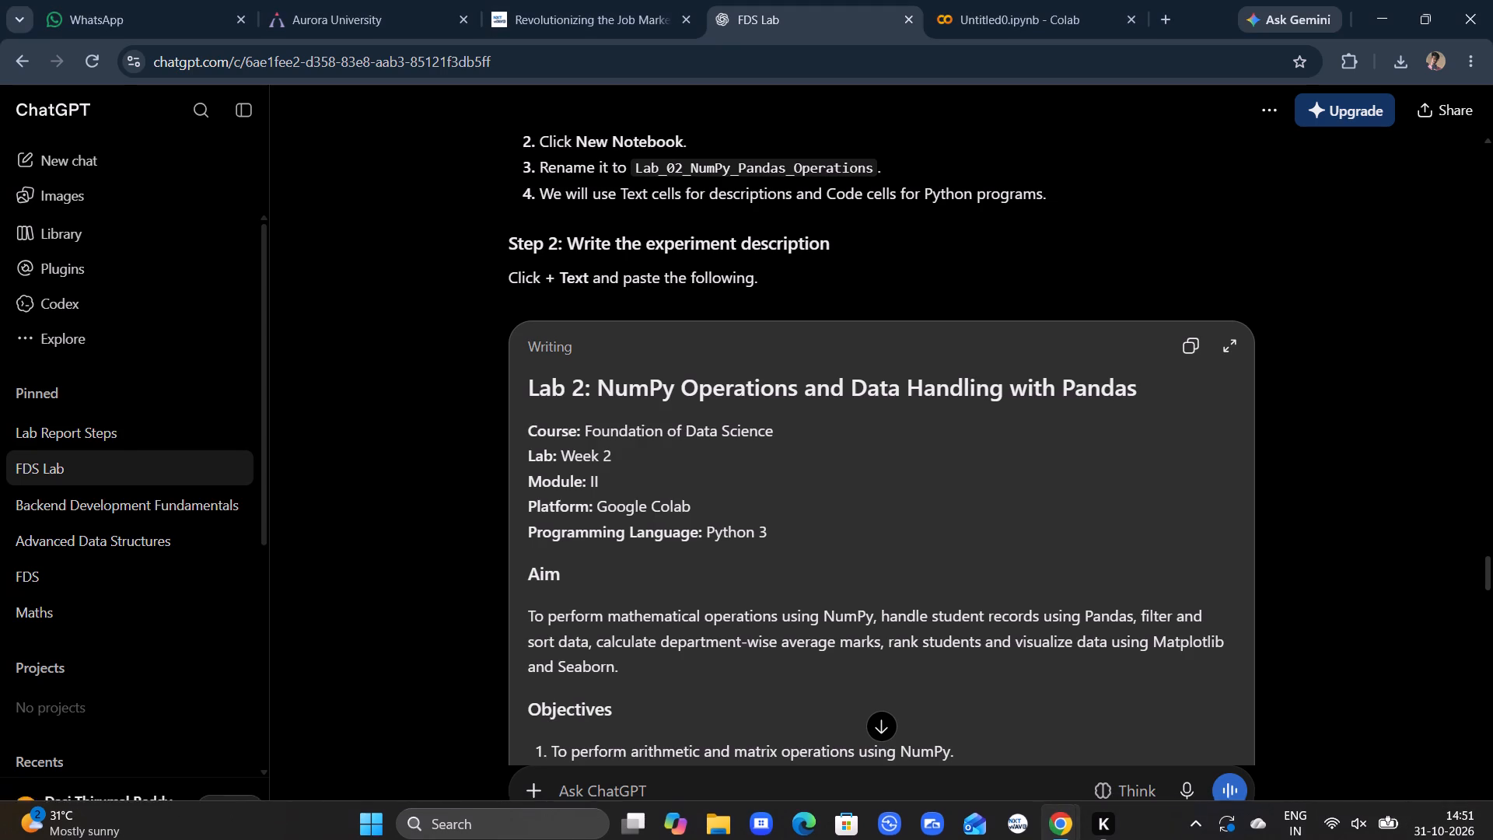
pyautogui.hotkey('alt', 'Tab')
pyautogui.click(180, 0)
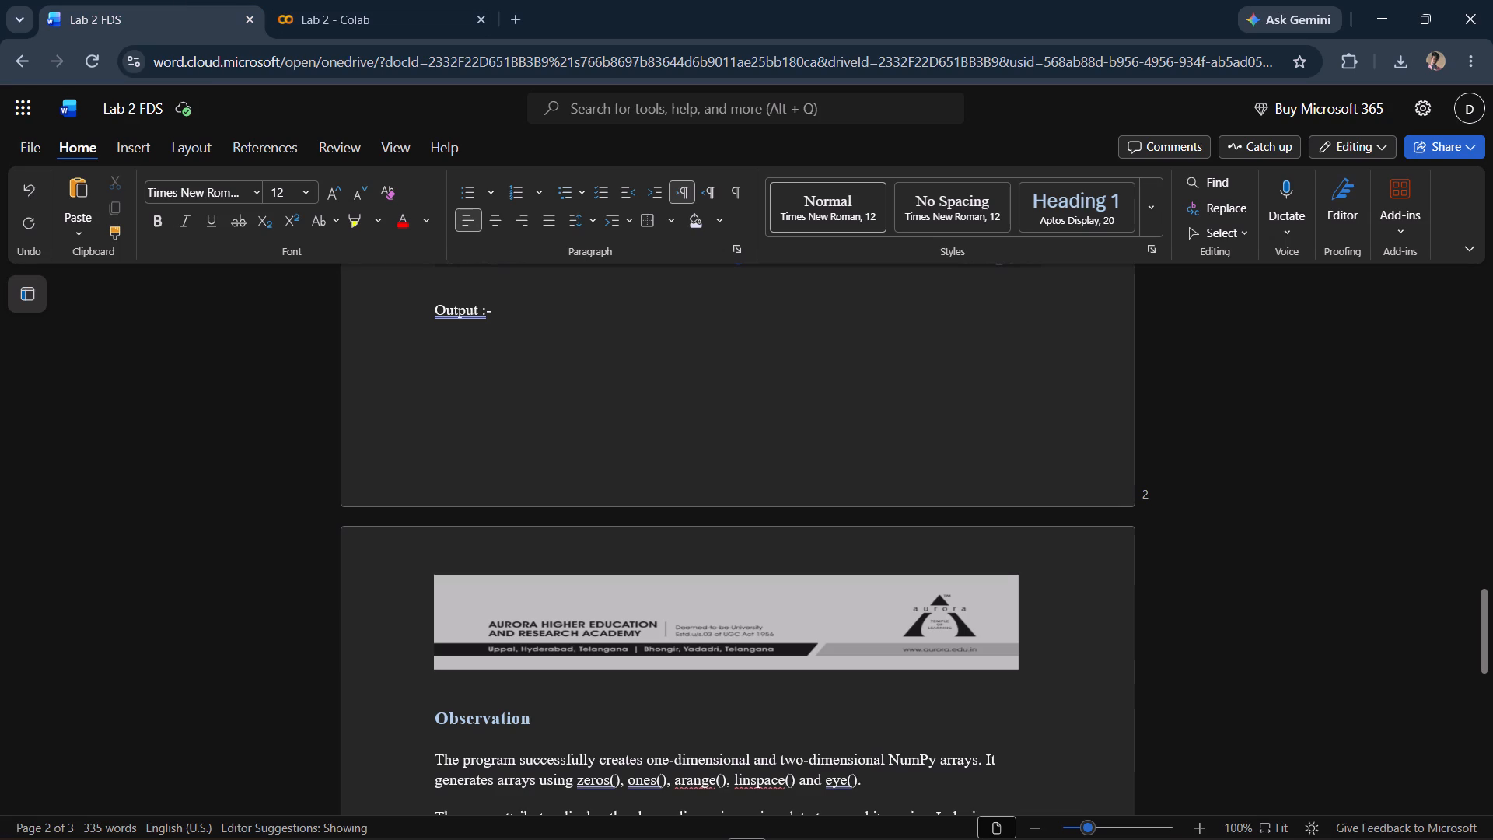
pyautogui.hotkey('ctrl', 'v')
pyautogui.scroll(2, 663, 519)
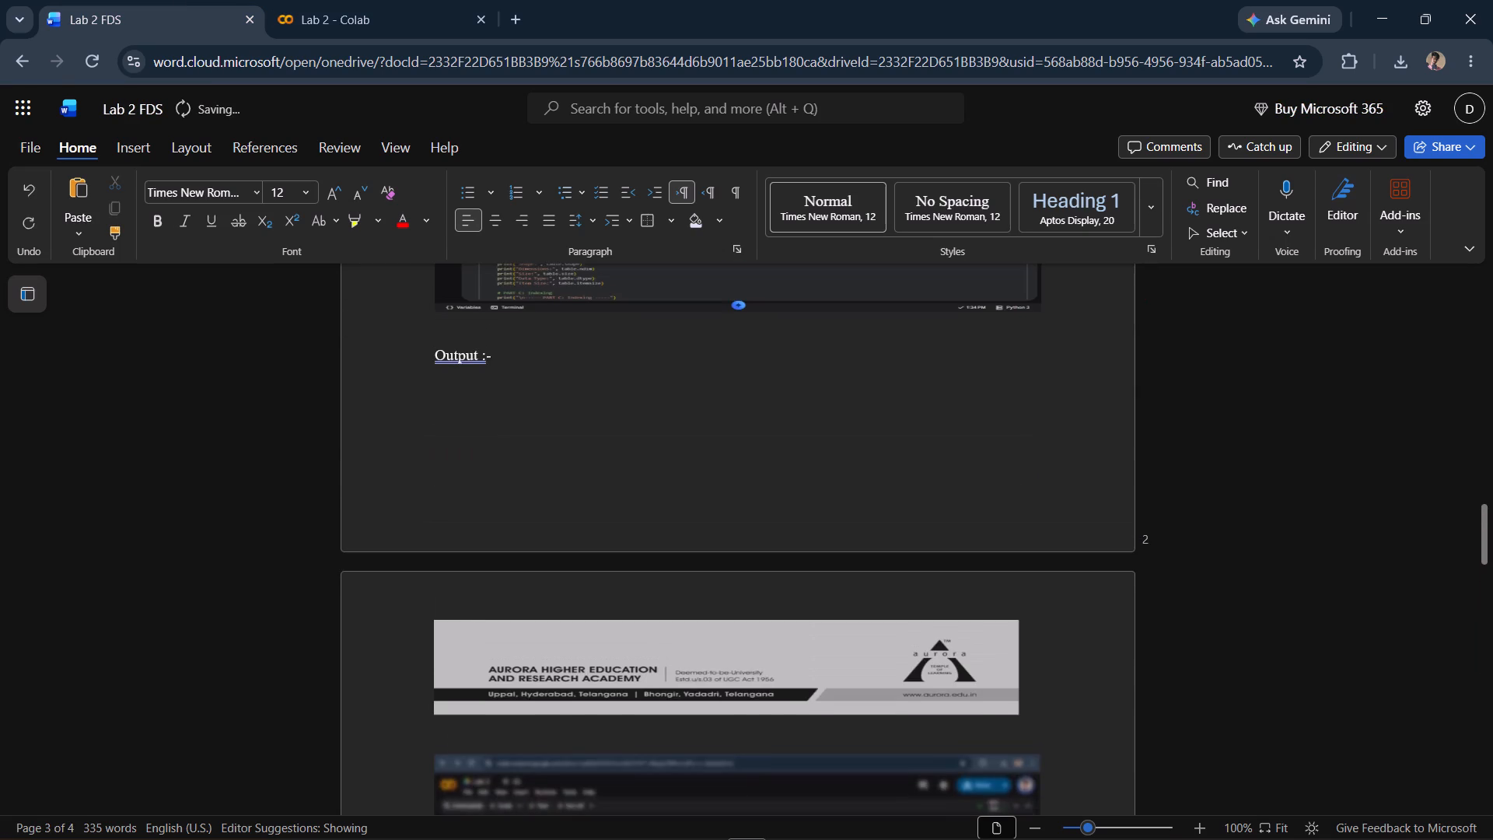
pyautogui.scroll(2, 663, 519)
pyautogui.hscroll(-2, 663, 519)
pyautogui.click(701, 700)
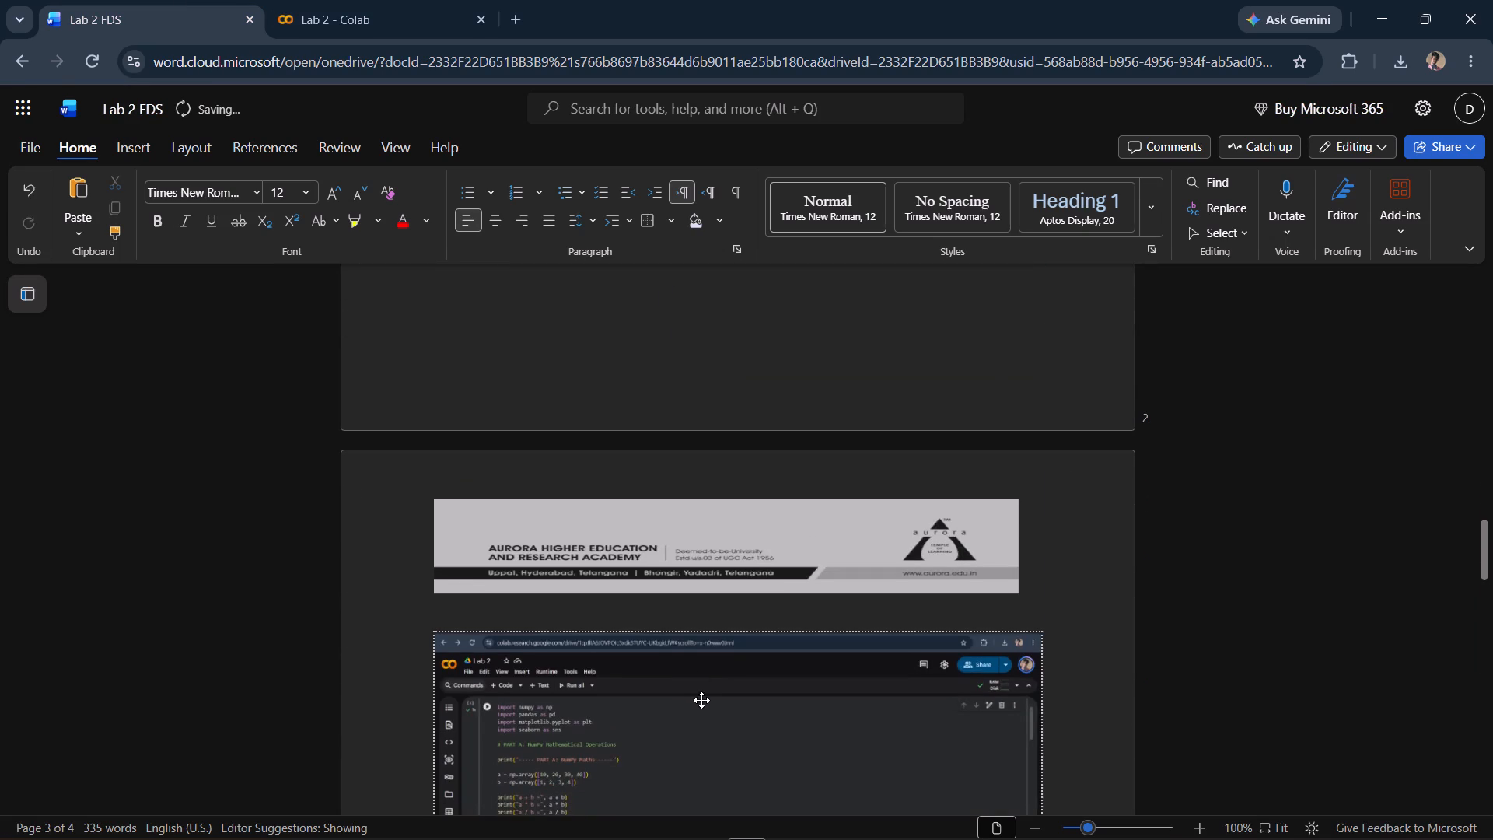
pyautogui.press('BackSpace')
# In the Word report, replace the remaining Lab 1 screenshot under Code with the captured Part A screenshot, adding a blank line below it.
pyautogui.scroll(2, 712, 566)
pyautogui.scroll(-1, 712, 566)
pyautogui.scroll(4, 712, 566)
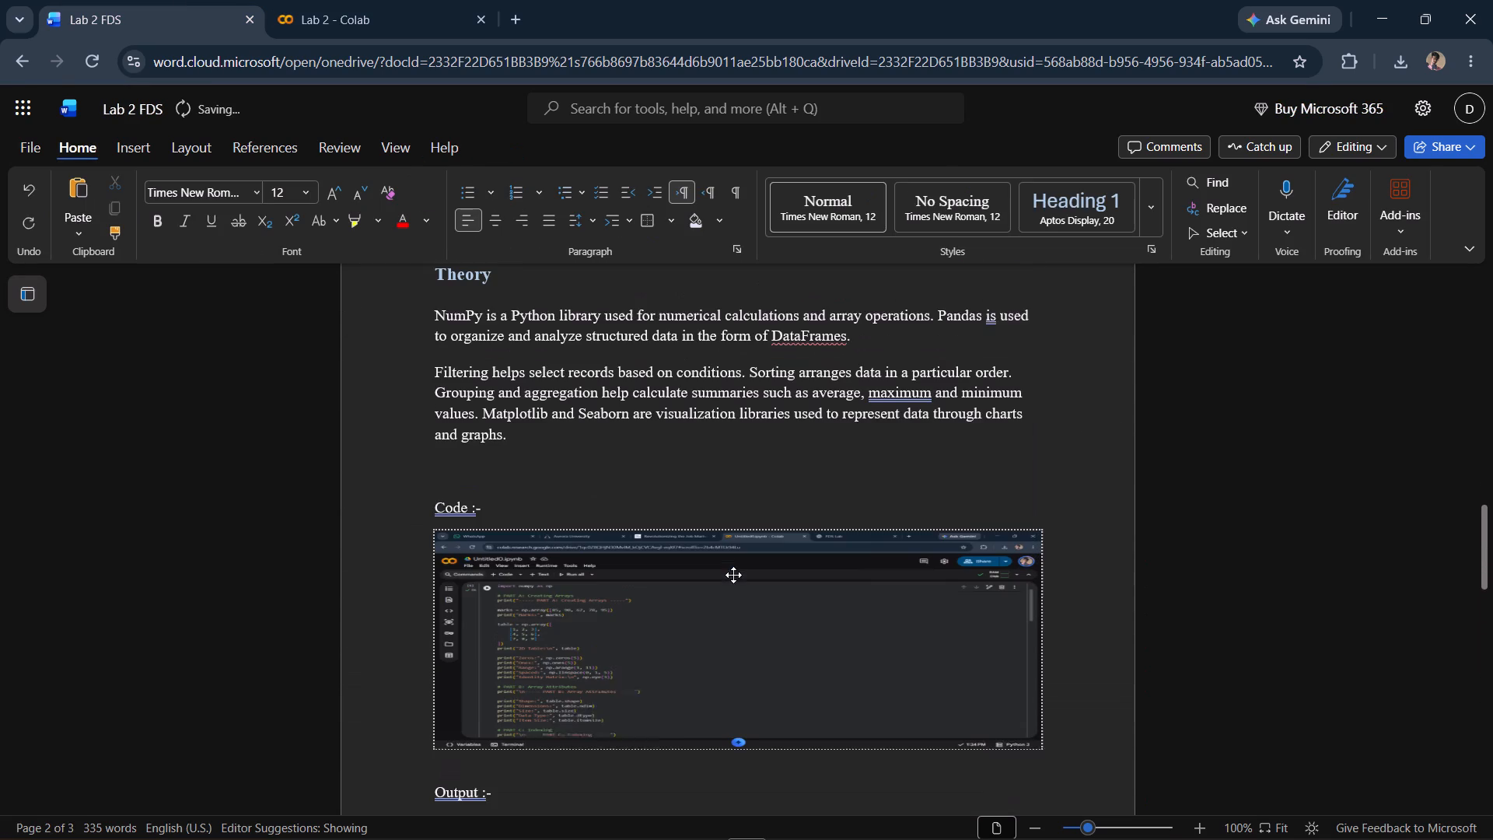
pyautogui.click(734, 604)
pyautogui.press('BackSpace')
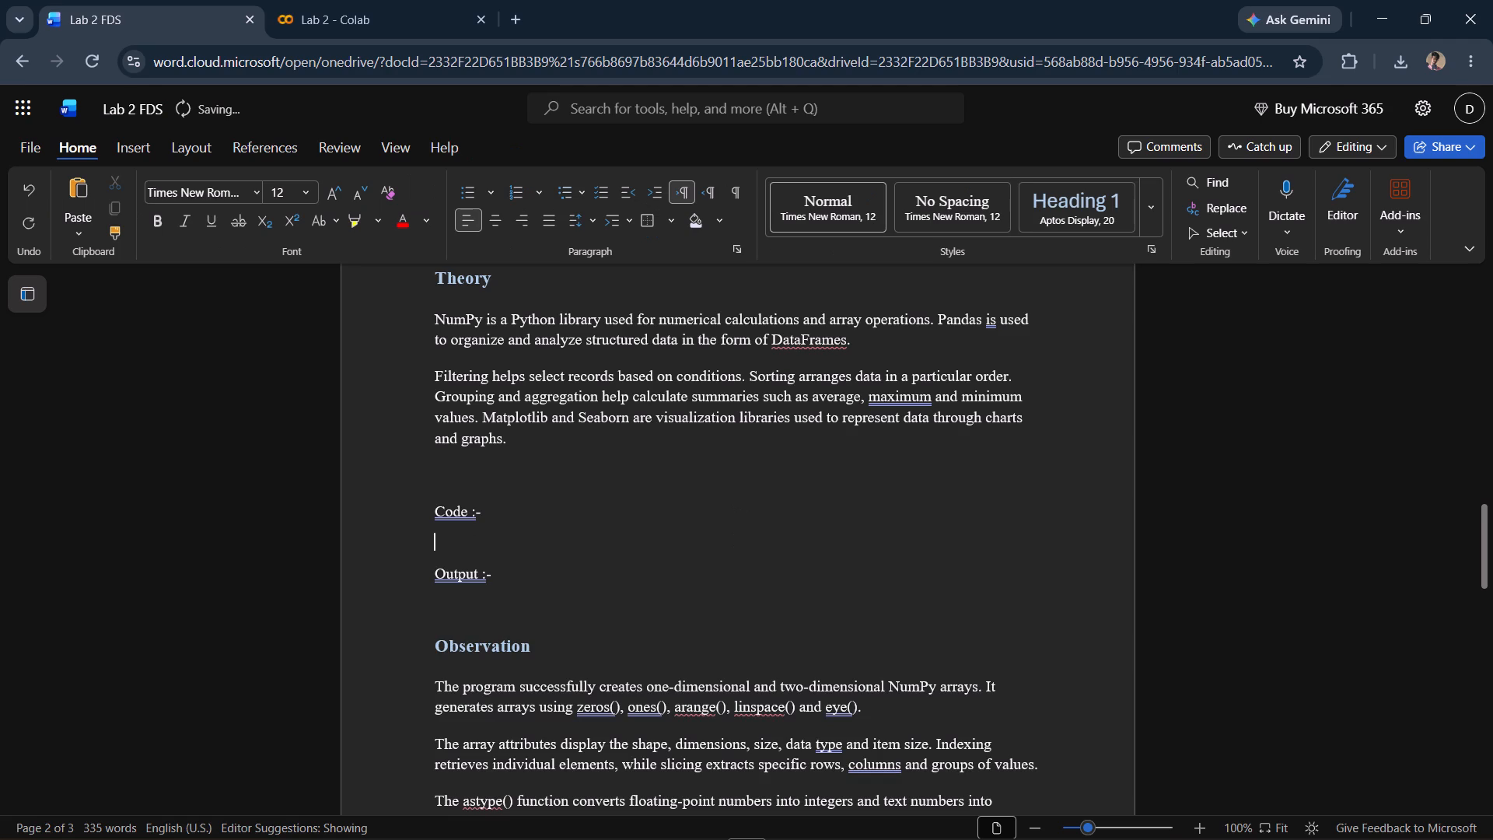
pyautogui.hotkey('ctrl', 'v')
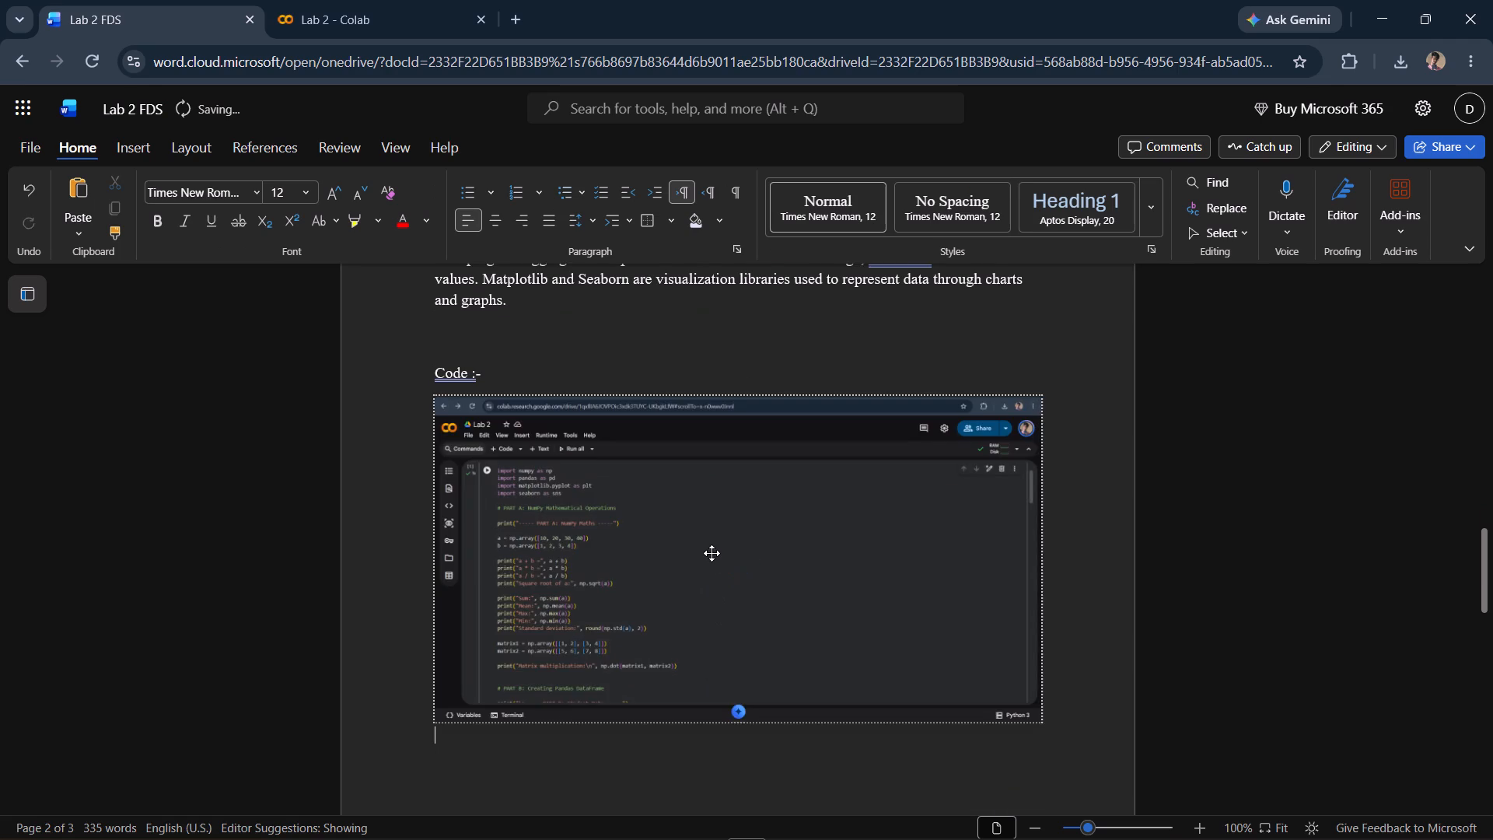
pyautogui.scroll(-1, 712, 553)
pyautogui.press('Return')
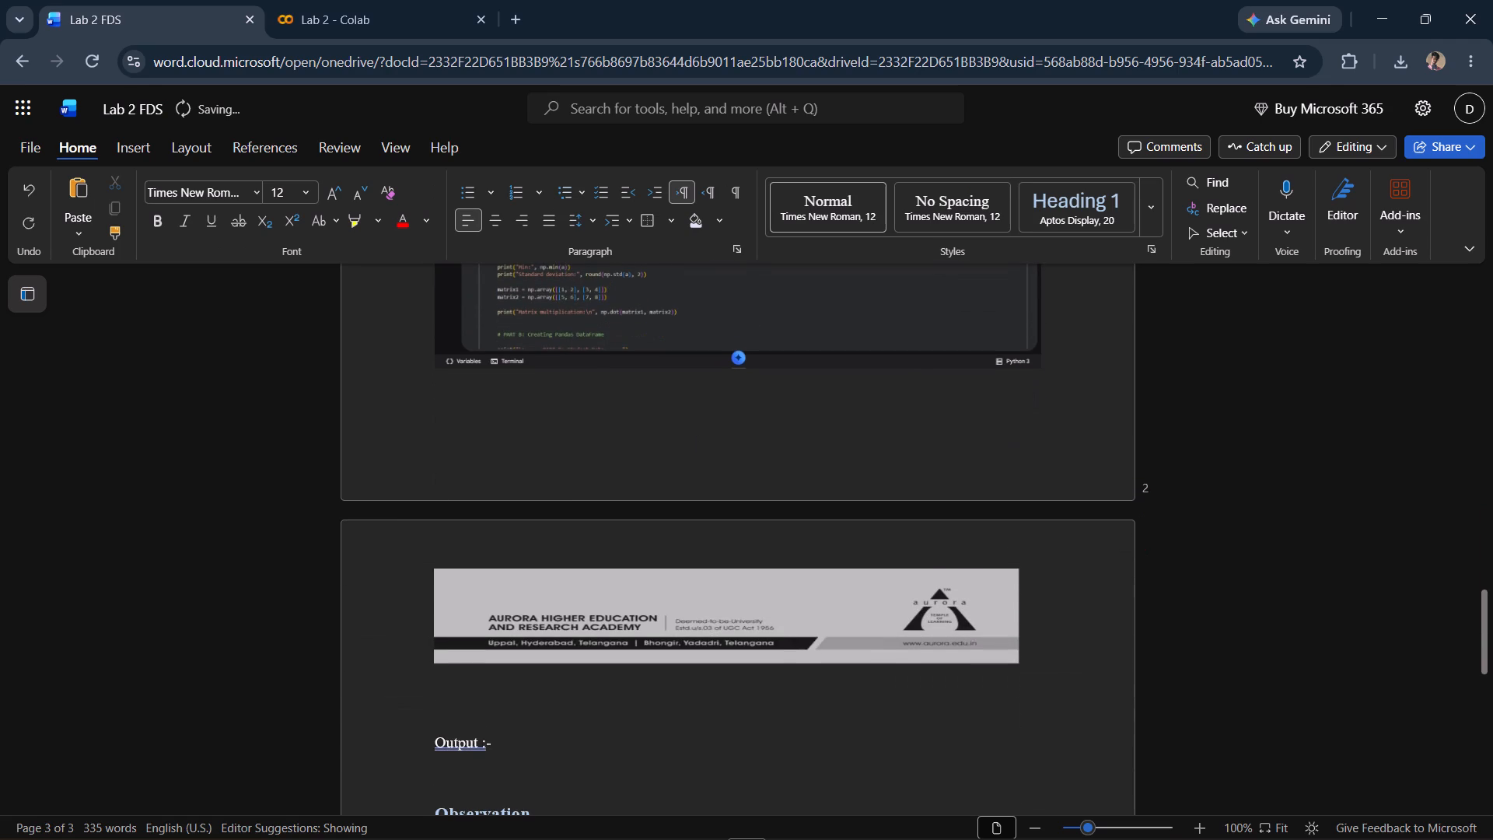
# In the Lab 2 Colab notebook, capture a screenshot of the Part B: Creating Pandas DataFrame code.
pyautogui.hotkey('alt', 'Tab')
pyautogui.hotkey('alt', 'Tab')
pyautogui.click(393, 0)
pyautogui.scroll(-5, 581, 510)
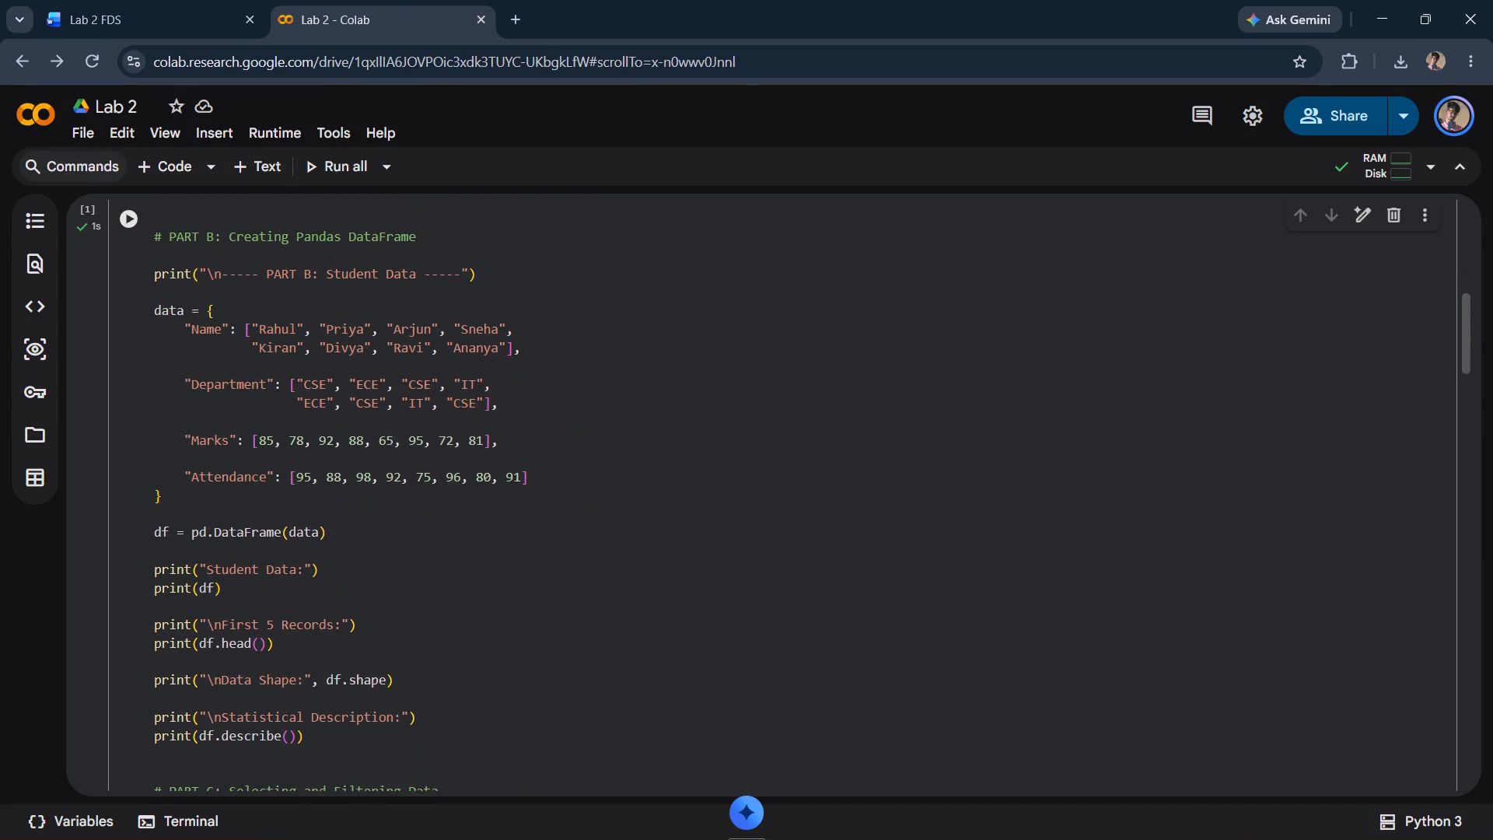
pyautogui.scroll(-2, 581, 510)
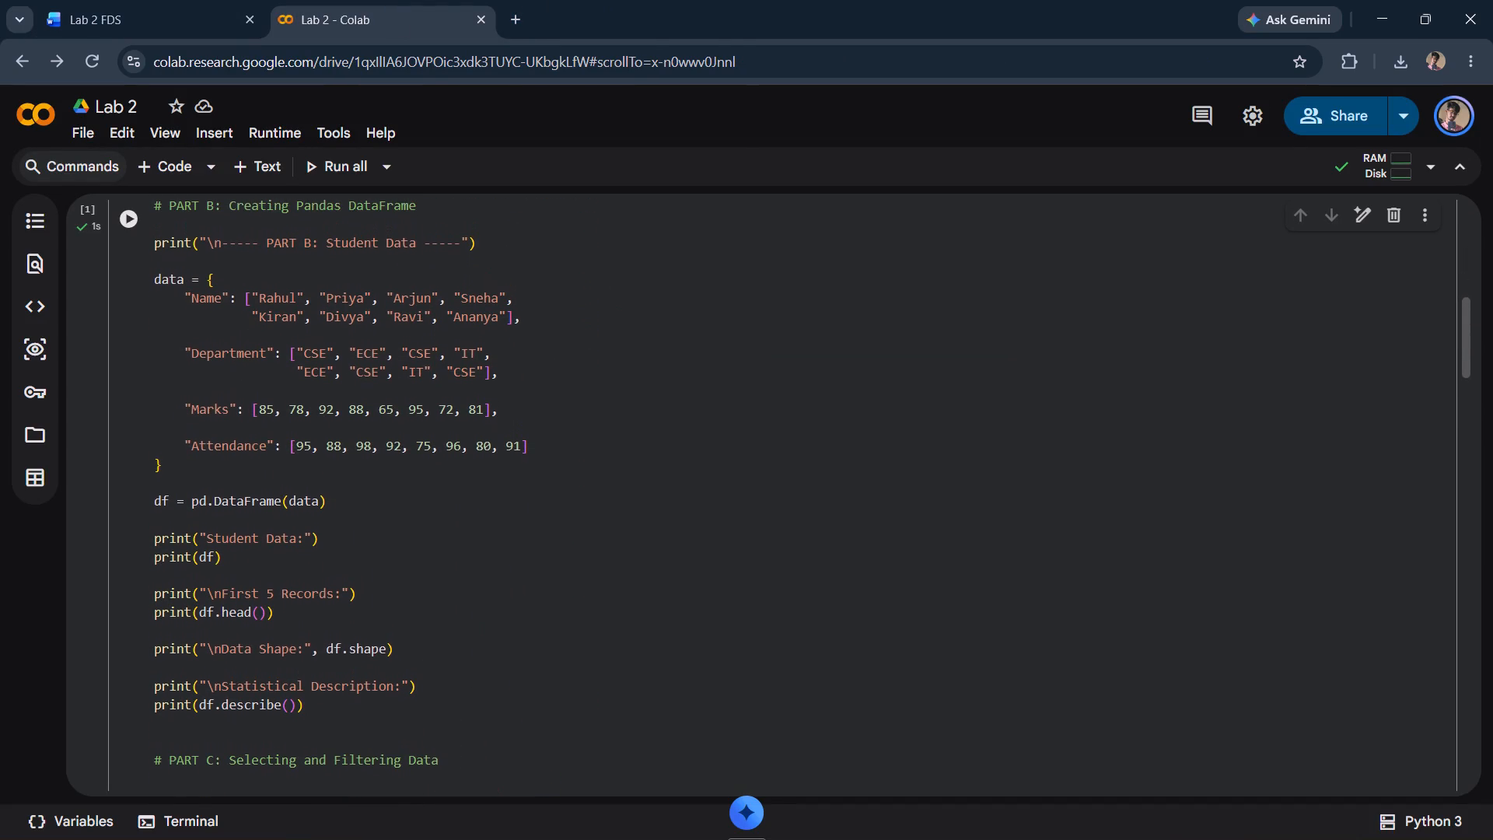
pyautogui.scroll(-1, 581, 510)
pyautogui.press('Print')
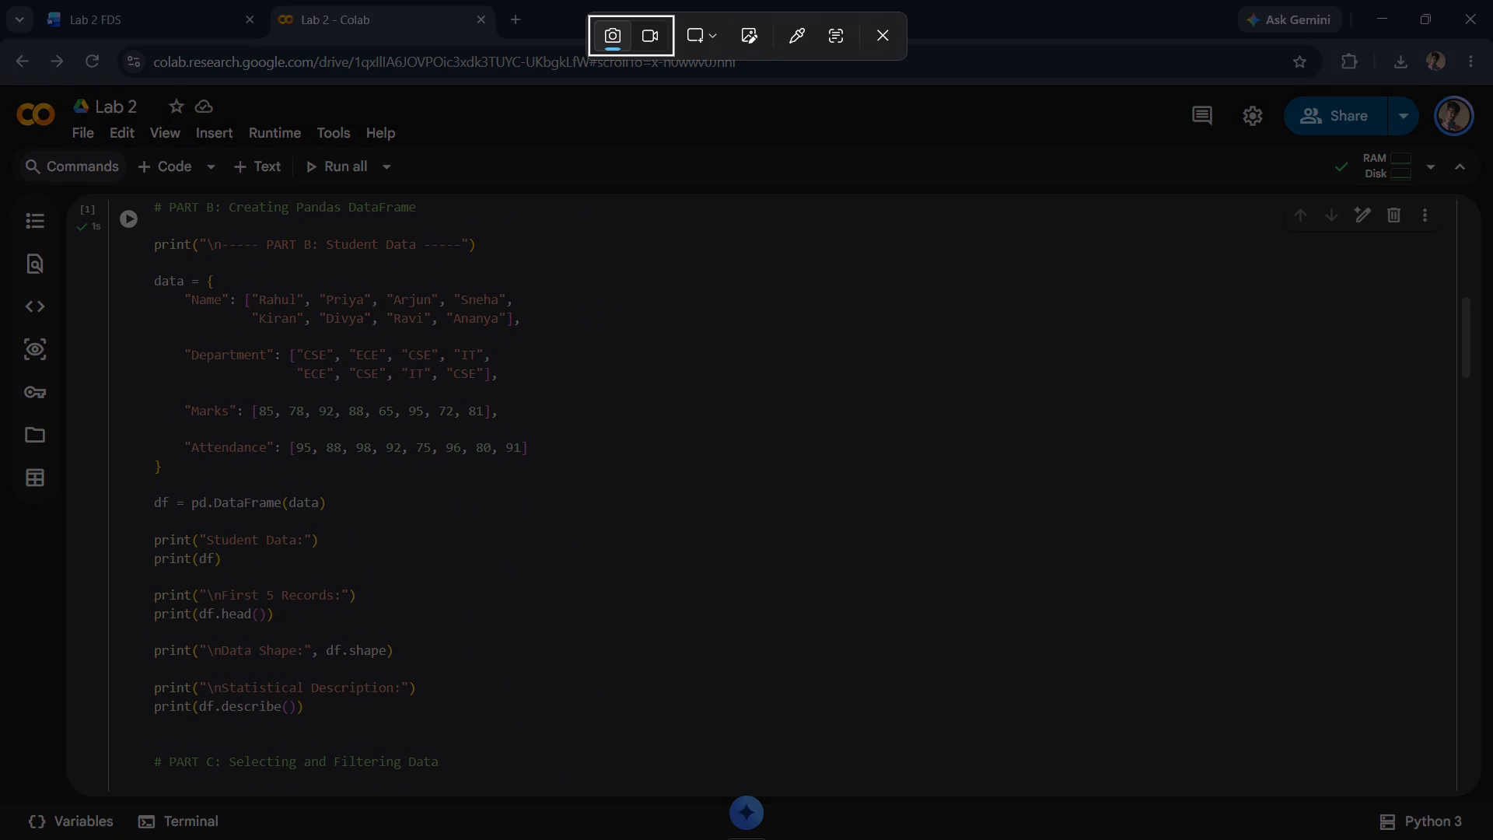
pyautogui.moveTo(0, 84); pyautogui.dragTo(1492, 839)
# Insert the captured Part B screenshot in the Word report, between the Part A screenshot and the Output heading.
pyautogui.hotkey('alt', 'Tab')
pyautogui.hotkey('alt', 'Tab')
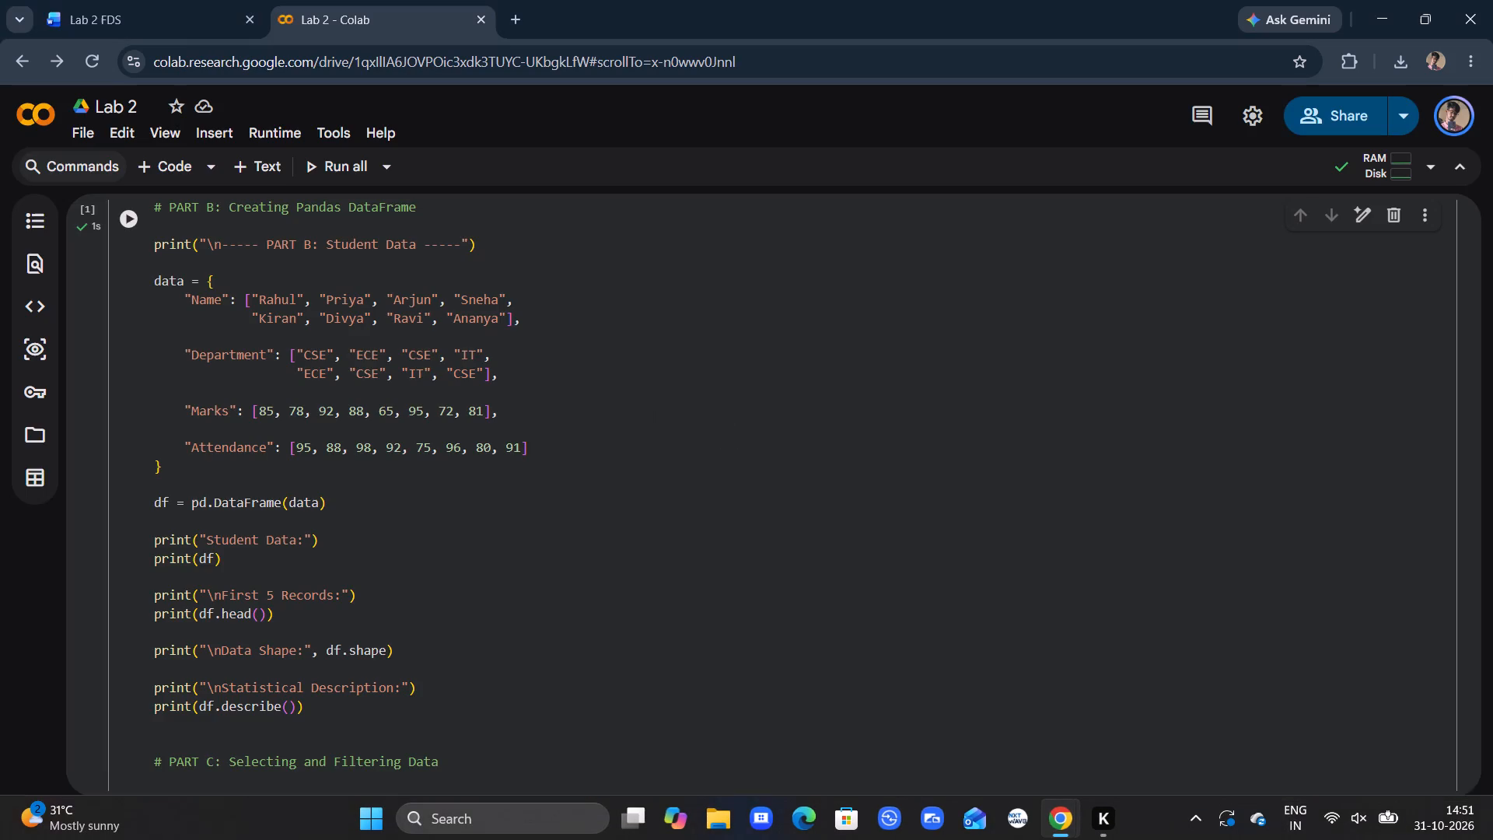
pyautogui.click(69, 0)
pyautogui.hotkey('ctrl', 'v')
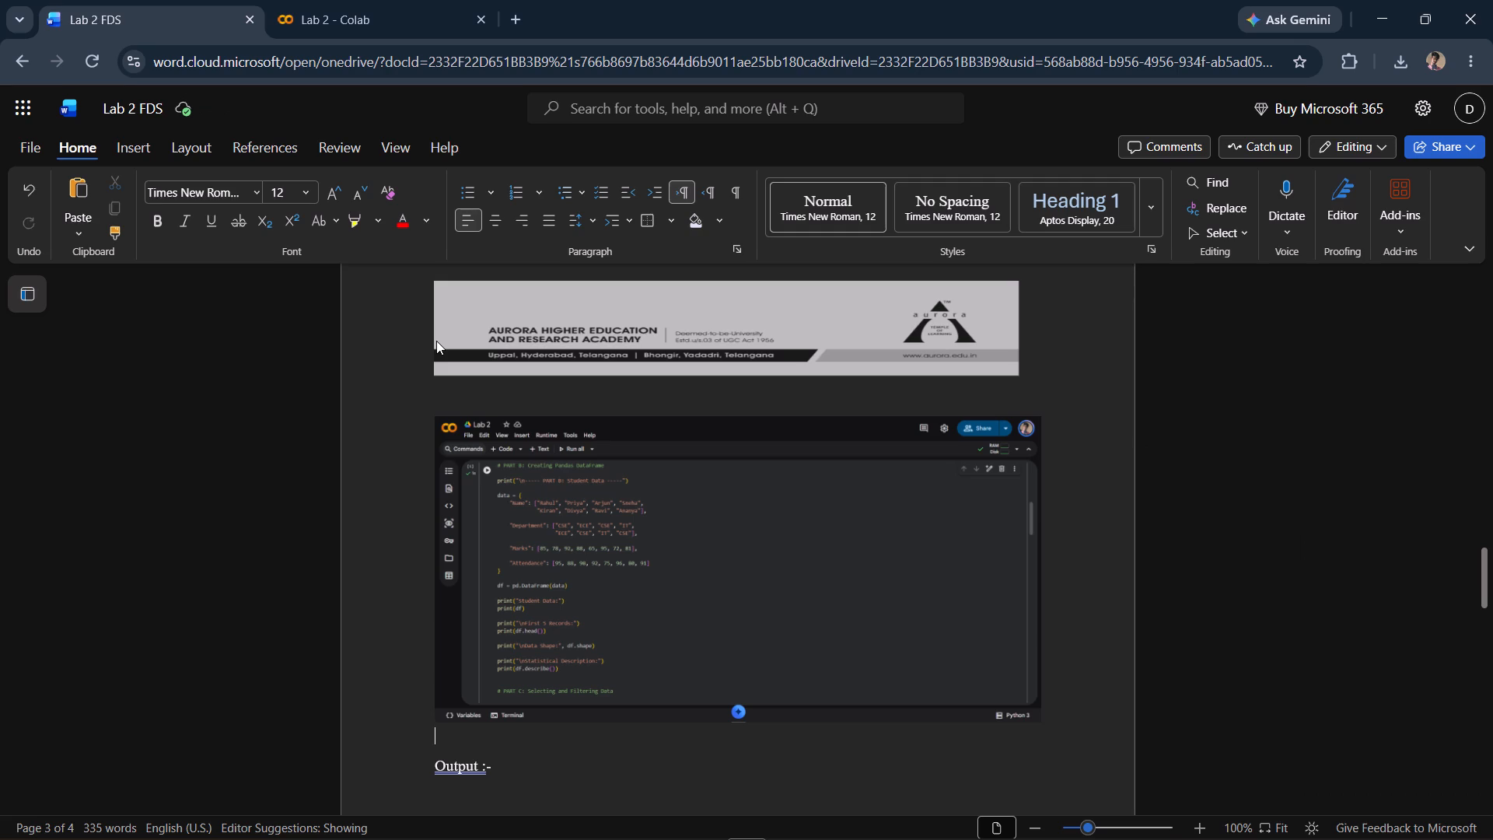
# Look through the remaining code in the Lab 2 Colab notebook, from Part C to Part F, and return to Part C.
pyautogui.hotkey('alt', 'Tab')
pyautogui.hotkey('alt', 'Tab')
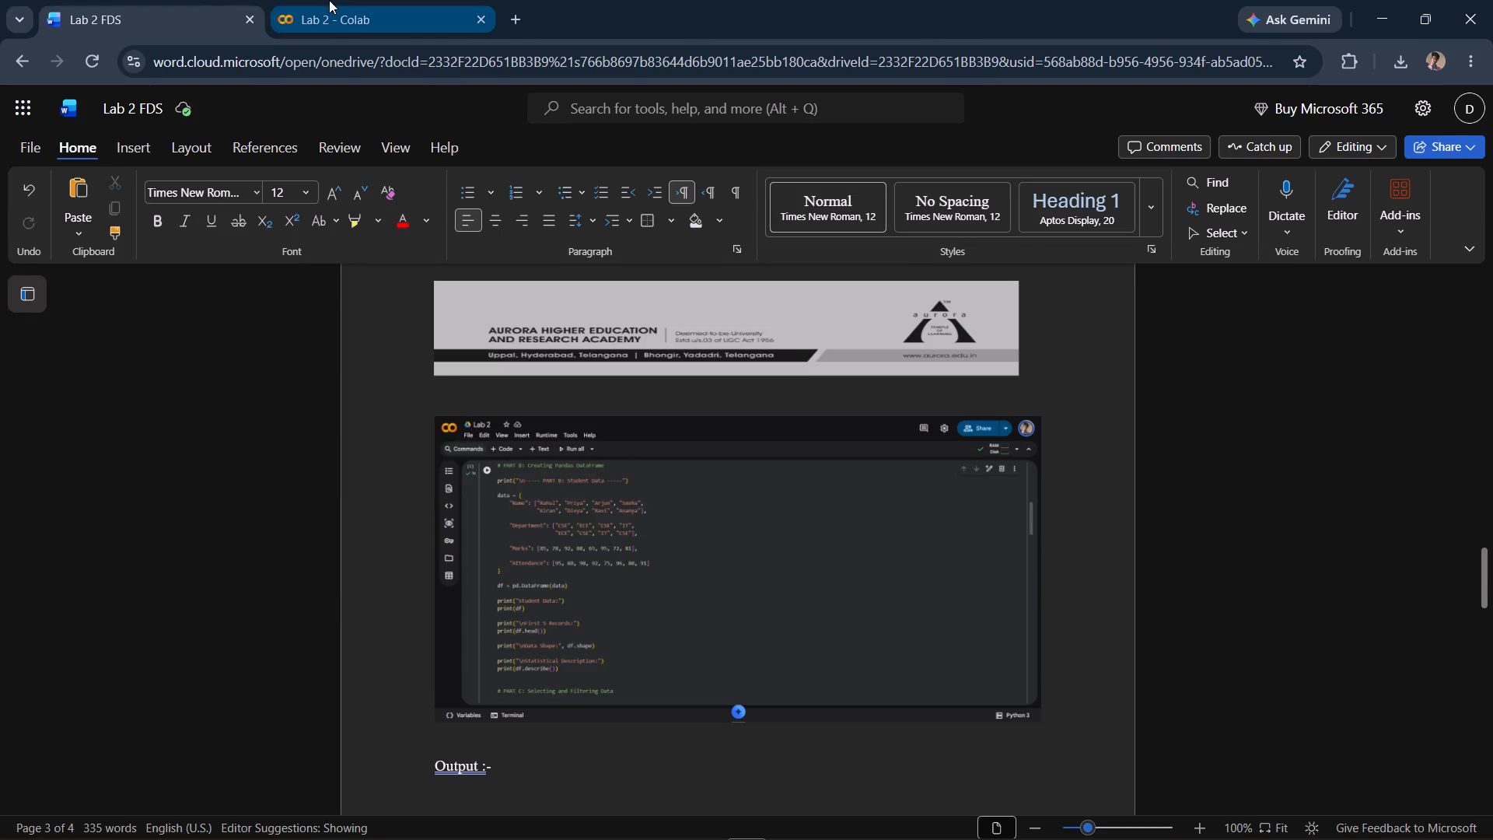
pyautogui.click(329, 0)
pyautogui.scroll(-3, 586, 577)
pyautogui.scroll(1, 586, 577)
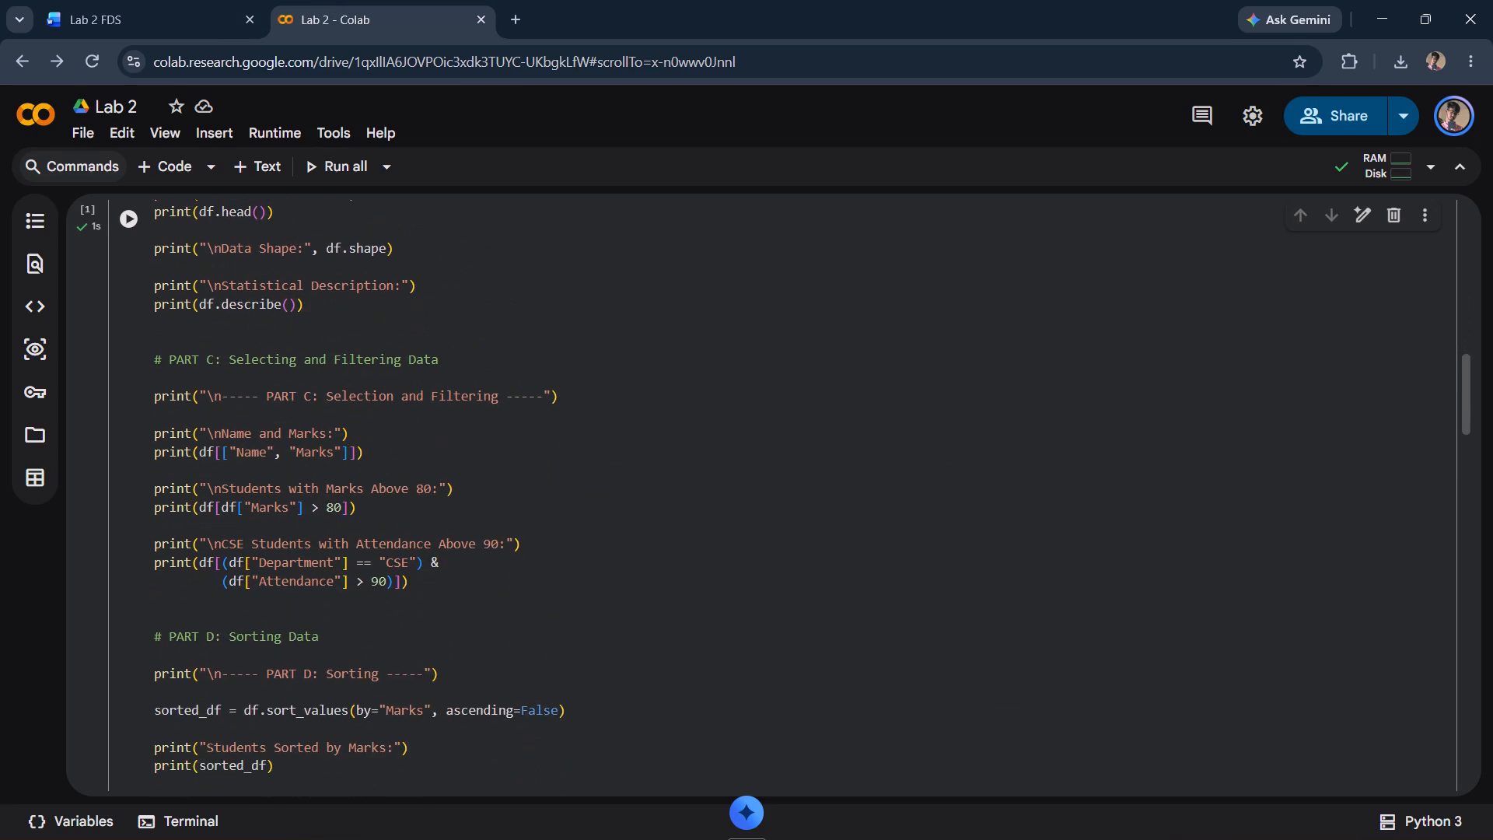
pyautogui.scroll(3, 586, 577)
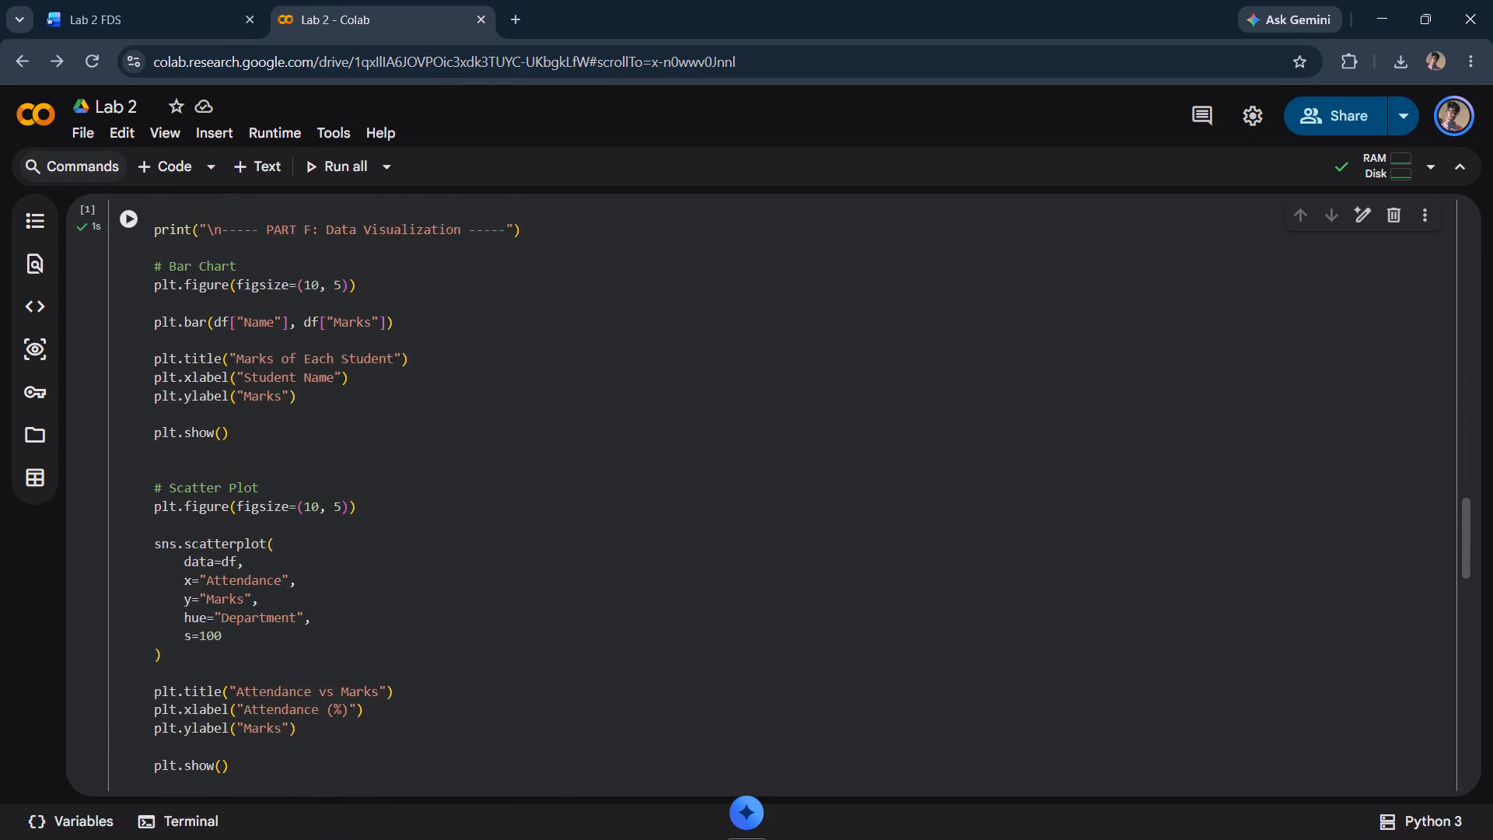
pyautogui.scroll(2, 586, 577)
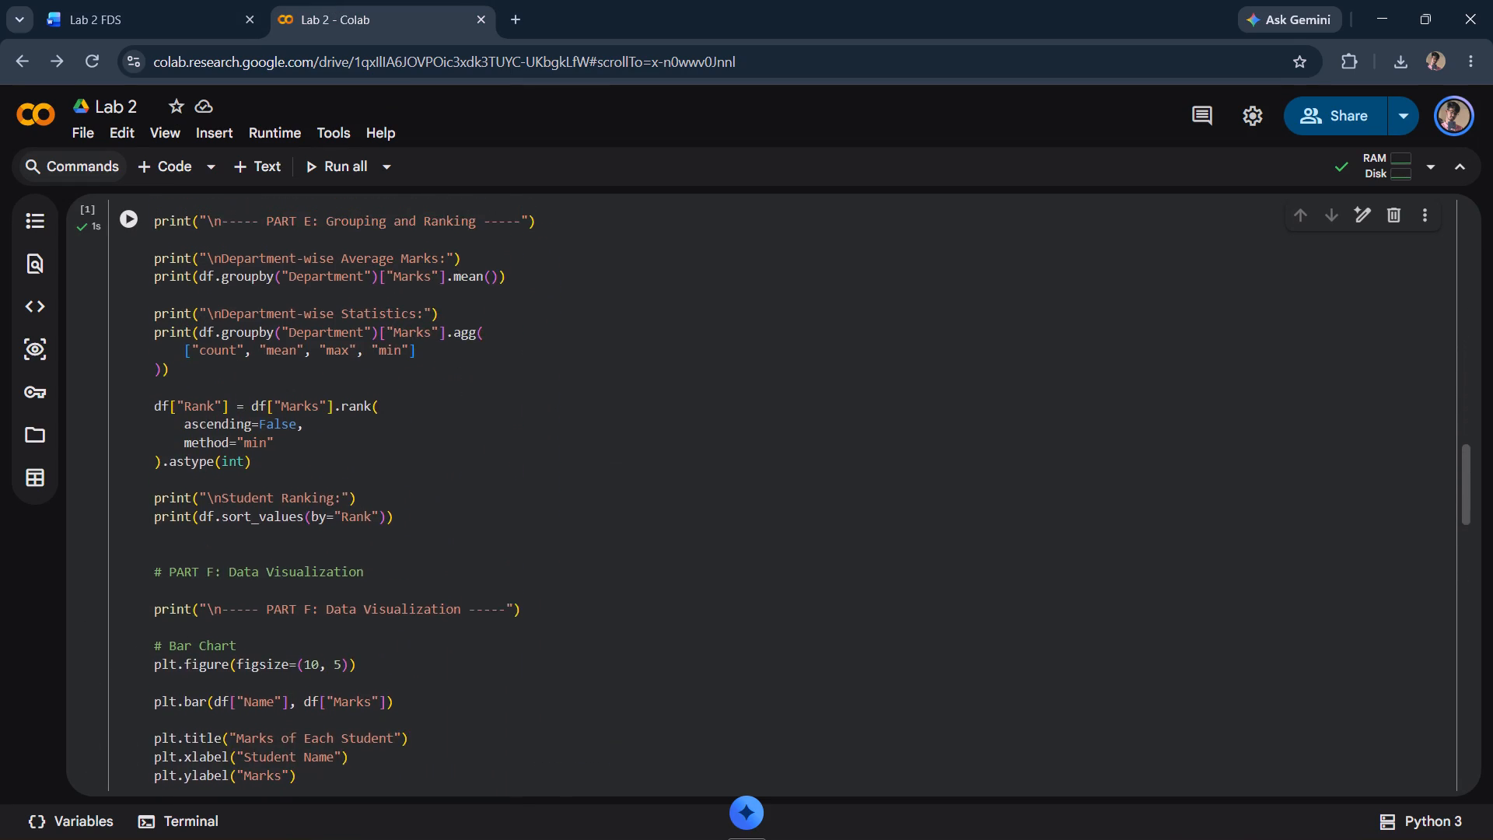
pyautogui.scroll(3, 586, 577)
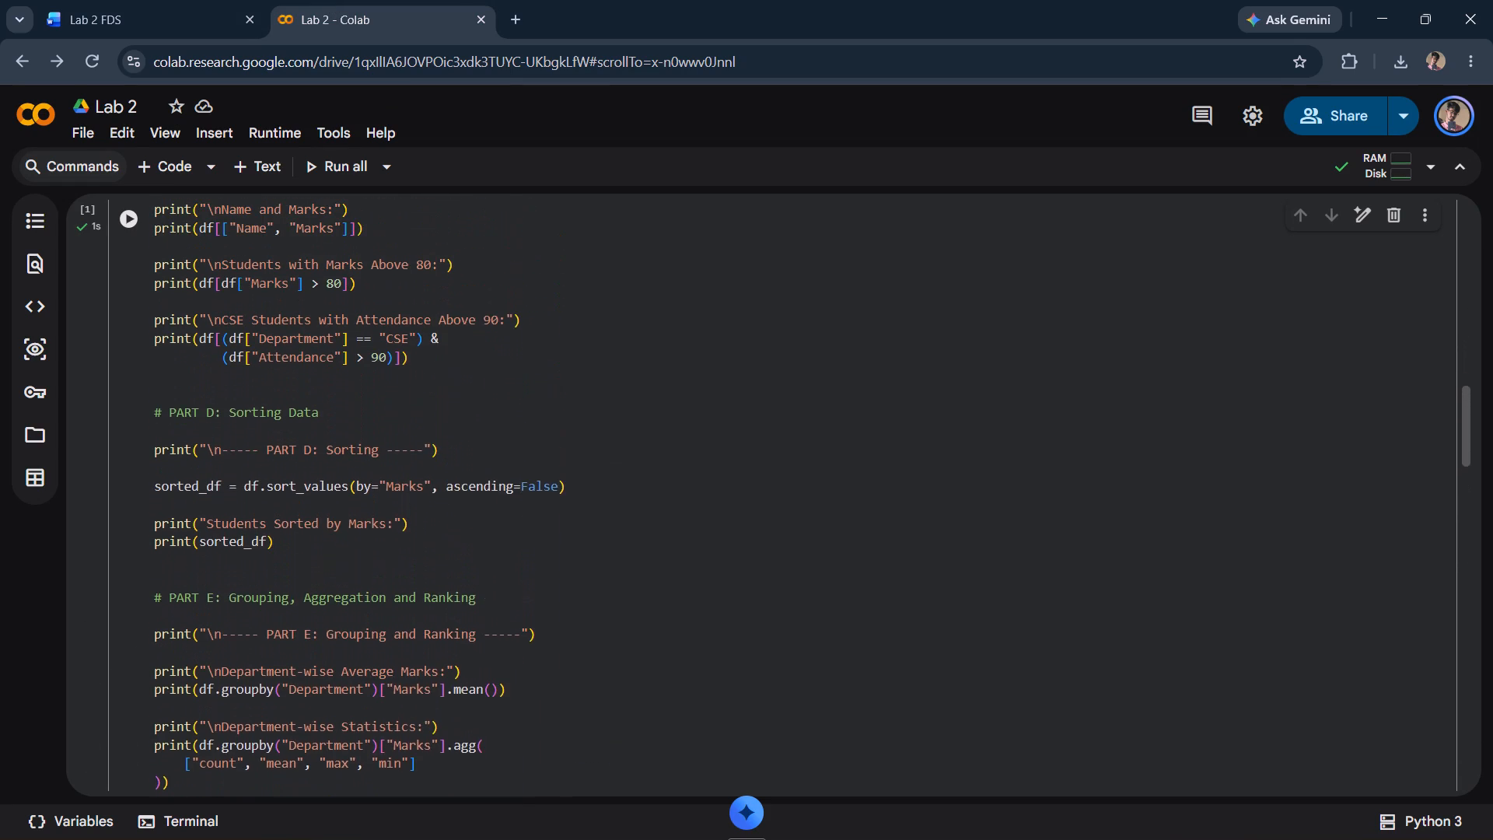
pyautogui.scroll(2, 586, 577)
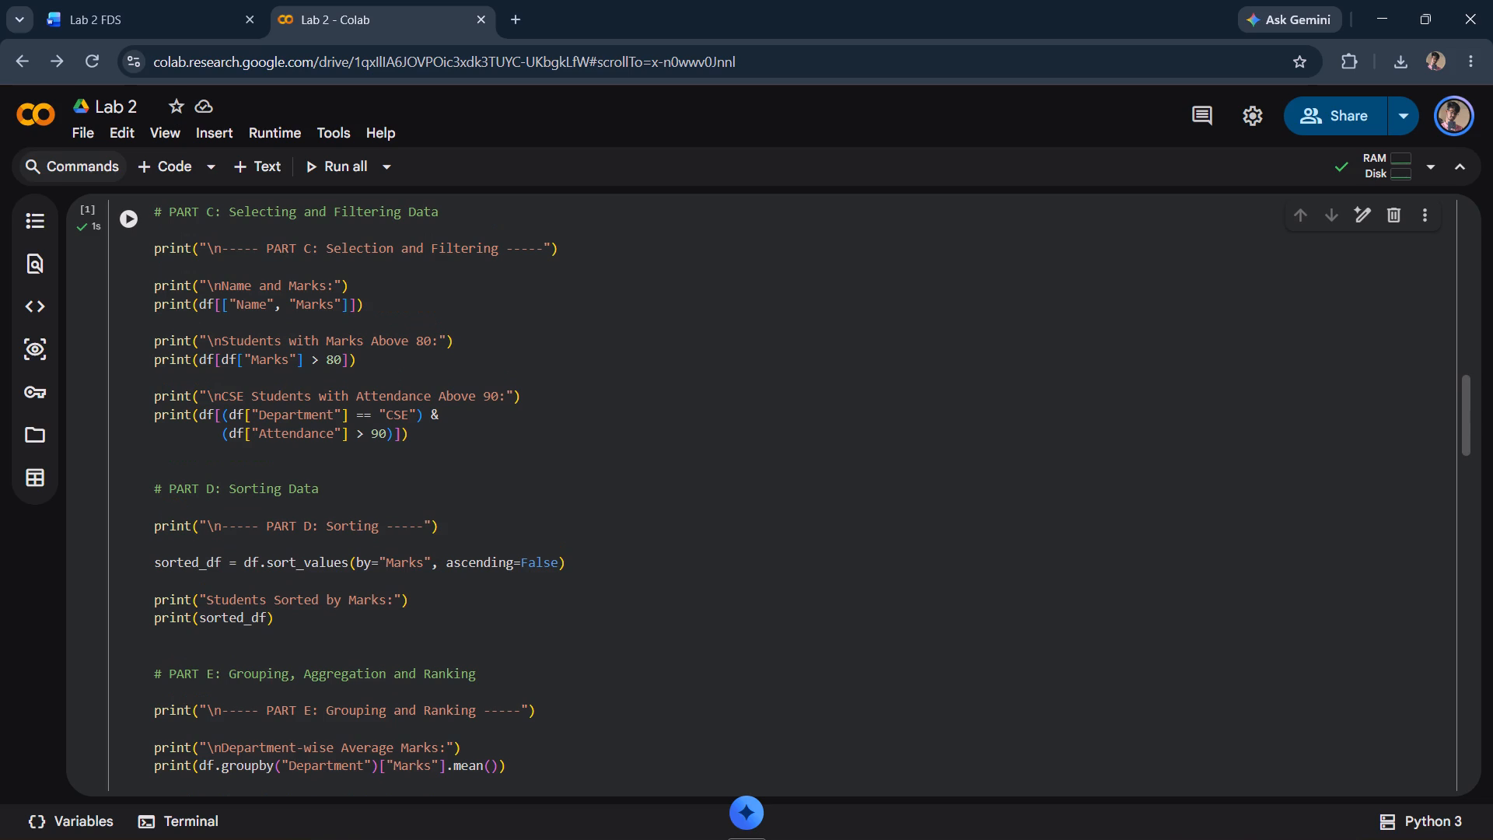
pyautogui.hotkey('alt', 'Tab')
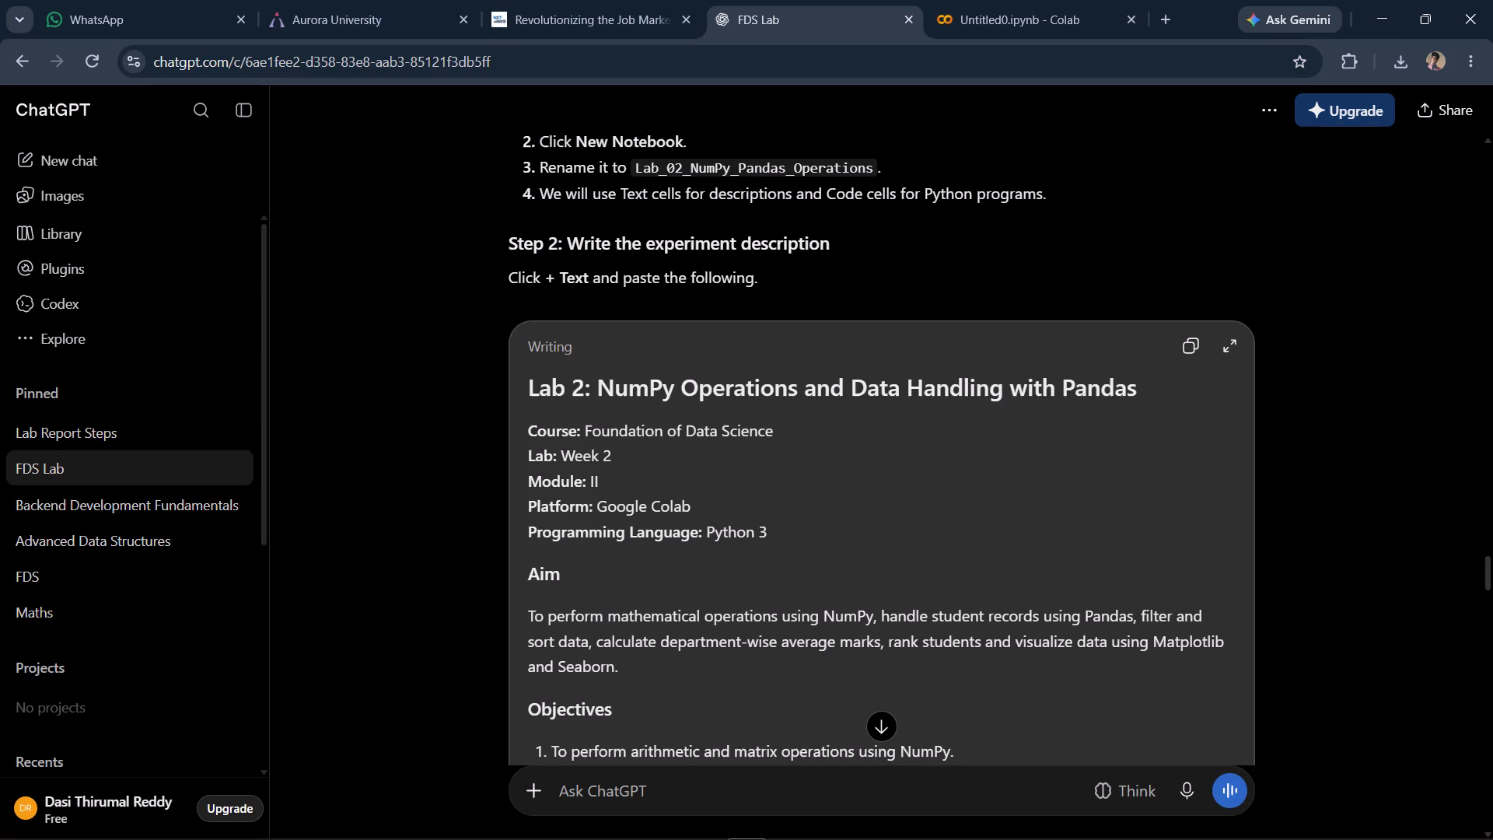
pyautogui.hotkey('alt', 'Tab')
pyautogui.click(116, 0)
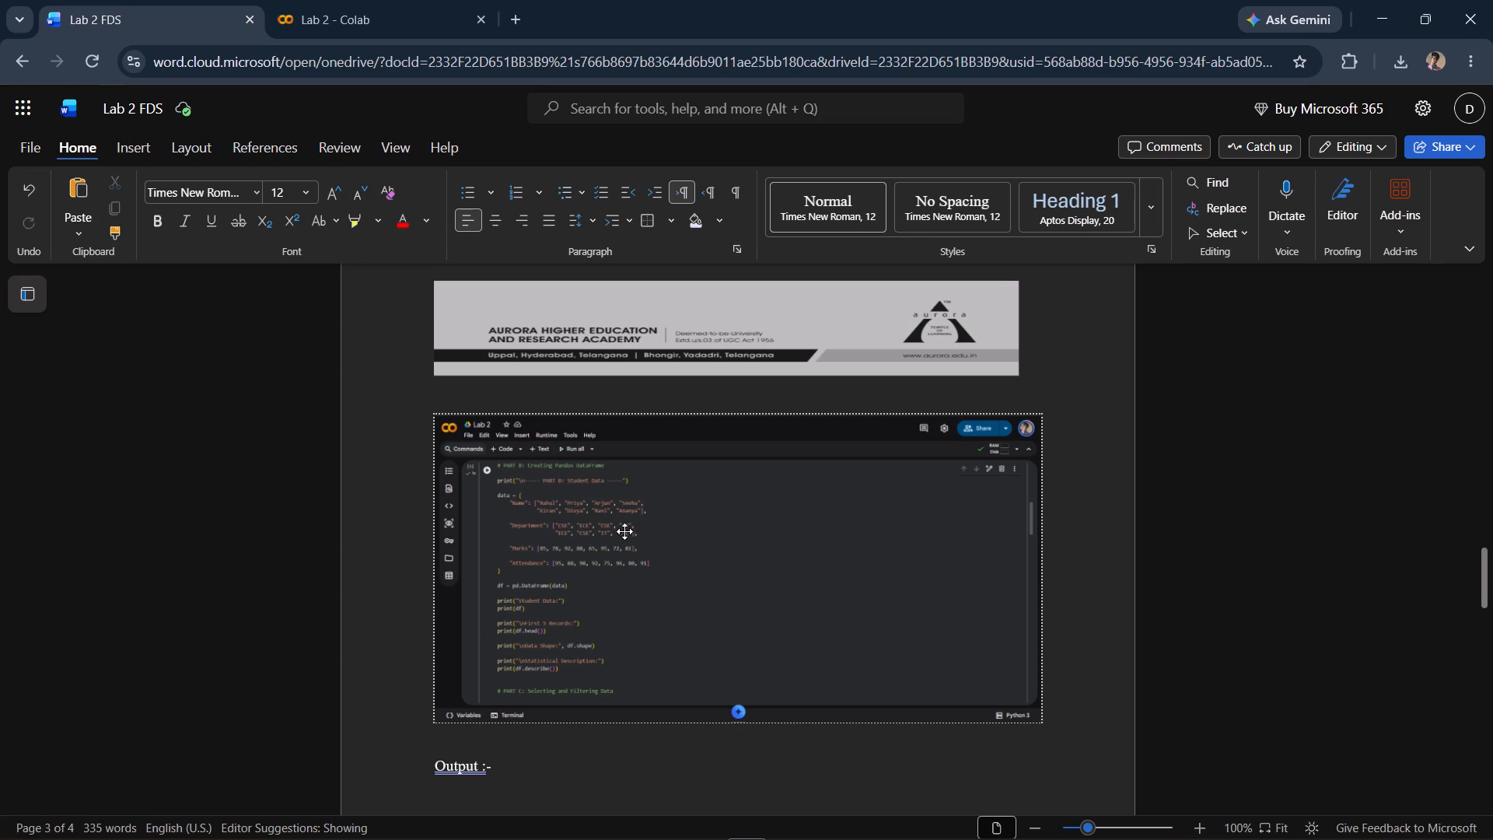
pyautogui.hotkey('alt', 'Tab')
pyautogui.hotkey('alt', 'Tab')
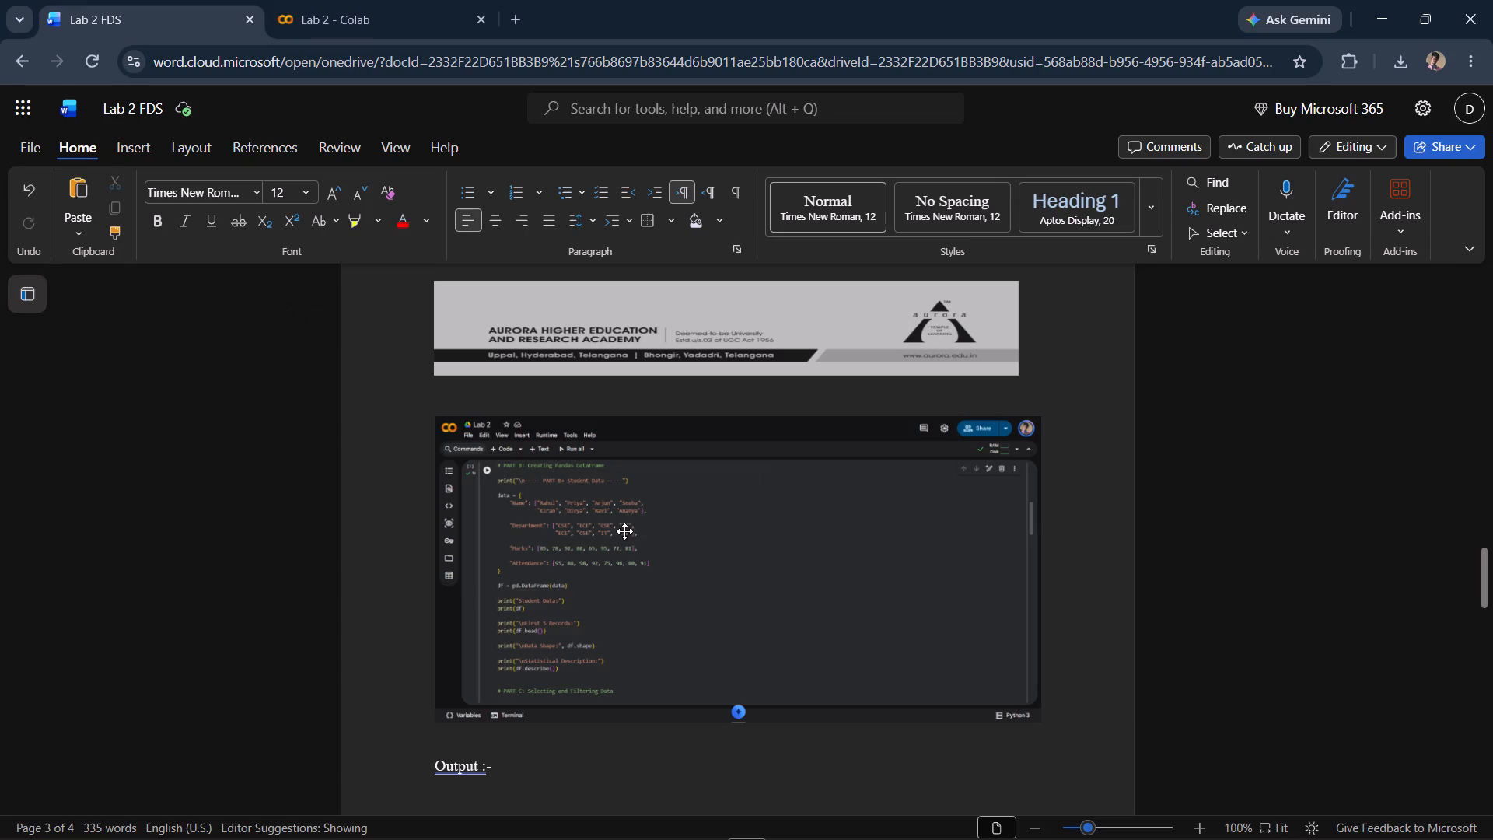
# In the Lab 2 Colab notebook, capture a screenshot of the Part C: Selecting and Filtering Data and Part D: Sorting Data code.
pyautogui.click(326, 0)
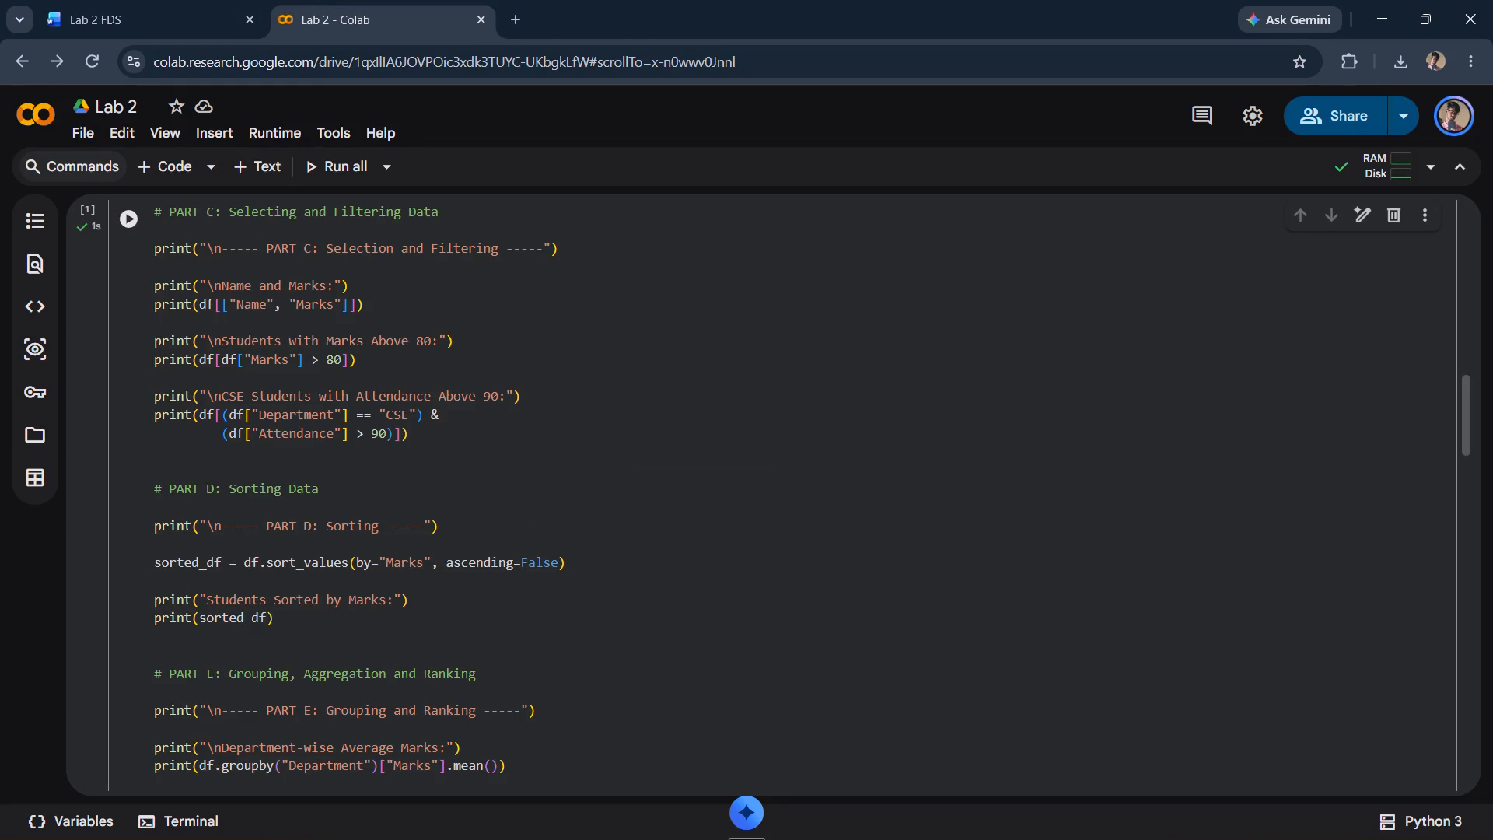
pyautogui.press('Print')
pyautogui.moveTo(0, 81); pyautogui.dragTo(51, 127)
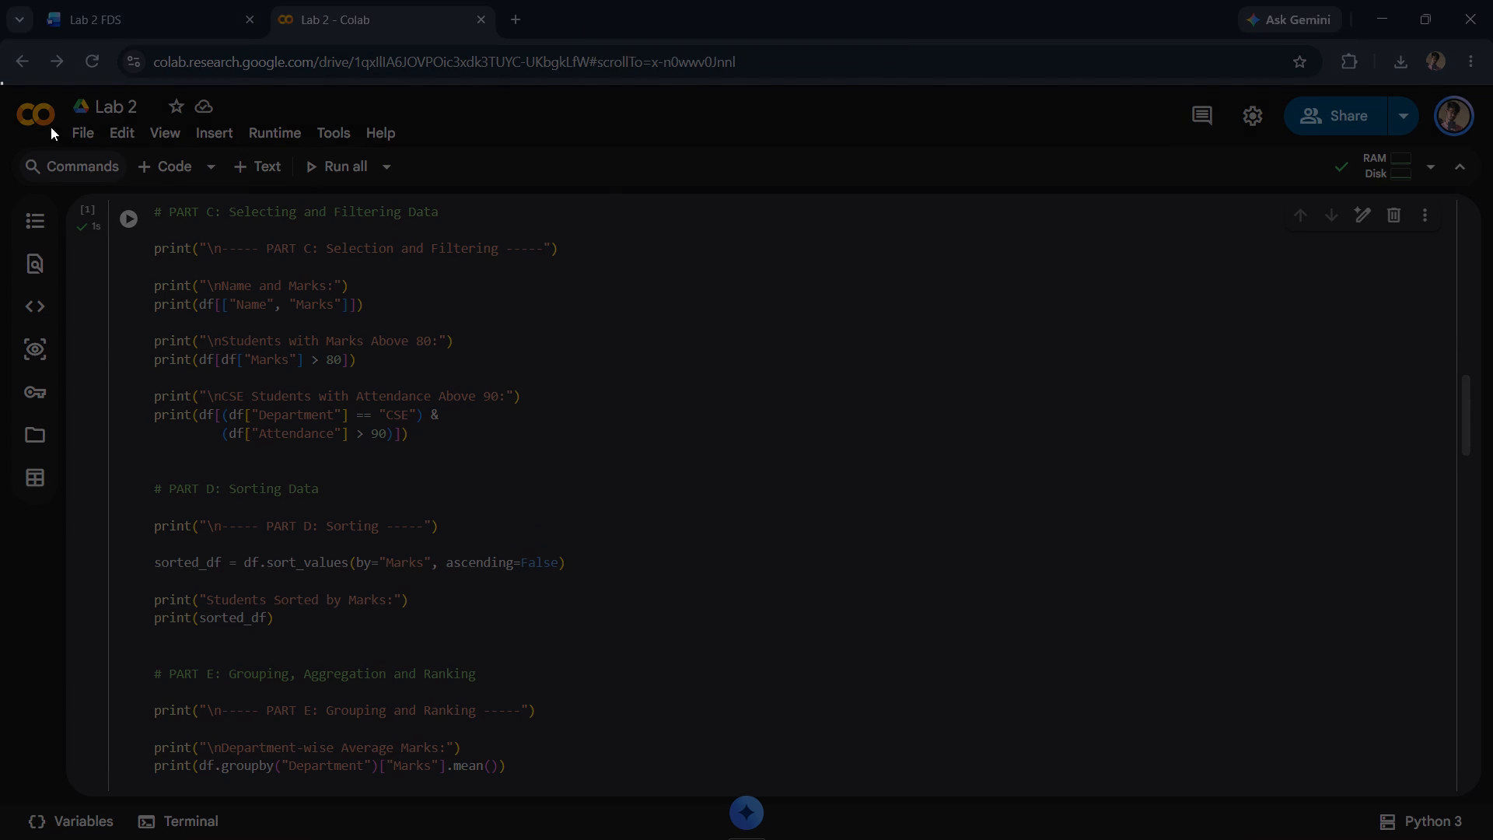
pyautogui.moveTo(51, 127); pyautogui.dragTo(1492, 839)
# Insert the captured Part C and Part D screenshot in the Word report, between the Part B screenshot and the Output heading.
pyautogui.hotkey('alt', 'Tab')
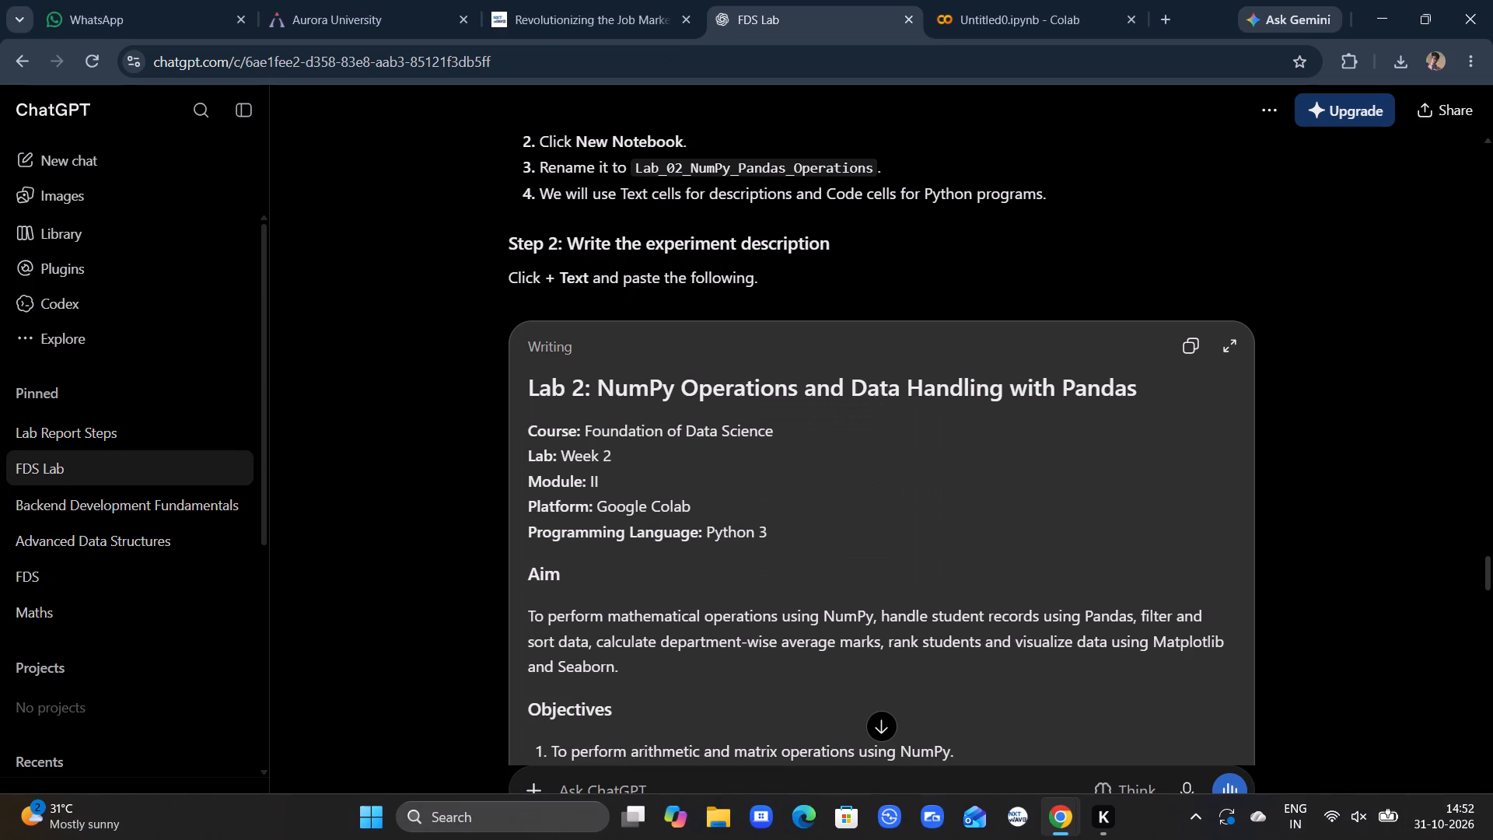
pyautogui.hotkey('alt', 'Tab')
pyautogui.click(85, 0)
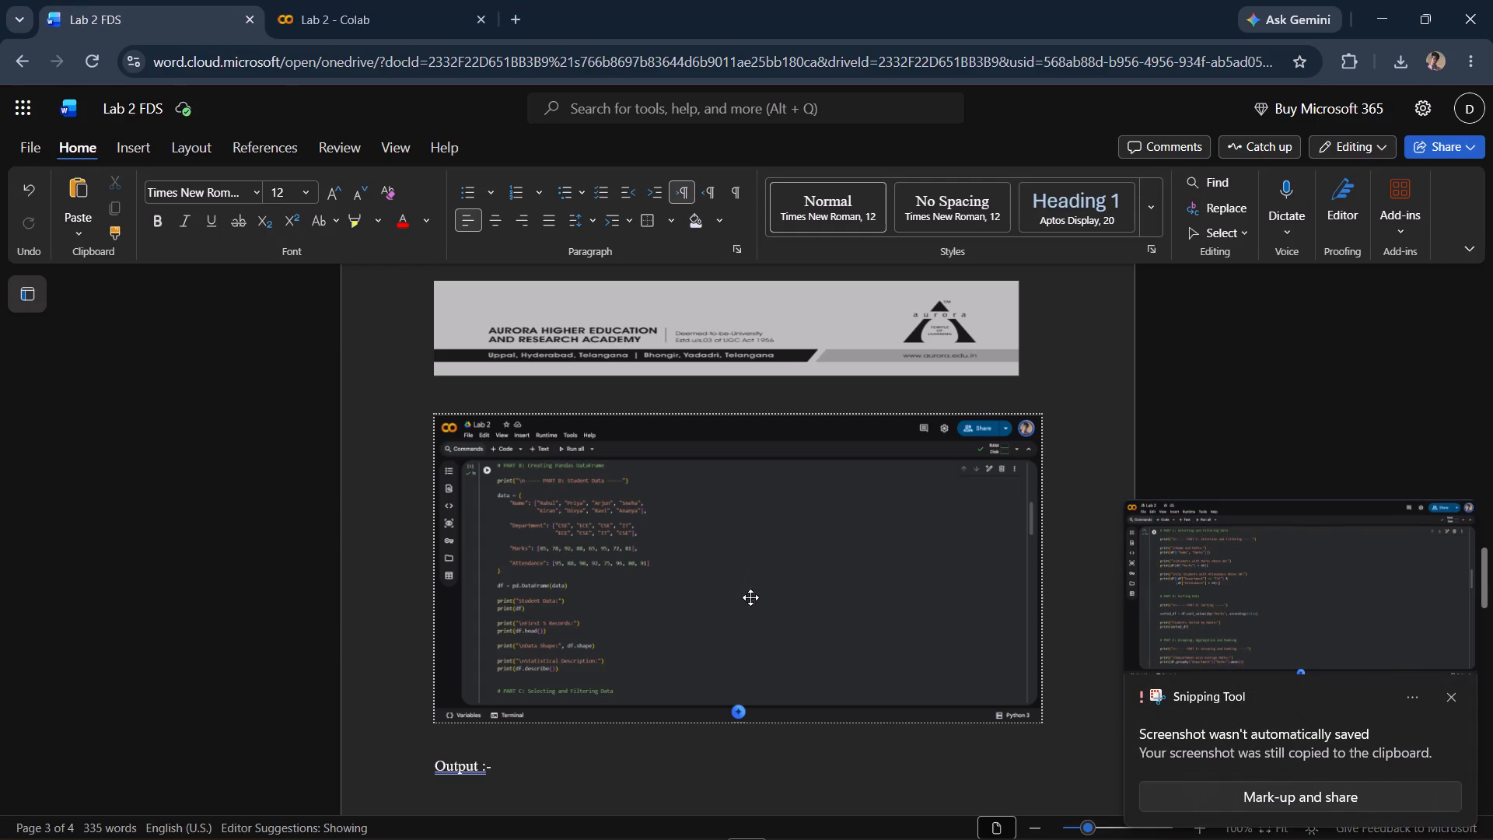
pyautogui.hotkey('ctrl', 'v')
# In the Lab 2 Colab notebook, capture a screenshot starting at the Part E: Grouping, Aggregation and Ranking code.
pyautogui.hotkey('alt', 'Tab')
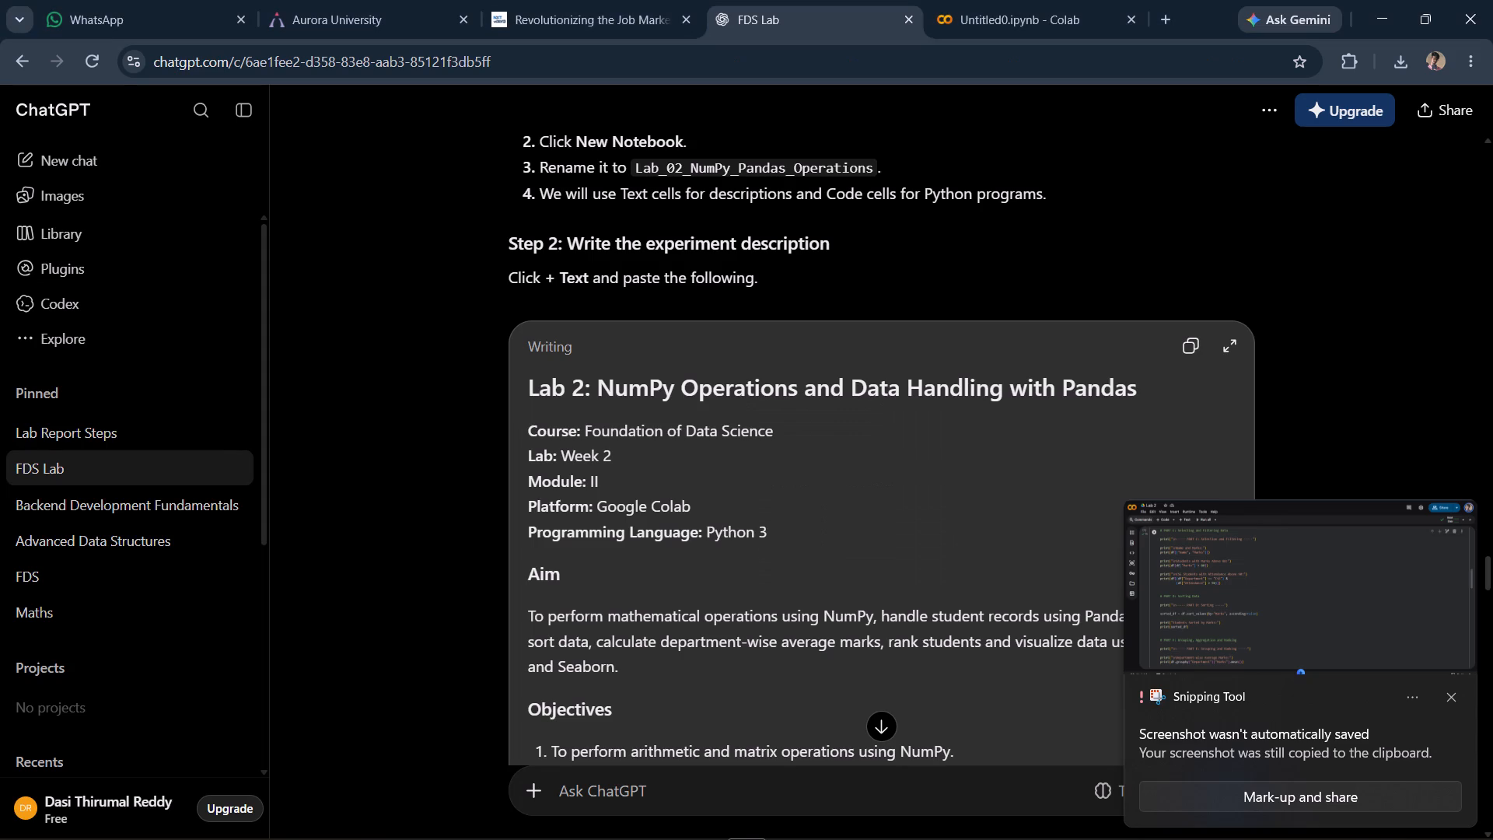
pyautogui.hotkey('alt', 'Tab')
pyautogui.click(385, 0)
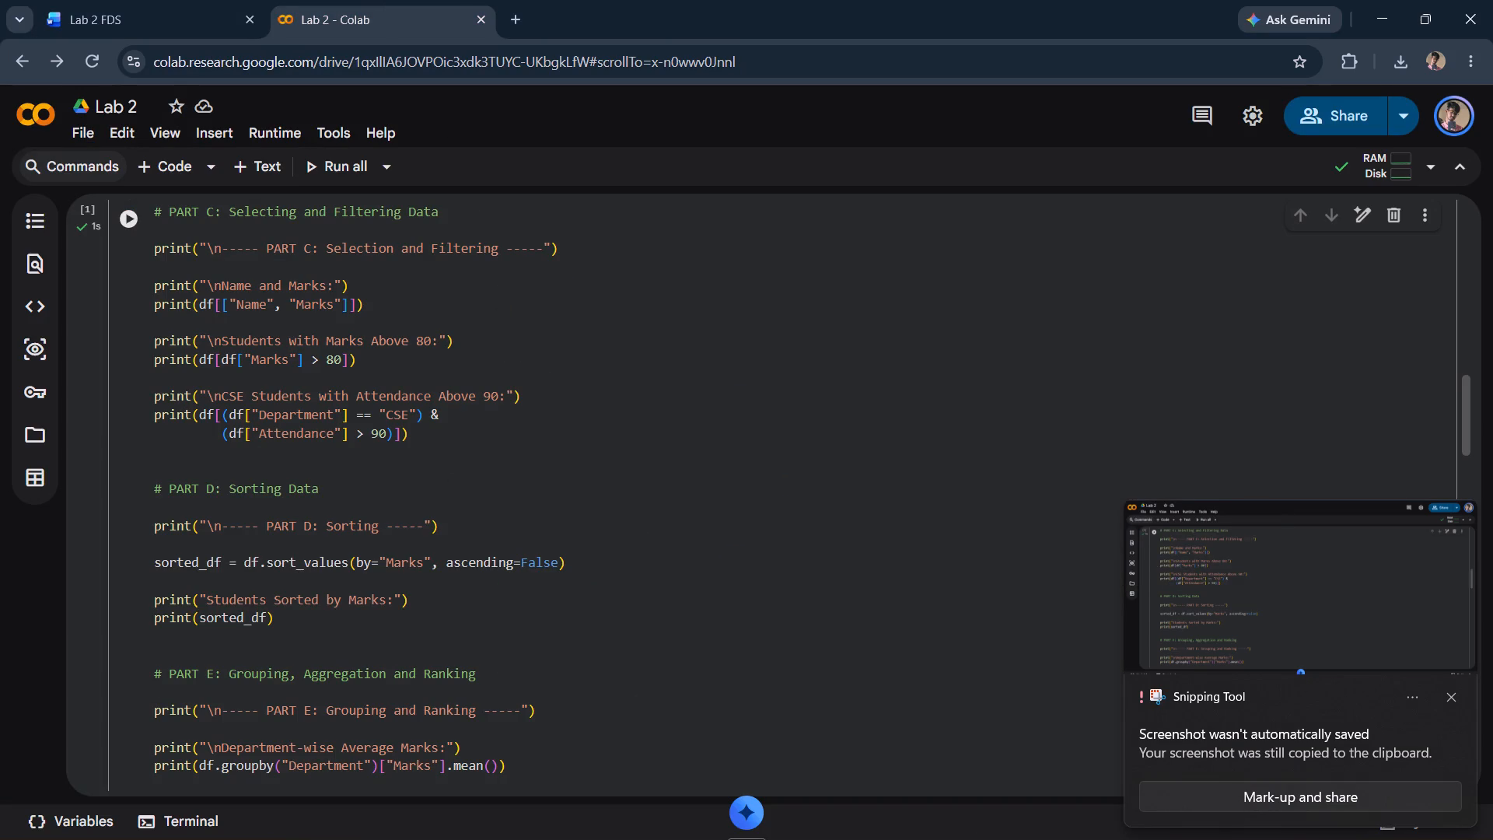
pyautogui.scroll(-2, 557, 593)
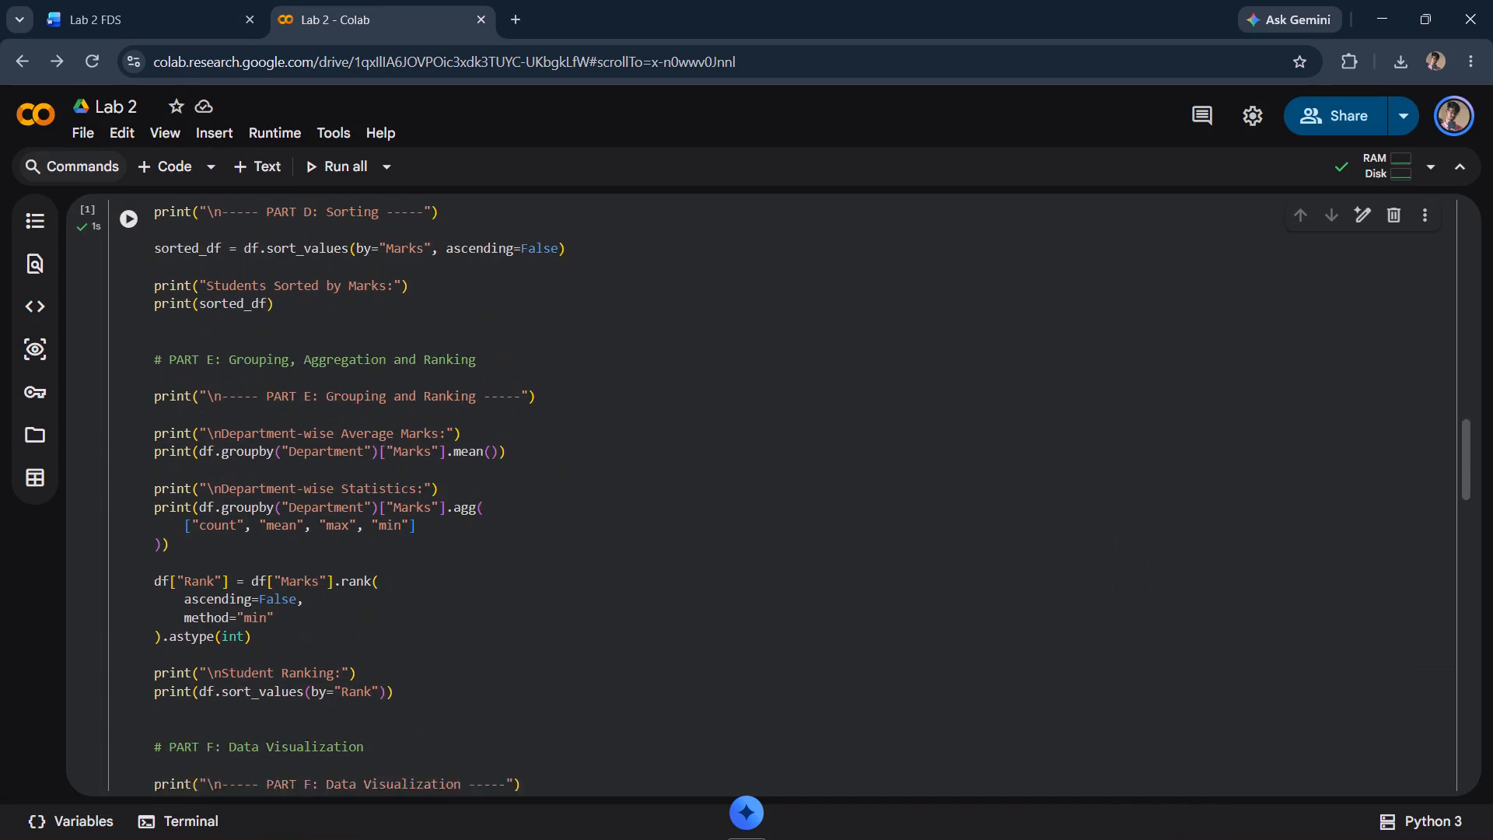
pyautogui.scroll(-2, 554, 590)
pyautogui.scroll(4, 548, 579)
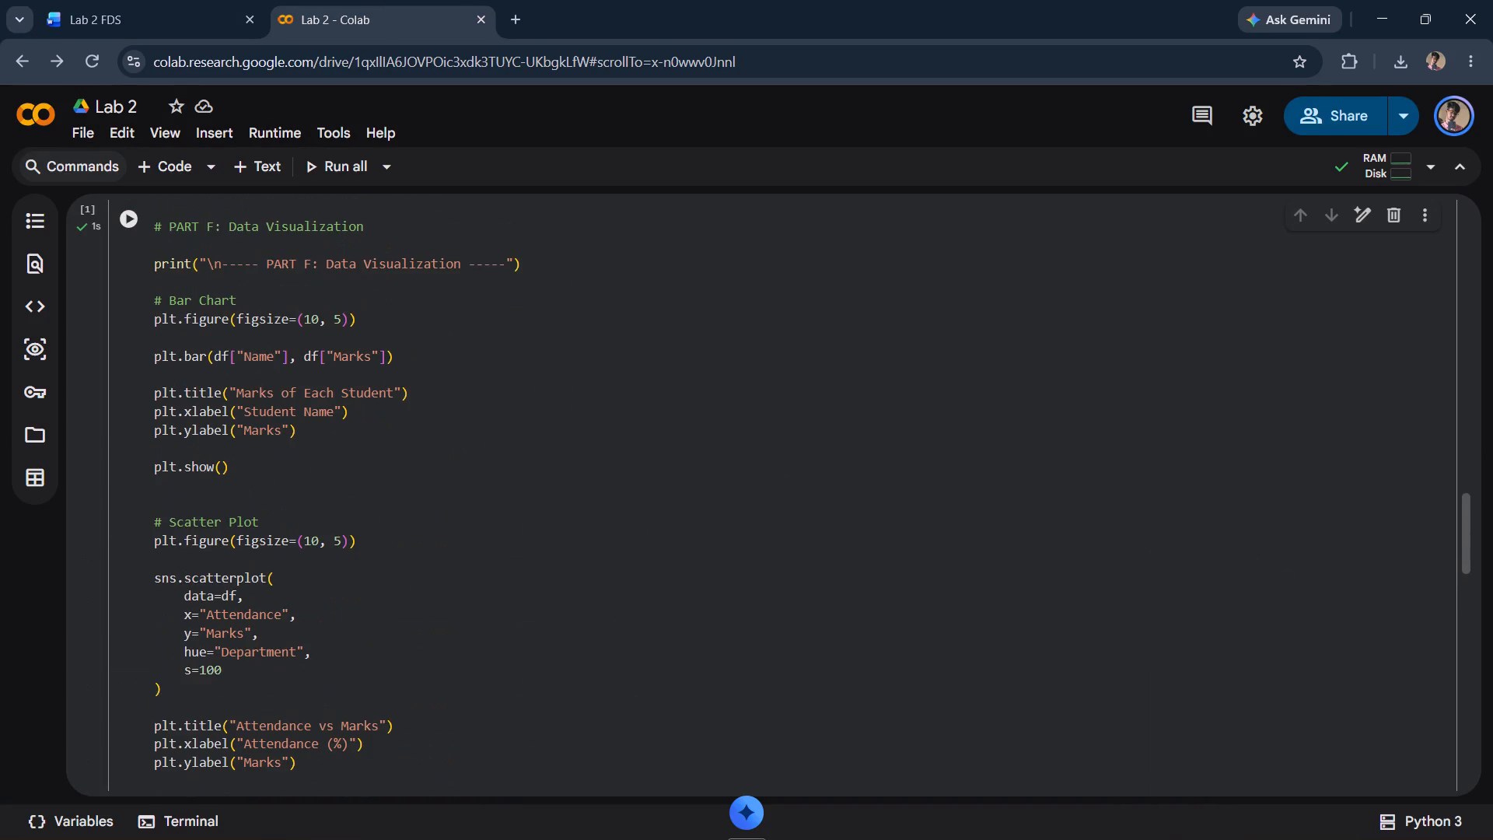
pyautogui.scroll(2, 548, 579)
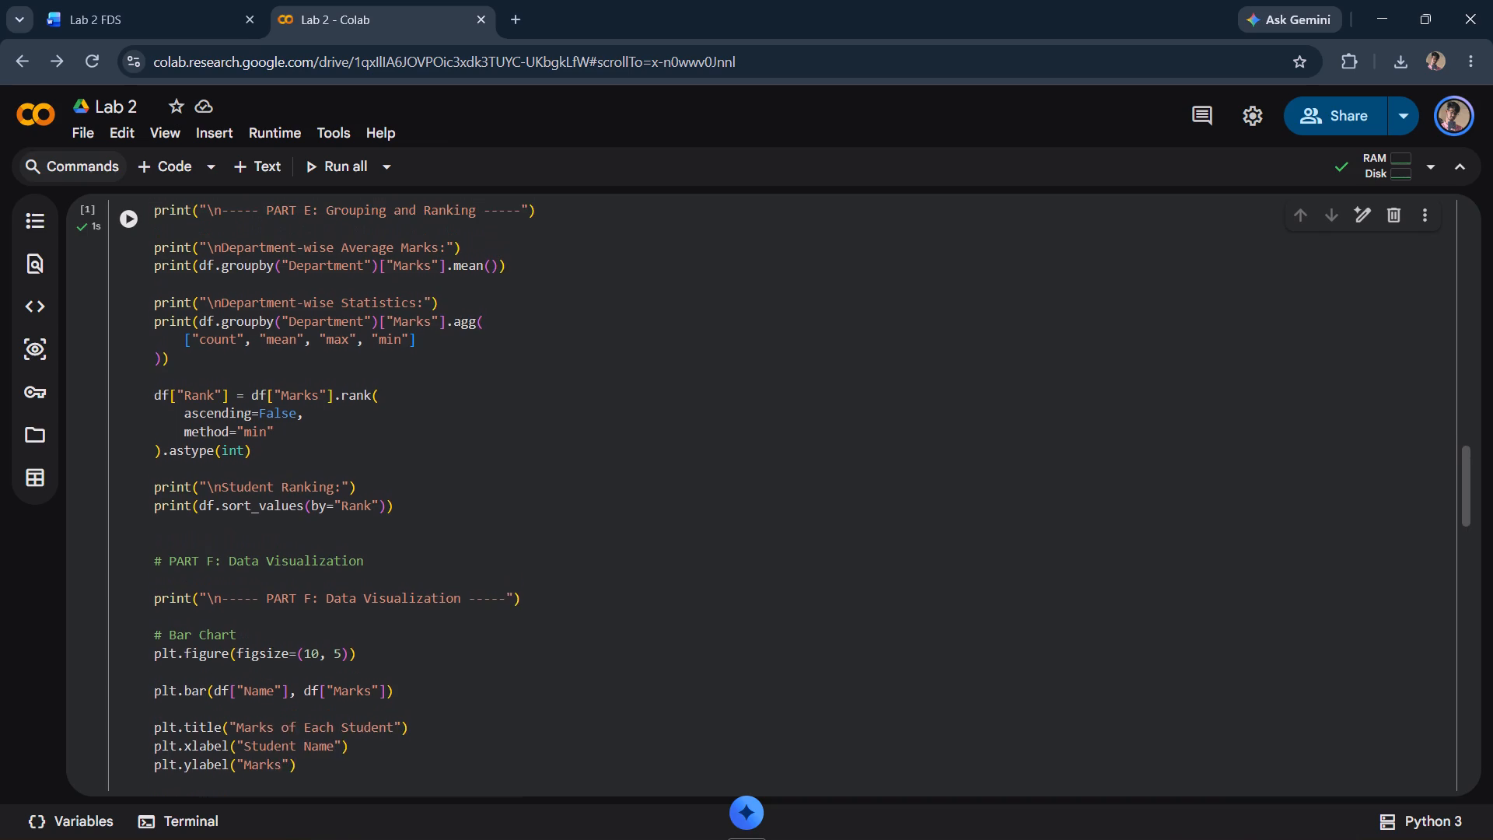
pyautogui.scroll(2, 548, 579)
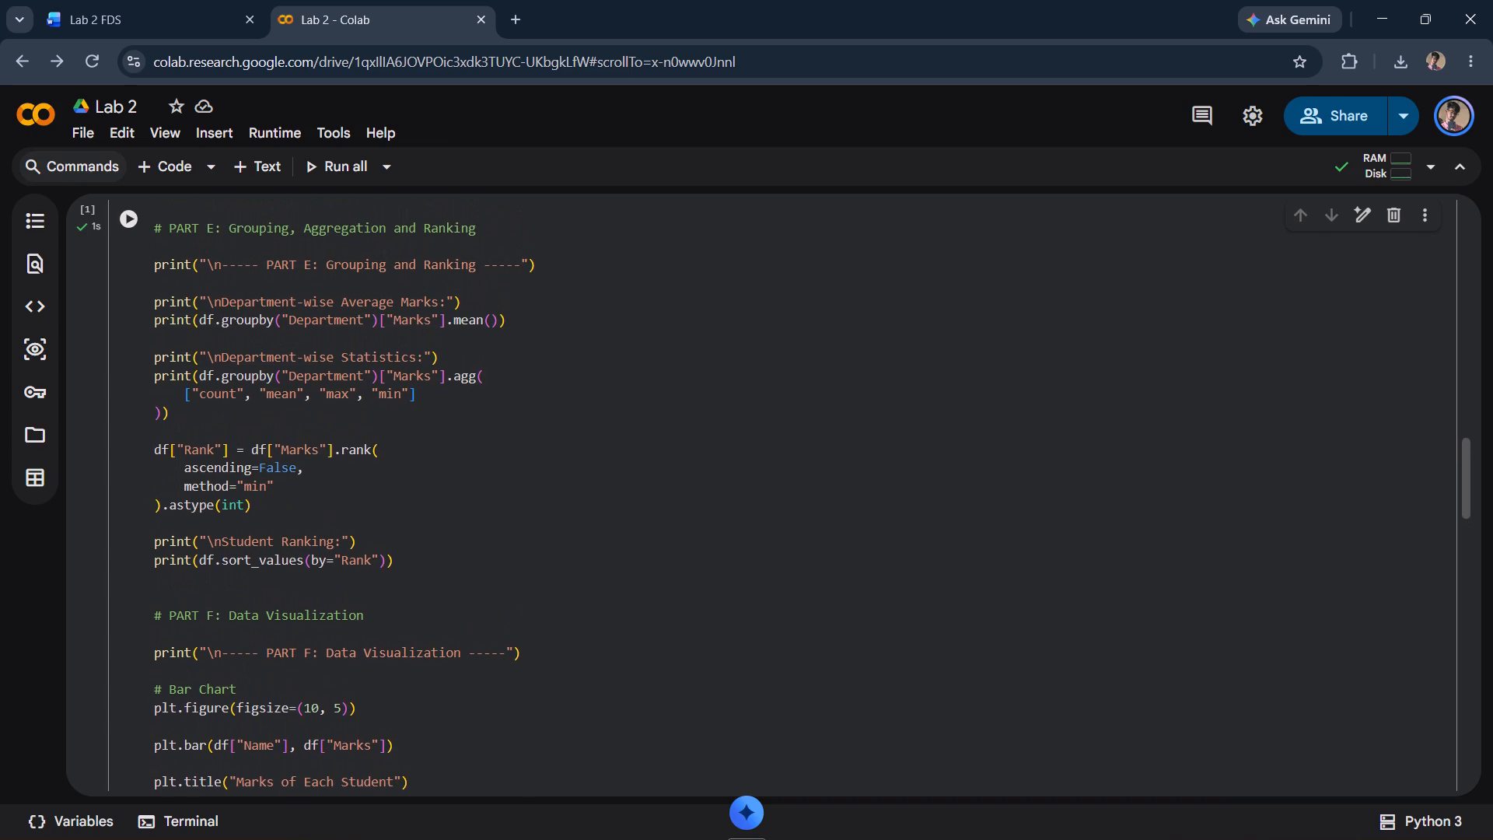
pyautogui.press('Print')
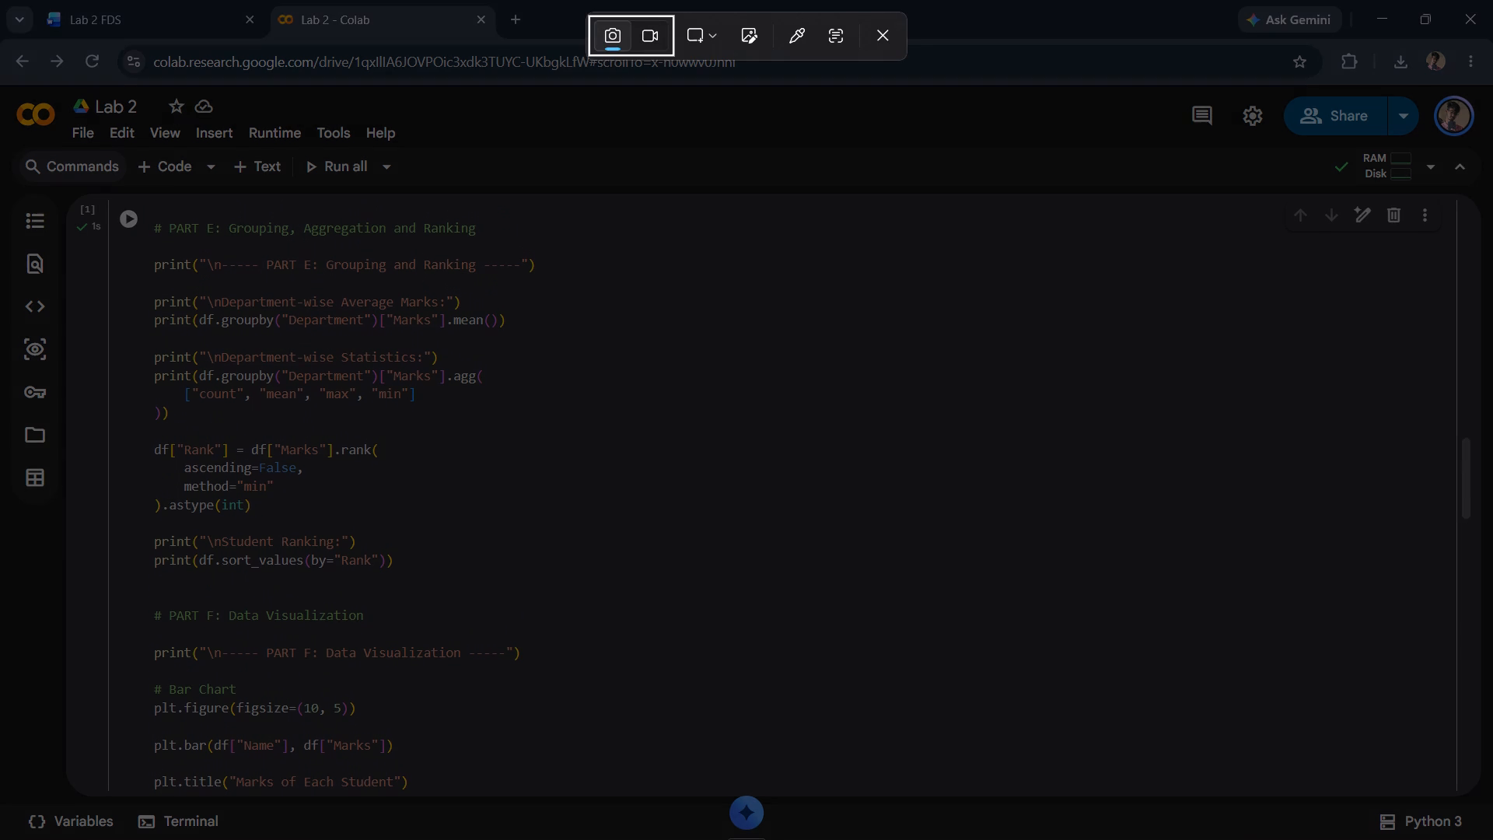
pyautogui.moveTo(0, 37); pyautogui.dragTo(1492, 839)
# Insert the captured Part E screenshot in the Word report, below the Part C and Part D screenshot.
pyautogui.hotkey('alt', 'Tab')
pyautogui.hotkey('alt', 'Tab')
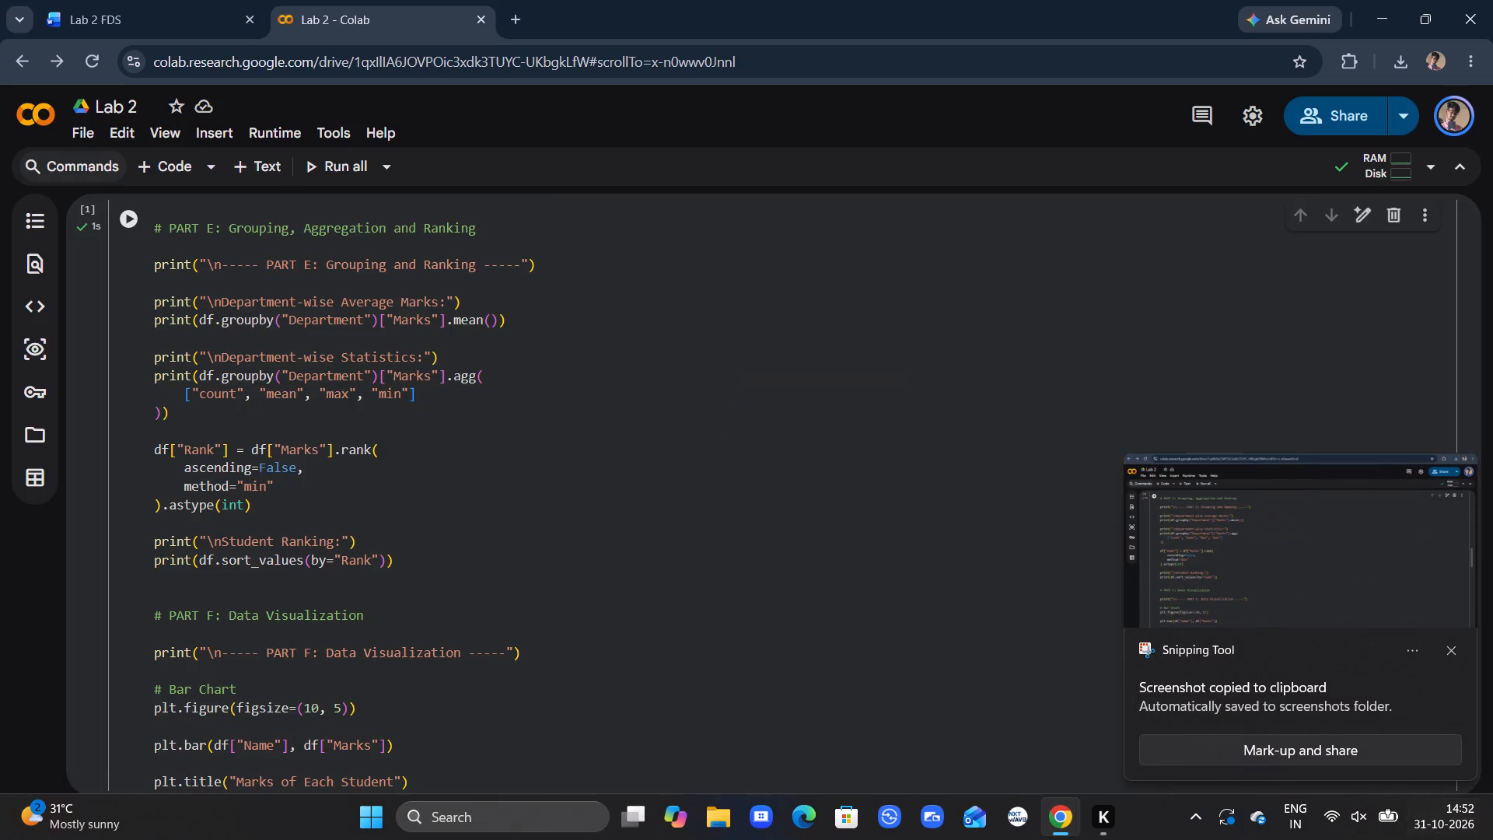
pyautogui.click(148, 0)
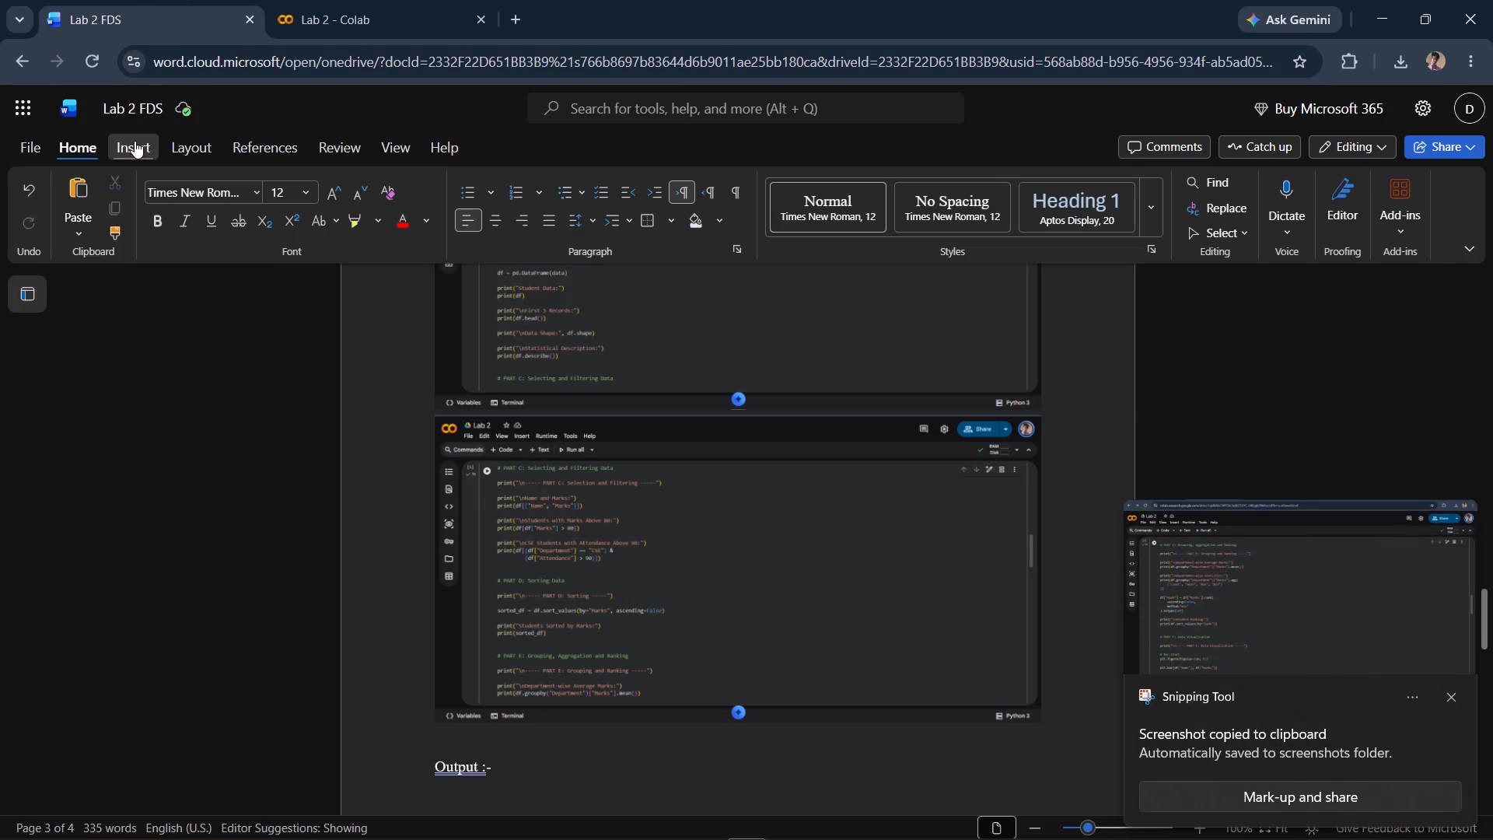
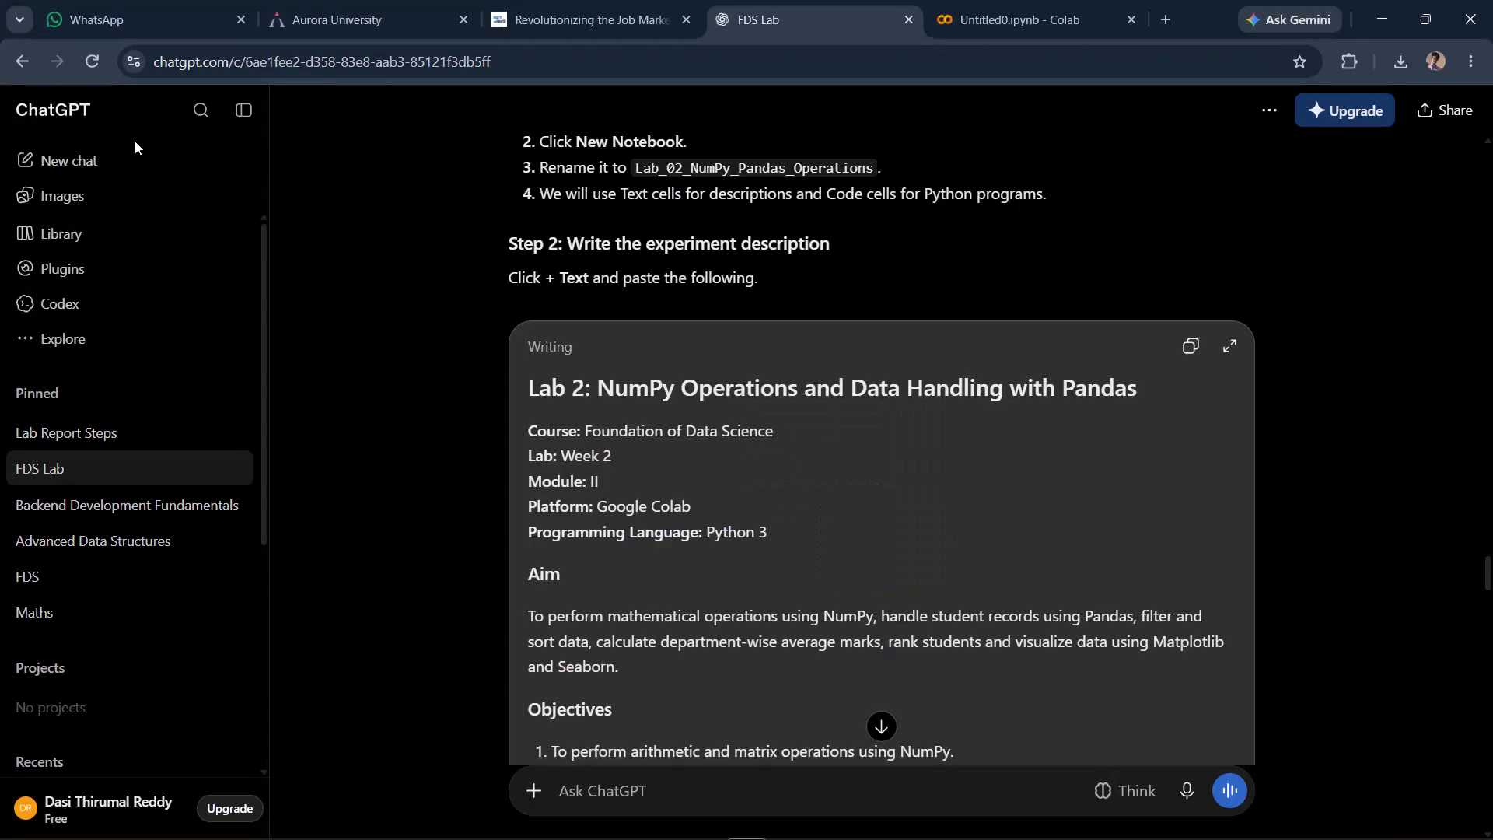
# In the Lab 2 Colab notebook, capture a screenshot from the Scatter Plot code through the final print line and the start of the output.
pyautogui.hotkey('alt', 'Tab')
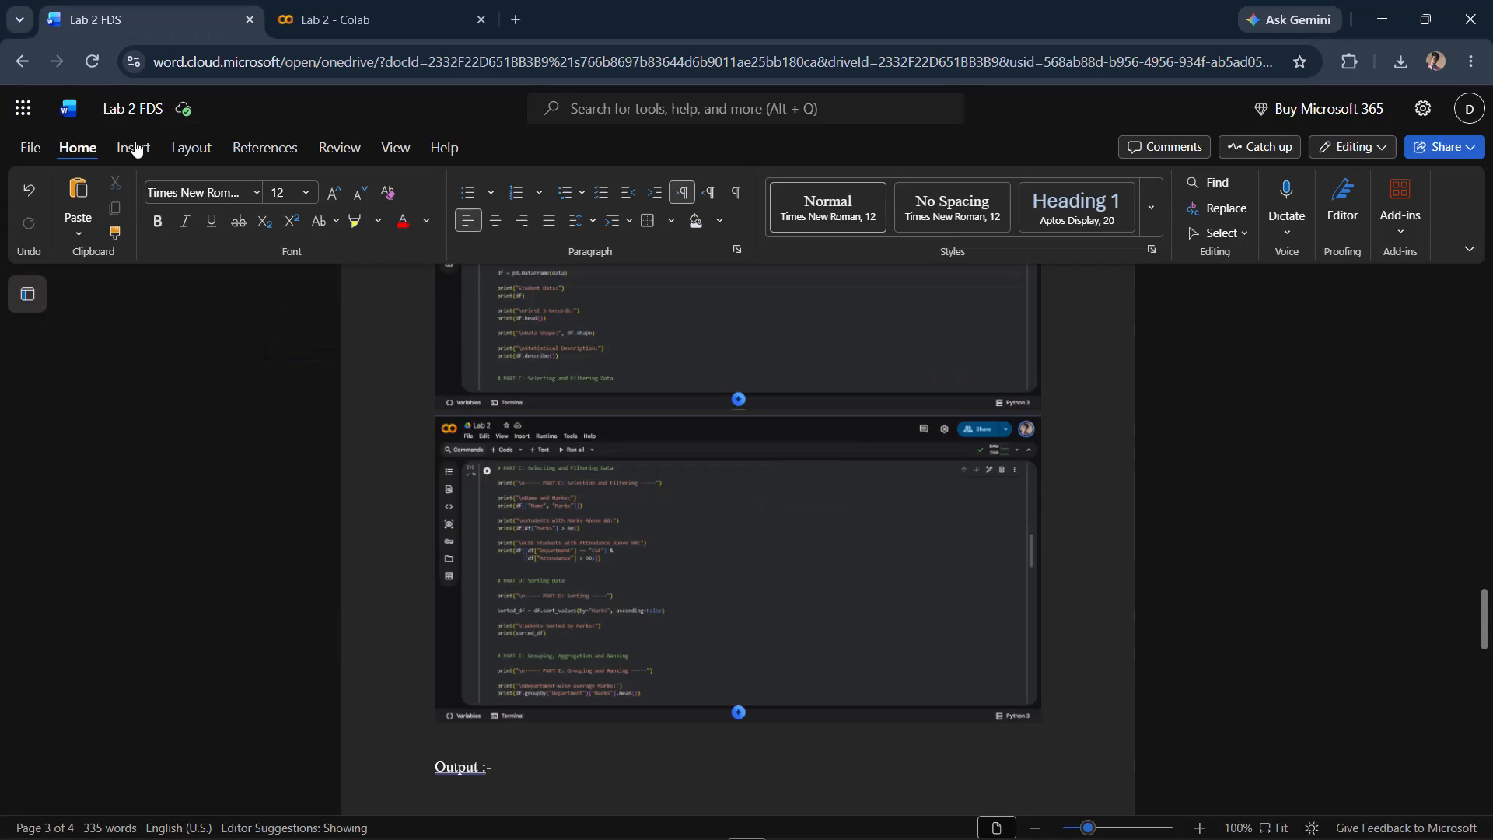
pyautogui.click(448, 0)
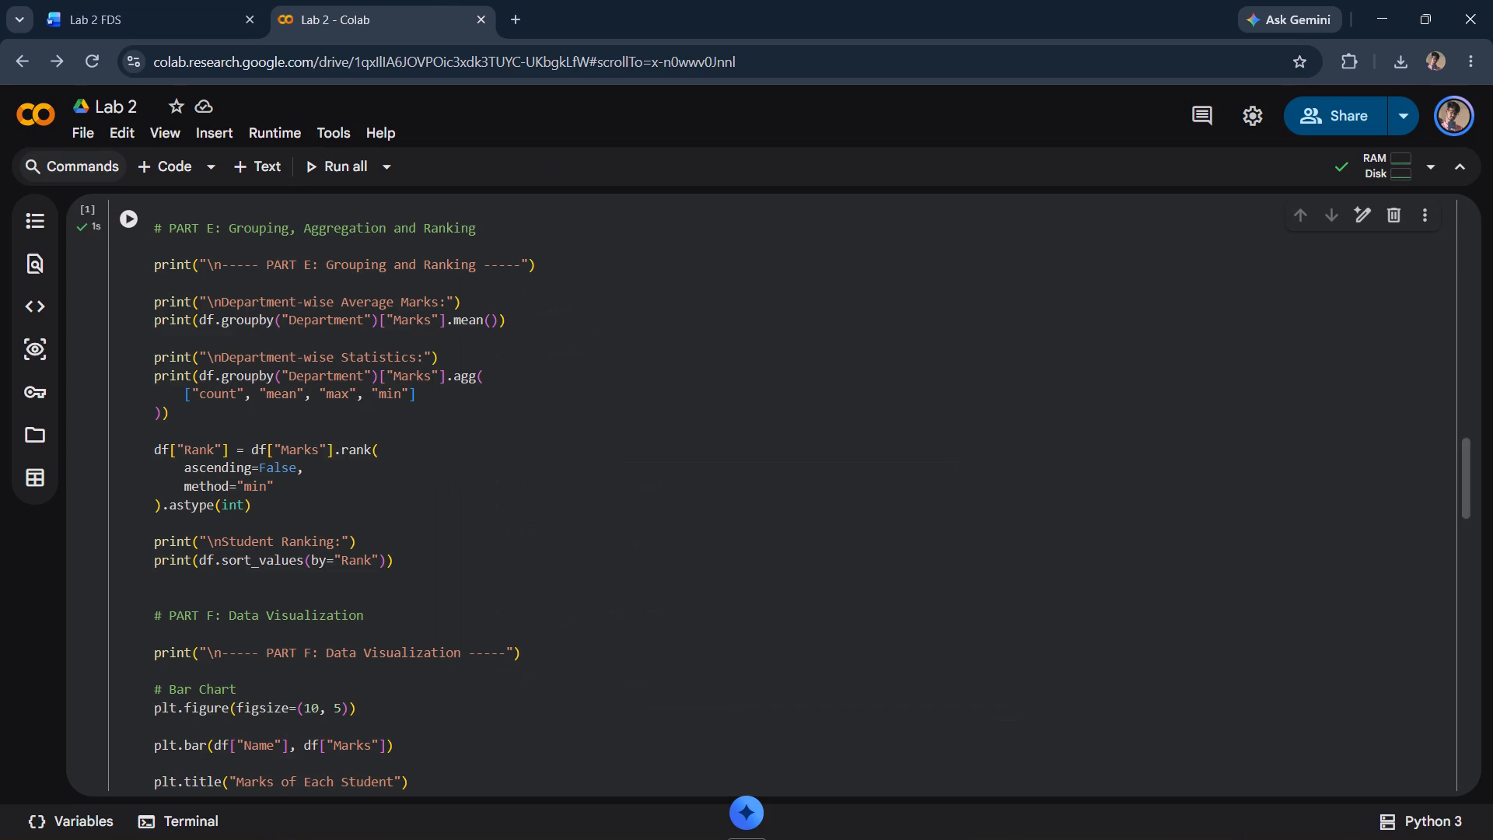
pyautogui.scroll(-3, 582, 500)
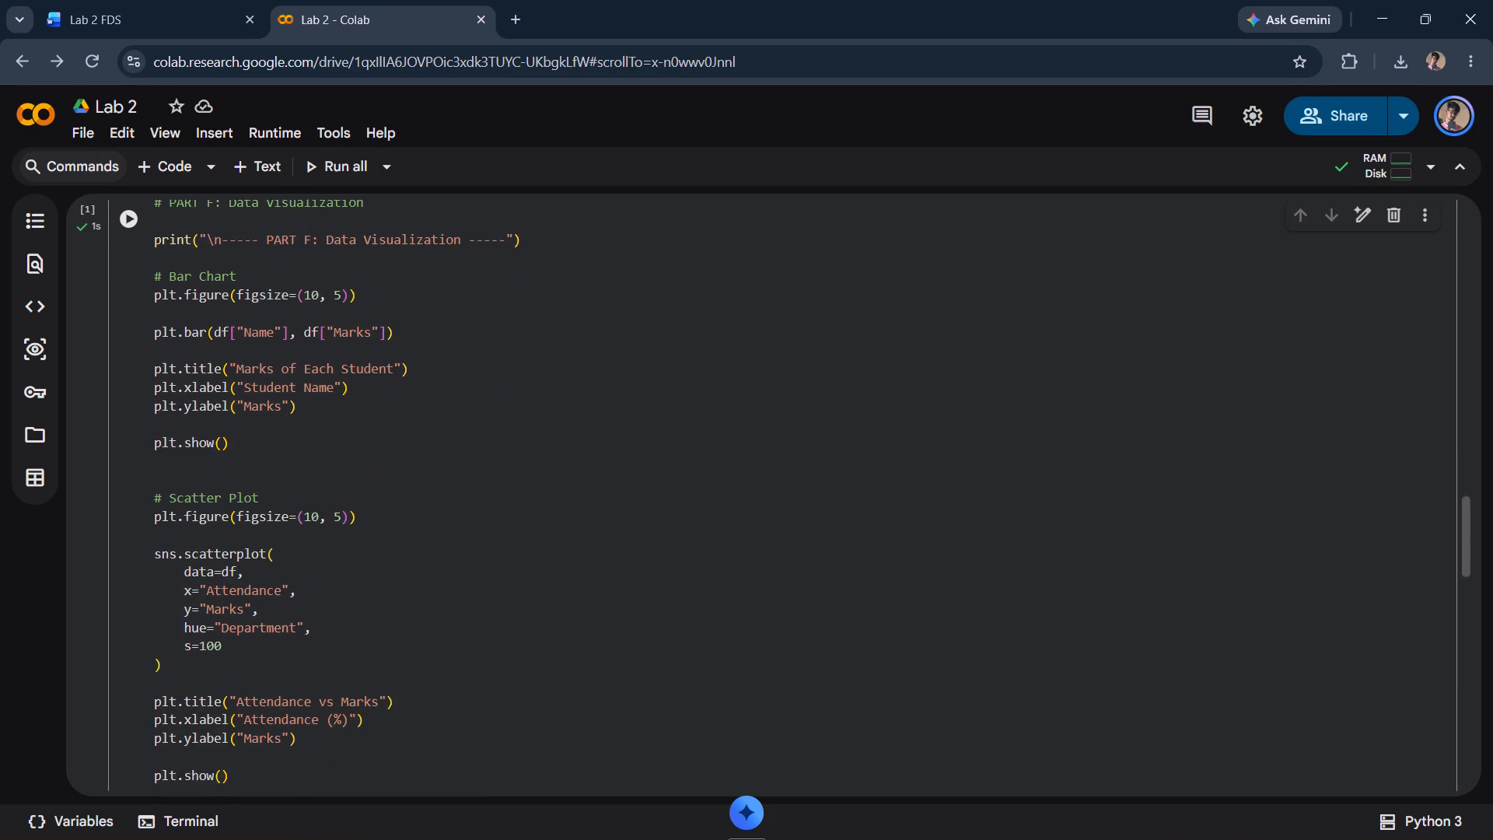
pyautogui.scroll(-4, 579, 498)
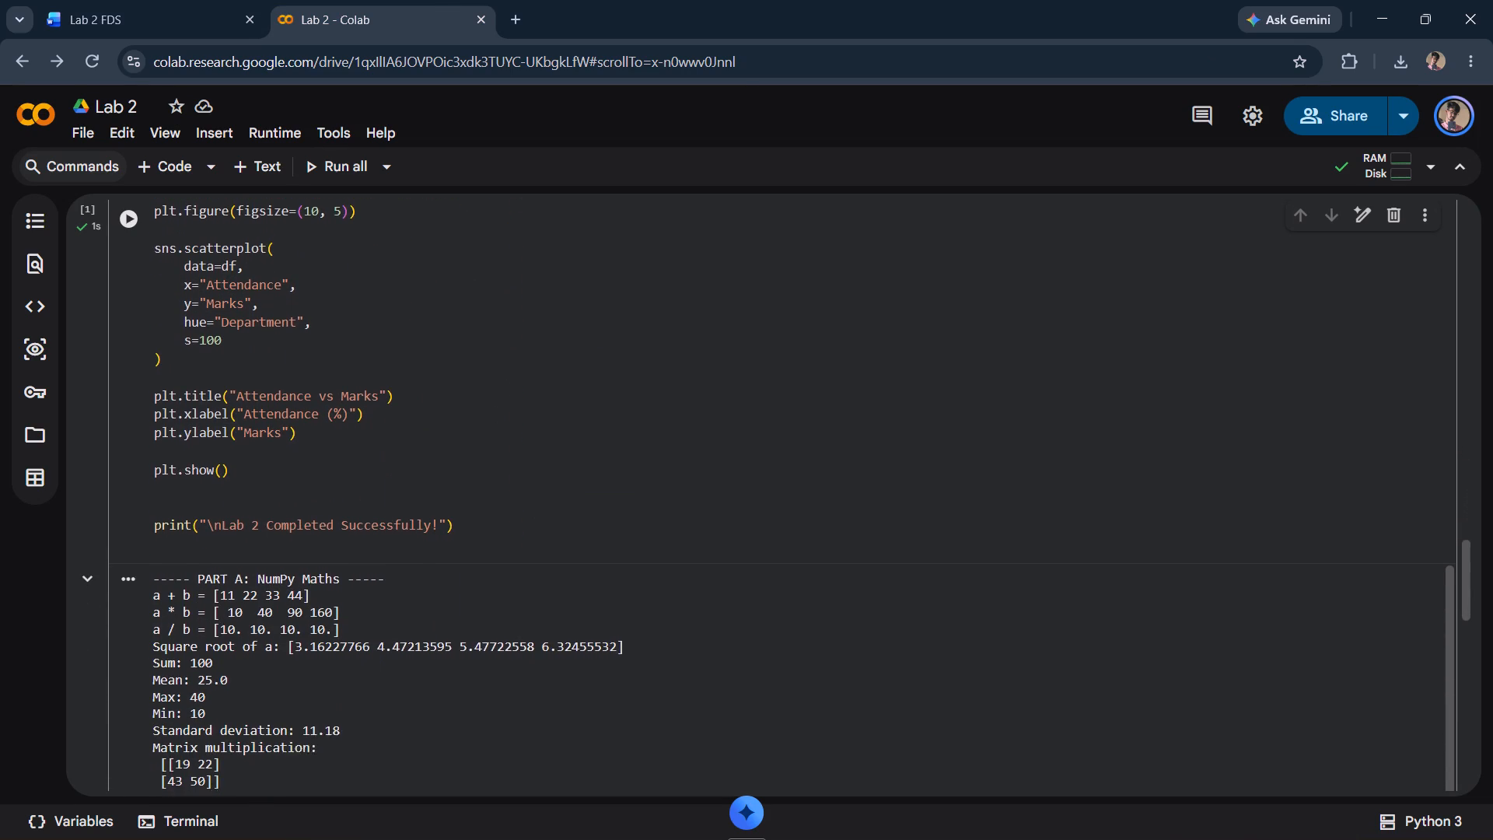
pyautogui.scroll(-3, 576, 495)
pyautogui.press('Print')
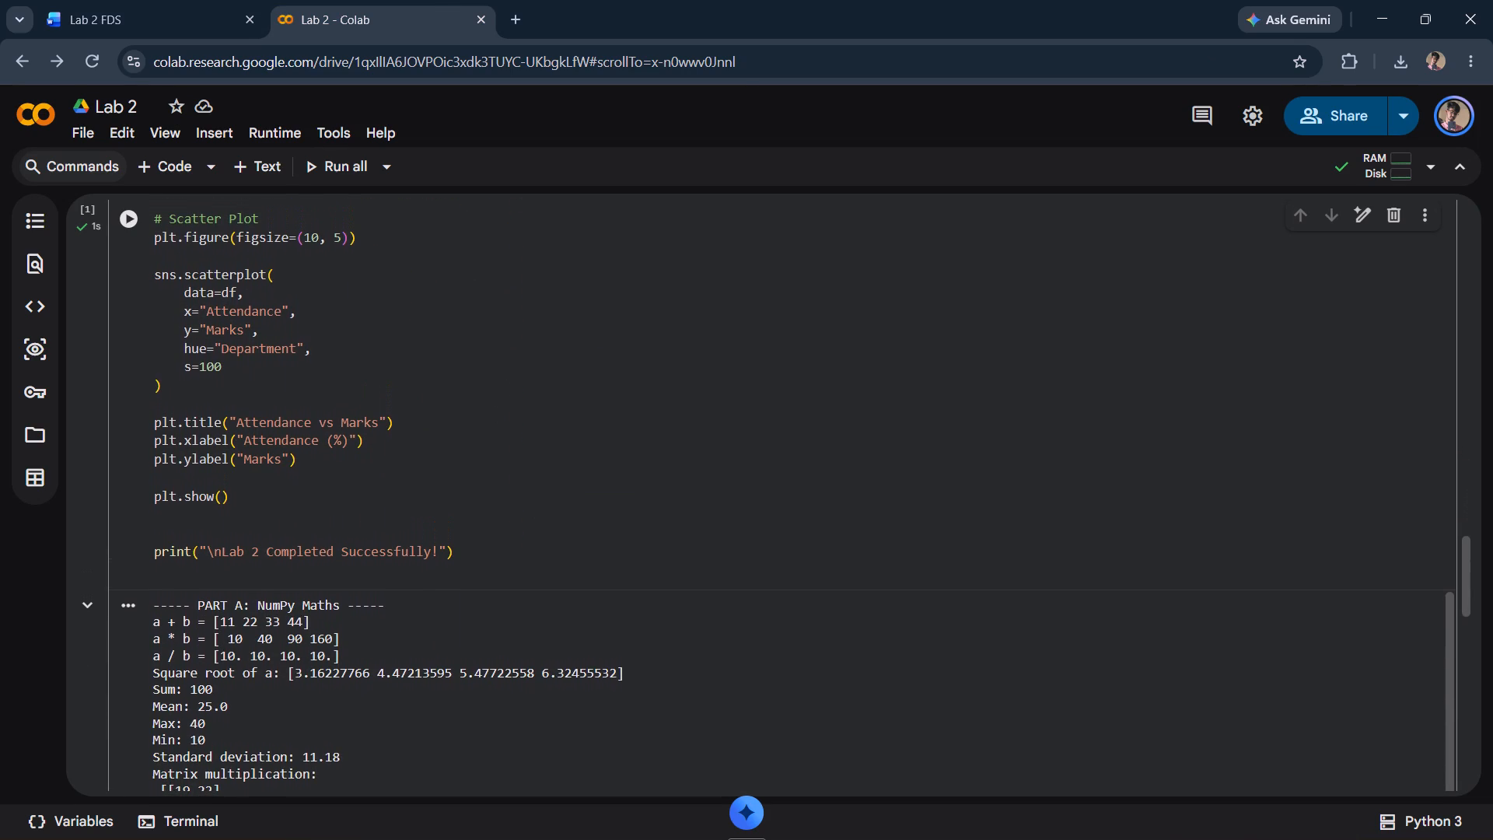
pyautogui.moveTo(0, 39); pyautogui.dragTo(1492, 839)
# Insert the captured Scatter Plot code screenshot in the Word report, directly above the Output heading.
pyautogui.hotkey('alt', 'Tab')
pyautogui.hotkey('alt', 'Tab')
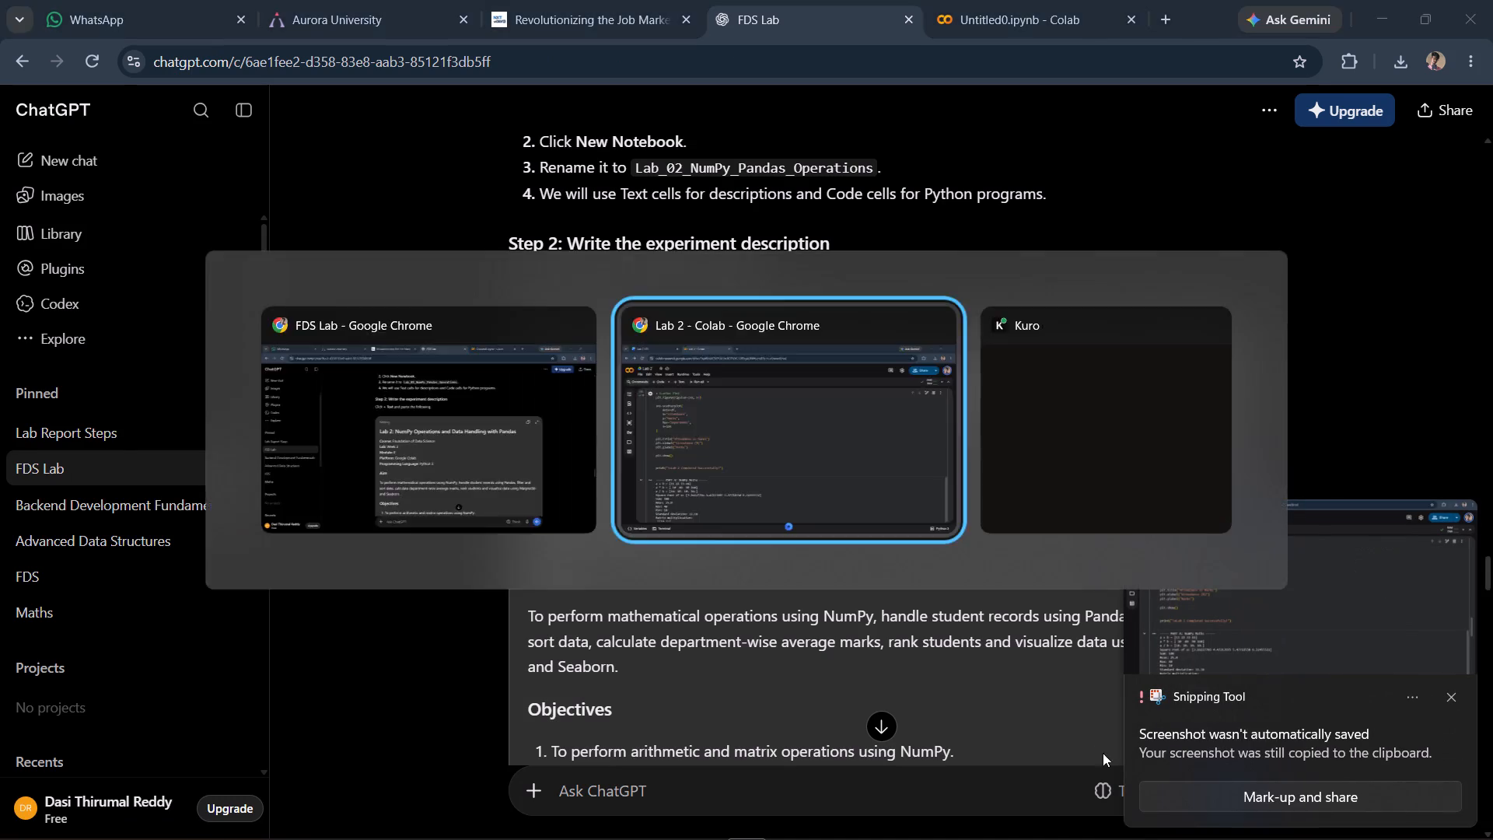
pyautogui.click(196, 0)
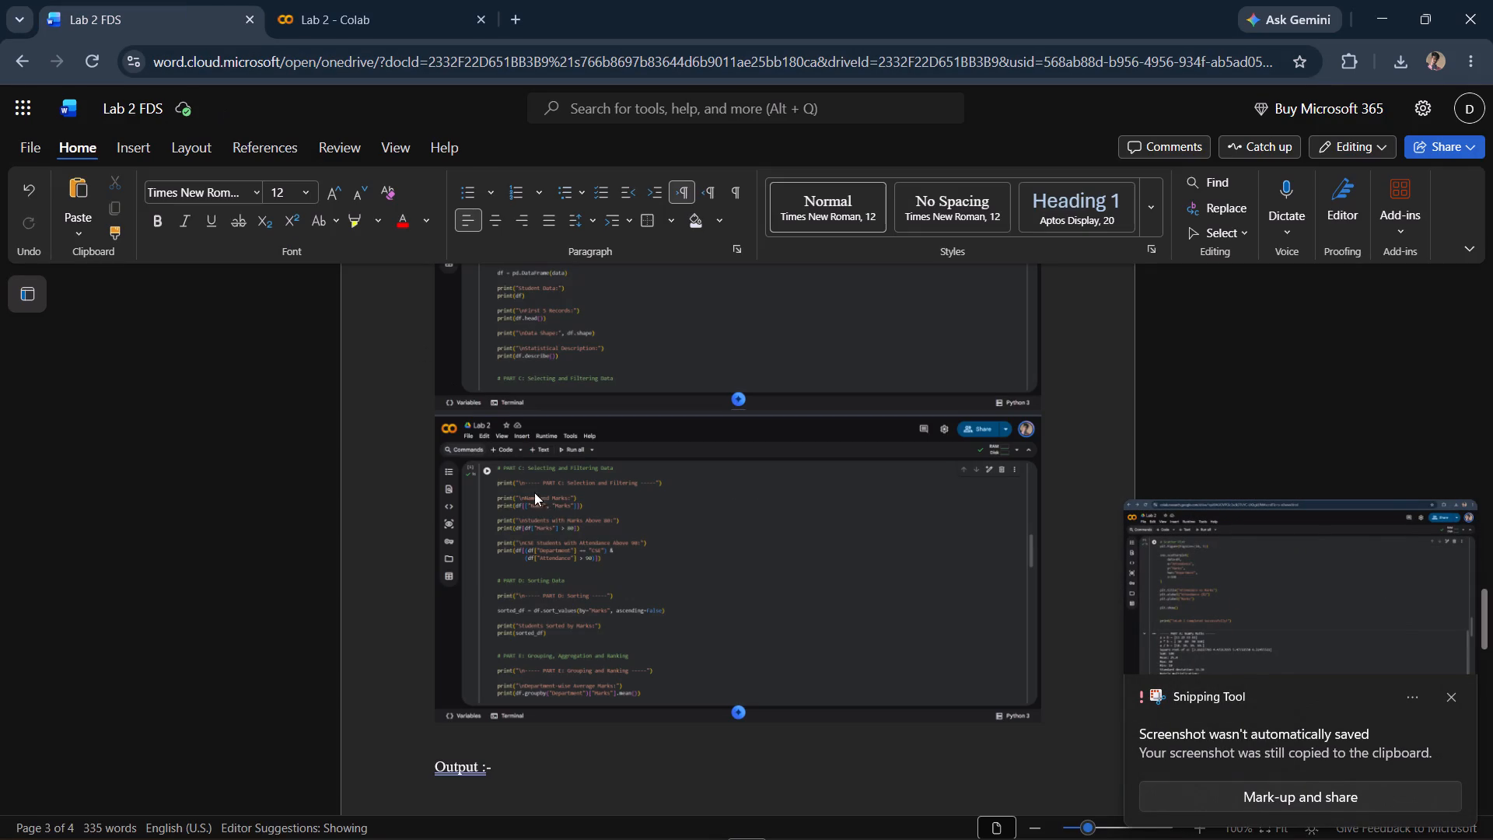
pyautogui.click(661, 724)
pyautogui.hotkey('ctrl', 'v')
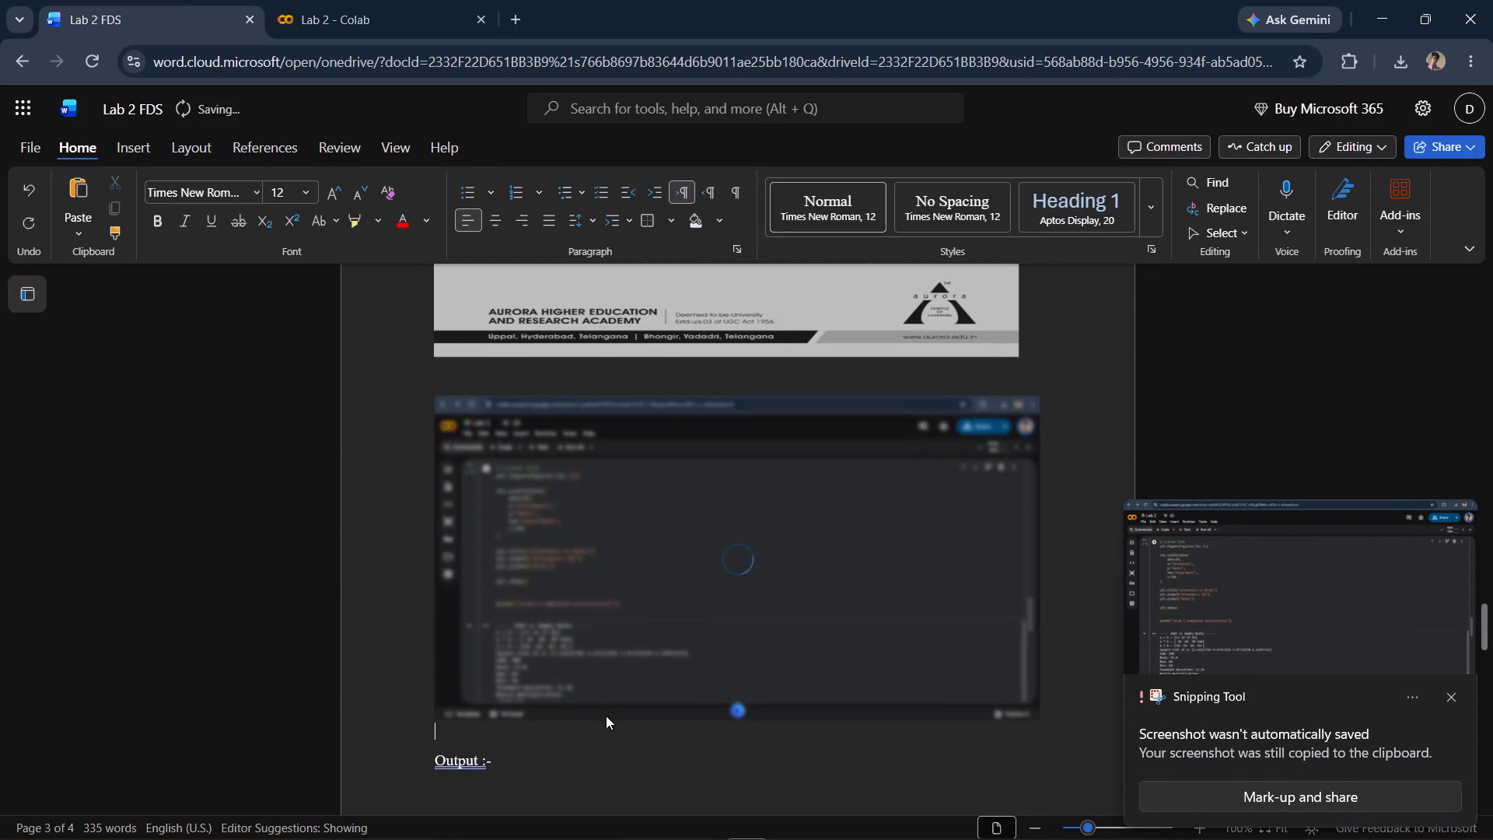
# Look over the report's code screenshots and place the text cursor on the blank line between the Output and Observation headings.
pyautogui.scroll(10, 606, 716)
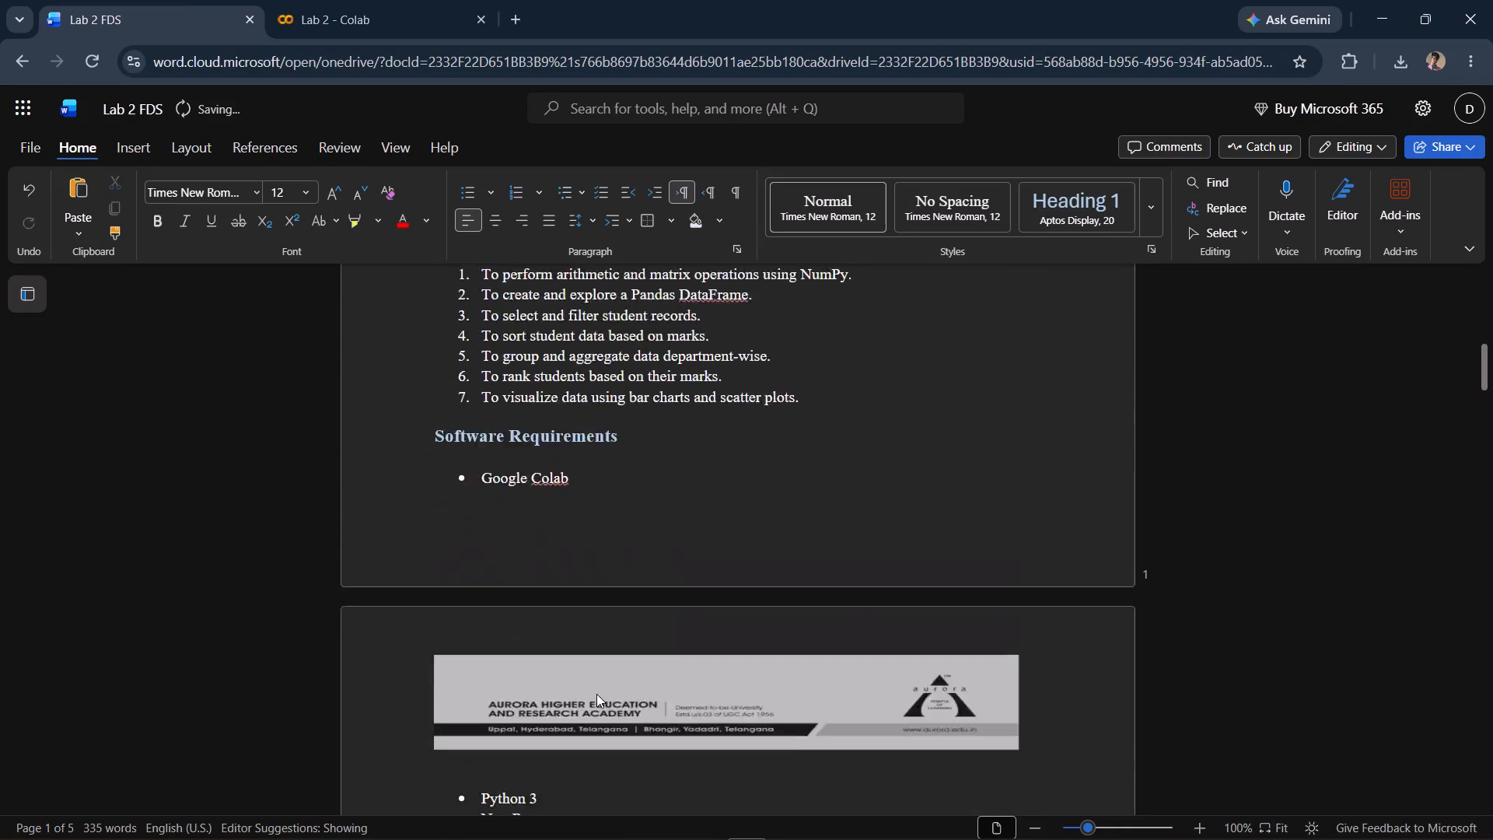
pyautogui.scroll(1, 596, 694)
pyautogui.scroll(-6, 596, 694)
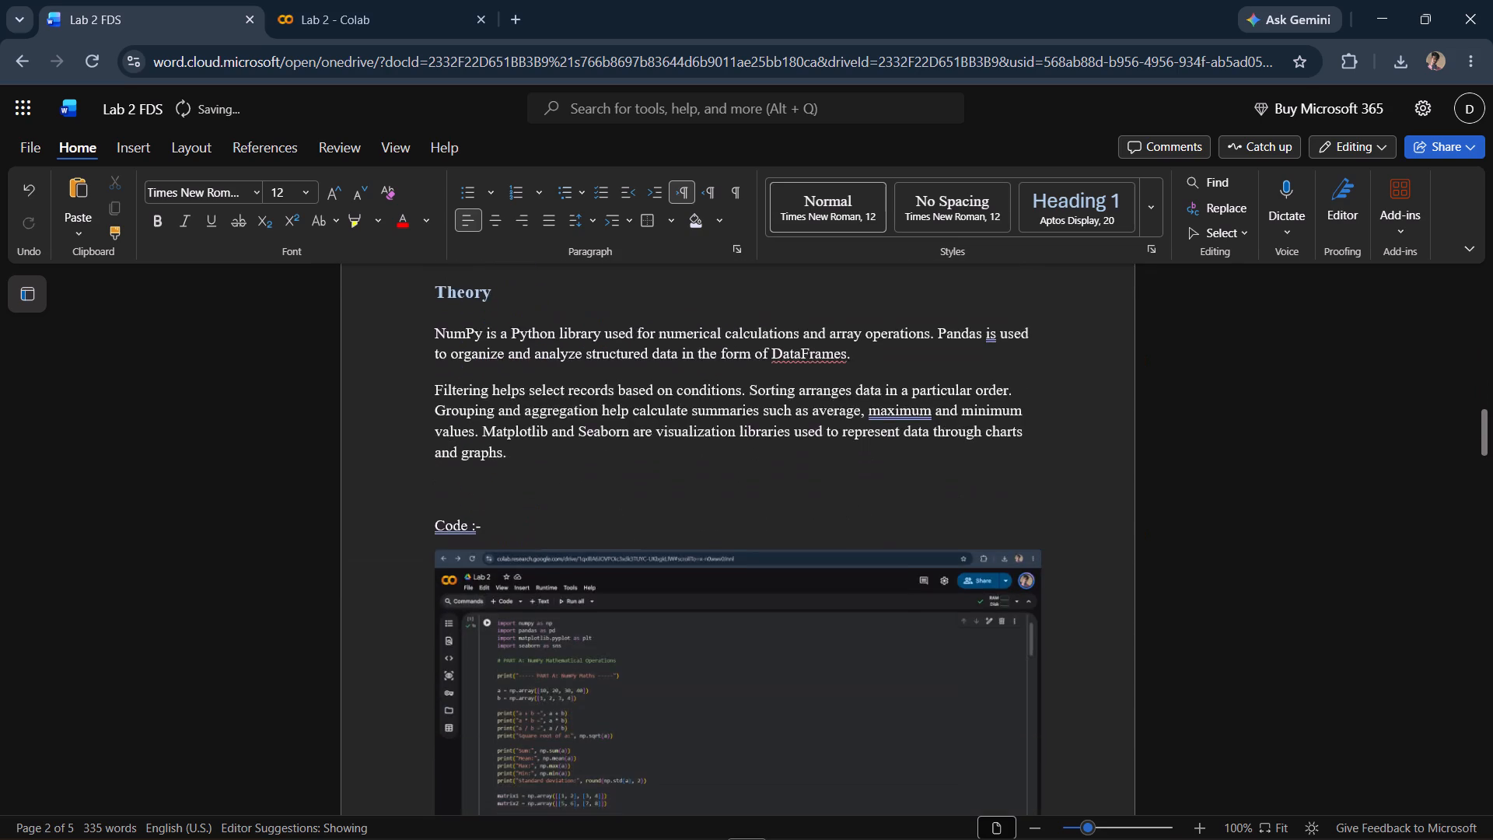
pyautogui.scroll(-8, 607, 684)
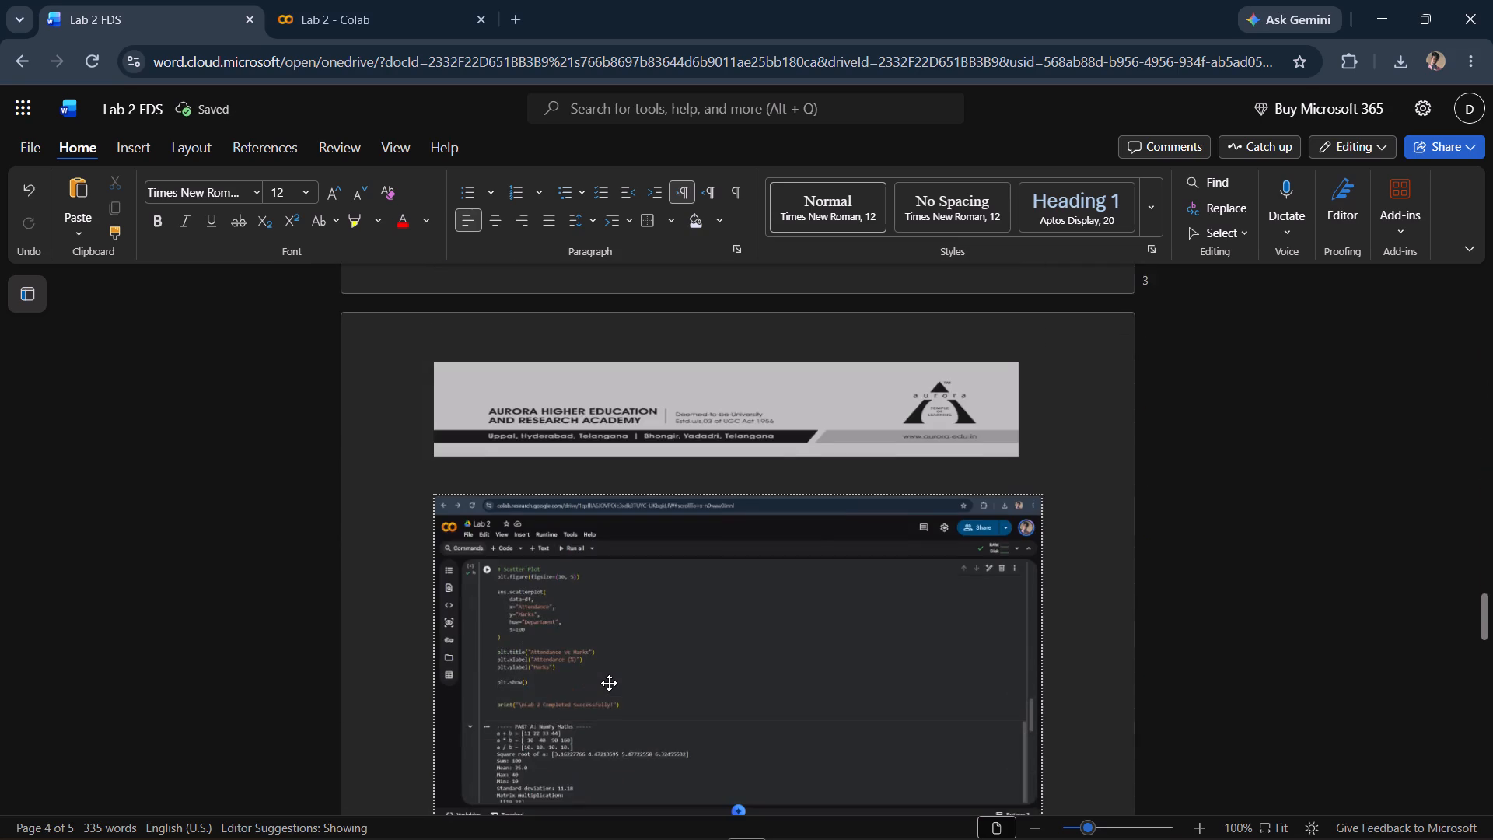
pyautogui.scroll(-5, 609, 683)
pyautogui.click(572, 426)
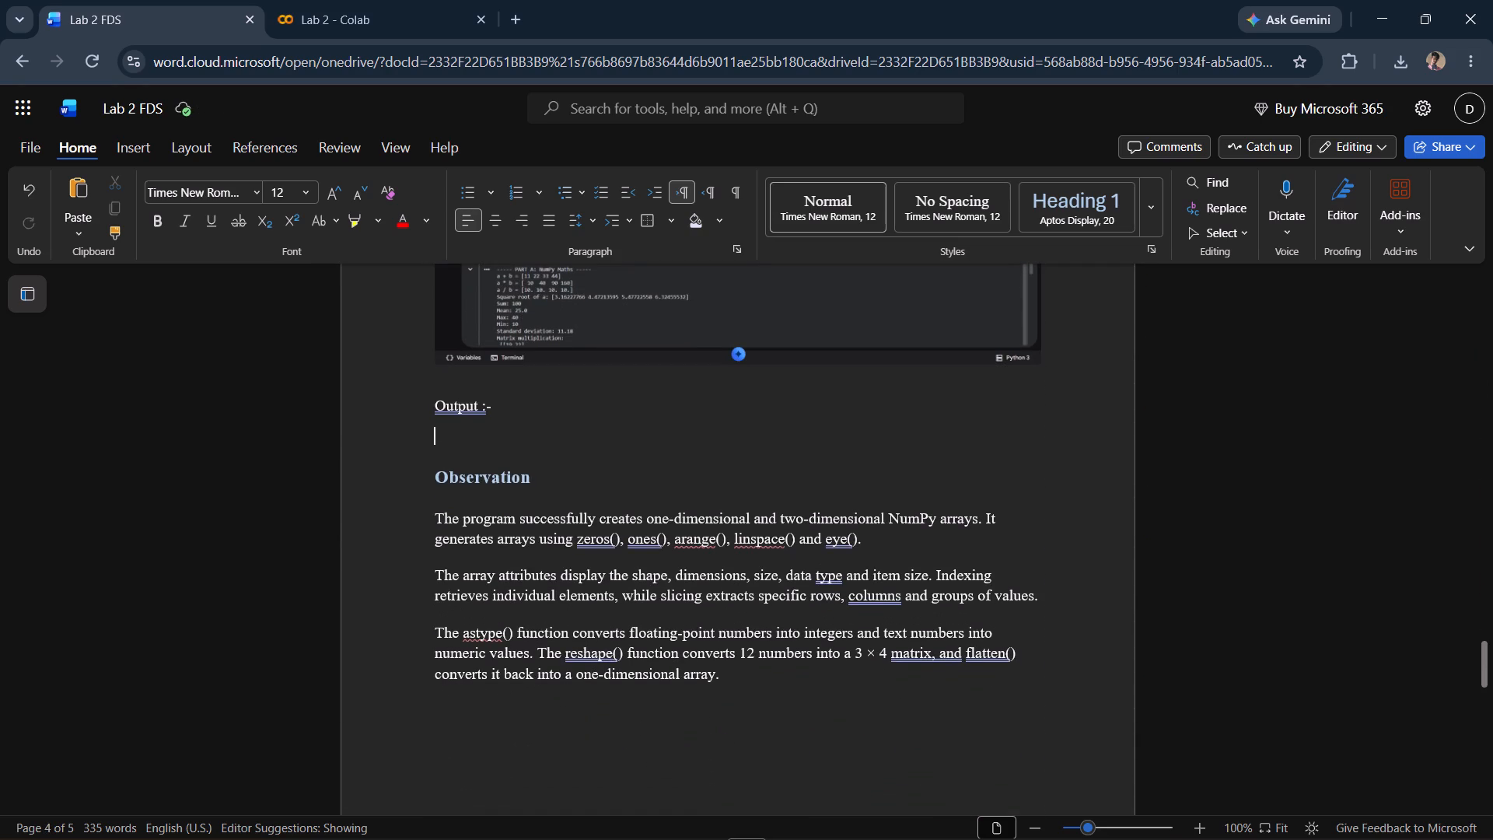
# In the Lab 2 Colab notebook, capture a screenshot of the Part A: NumPy Maths and Part B: Student Data output.
pyautogui.hotkey('alt', 'Tab')
pyautogui.hotkey('alt', 'Tab')
pyautogui.click(386, 0)
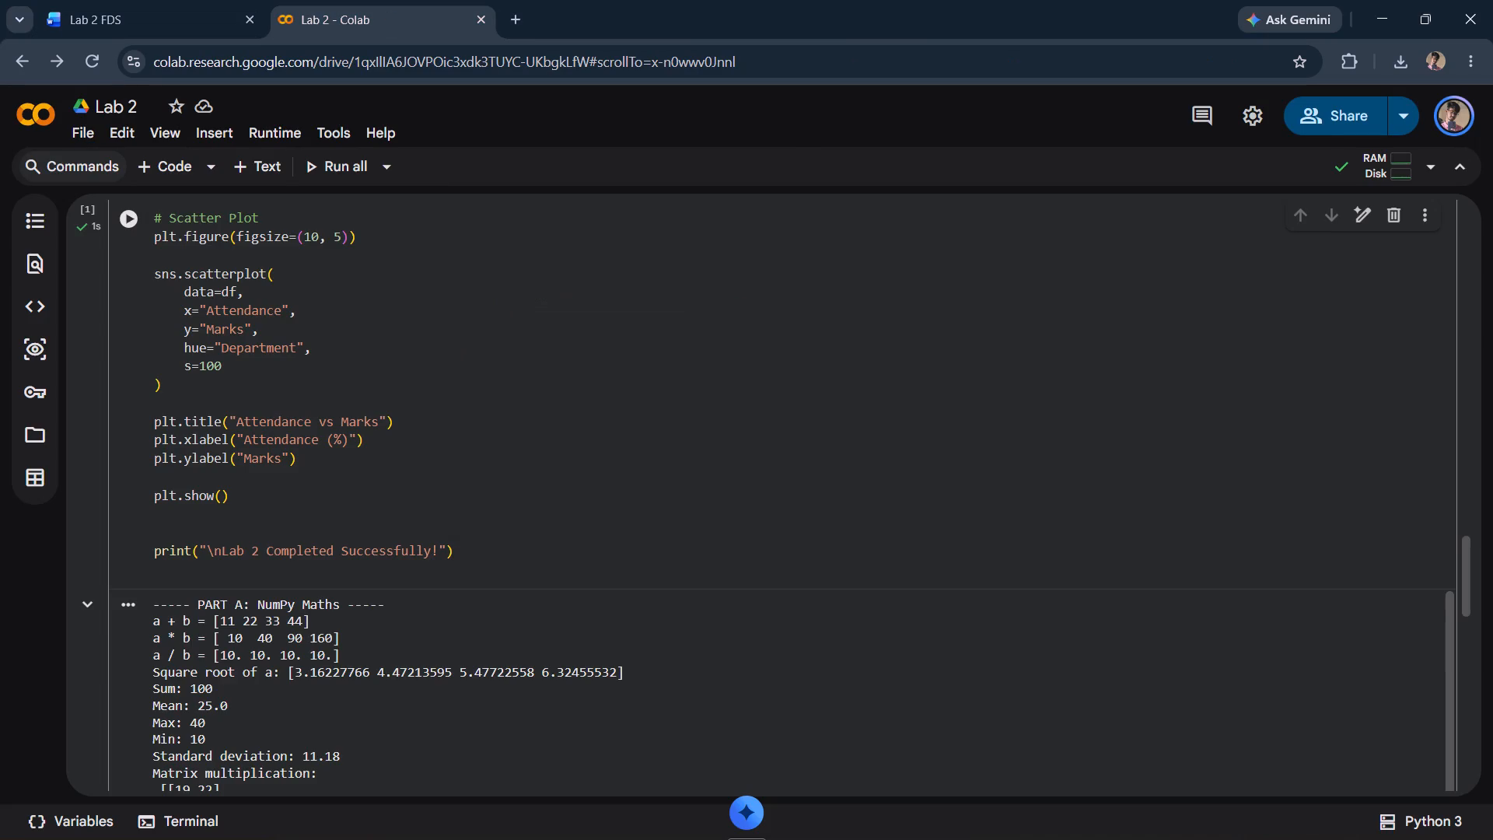
pyautogui.scroll(-4, 565, 531)
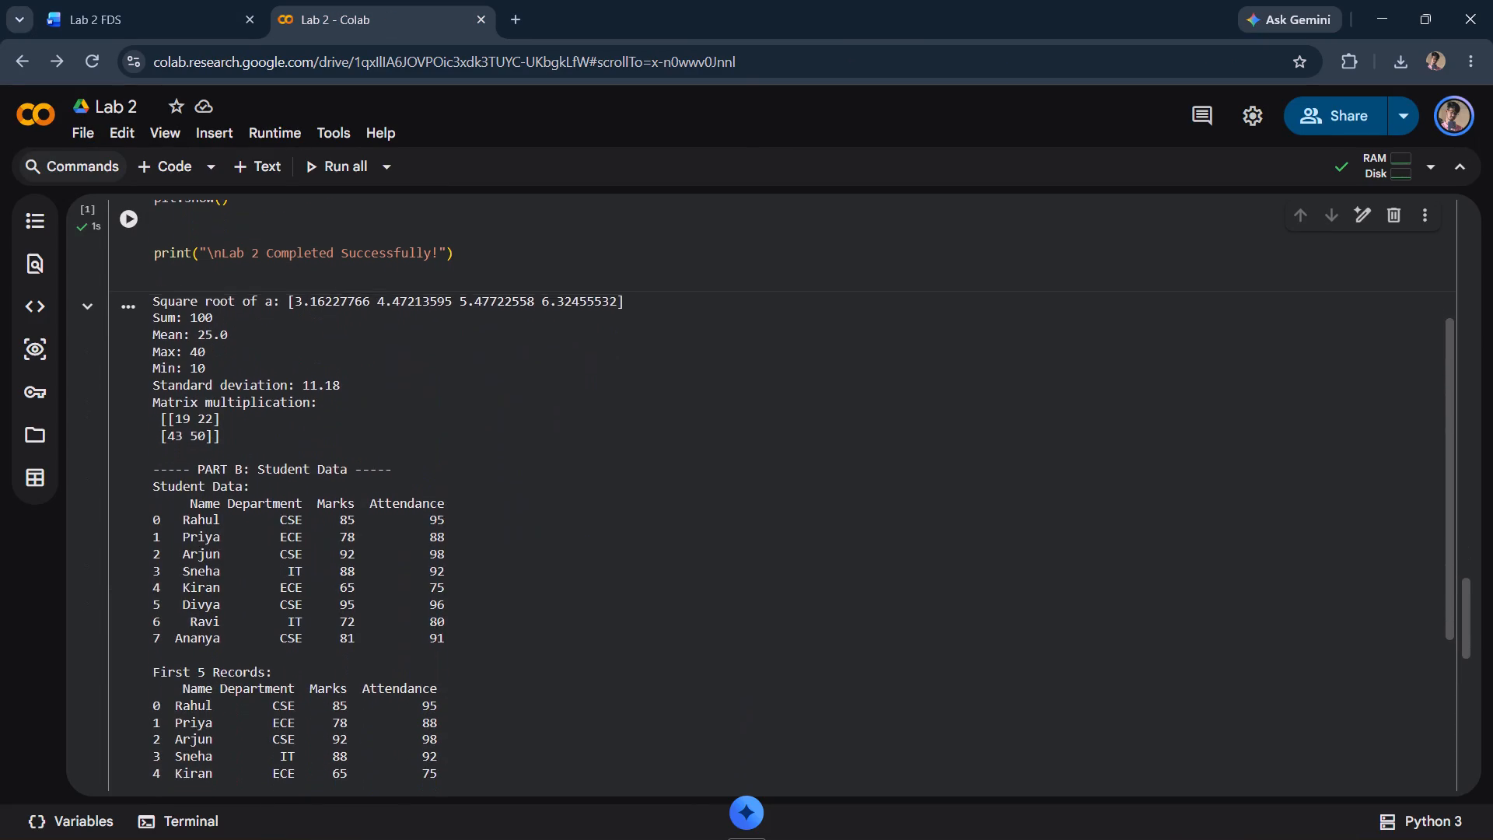
pyautogui.scroll(-1, 586, 243)
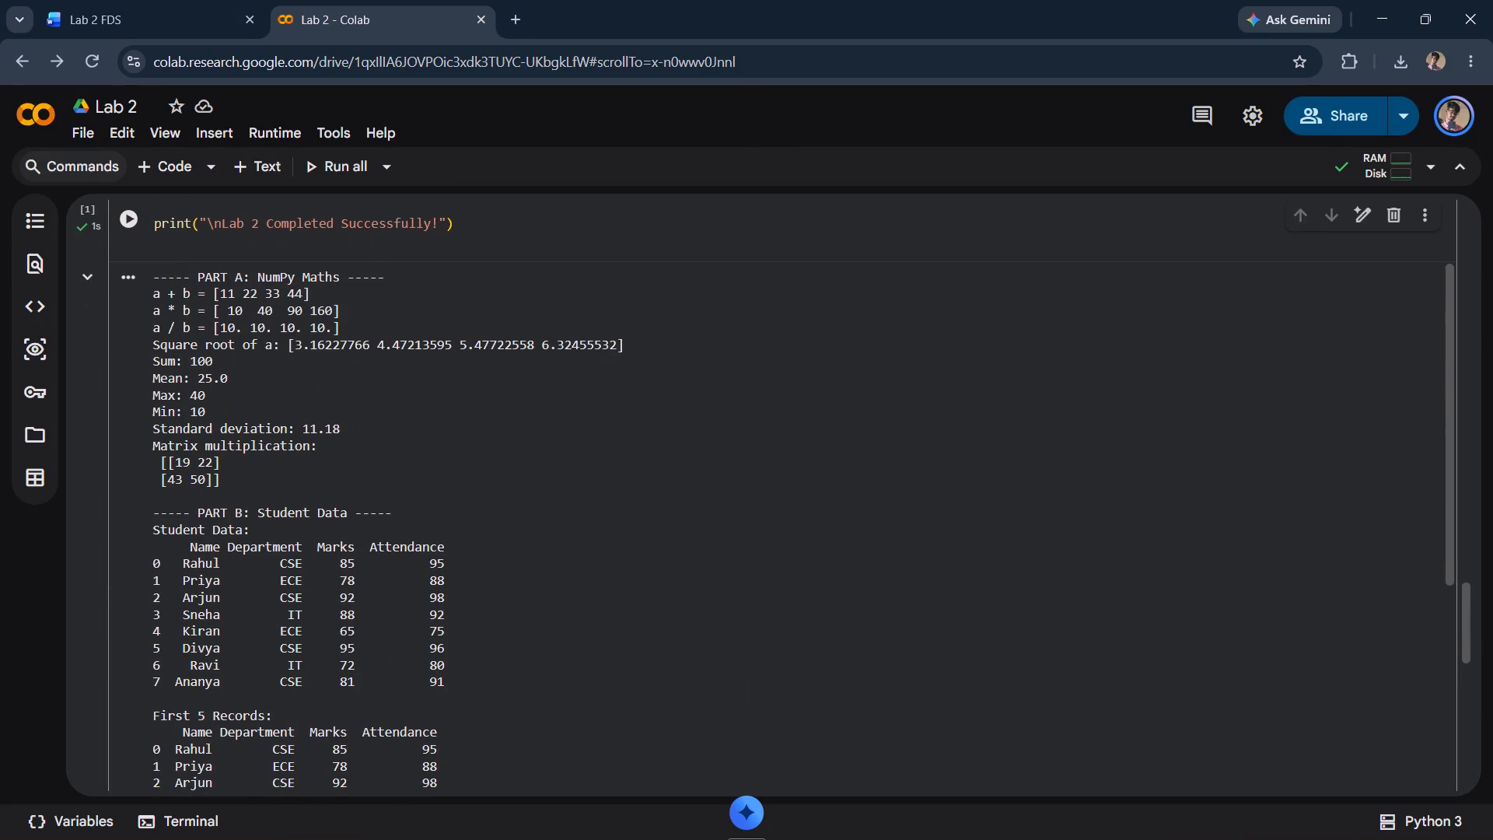
pyautogui.scroll(-1, 586, 243)
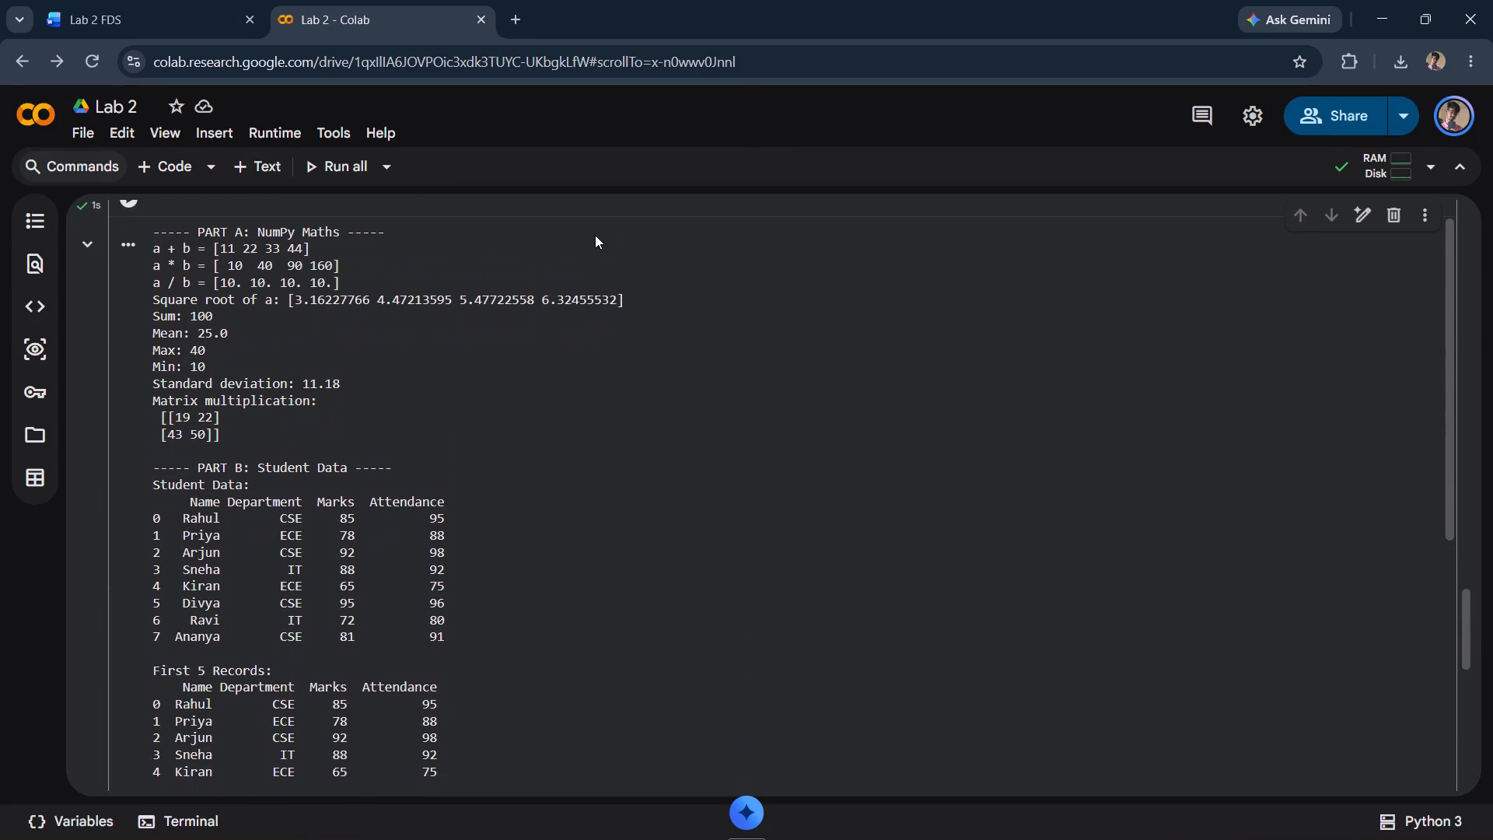
pyautogui.scroll(-1, 595, 235)
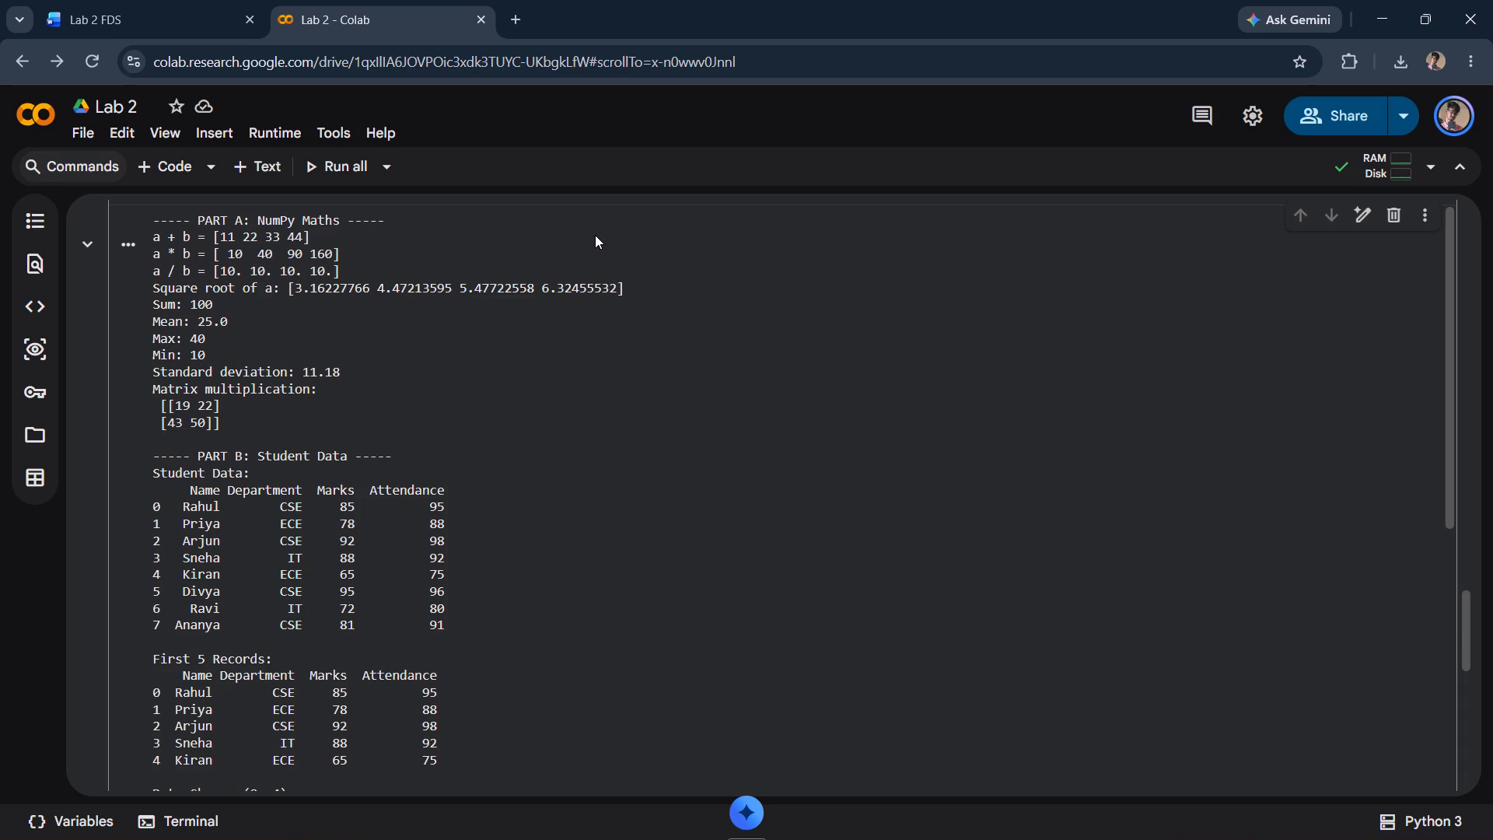
pyautogui.press('Print')
pyautogui.moveTo(0, 38); pyautogui.dragTo(222, 212)
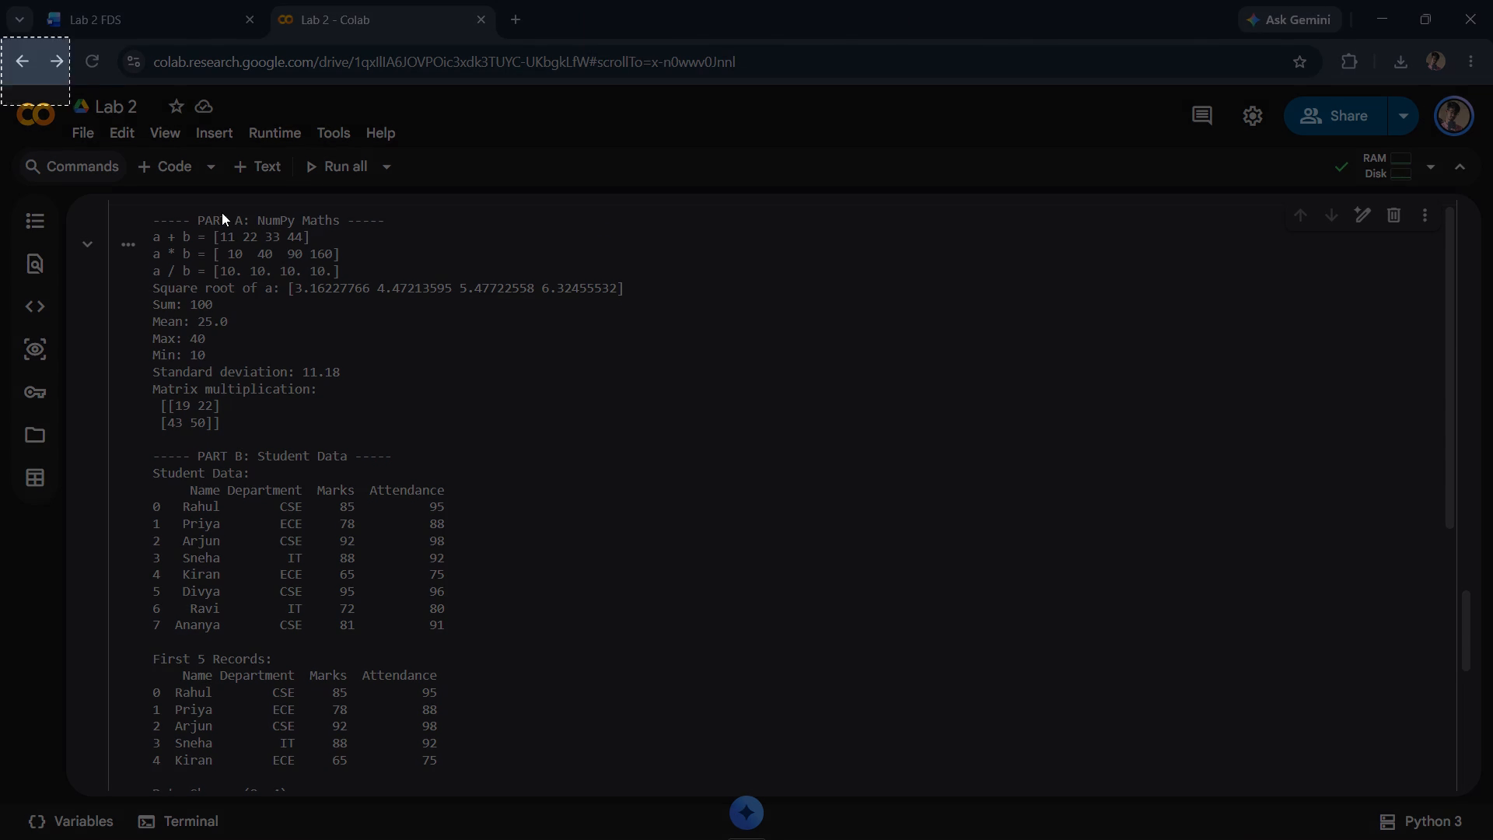
pyautogui.moveTo(222, 212); pyautogui.dragTo(1492, 839)
# Insert the captured Part A and Part B output screenshot in the Word report, below the Output heading.
pyautogui.hotkey('alt', 'Tab')
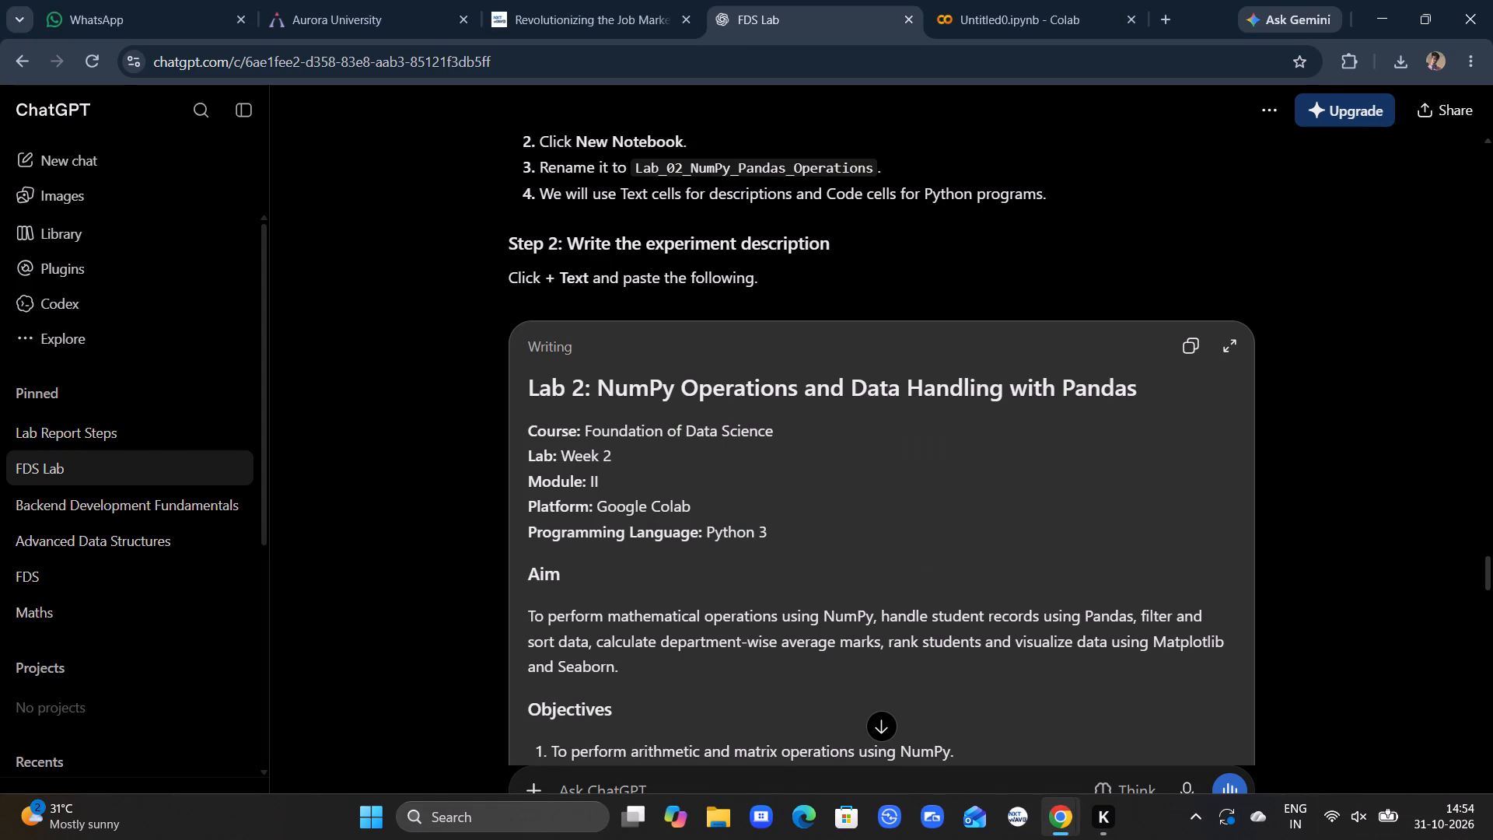
pyautogui.hotkey('alt', 'Tab')
pyautogui.click(149, 0)
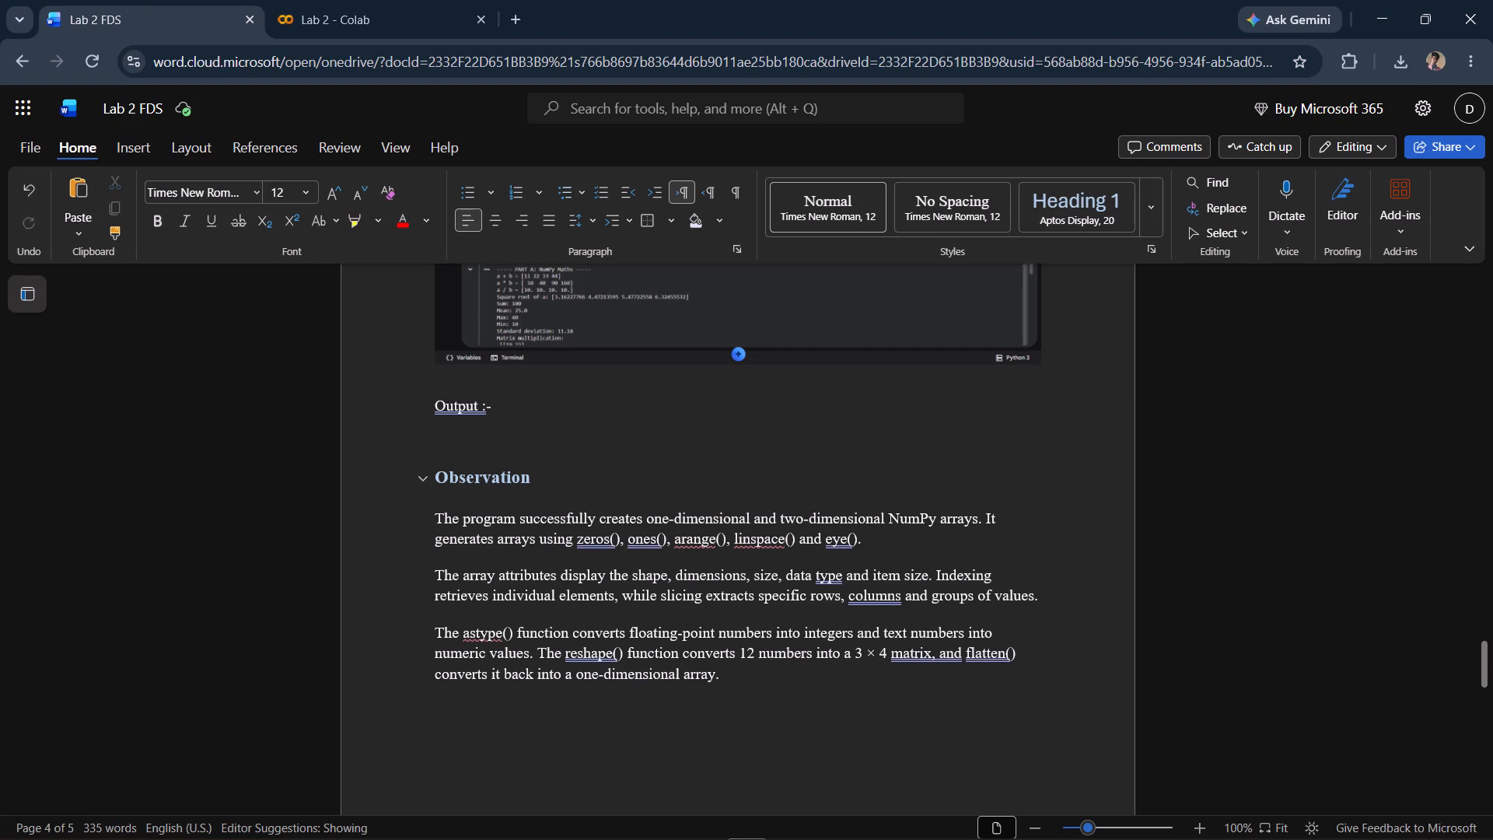
pyautogui.hotkey('ctrl', 'v')
# Return to the cell output in the Lab 2 Colab notebook.
pyautogui.hotkey('alt', 'Tab')
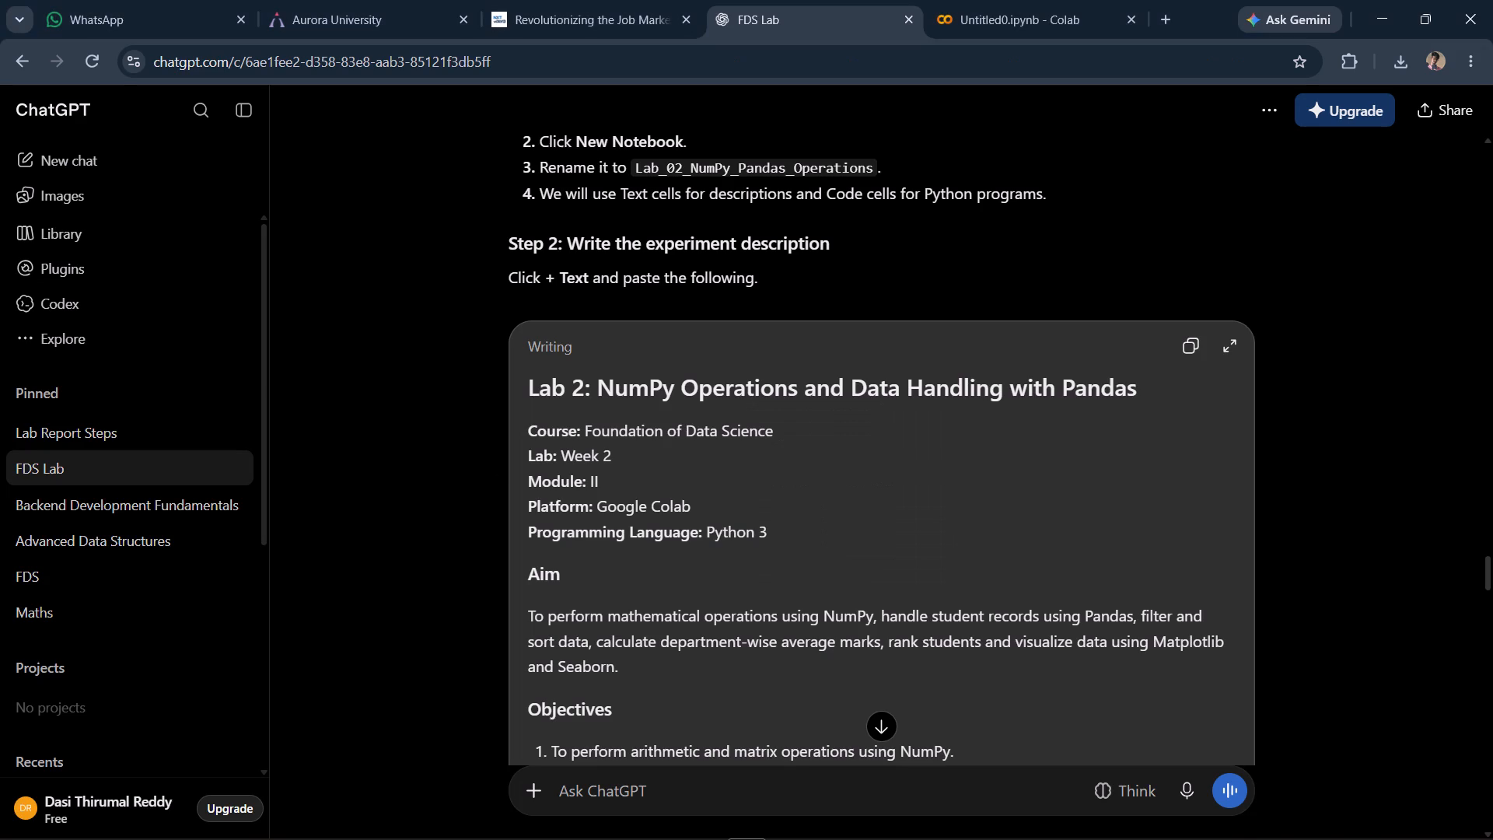
pyautogui.hotkey('alt', 'Tab')
pyautogui.click(402, 0)
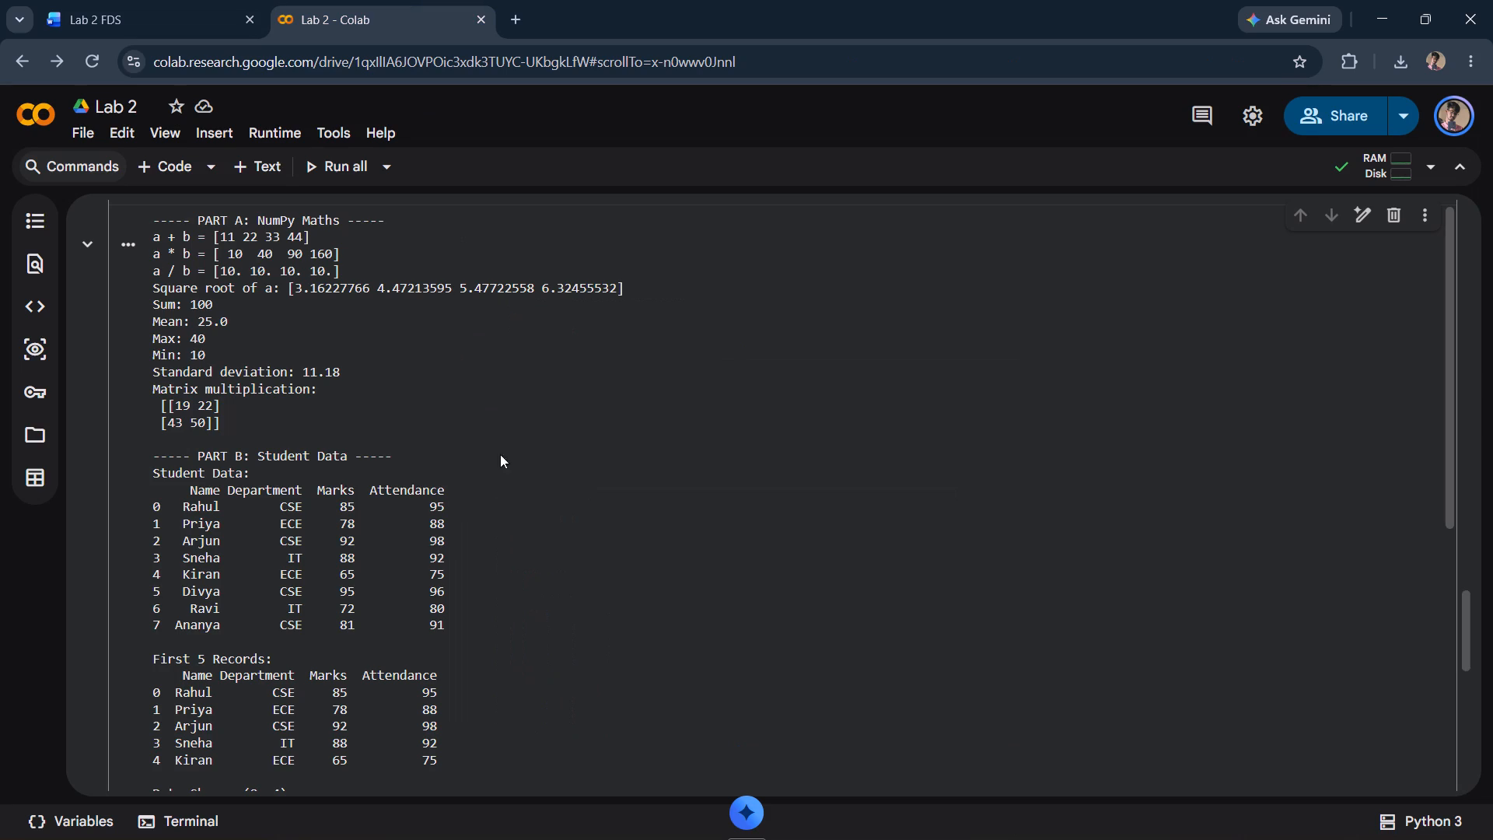
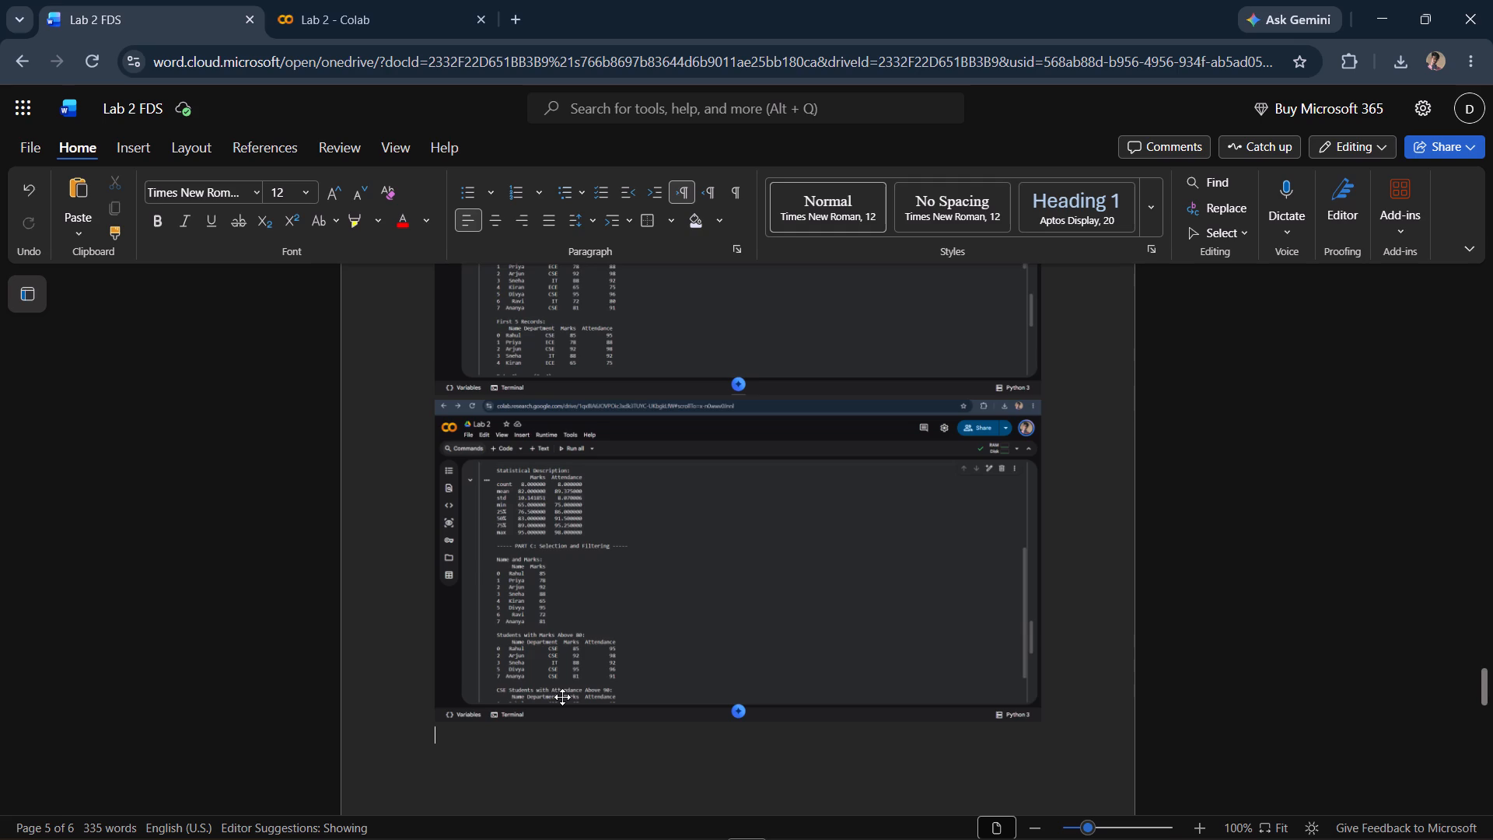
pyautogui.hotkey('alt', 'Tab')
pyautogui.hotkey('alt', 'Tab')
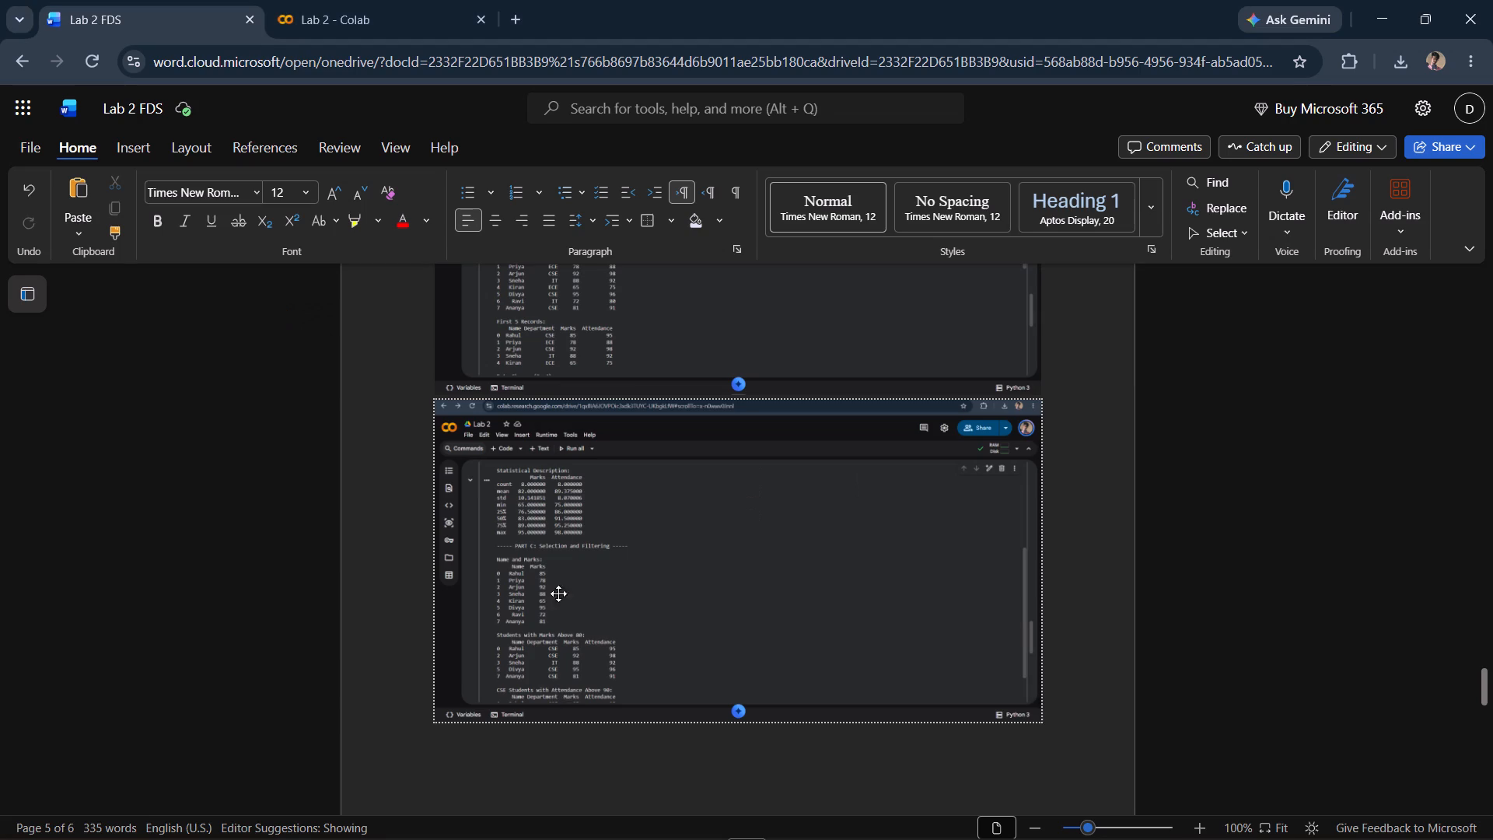
# In the Lab 2 Colab notebook, capture a screenshot of the Part D: Sorting and Part E: Grouping and Ranking output.
pyautogui.click(408, 0)
pyautogui.scroll(-4, 645, 646)
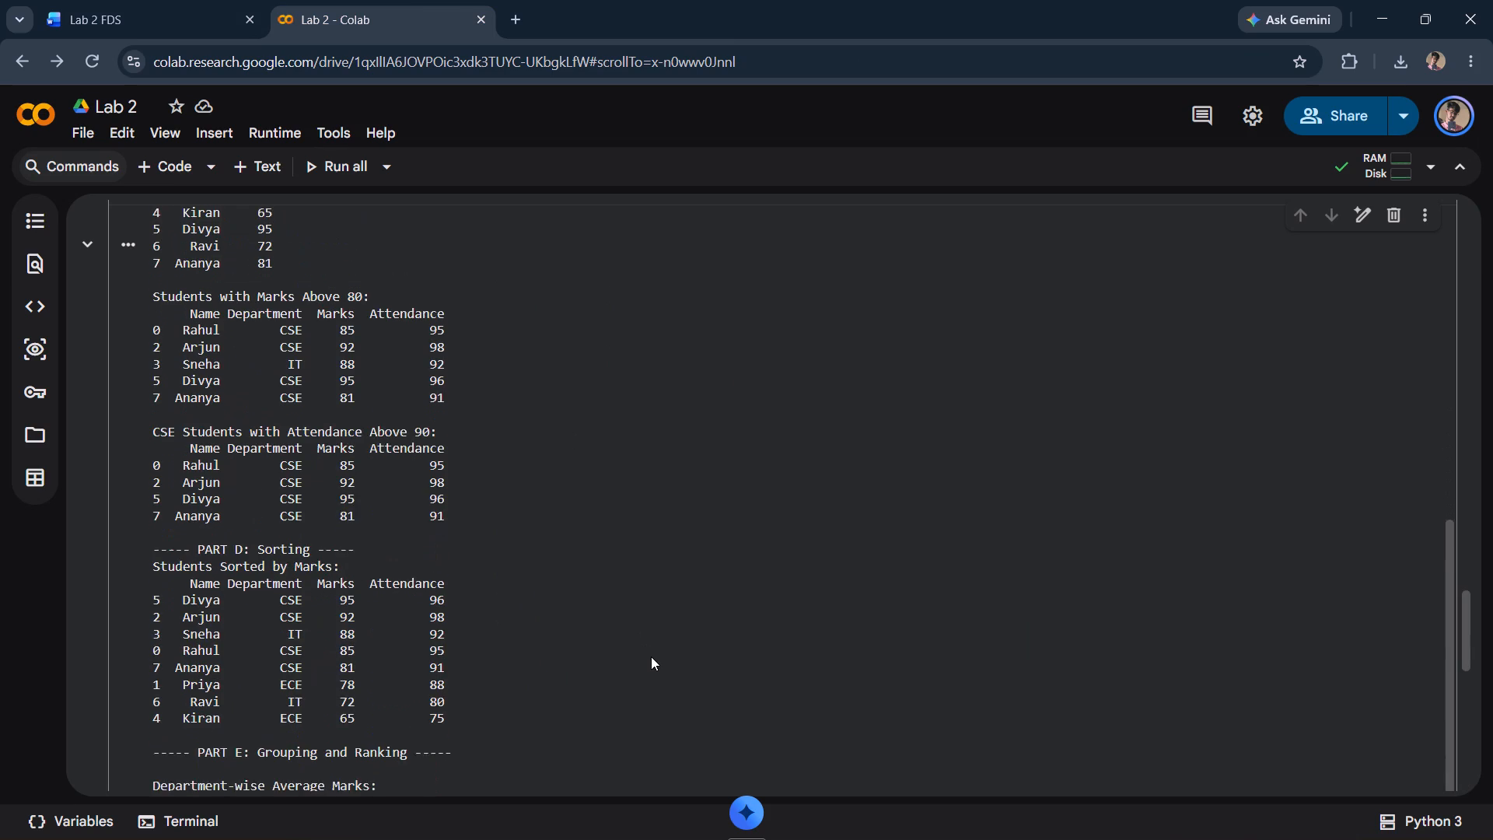
pyautogui.scroll(-3, 651, 656)
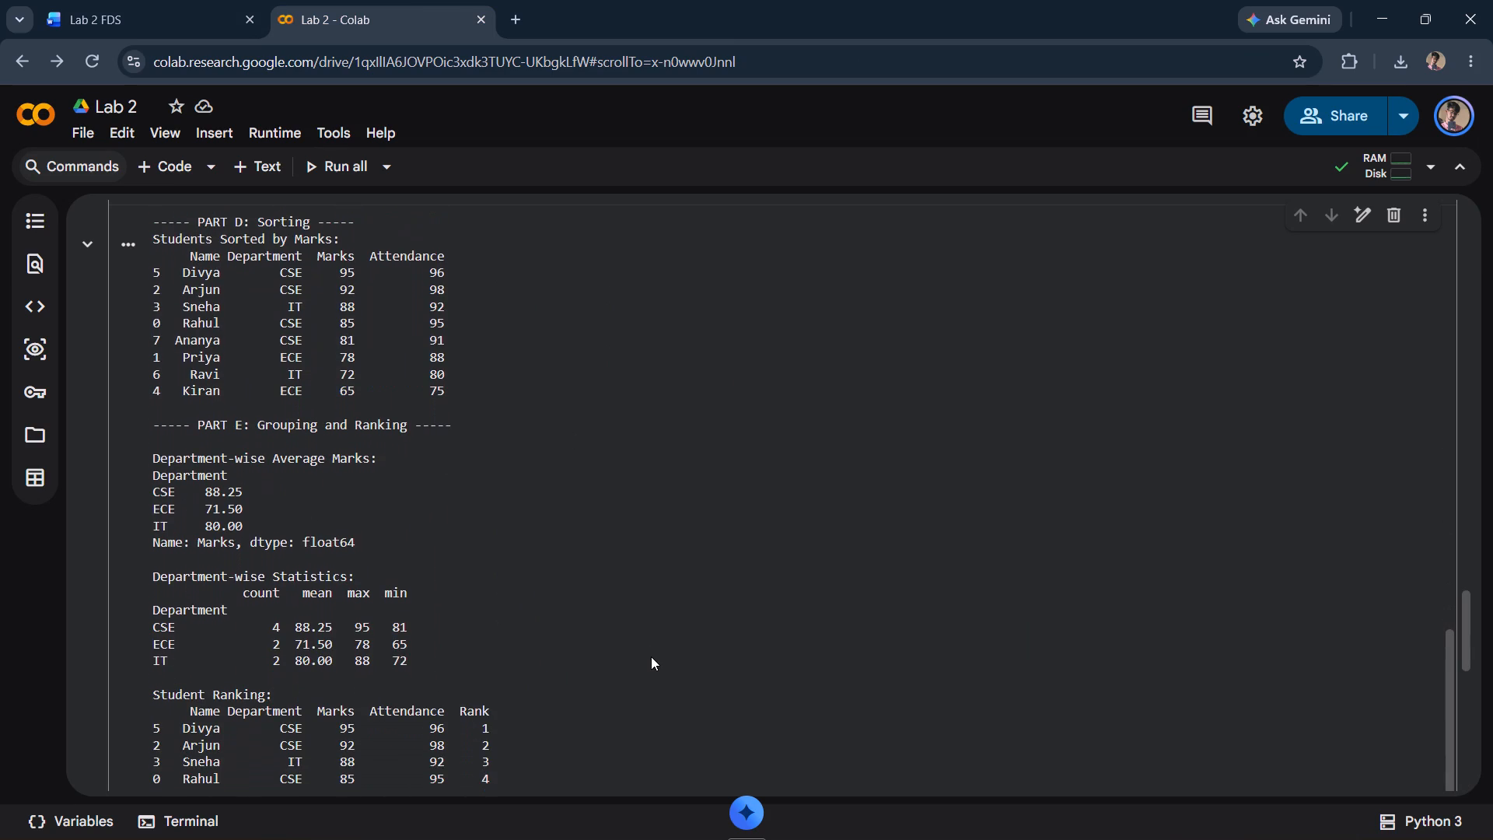
pyautogui.scroll(-1, 651, 656)
pyautogui.press('Print')
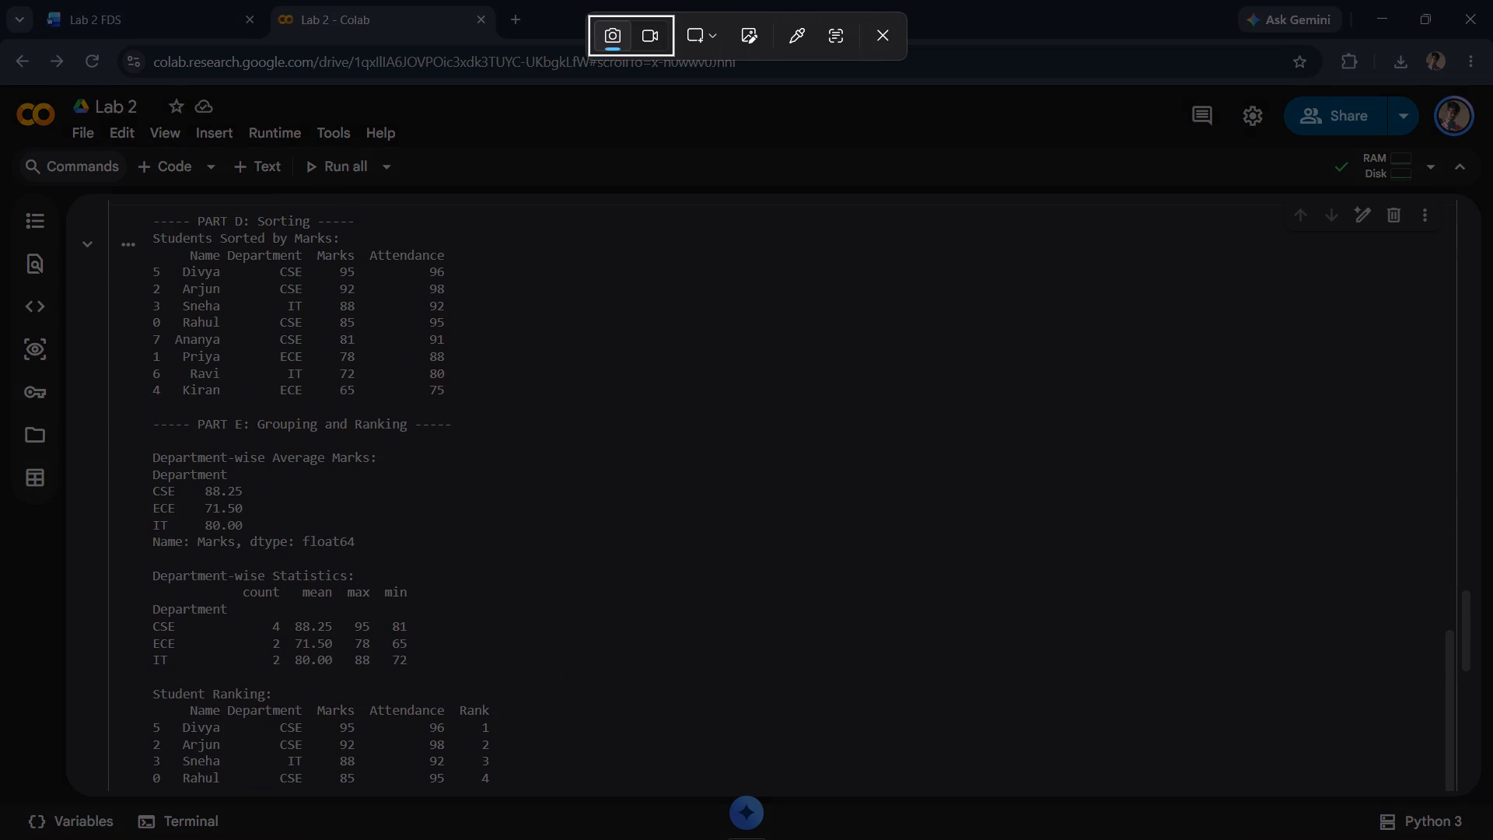
pyautogui.moveTo(0, 37); pyautogui.dragTo(1492, 838)
# Insert the captured Part D and Part E screenshot in the Word report, below the Part C screenshot.
pyautogui.hotkey('alt', 'Tab')
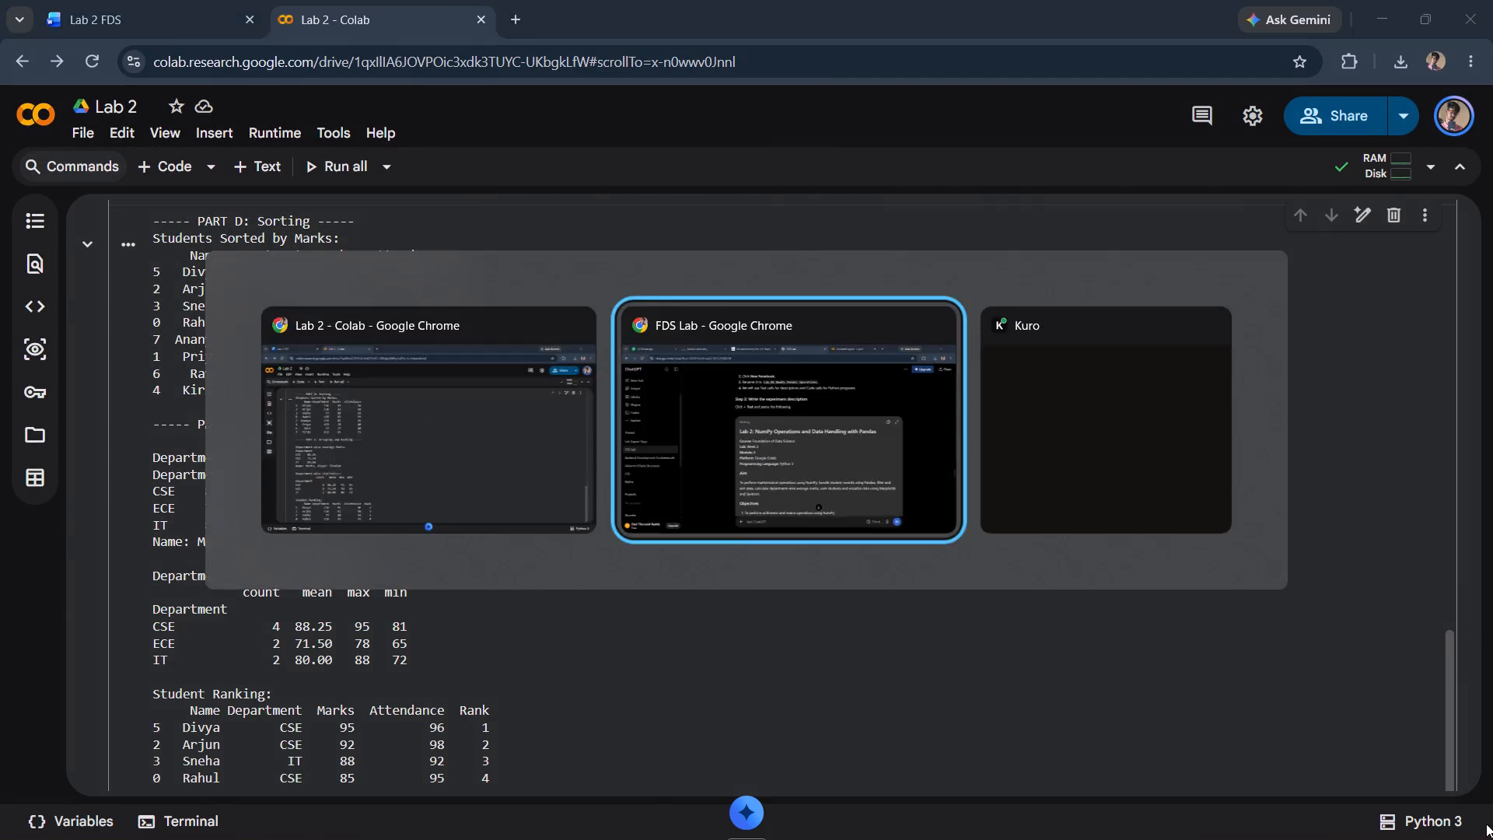
pyautogui.hotkey('alt', 'Tab')
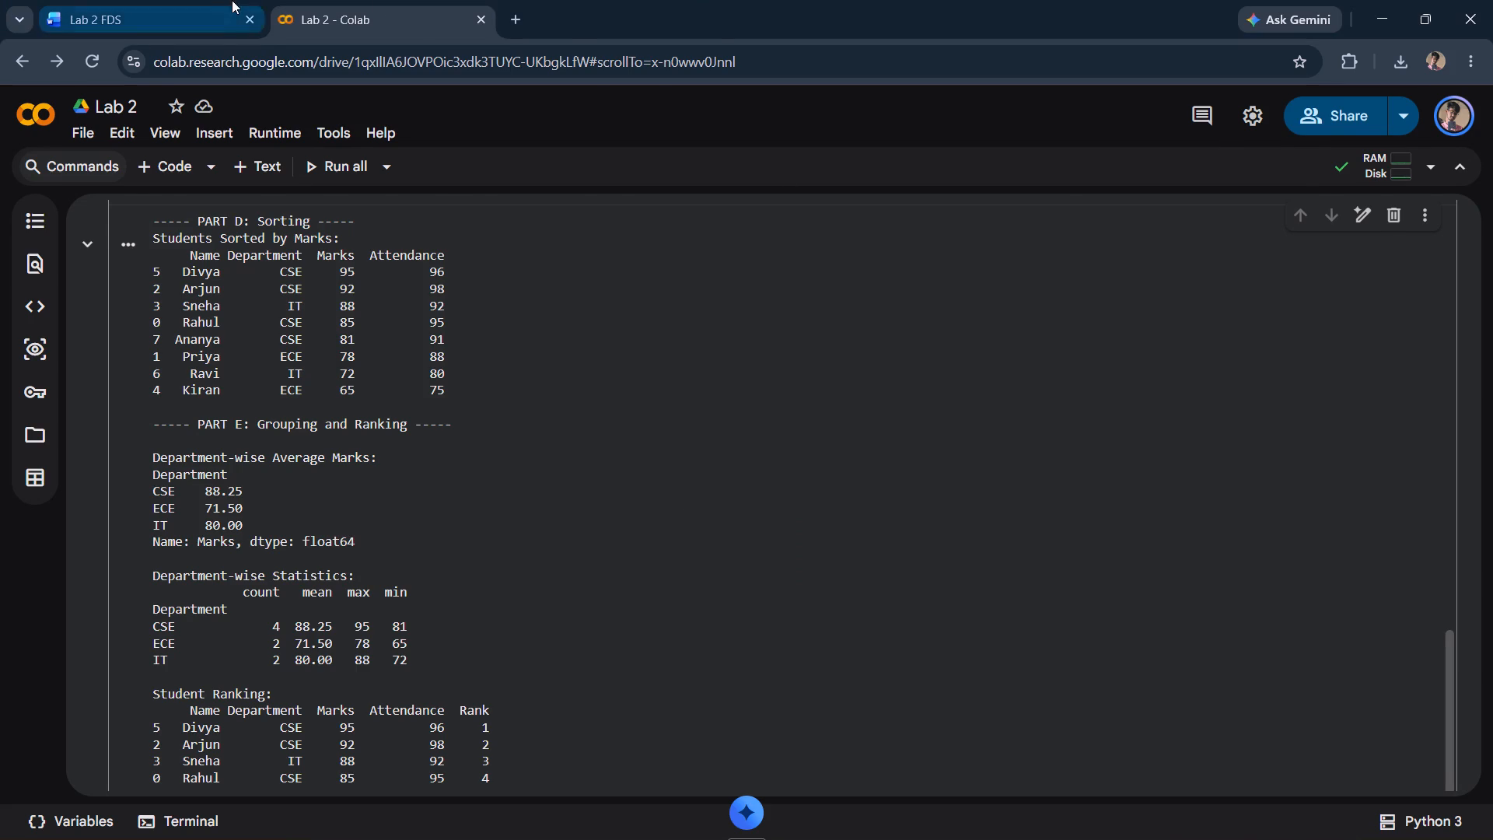
pyautogui.click(232, 0)
pyautogui.hotkey('ctrl', 'v')
# In the Lab 2 Colab notebook, capture a screenshot of the Part F: Data Visualization output with the Marks of Each Student bar chart.
pyautogui.hotkey('alt', 'Tab')
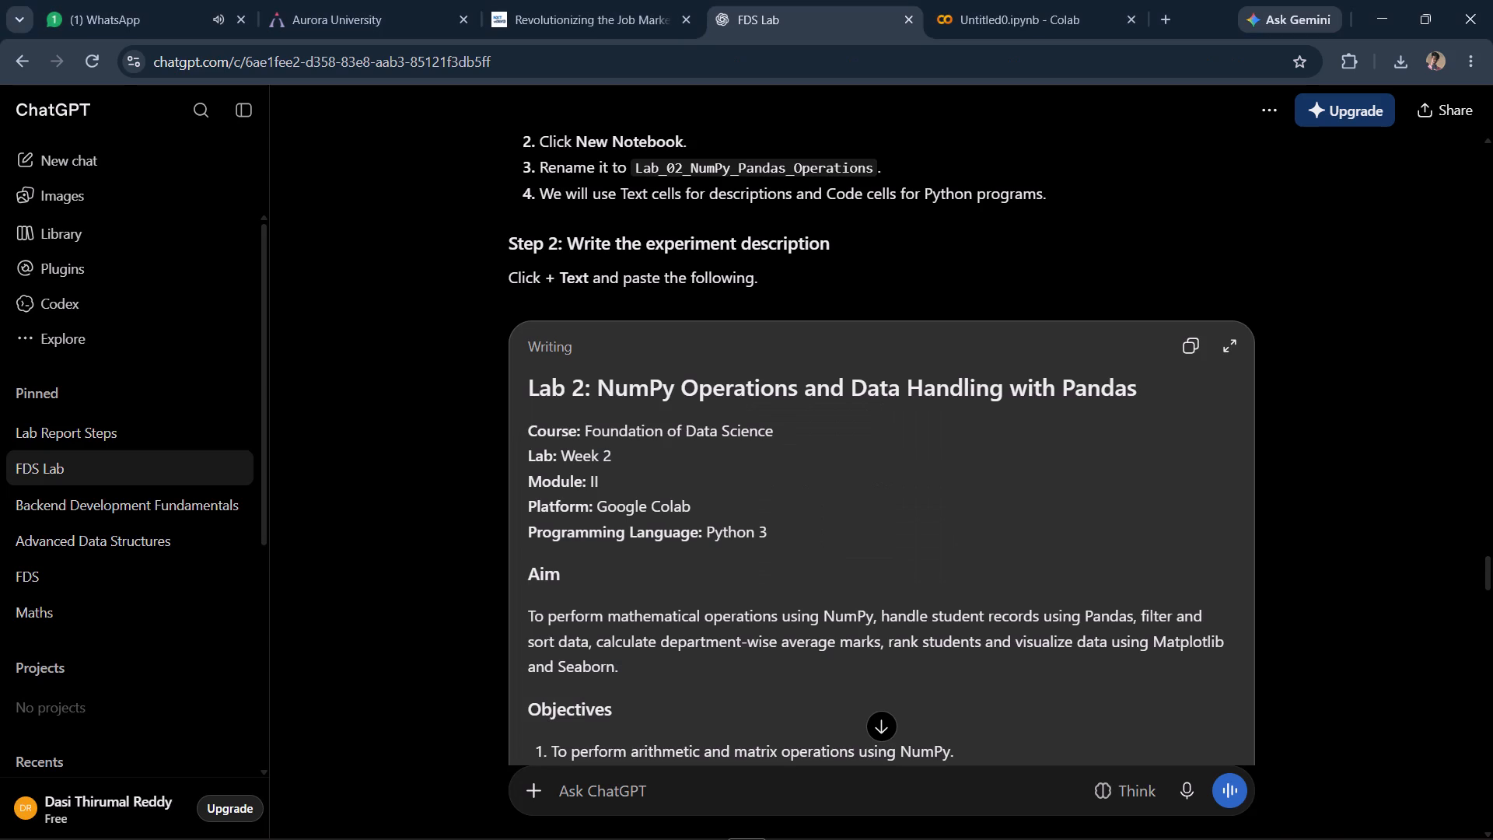
pyautogui.hotkey('alt', 'Tab')
pyautogui.click(399, 0)
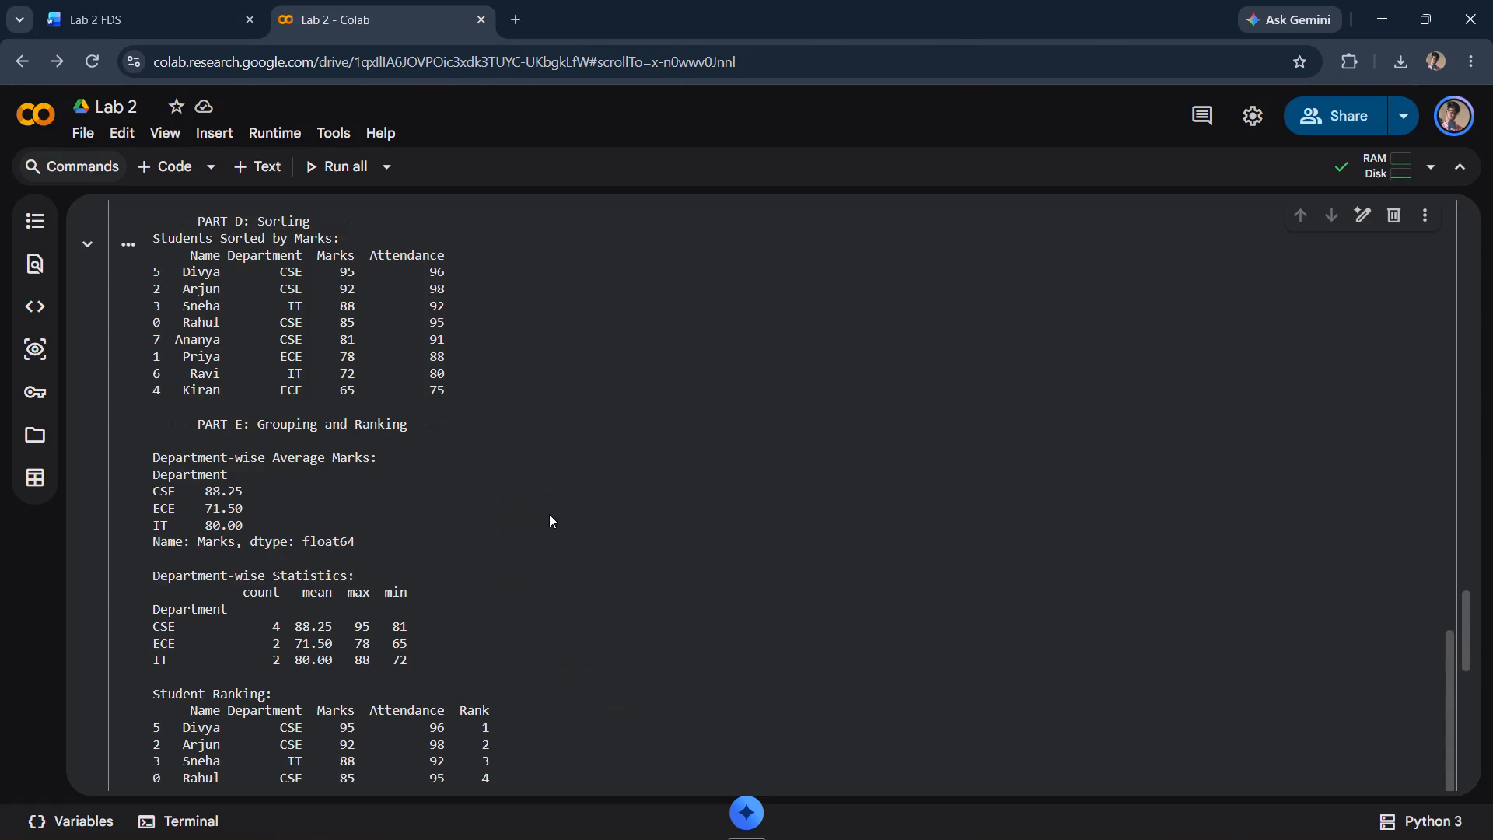
pyautogui.scroll(-5, 537, 476)
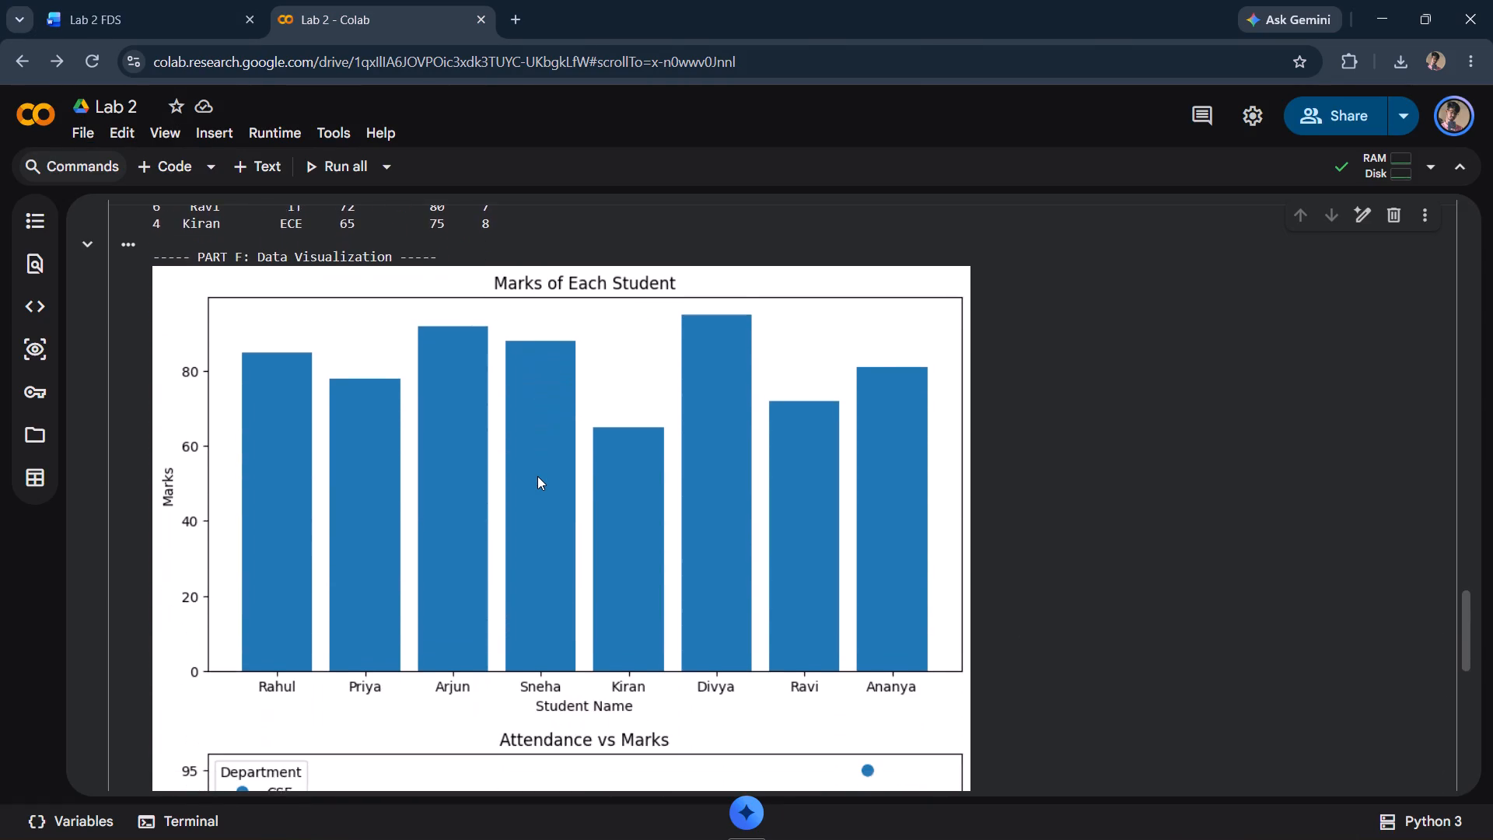
pyautogui.scroll(-2, 537, 476)
pyautogui.press('Print')
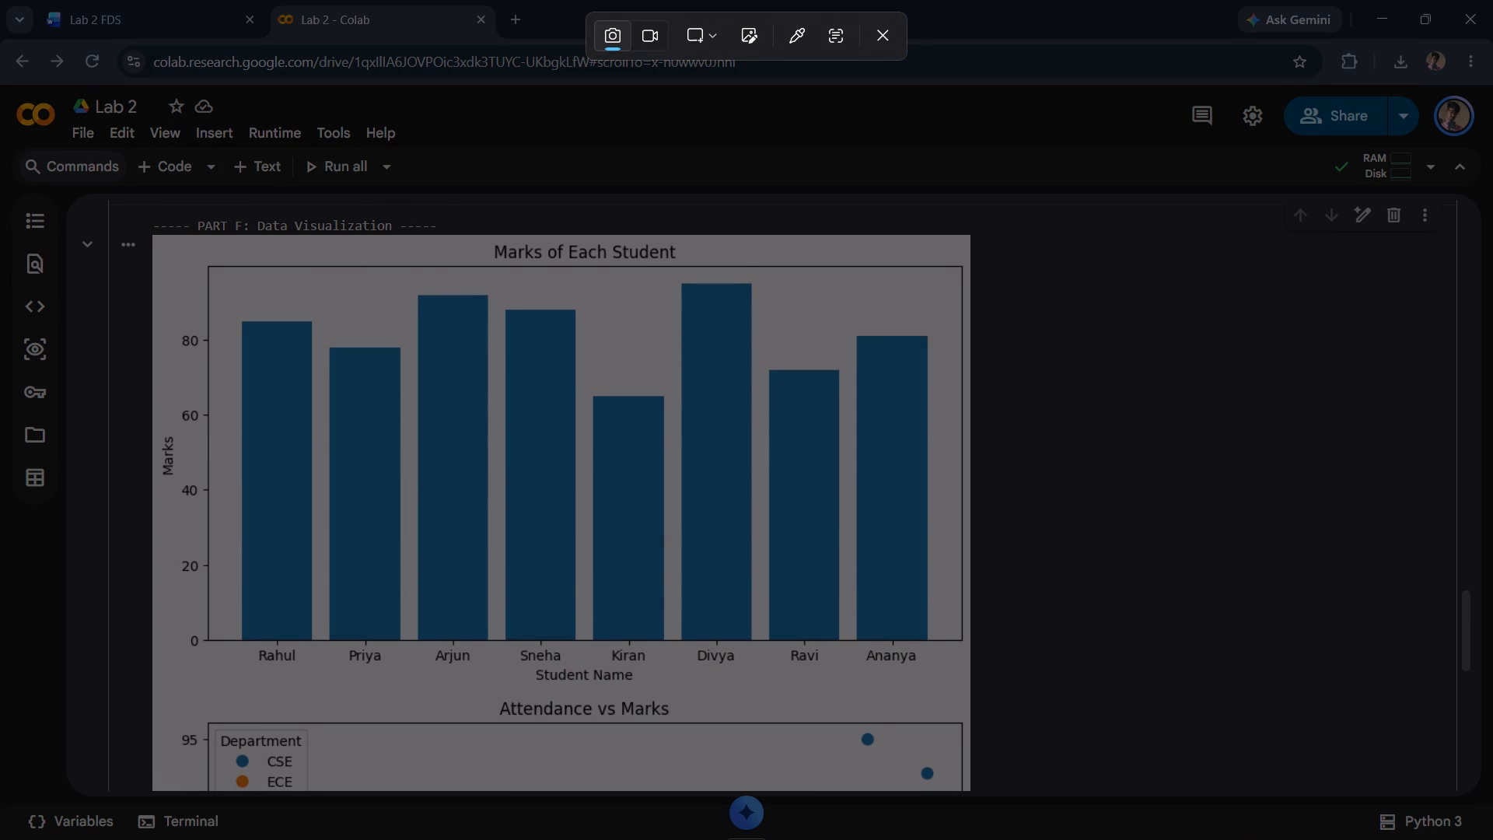
pyautogui.moveTo(0, 82); pyautogui.dragTo(1492, 839)
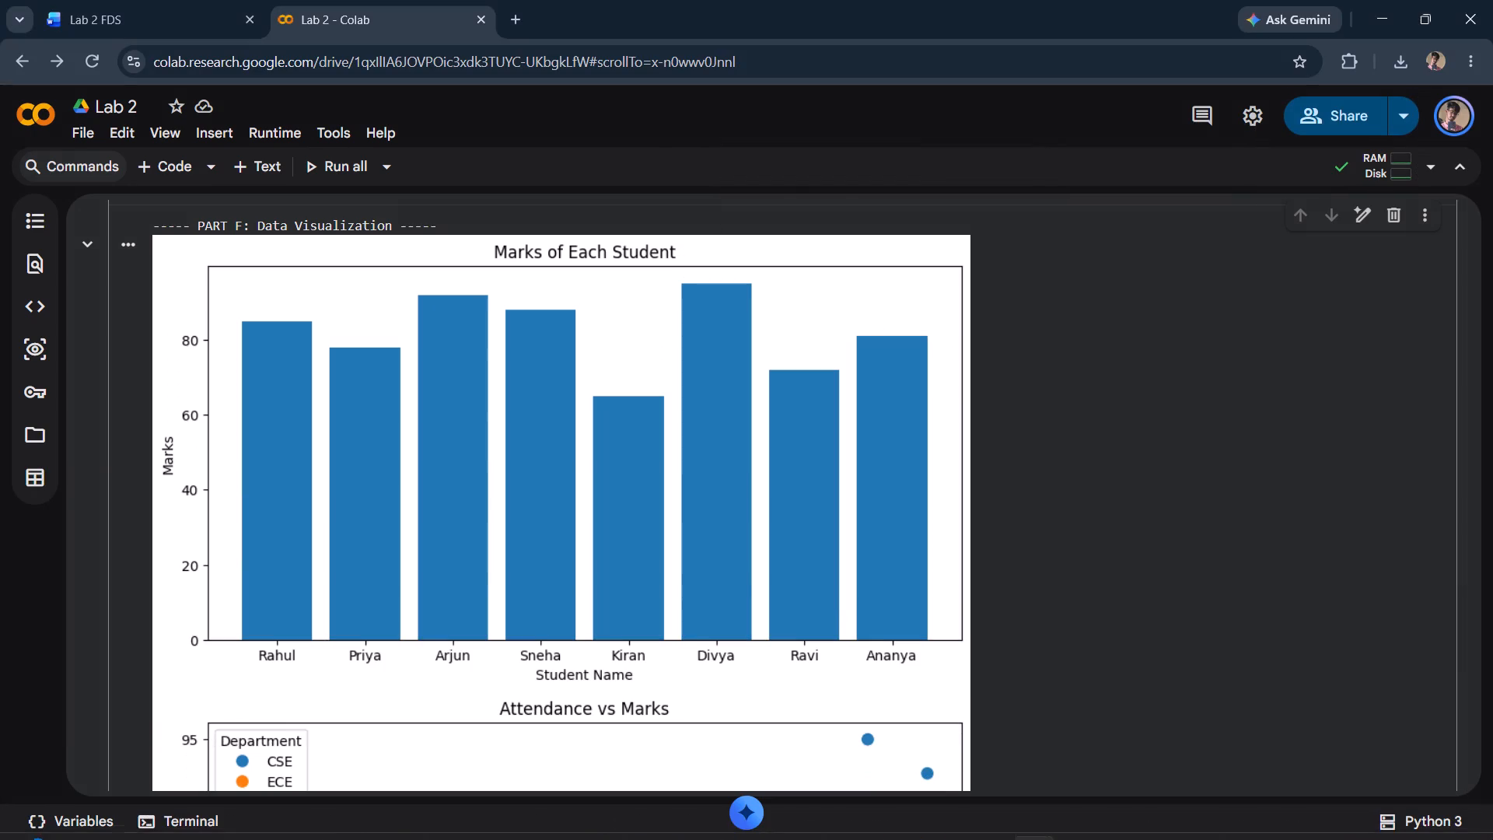
# Insert the captured Marks of Each Student chart screenshot in the Word report, below the Part D and Part E screenshot.
pyautogui.hotkey('alt', 'Tab')
pyautogui.hotkey('alt', 'Tab')
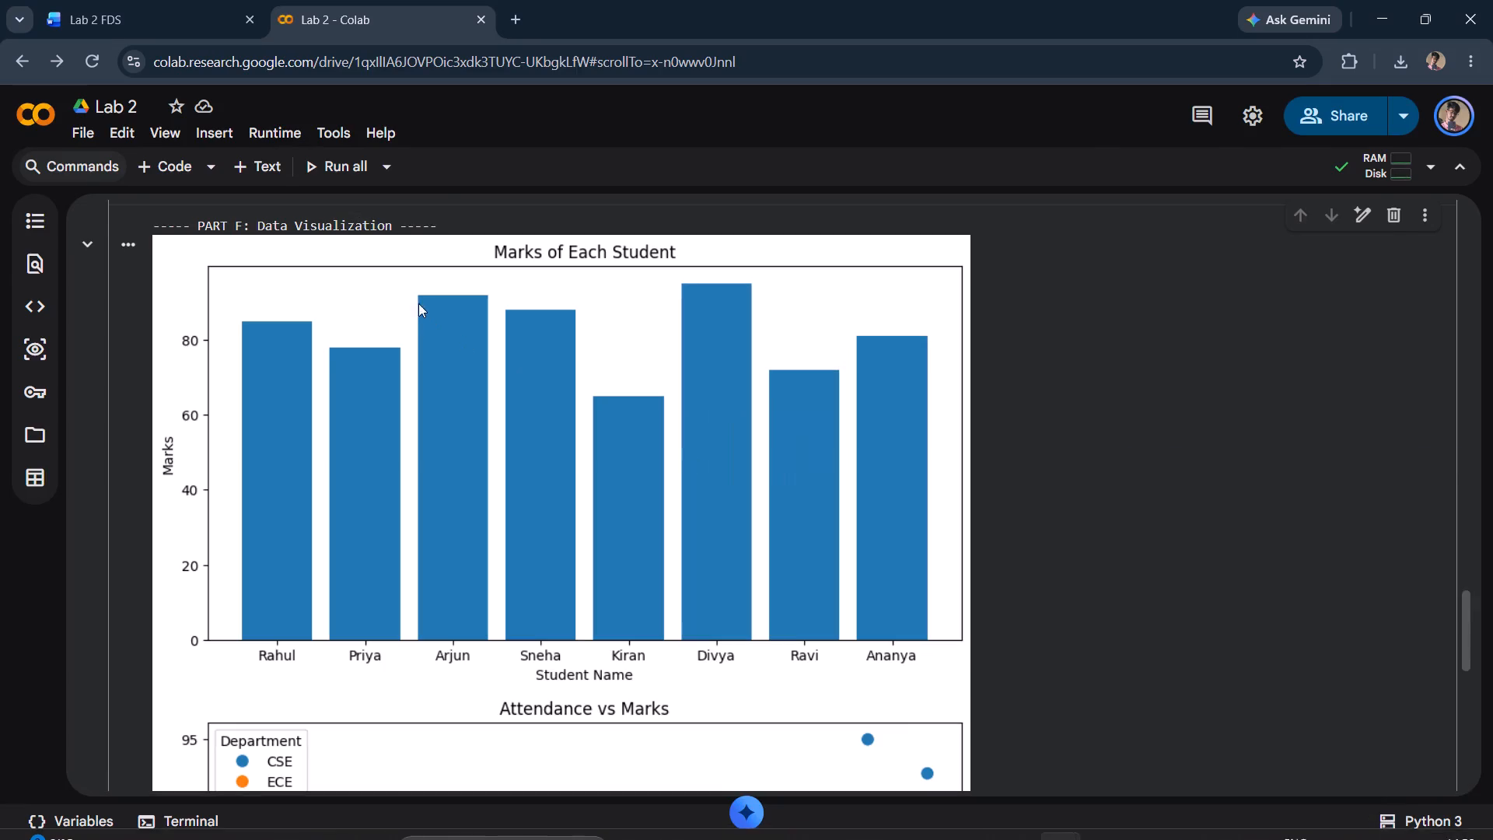
pyautogui.click(165, 0)
pyautogui.hotkey('ctrl', 'v')
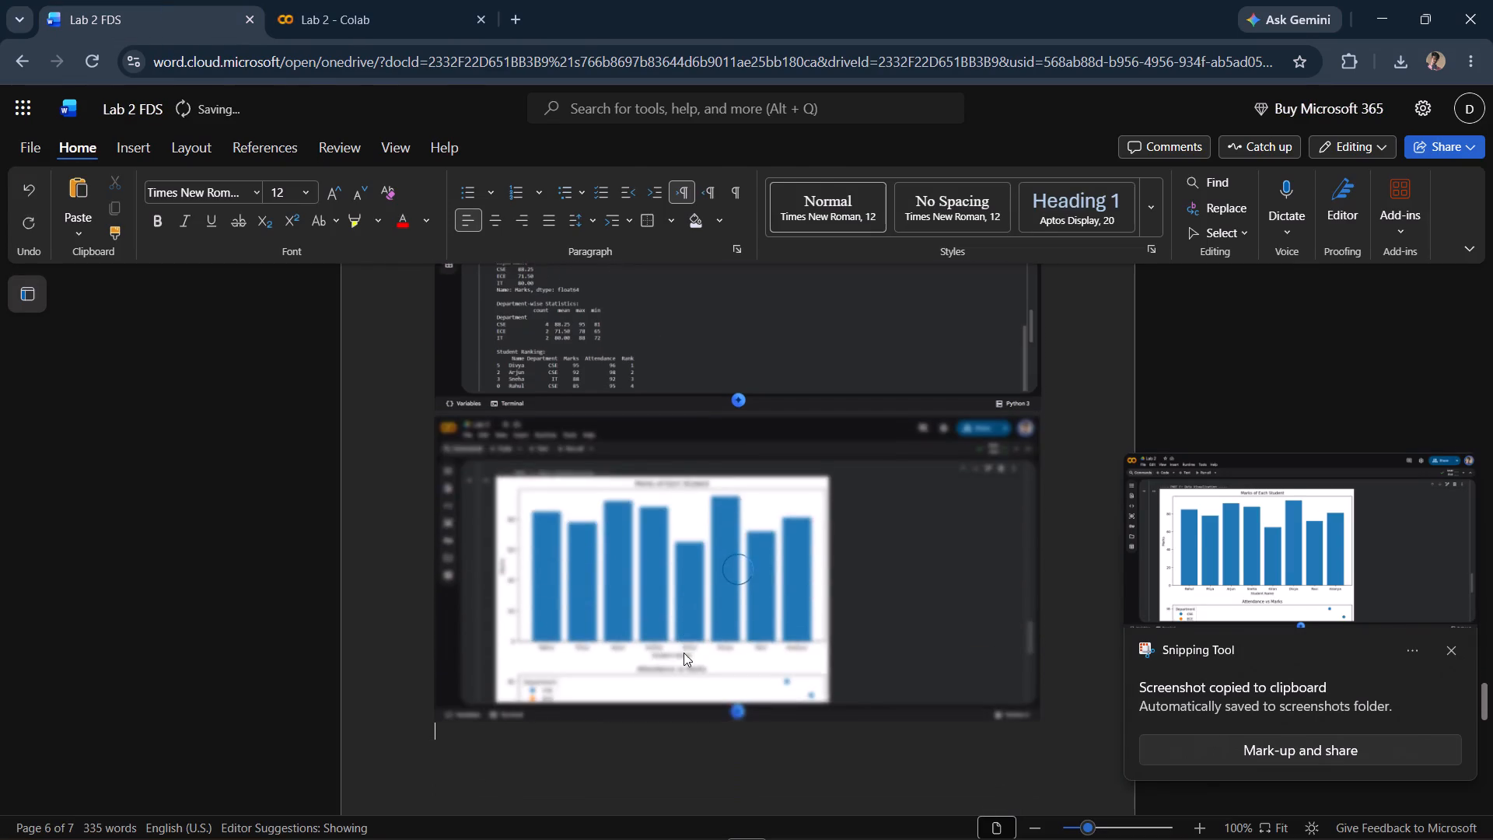
# In the Lab 2 Colab notebook, capture a screenshot of the full Attendance vs Marks scatter plot and the closing output line.
pyautogui.hotkey('alt', 'Tab')
pyautogui.hotkey('alt', 'Tab')
pyautogui.click(353, 0)
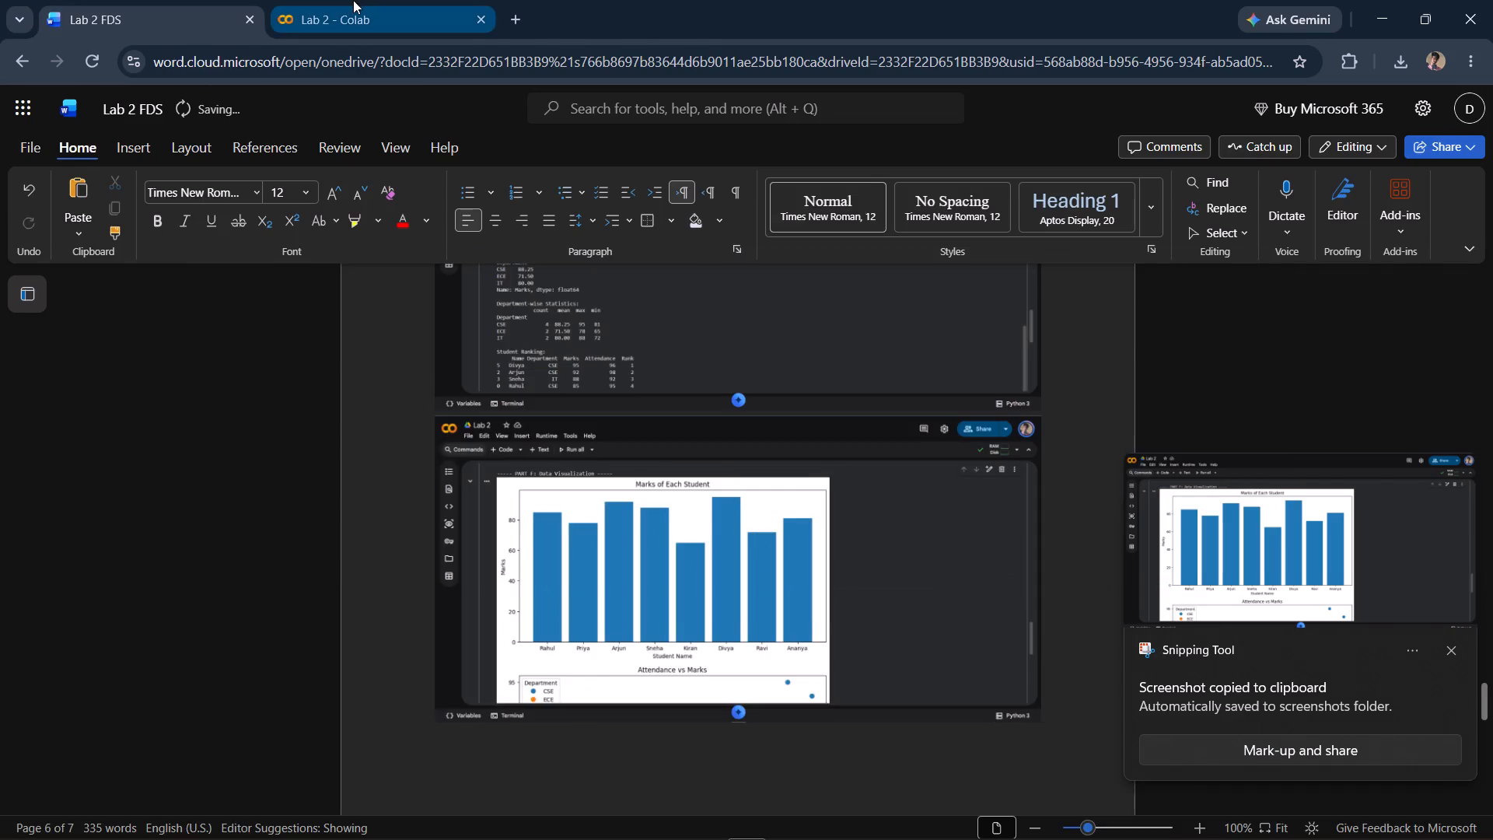
pyautogui.scroll(-2, 629, 518)
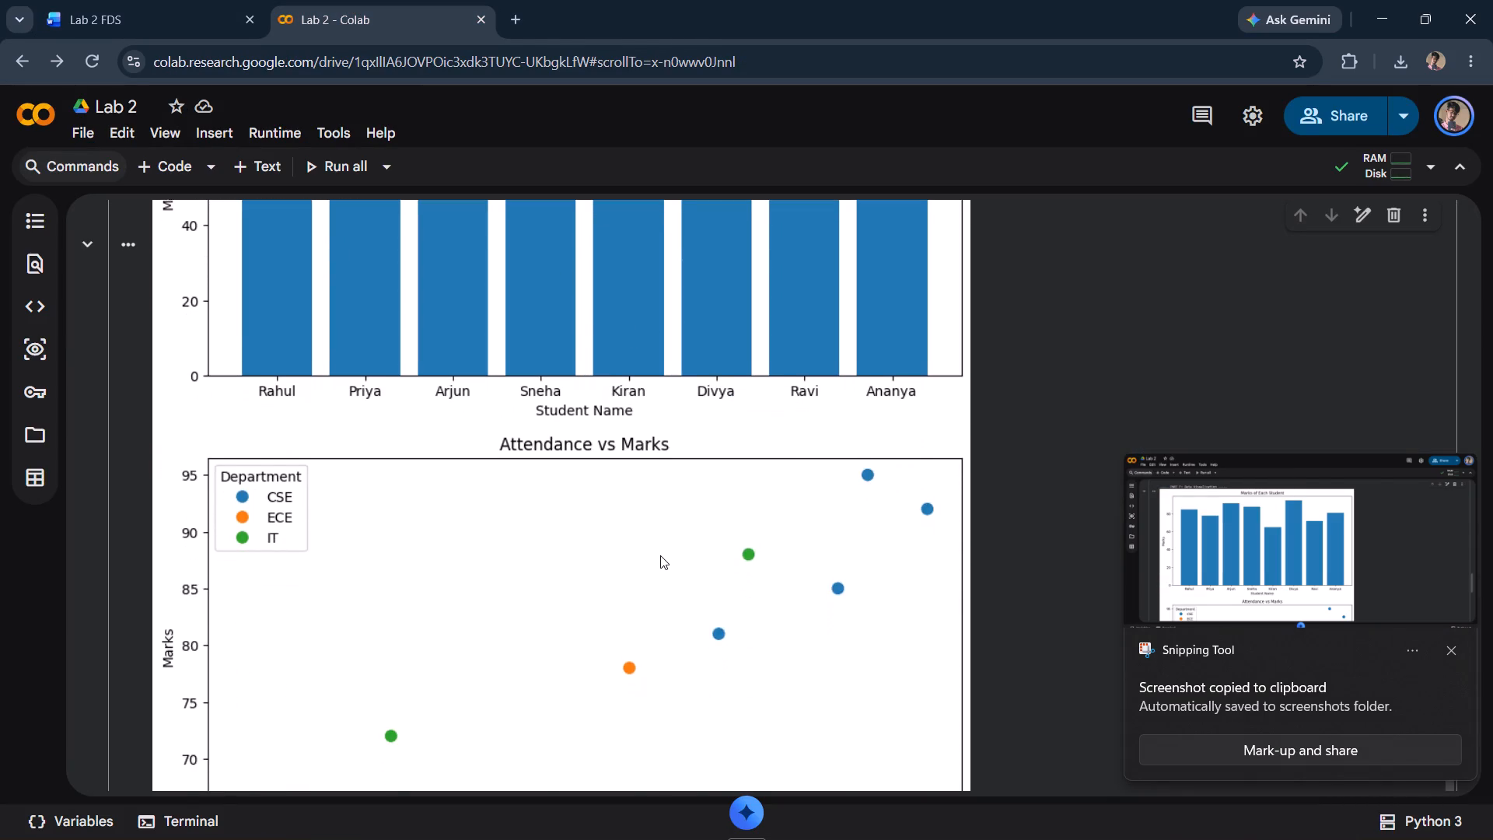
pyautogui.scroll(-3, 660, 555)
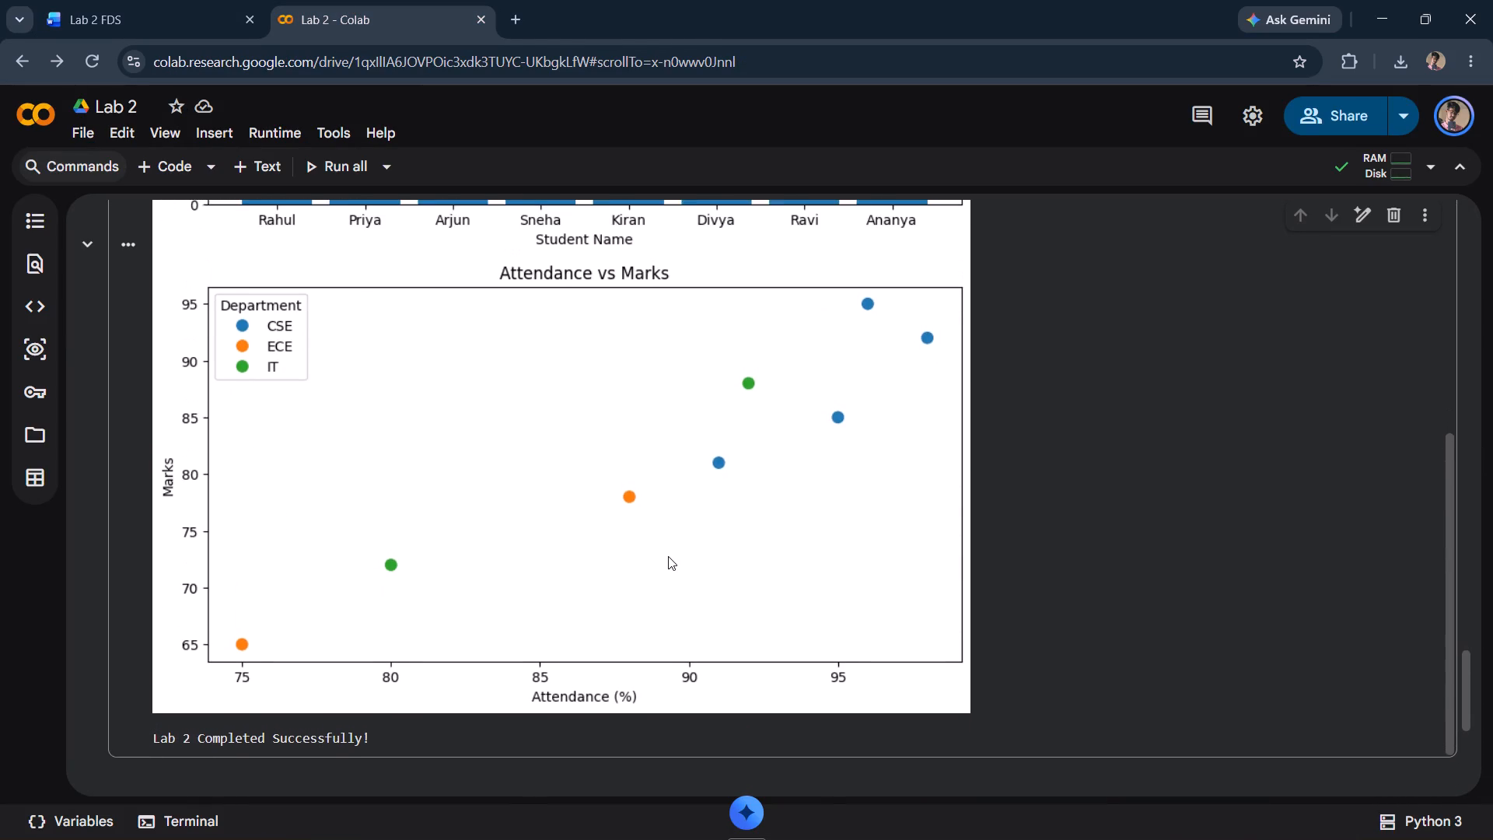
pyautogui.scroll(-2, 668, 556)
pyautogui.press('Print')
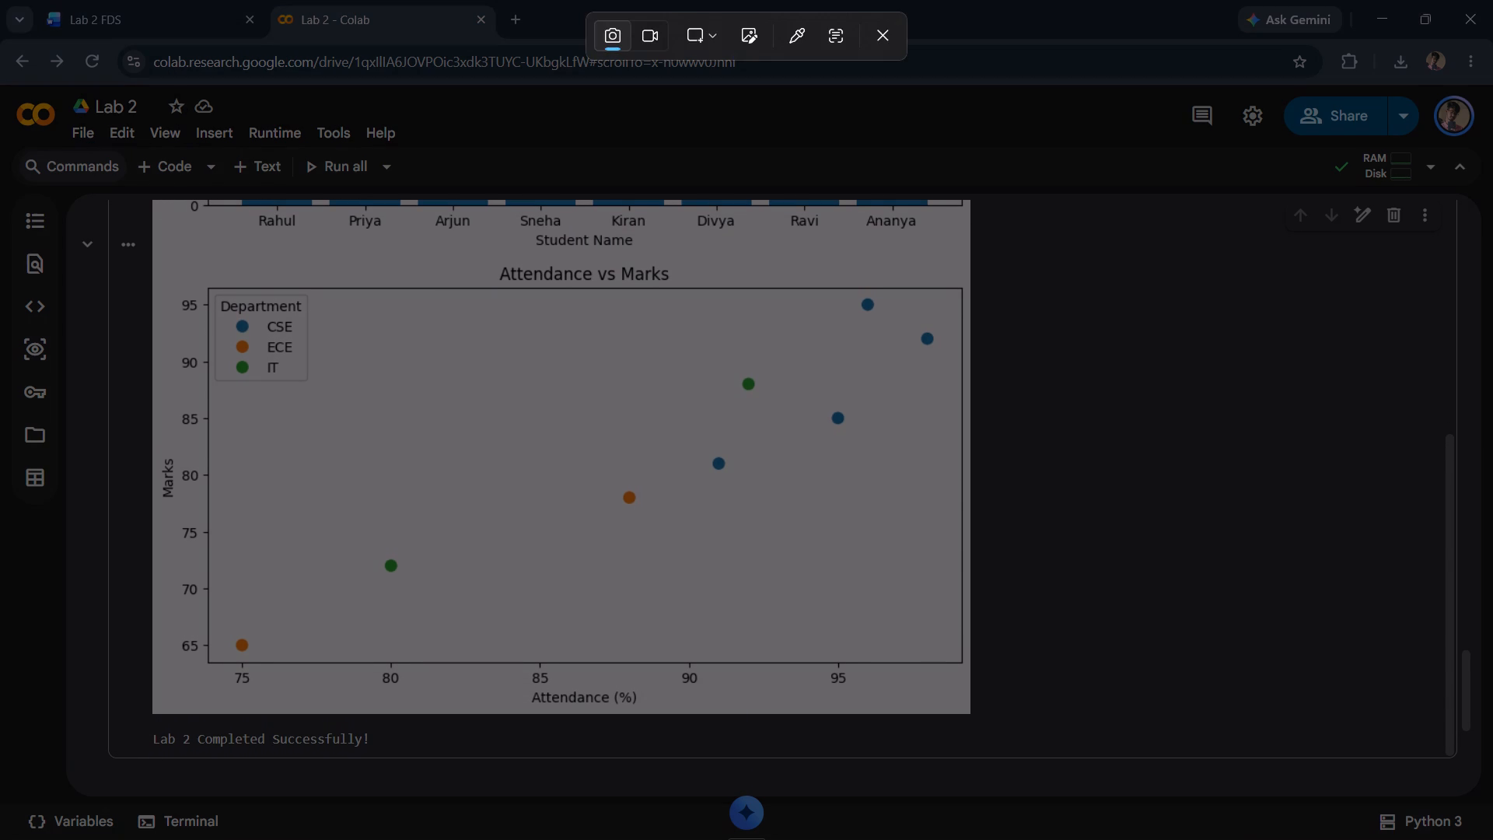
pyautogui.moveTo(0, 0); pyautogui.dragTo(1492, 839)
# Insert the captured Attendance vs Marks screenshot in the Word report, below the Marks of Each Student chart screenshot.
pyautogui.hotkey('alt', 'Tab')
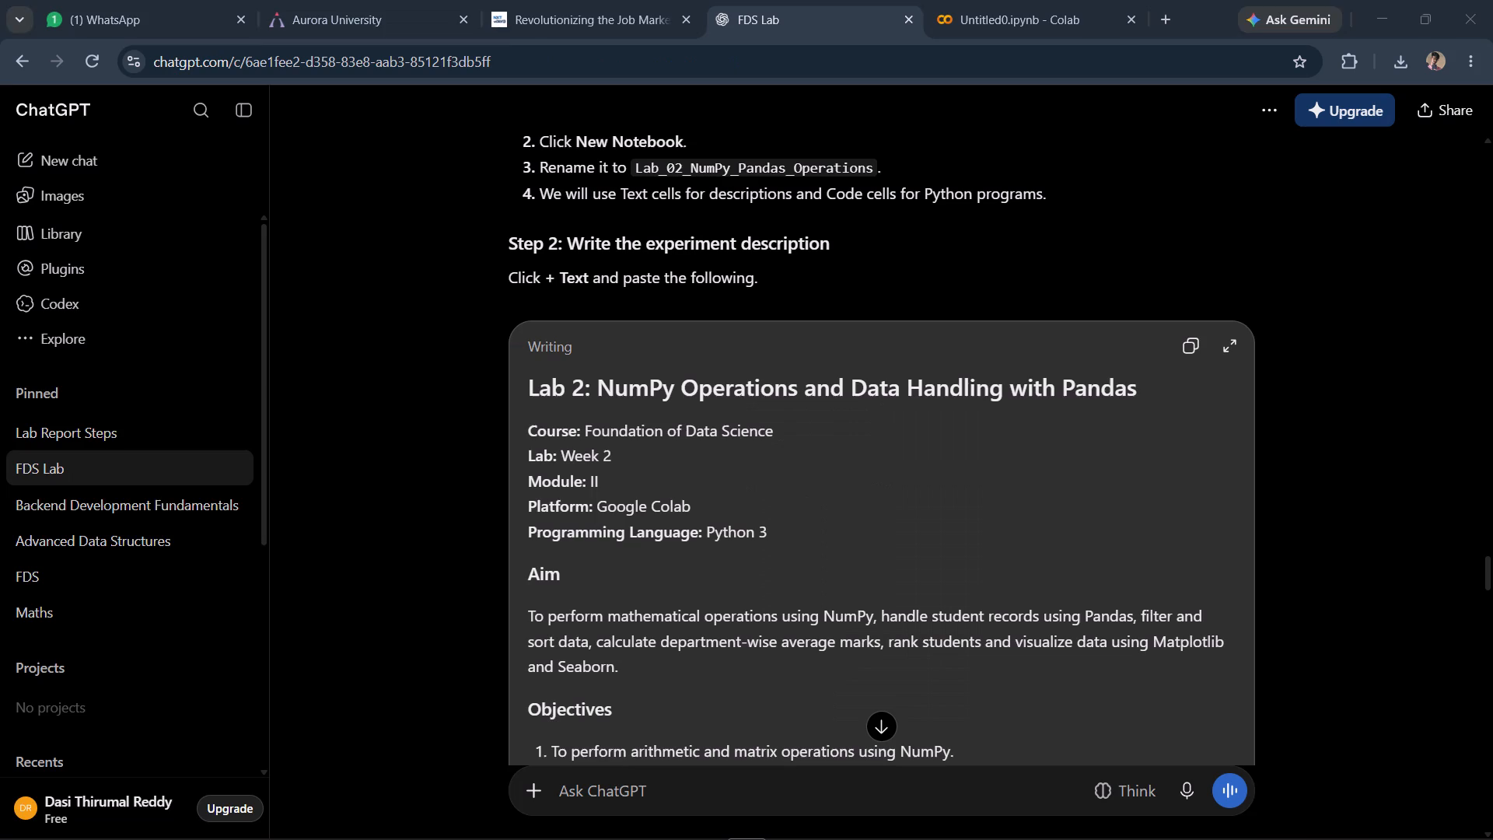
pyautogui.hotkey('alt', 'Tab')
pyautogui.click(226, 0)
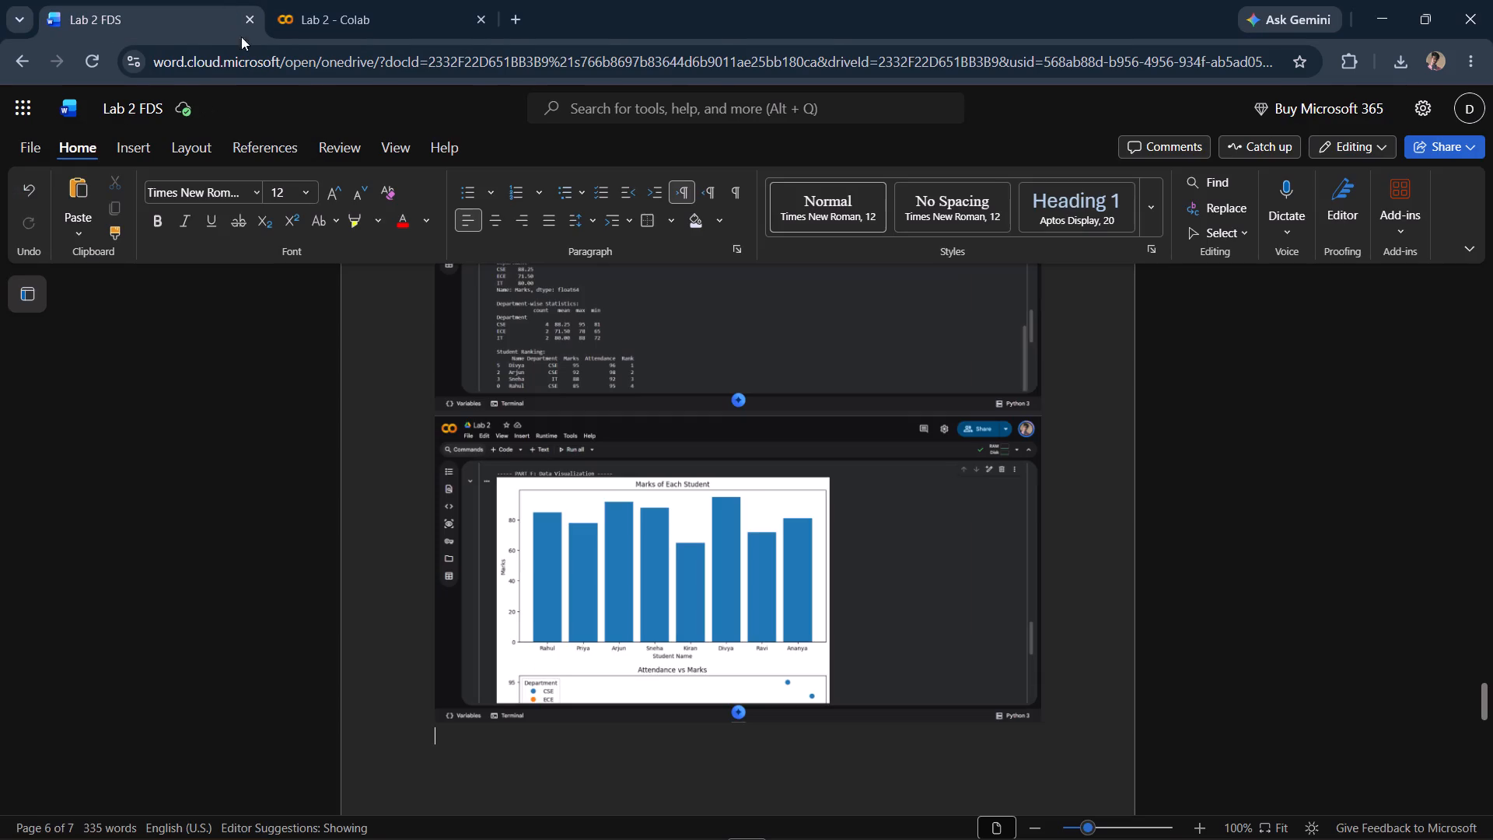
pyautogui.hotkey('ctrl', 'v')
# Check the end of the Lab 2 Colab notebook for any output still missing from the report.
pyautogui.hotkey('alt', 'Tab')
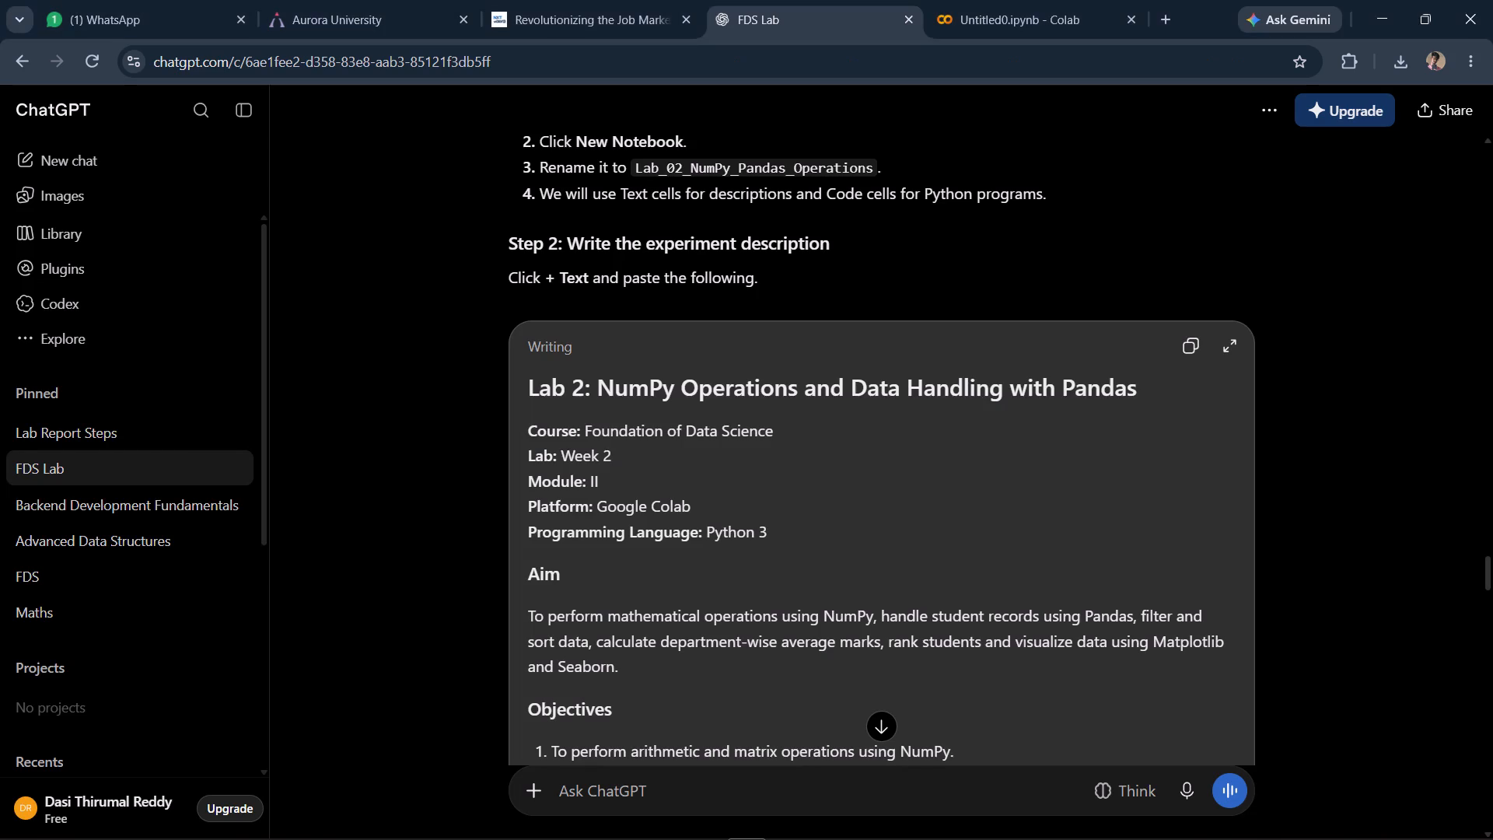
pyautogui.hotkey('alt', 'Tab')
pyautogui.click(372, 0)
pyautogui.scroll(-1, 695, 559)
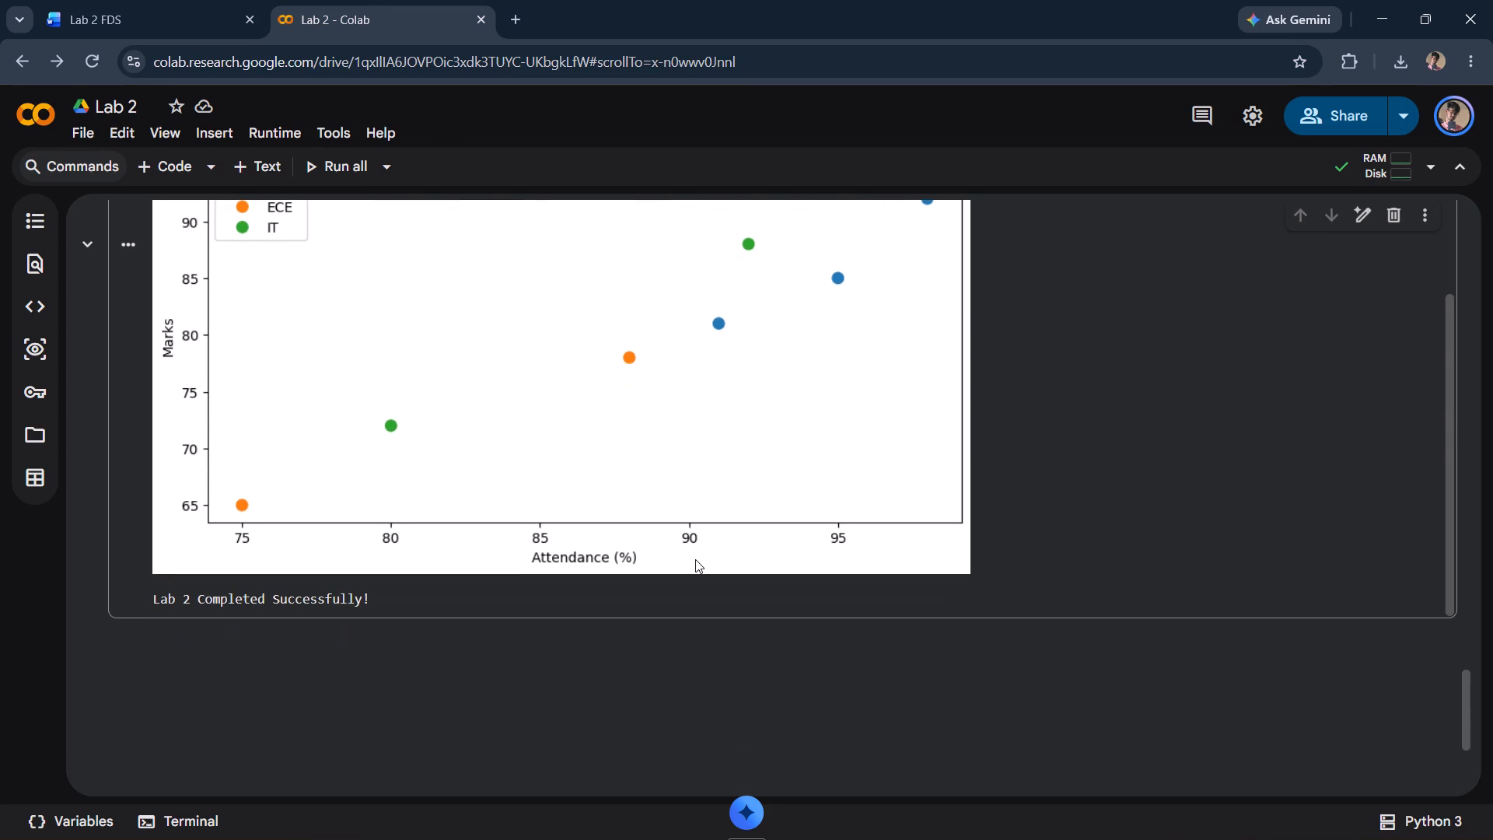
pyautogui.scroll(-1, 695, 559)
# Switch to the ChatGPT FDS Lab chat and copy the Observations and Result text from Step 6.
pyautogui.hotkey('alt', 'Tab')
pyautogui.scroll(-2, 809, 570)
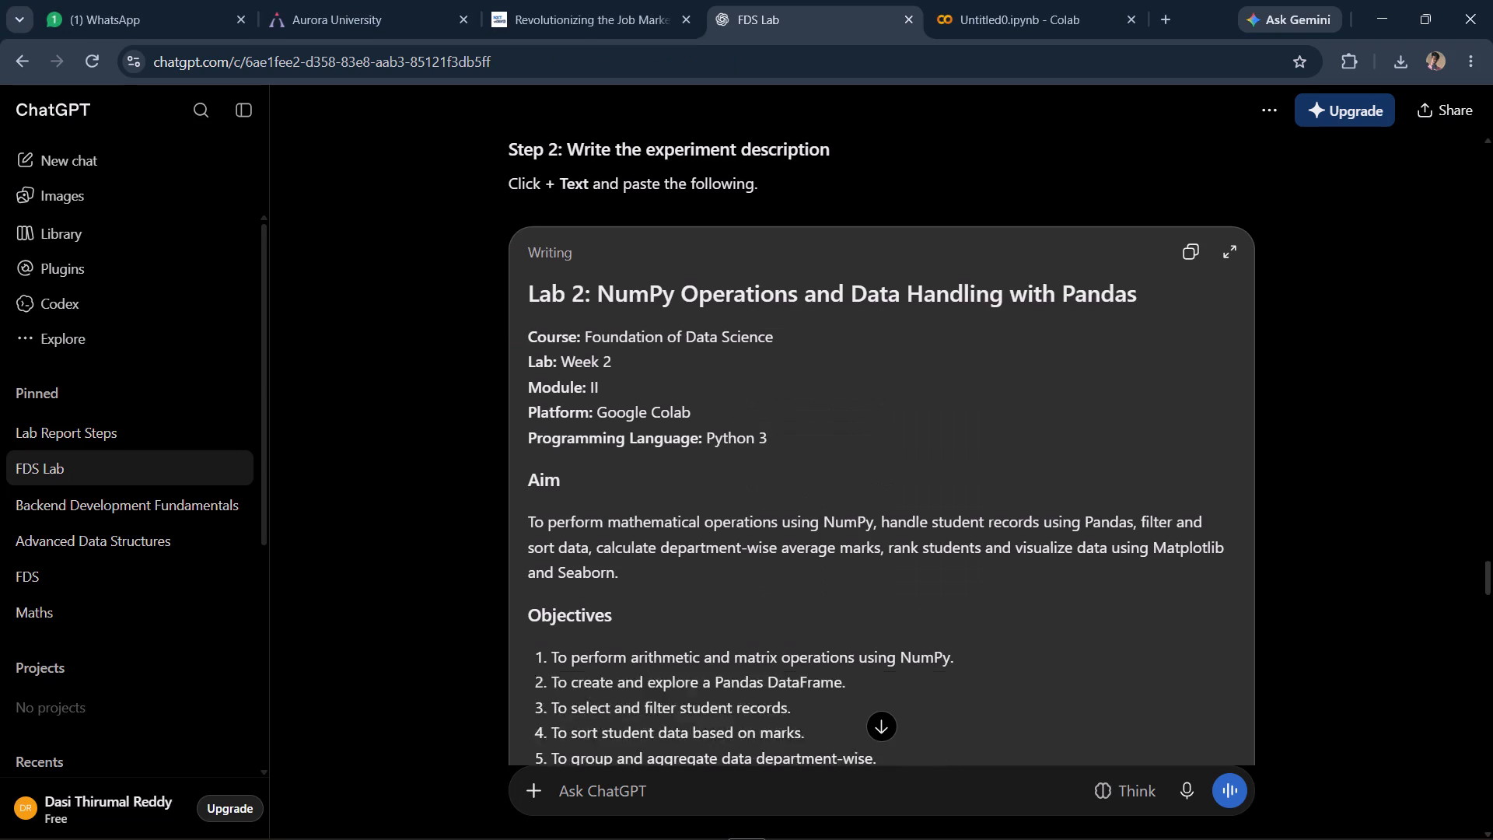
pyautogui.scroll(-14, 809, 570)
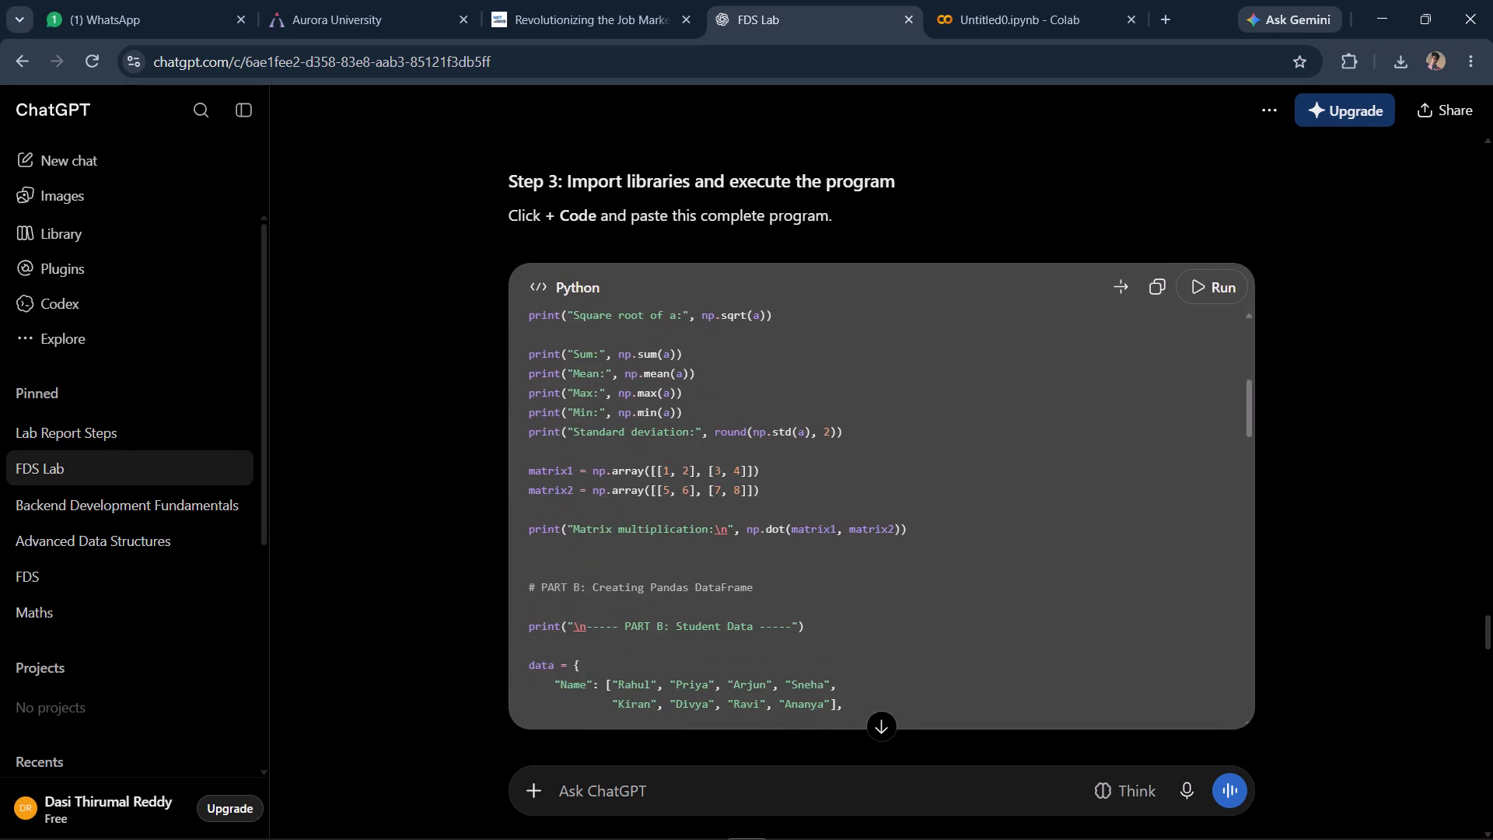
pyautogui.scroll(-14, 813, 570)
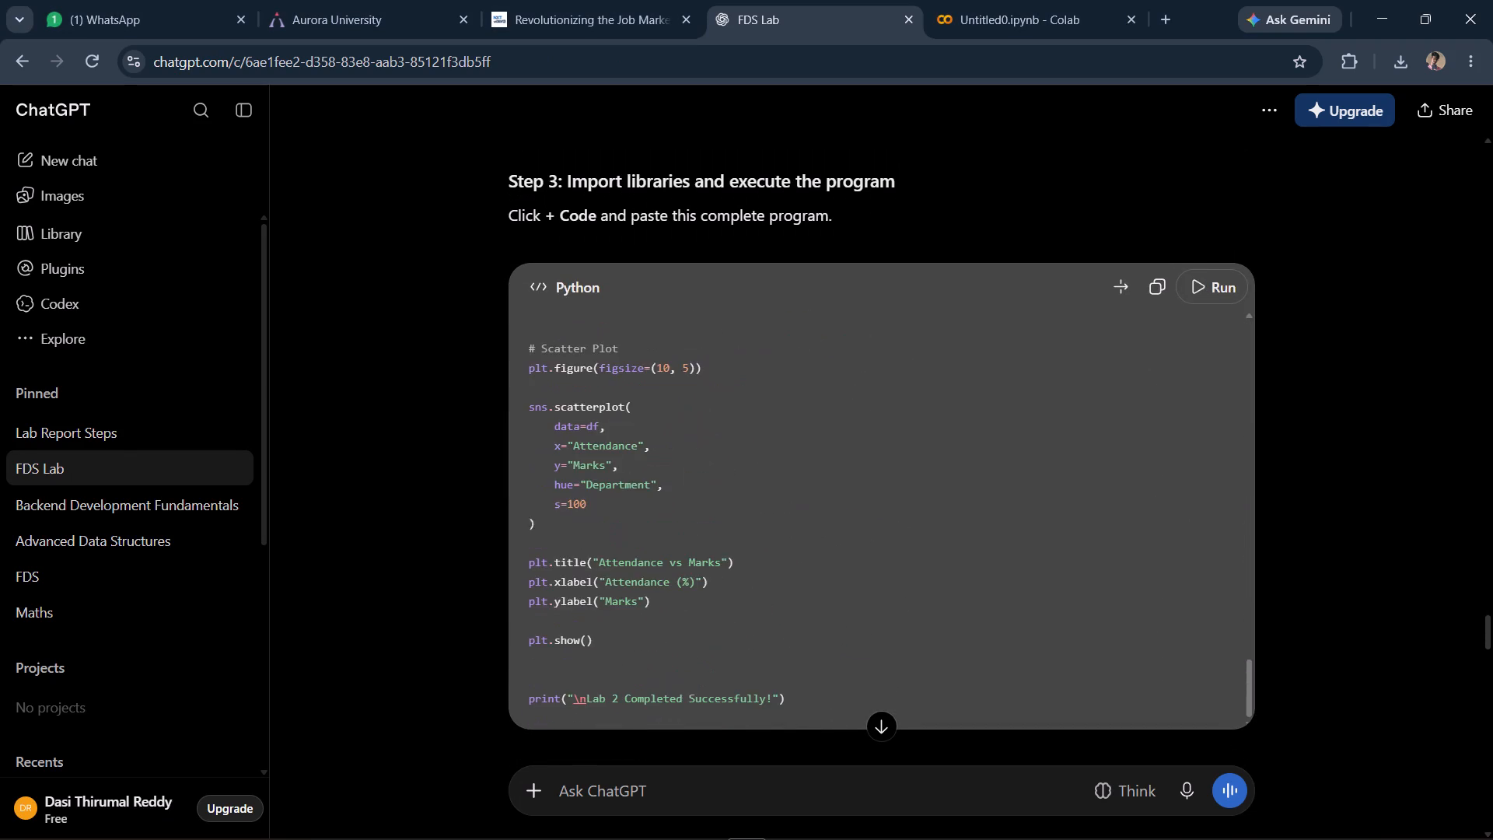
pyautogui.scroll(-4, 813, 570)
pyautogui.scroll(7, 813, 570)
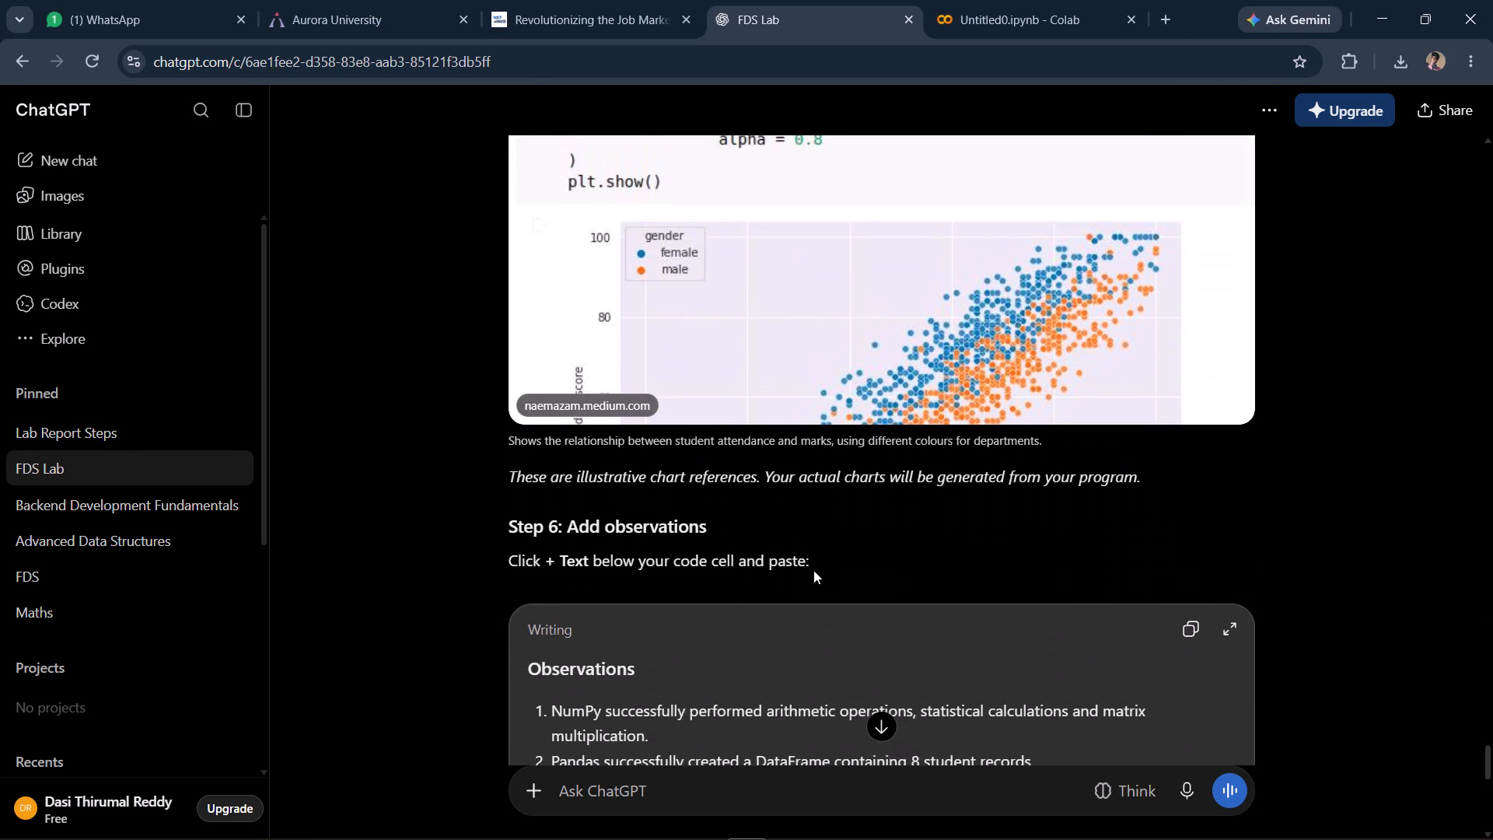
pyautogui.scroll(-1, 813, 570)
pyautogui.click(1189, 621)
# In the Word report, replace the old Lab 1 Observation and Result sections with the copied Lab 2 Observations and Result text.
pyautogui.hotkey('alt', 'Tab')
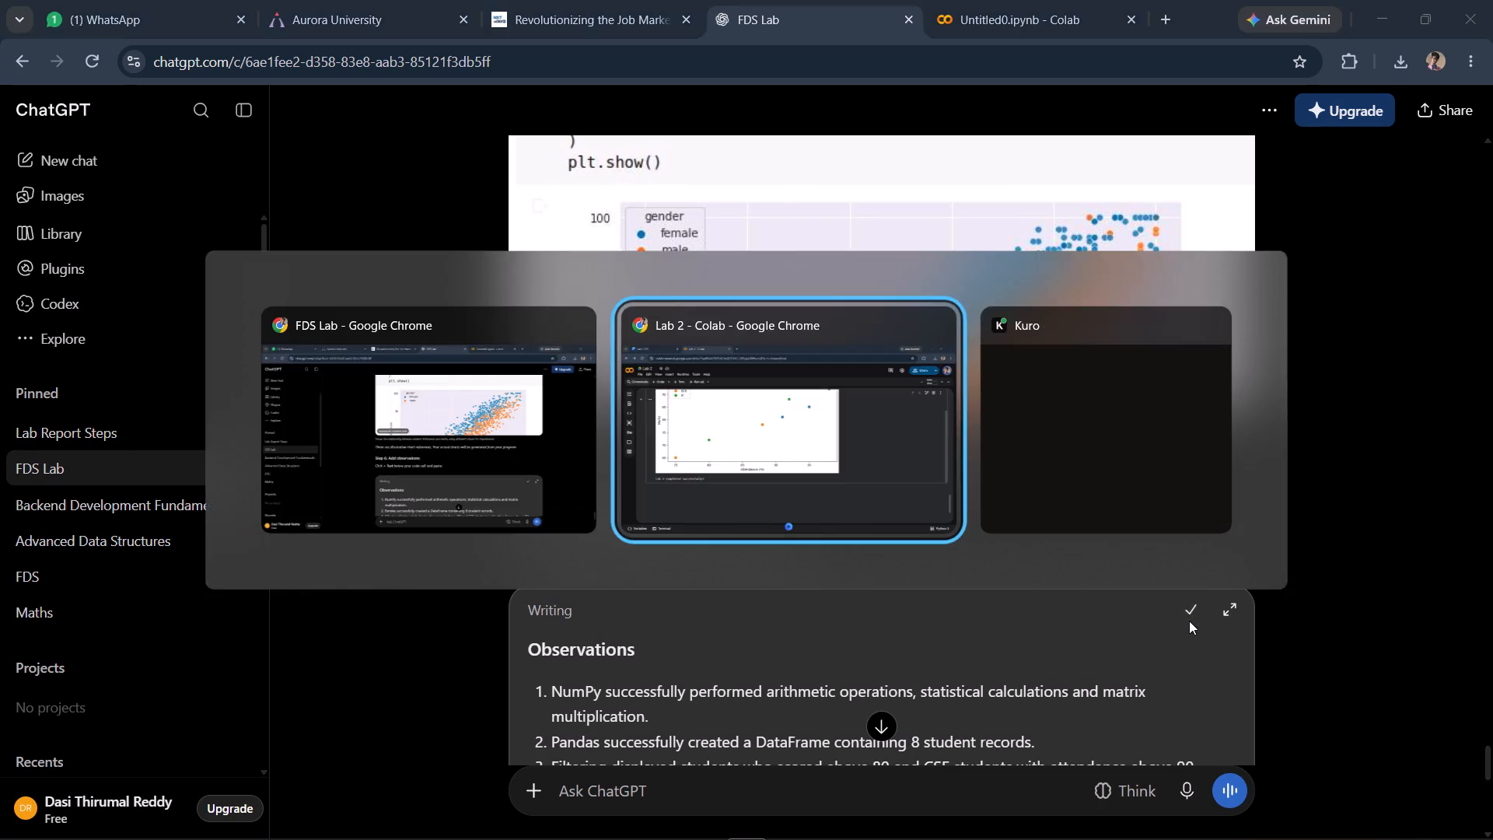
pyautogui.click(211, 0)
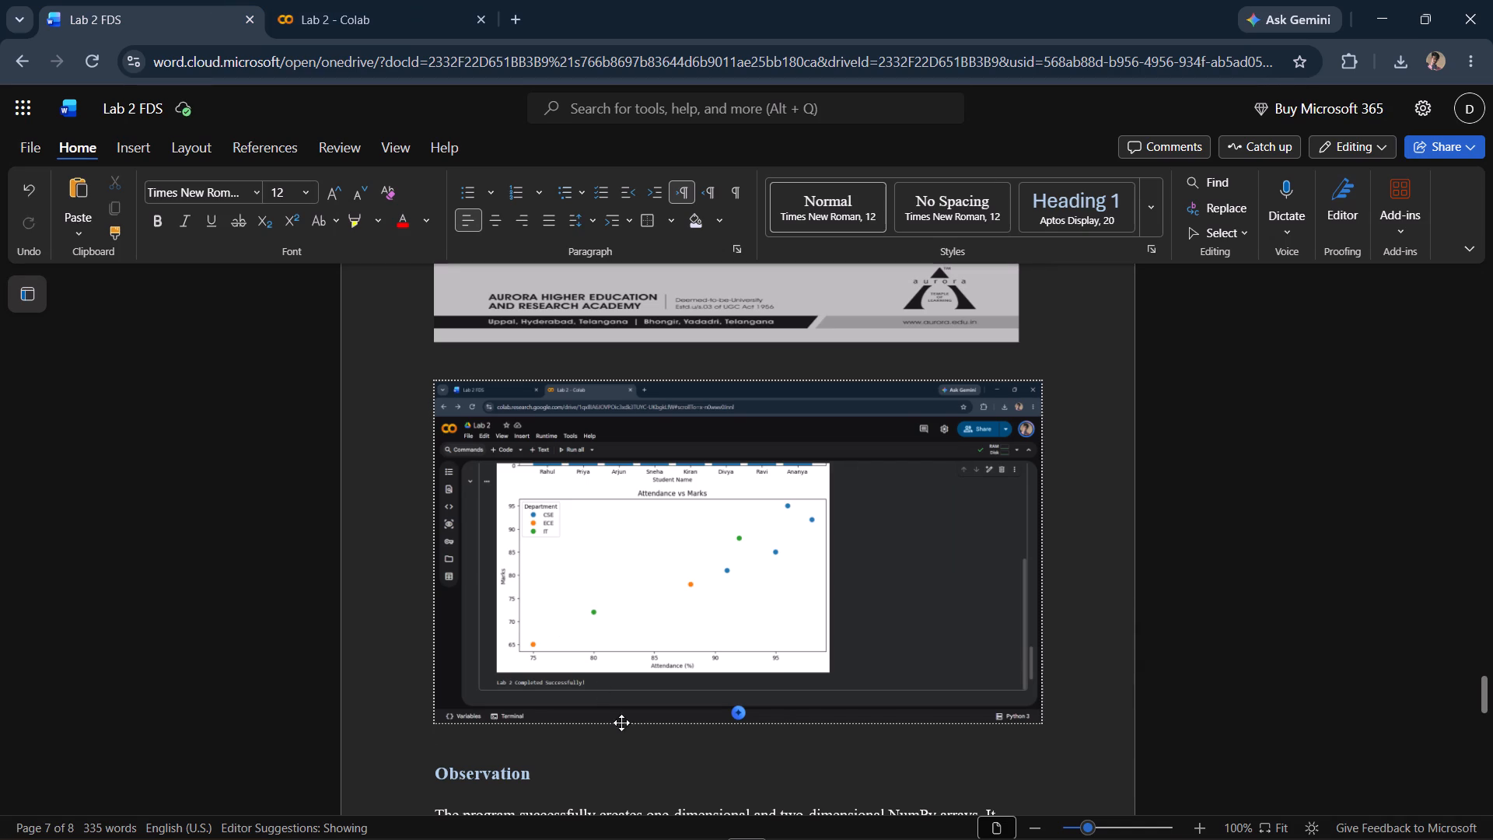
pyautogui.moveTo(439, 769); pyautogui.dragTo(890, 772)
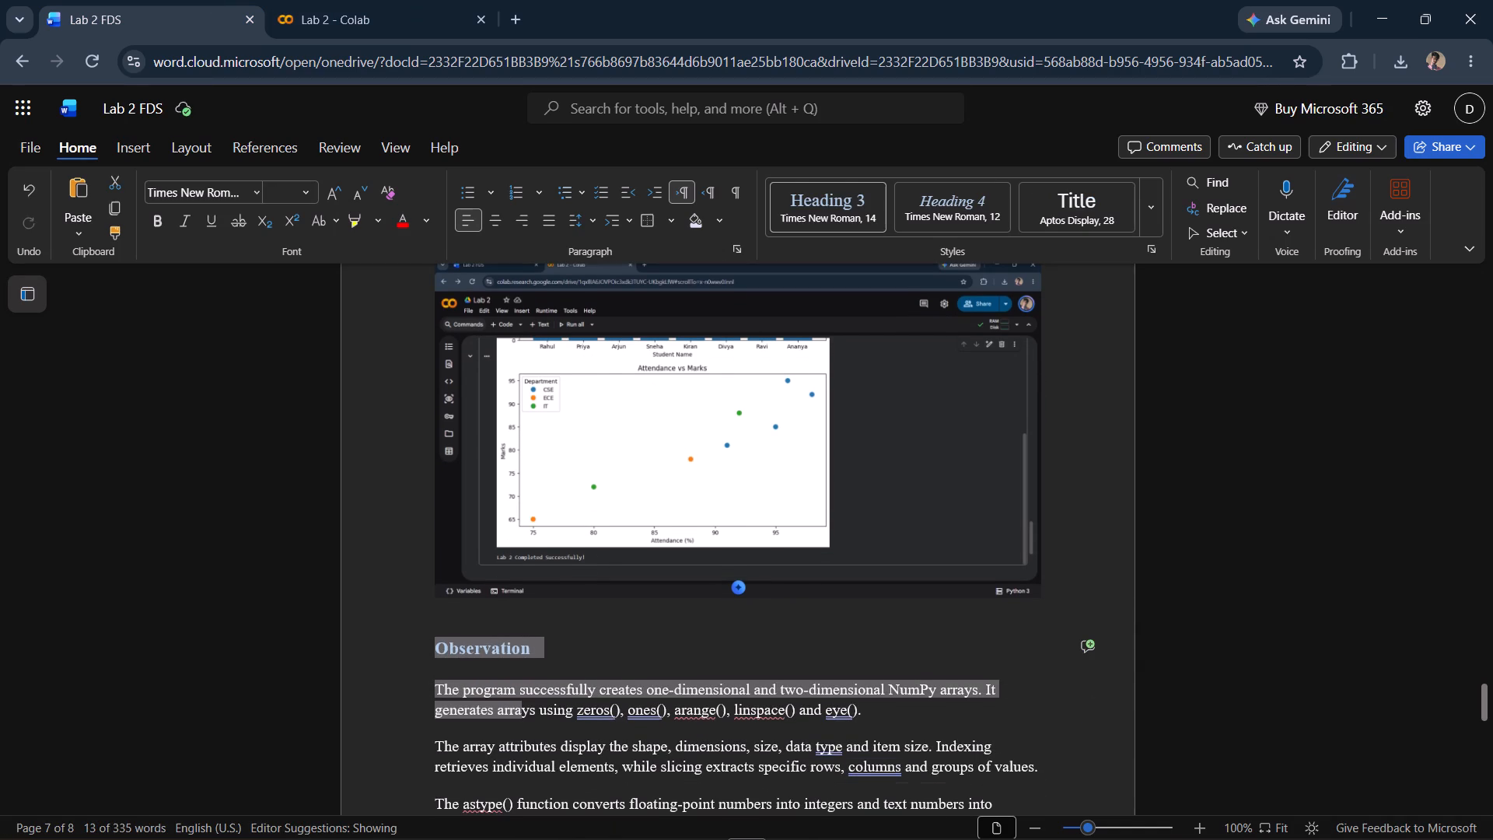
pyautogui.moveTo(890, 772); pyautogui.dragTo(560, 674)
pyautogui.scroll(-3, 998, 763)
pyautogui.click(547, 671)
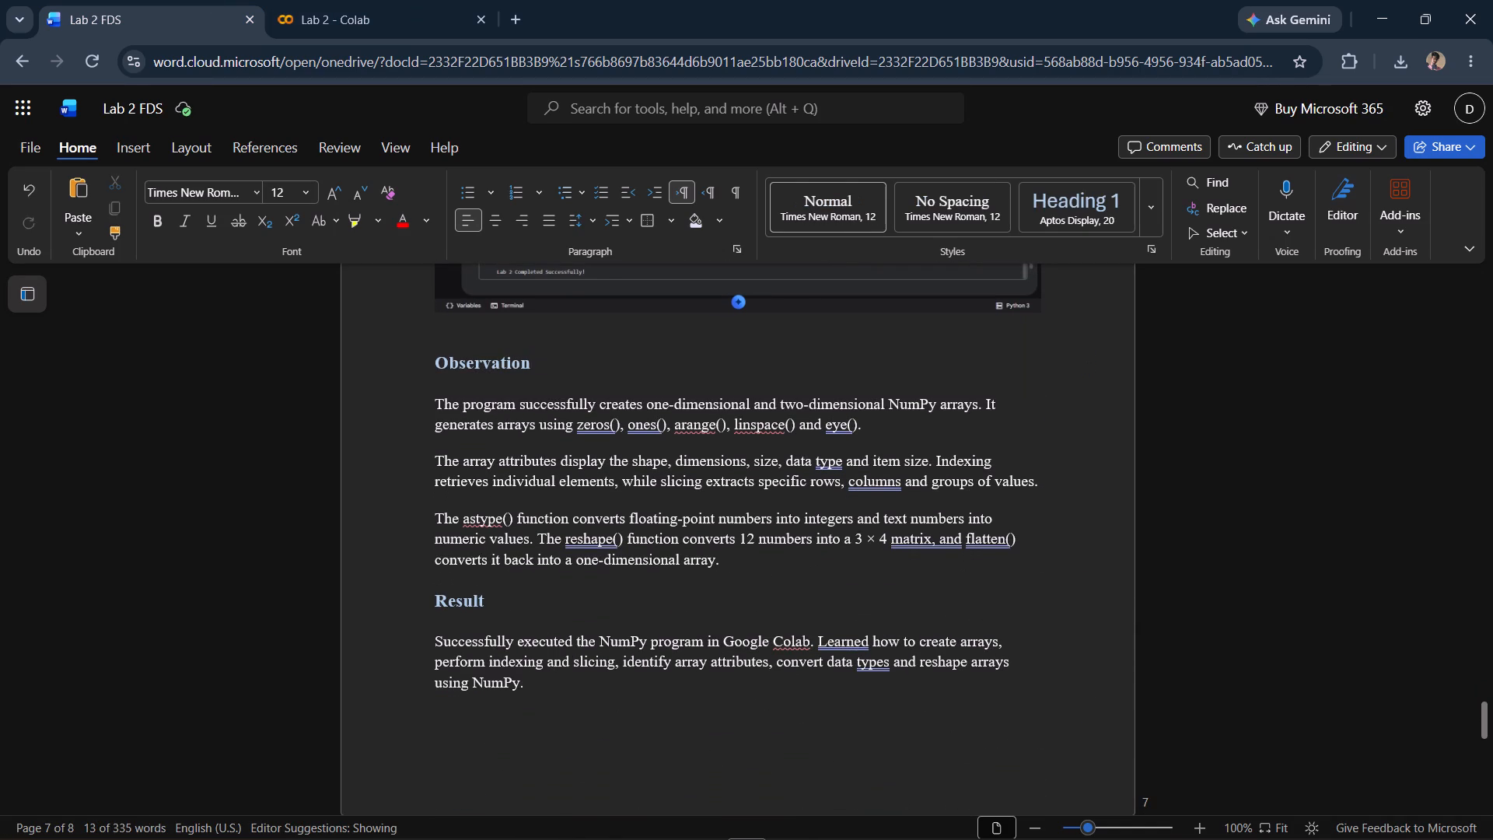
pyautogui.moveTo(537, 698); pyautogui.dragTo(435, 356)
pyautogui.press('BackSpace')
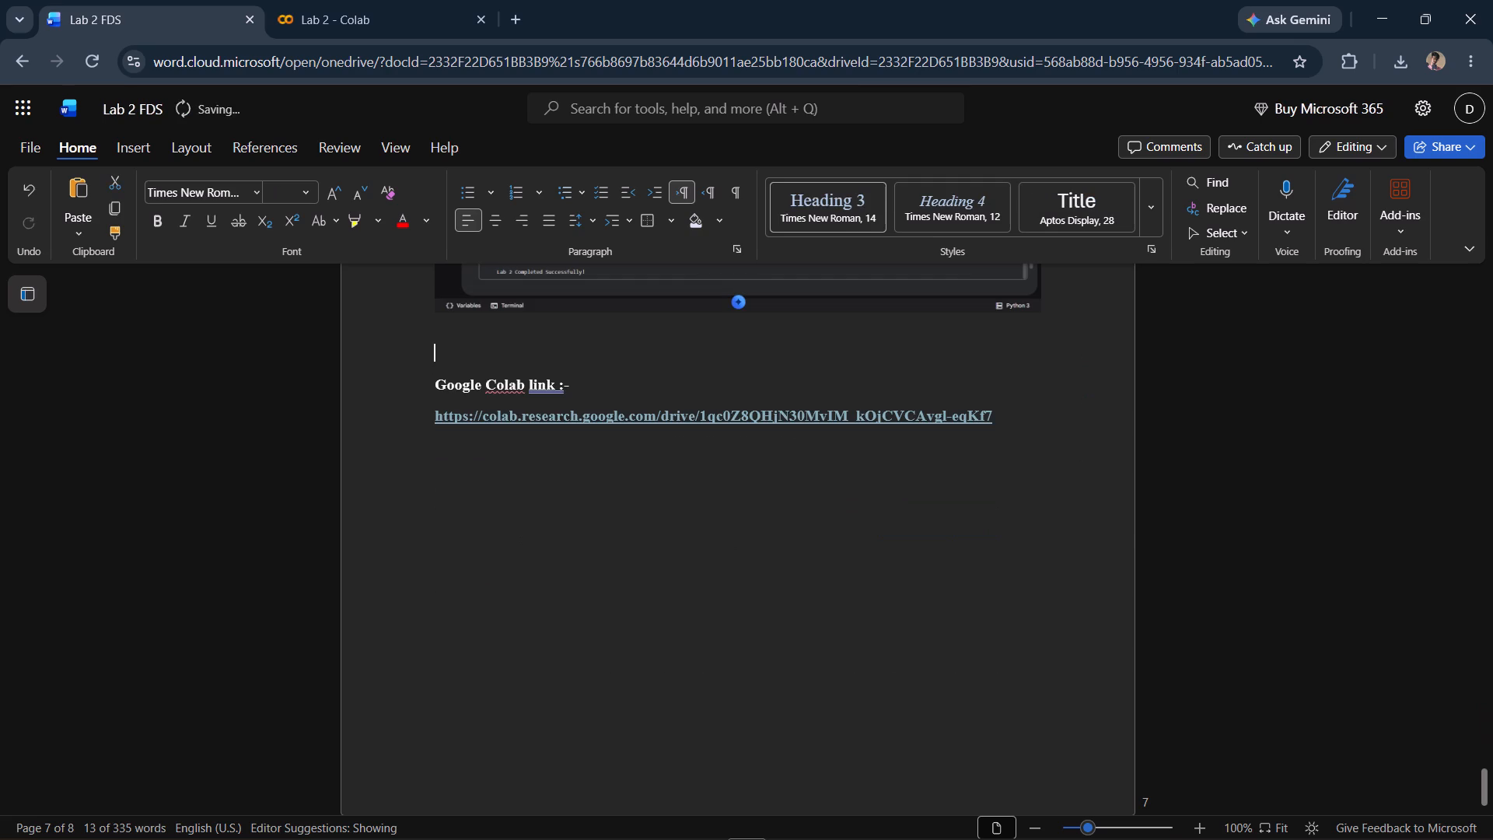
pyautogui.hotkey('ctrl', 'v')
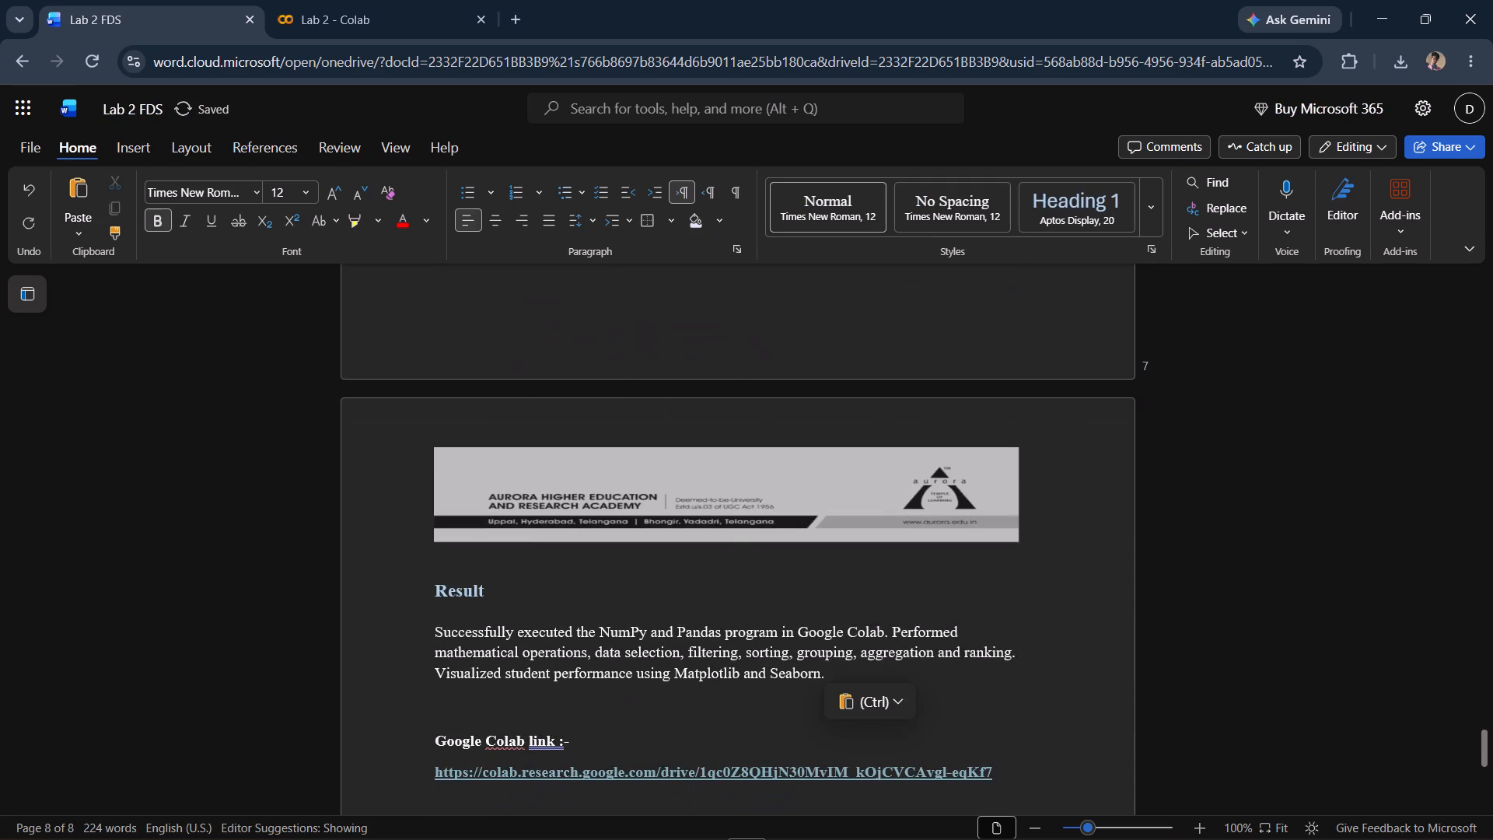
# Check ChatGPT's Step 6 text and Step 7 notebook structure against the end of the Word report.
pyautogui.hotkey('alt', 'Tab')
pyautogui.scroll(-2, 698, 572)
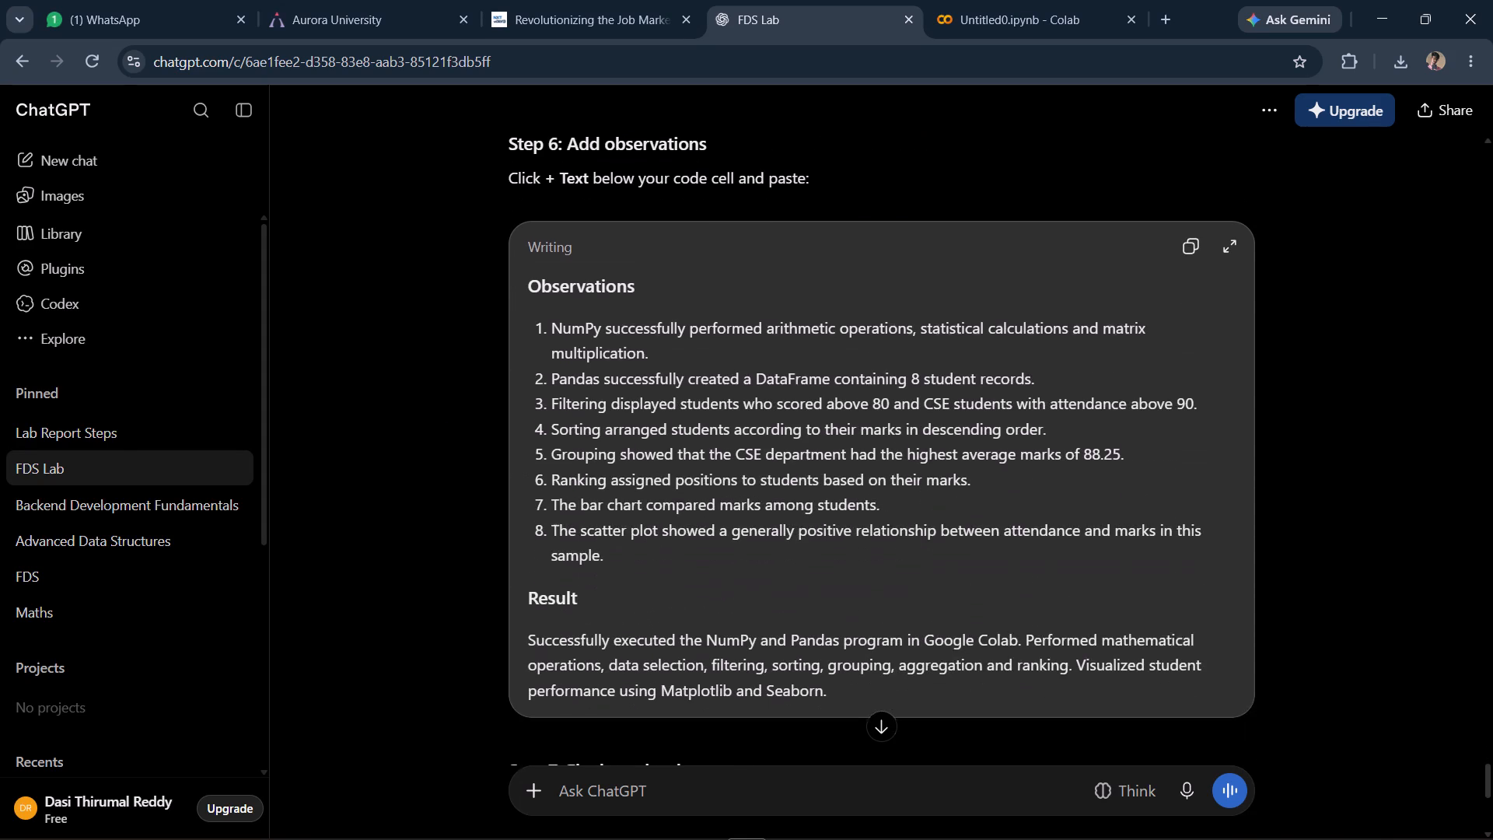
pyautogui.scroll(-2, 698, 572)
pyautogui.hotkey('alt', 'Tab')
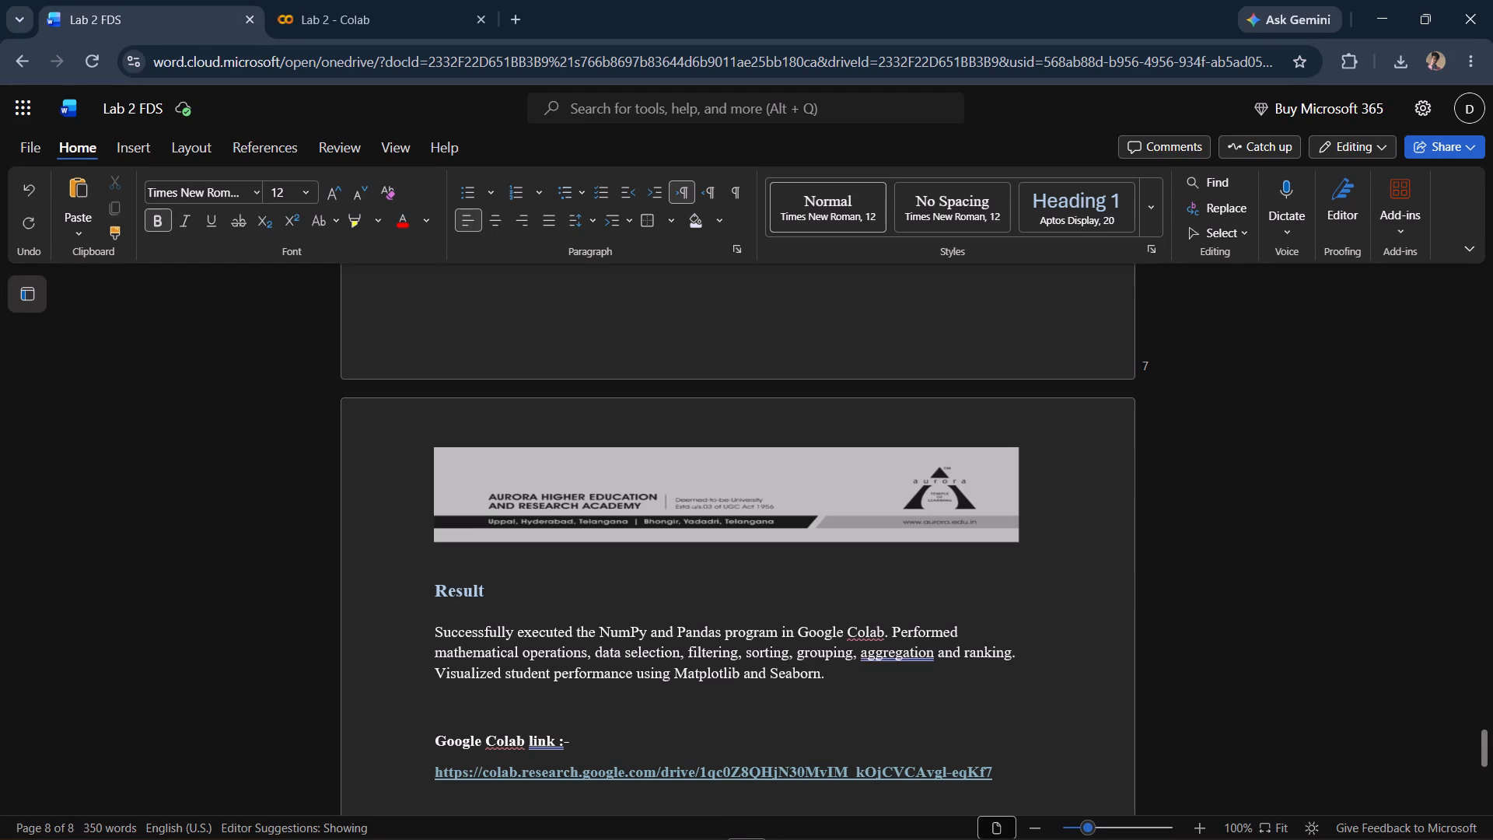
pyautogui.hotkey('alt', 'Tab')
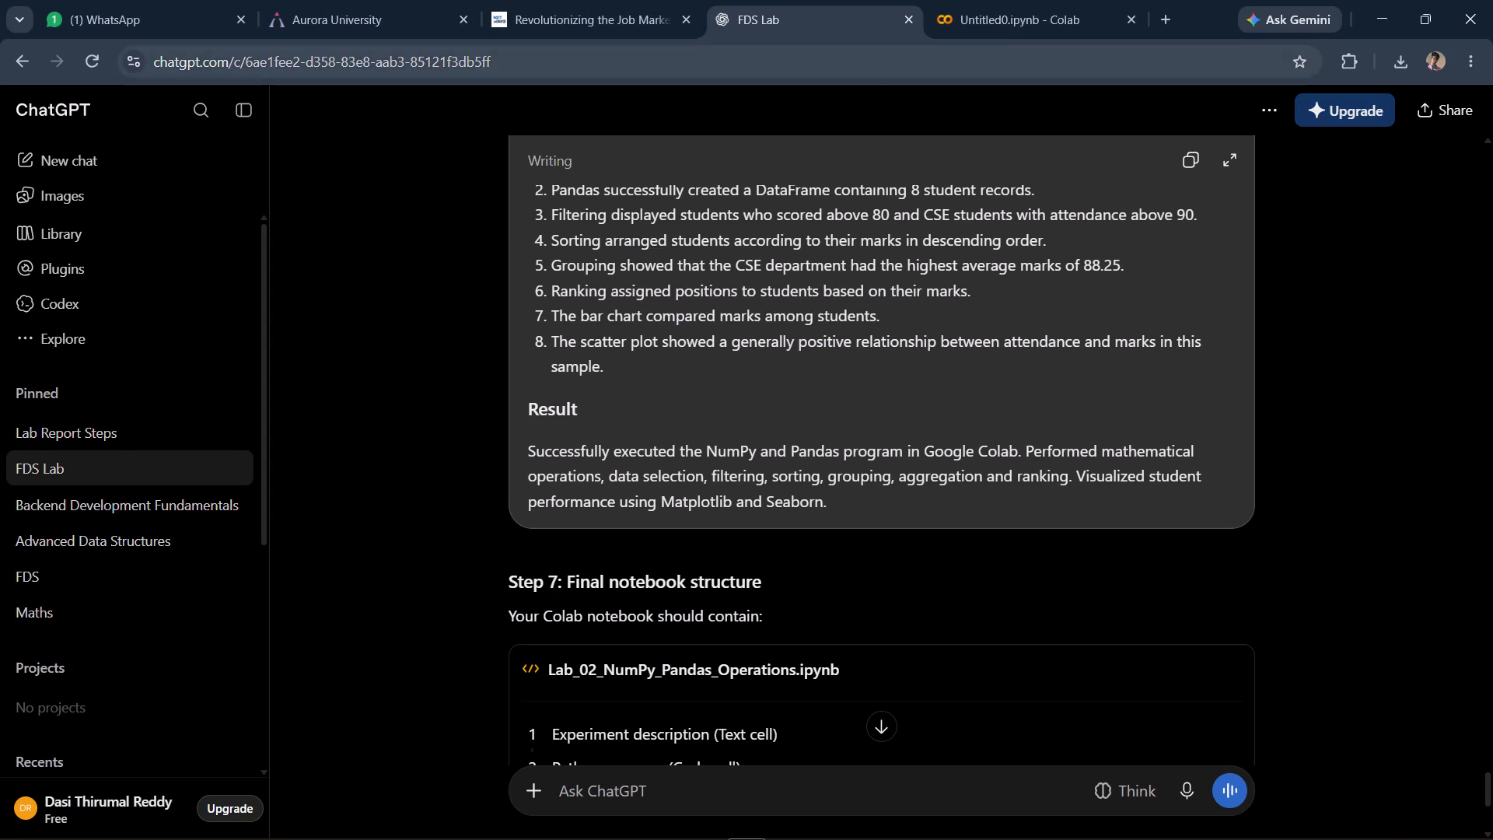
# Close the Lab 1 Colab notebook Untitled0.ipynb.
pyautogui.click(1013, 0)
pyautogui.hotkey('alt', 'Tab')
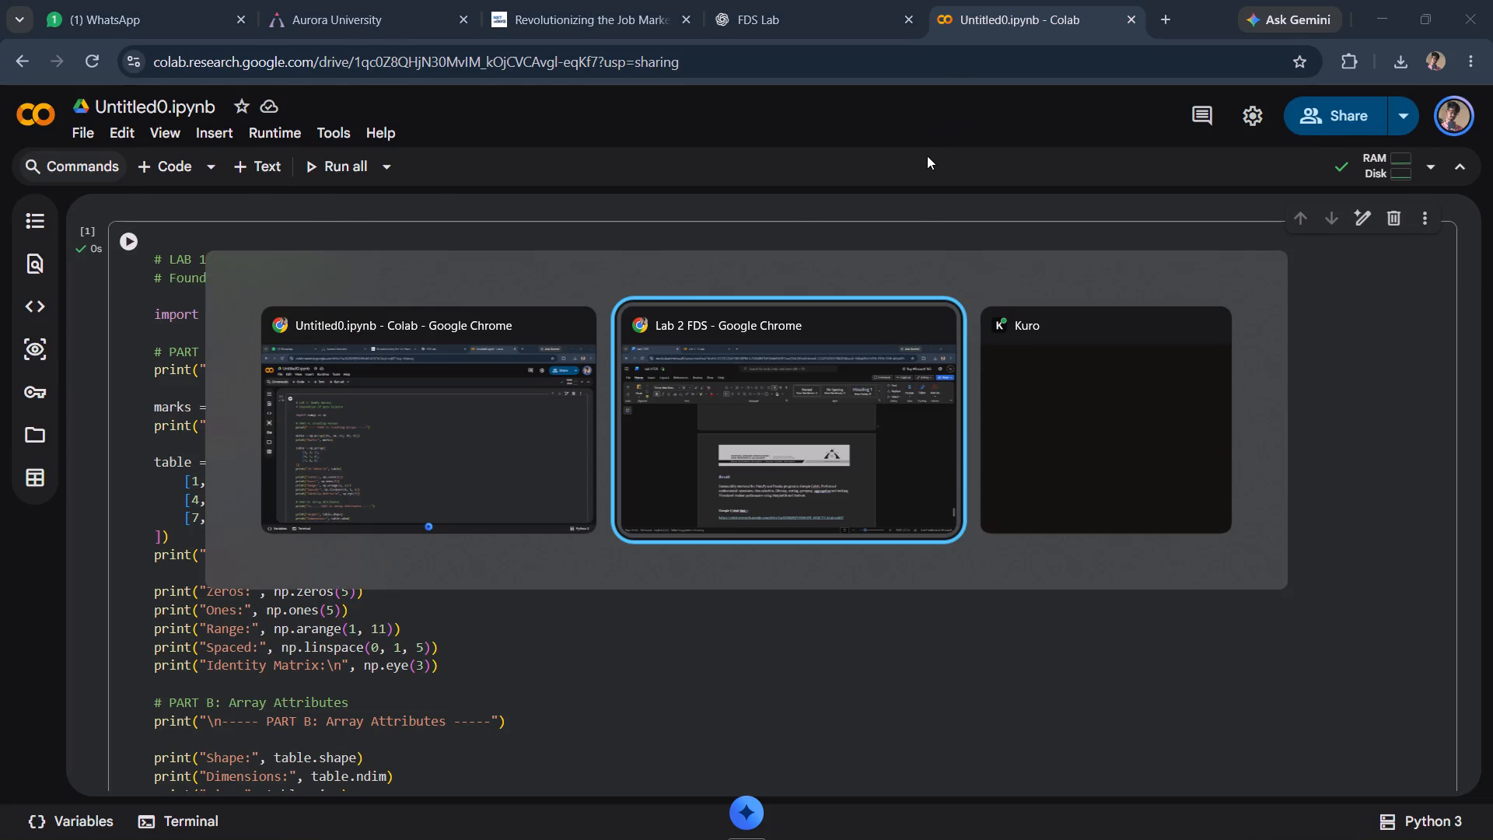
pyautogui.hotkey('alt', 'Tab')
pyautogui.click(1133, 29)
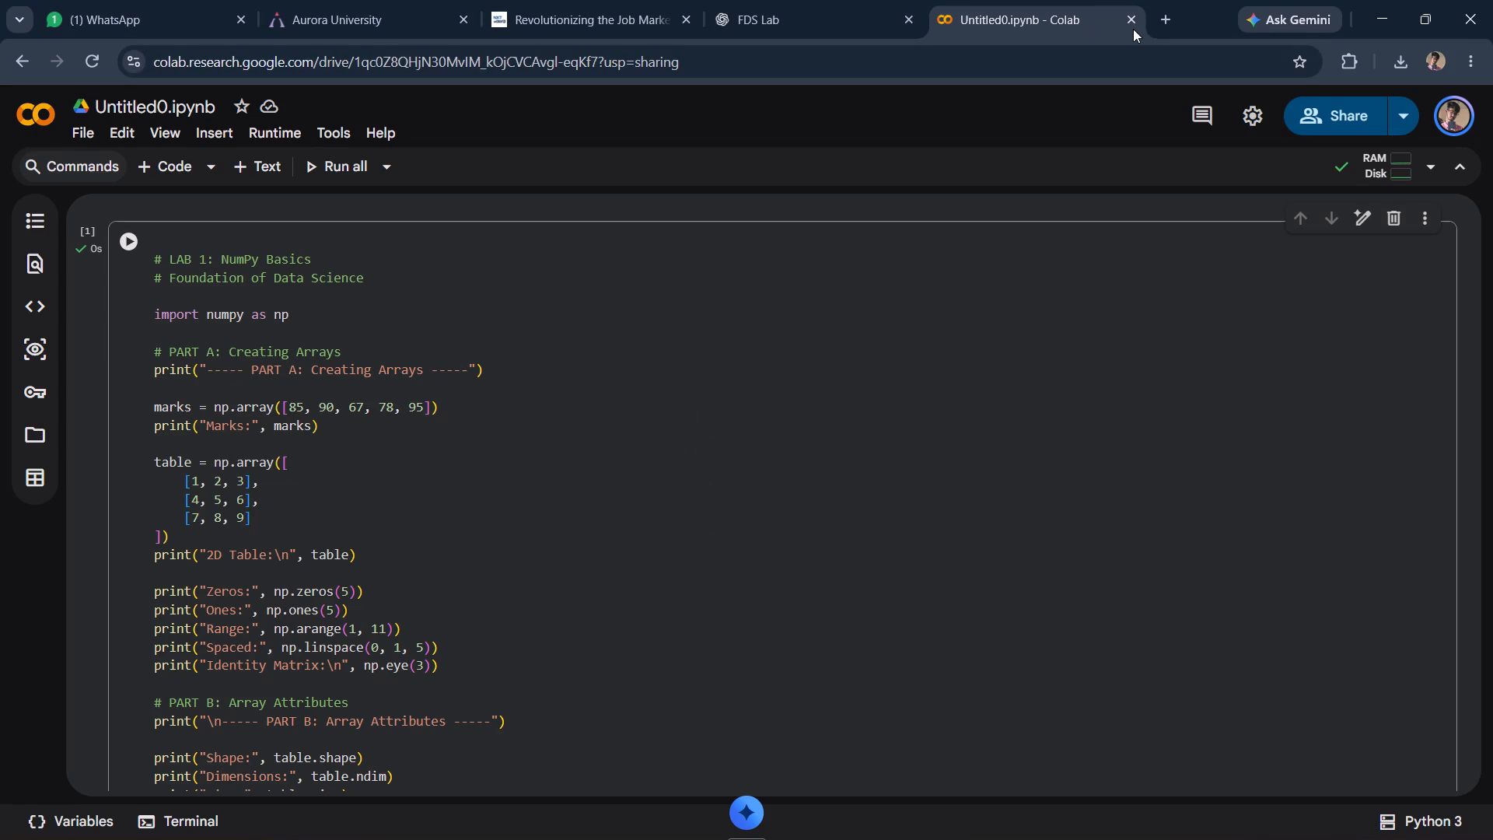
pyautogui.click(1131, 19)
# Select the Lab 2 Colab notebook's web address for the report's Google Colab link.
pyautogui.hotkey('alt', 'Tab')
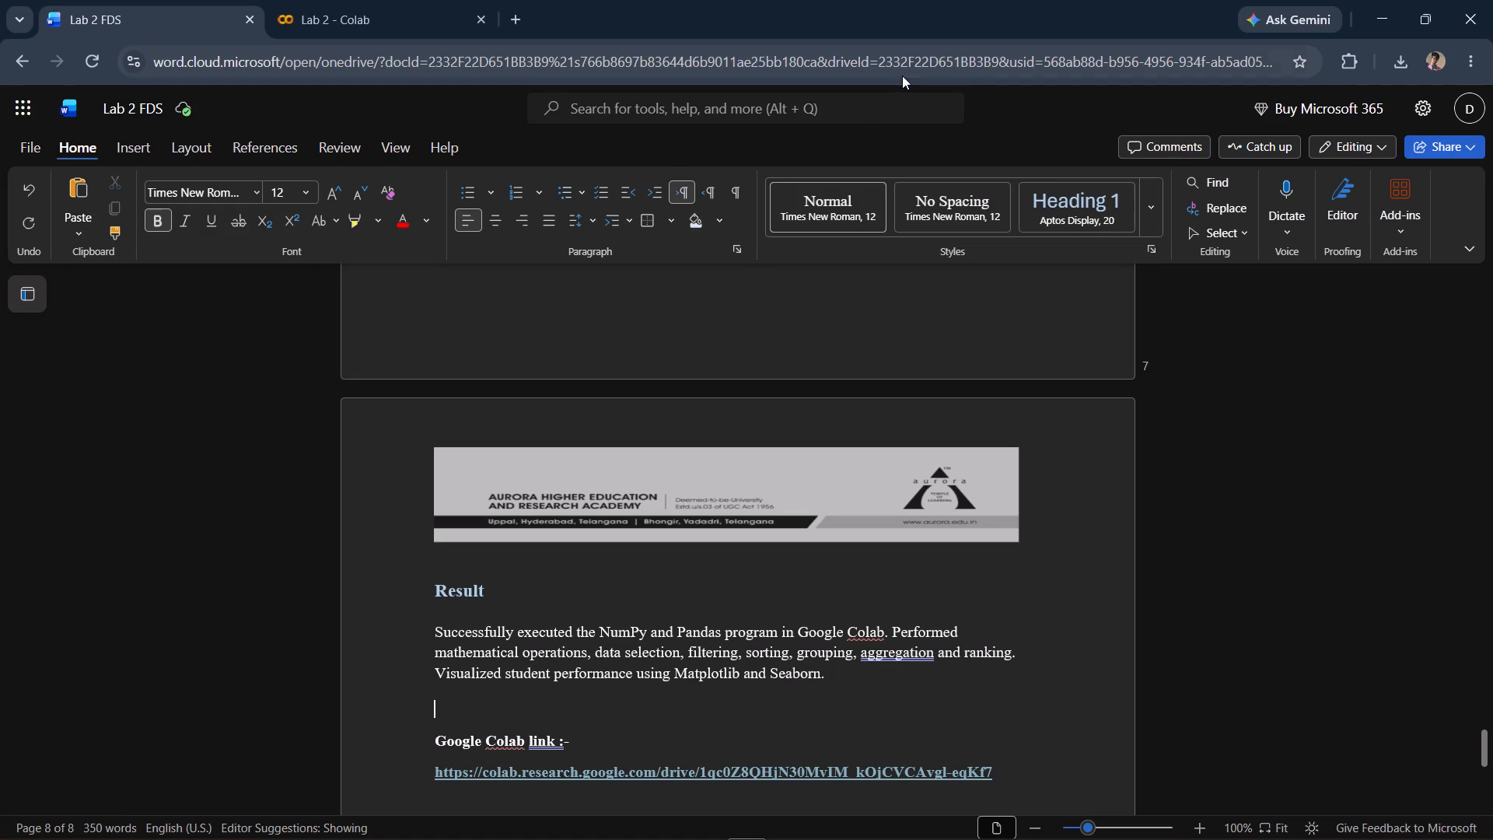
pyautogui.click(374, 0)
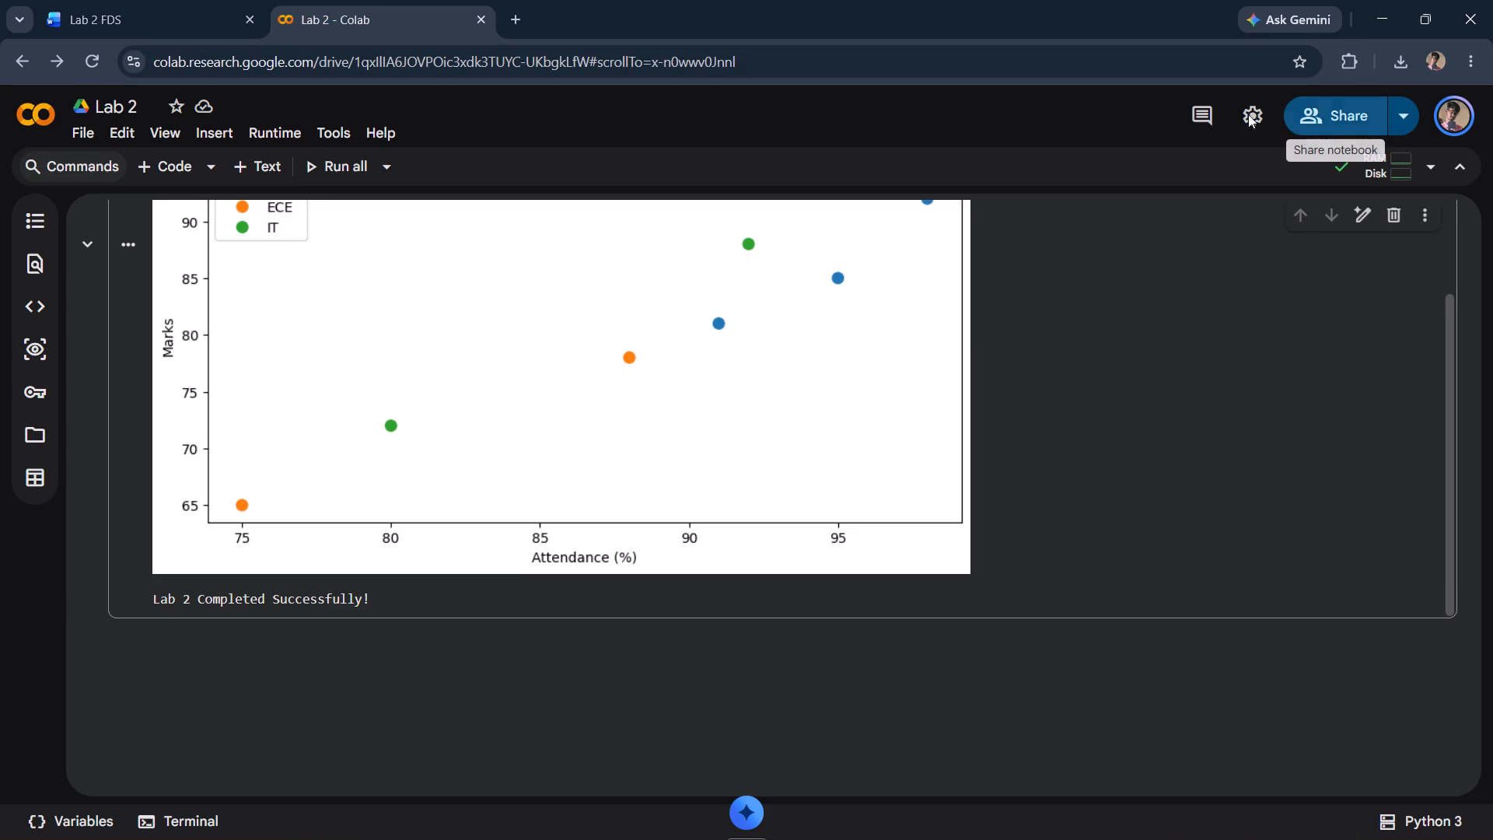
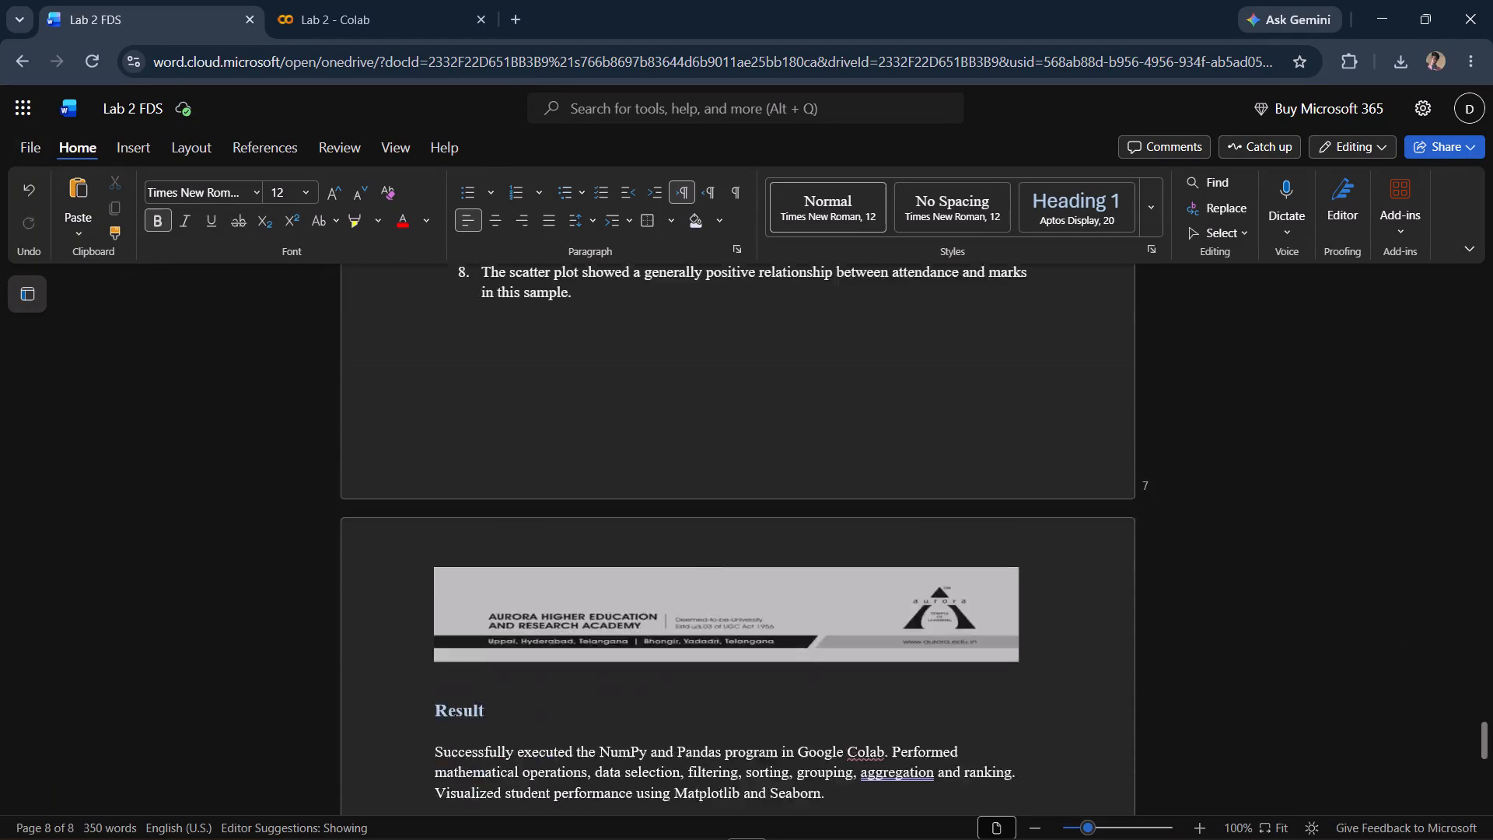
# Review the Lab 2 report from the Result section back through the output and code screenshots to the details table on page one.
pyautogui.scroll(1, 706, 549)
pyautogui.scroll(6, 643, 452)
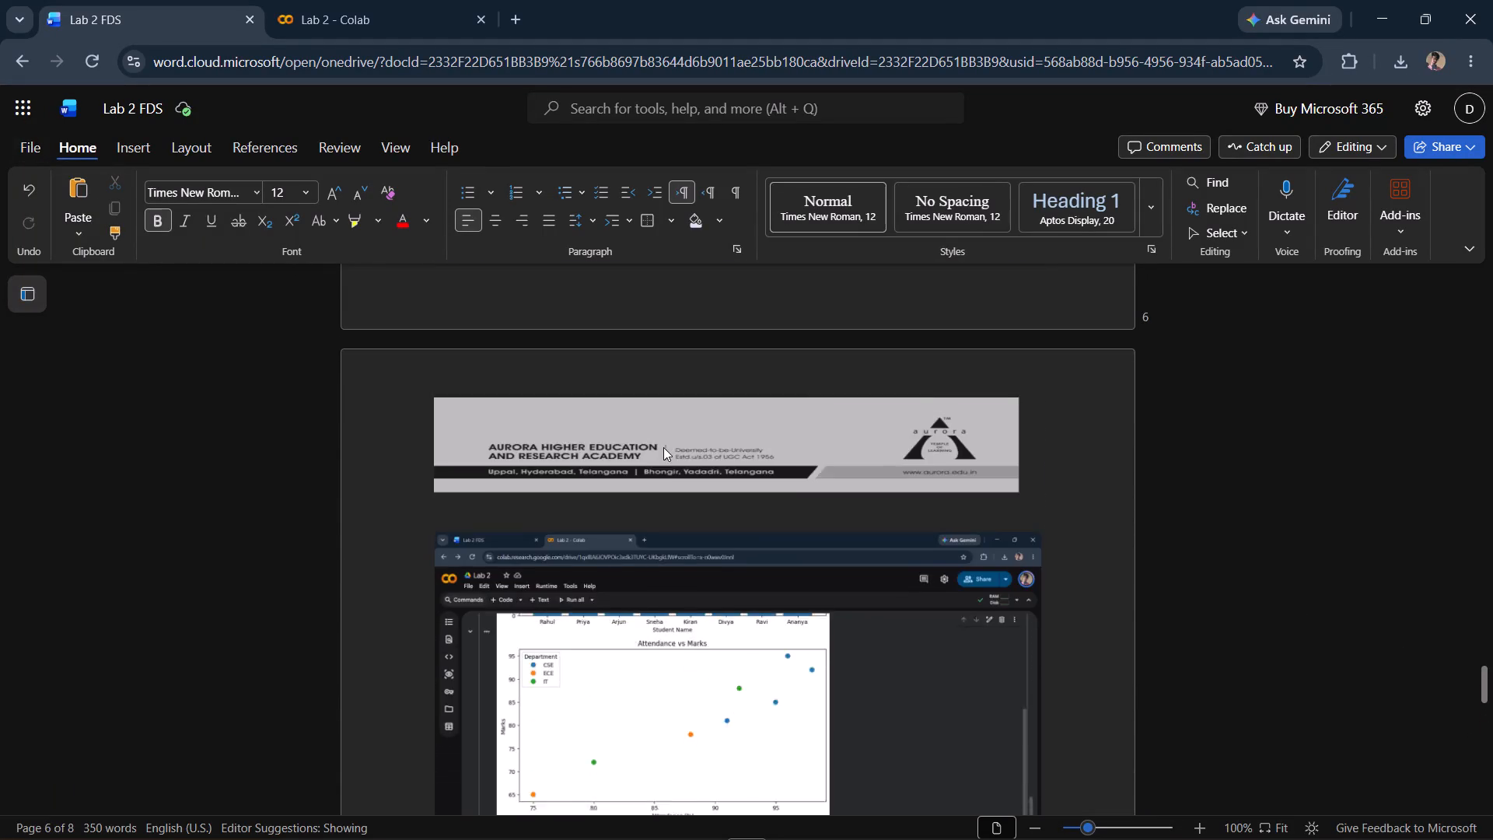
pyautogui.scroll(8, 663, 447)
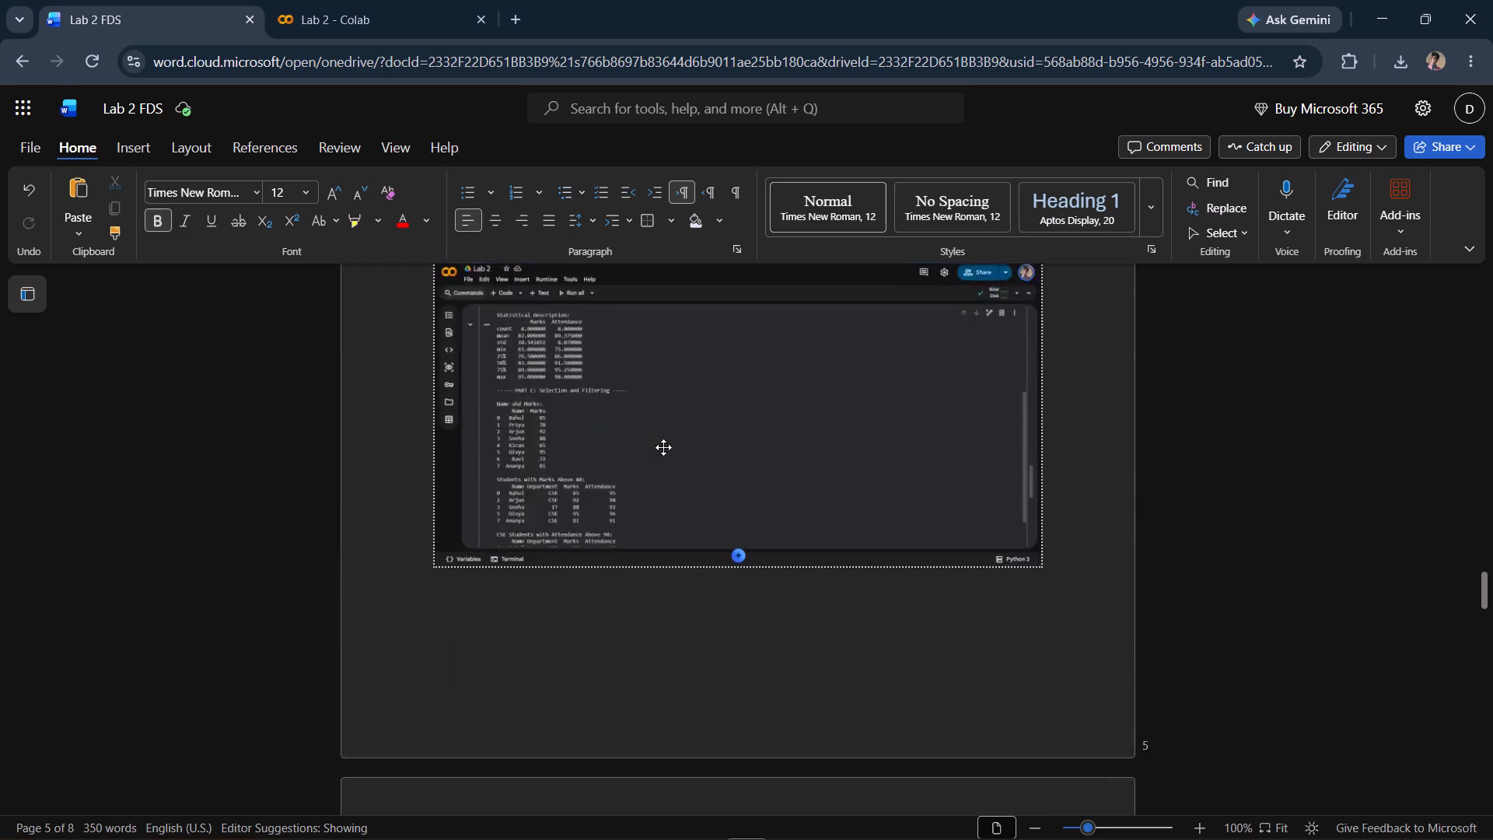
pyautogui.scroll(9, 663, 447)
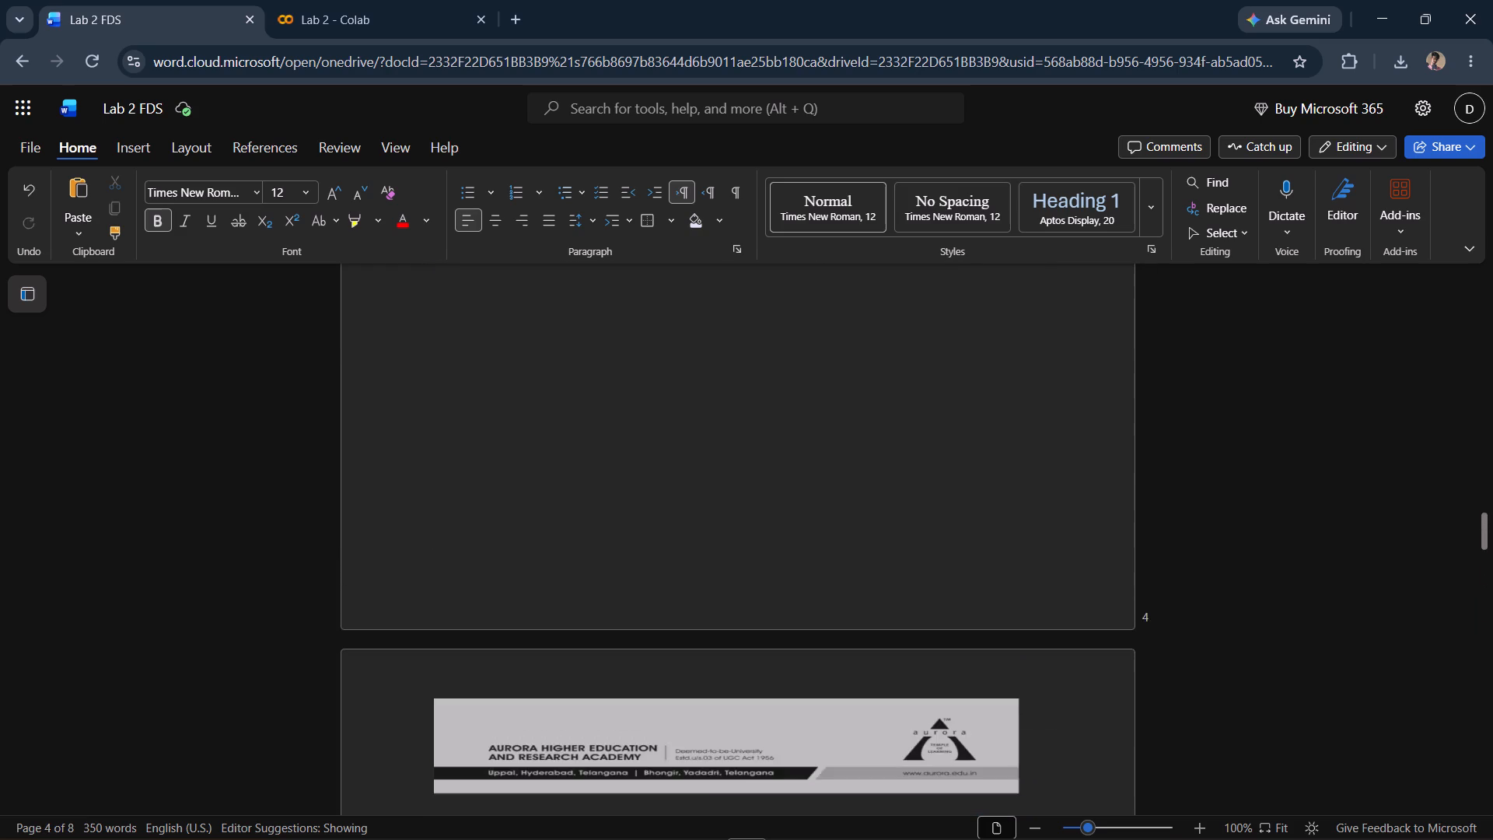
pyautogui.scroll(8, 663, 447)
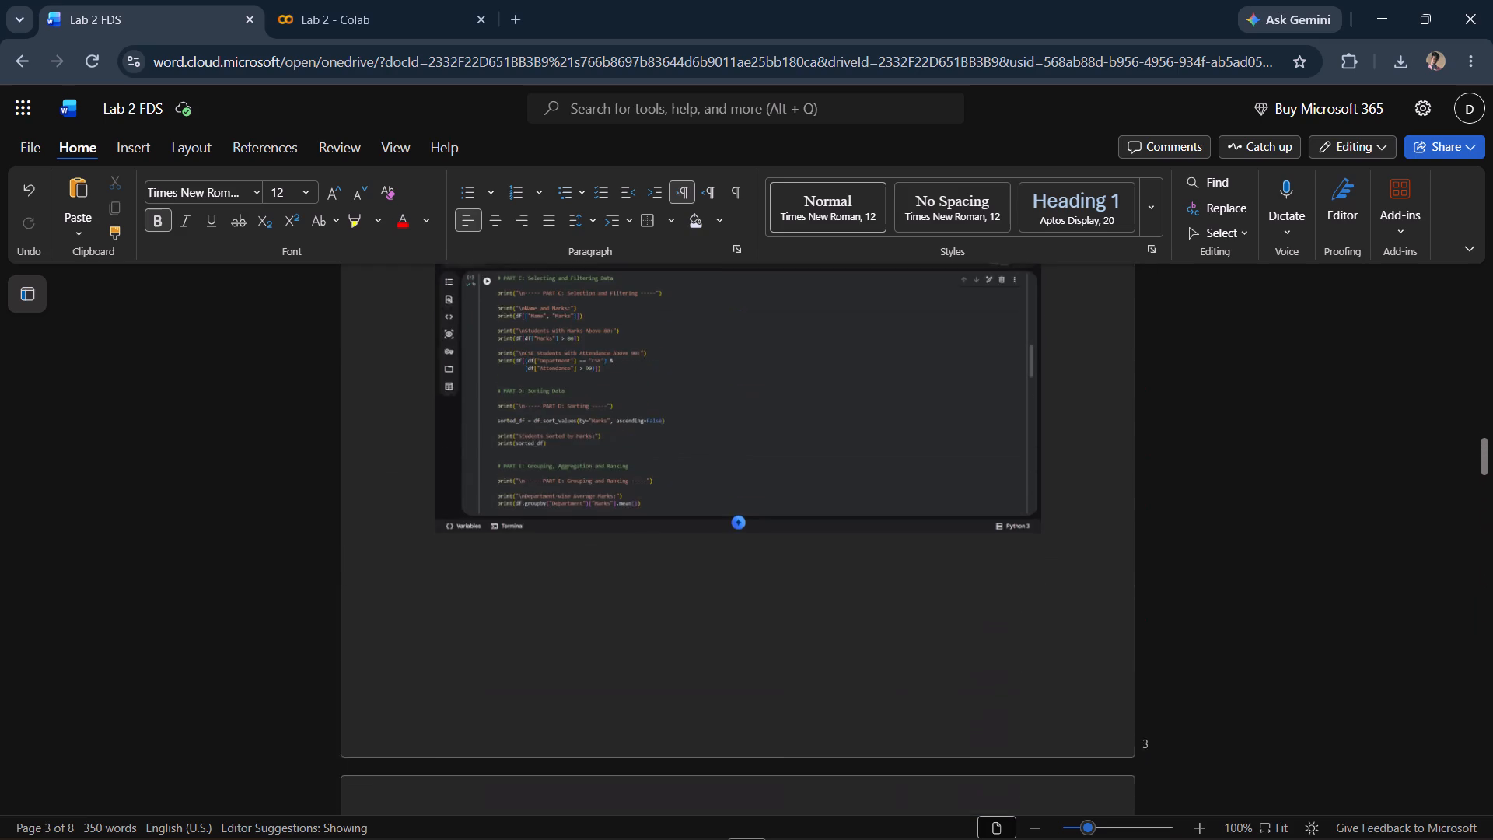
pyautogui.scroll(8, 663, 447)
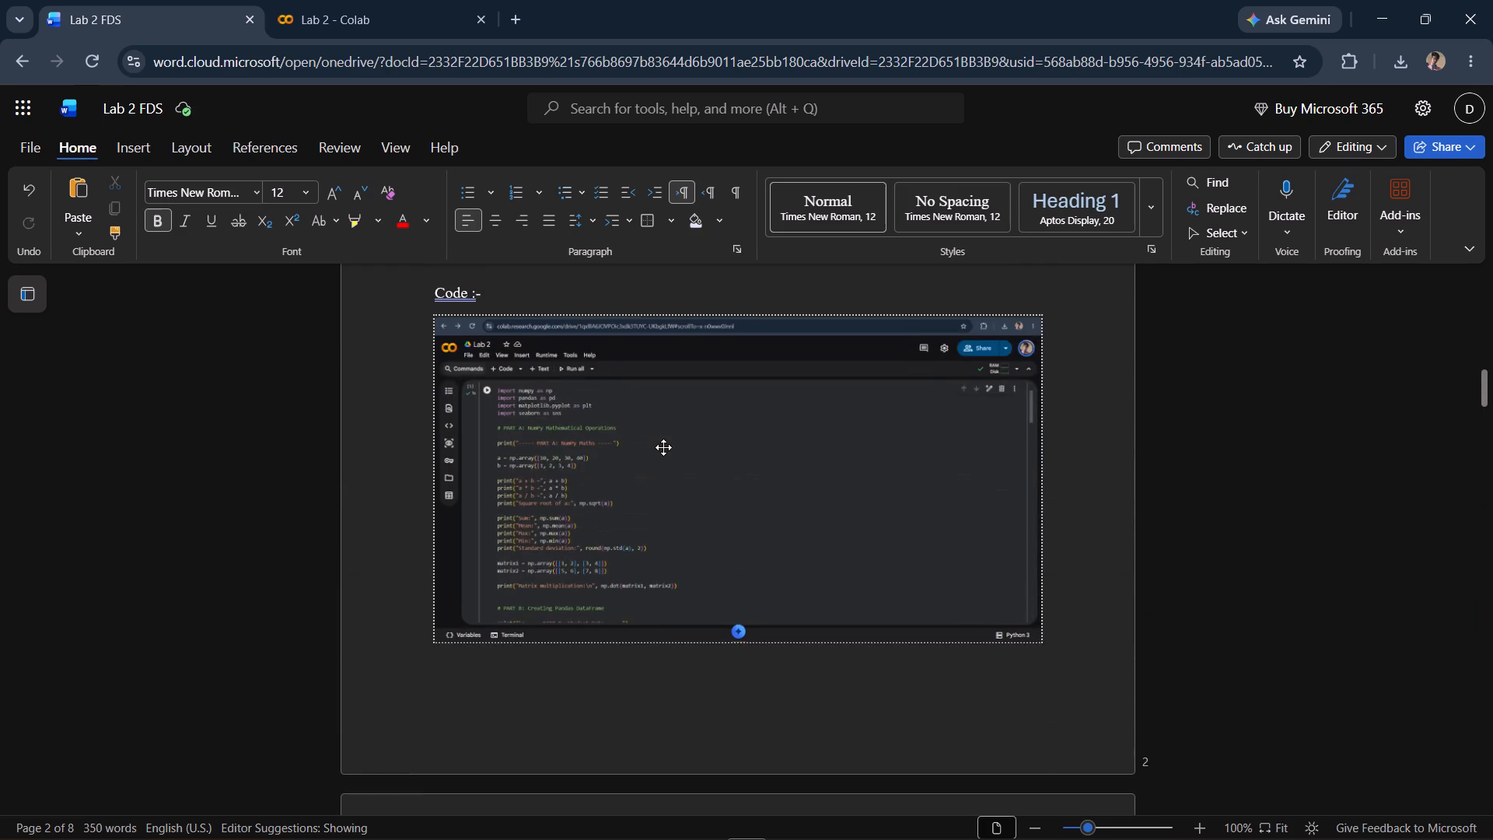
pyautogui.scroll(5, 663, 447)
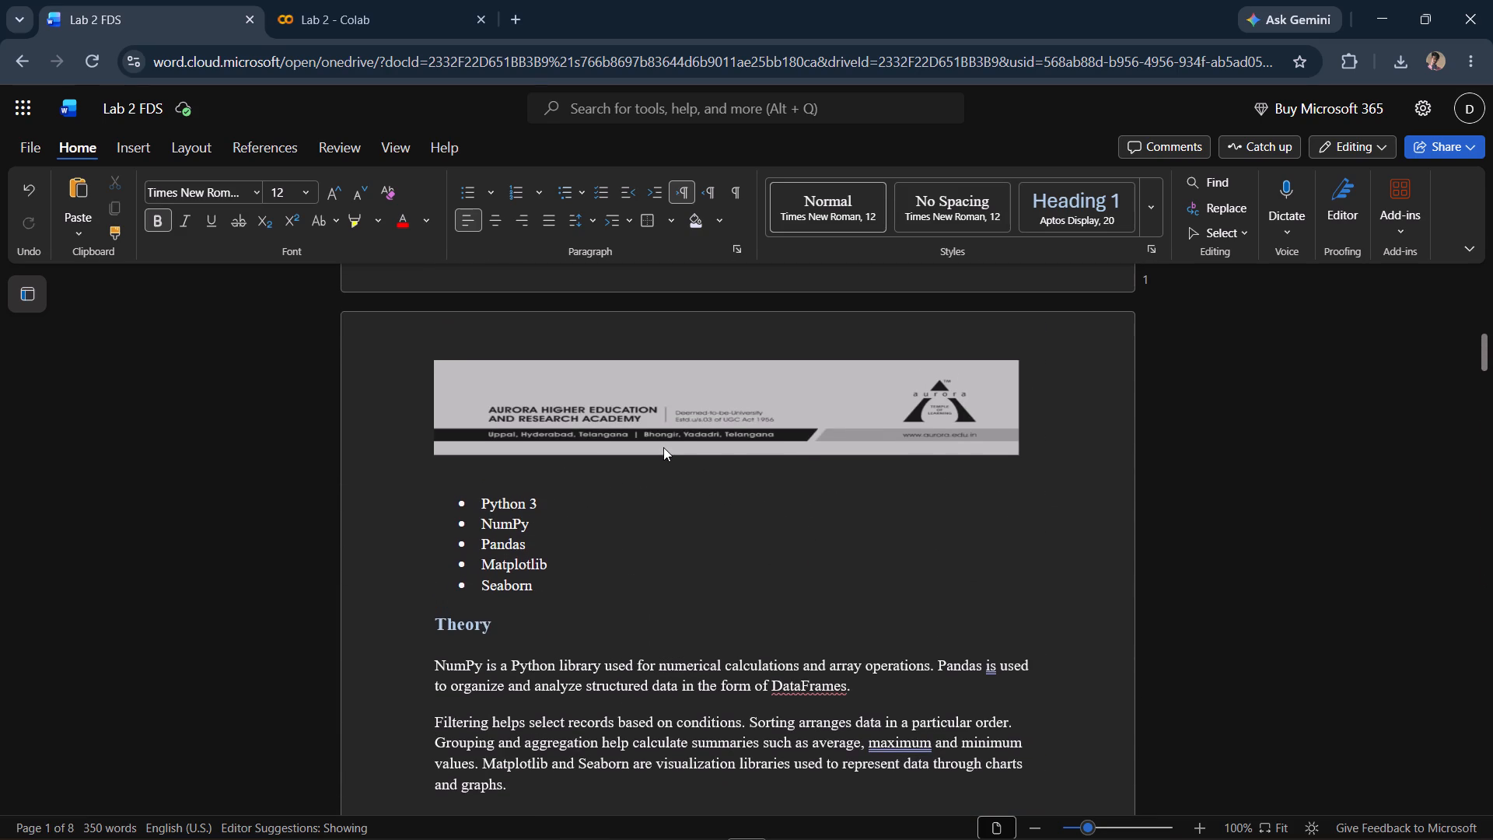
pyautogui.scroll(3, 663, 447)
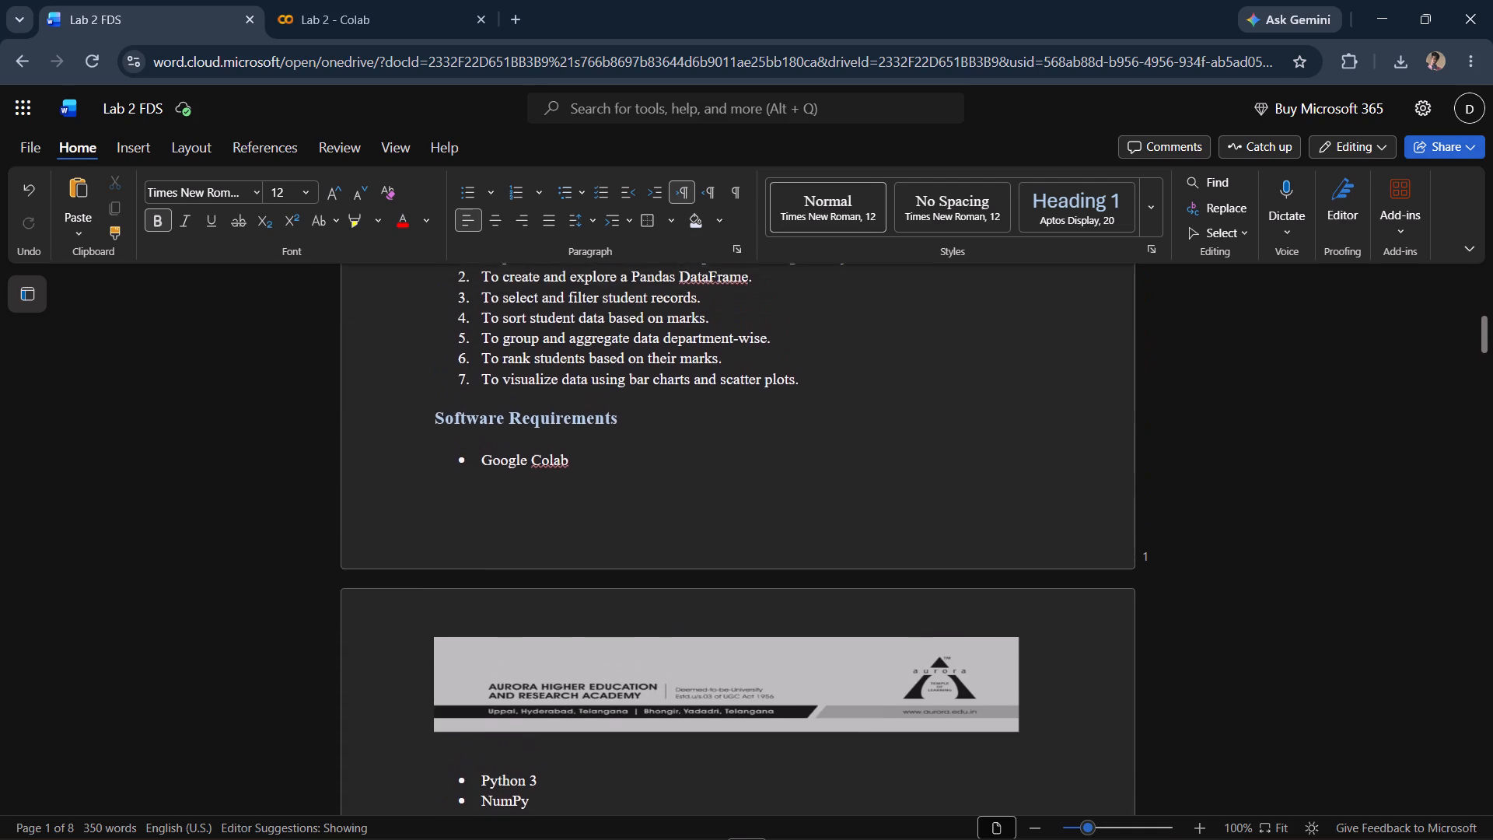
pyautogui.scroll(4, 663, 447)
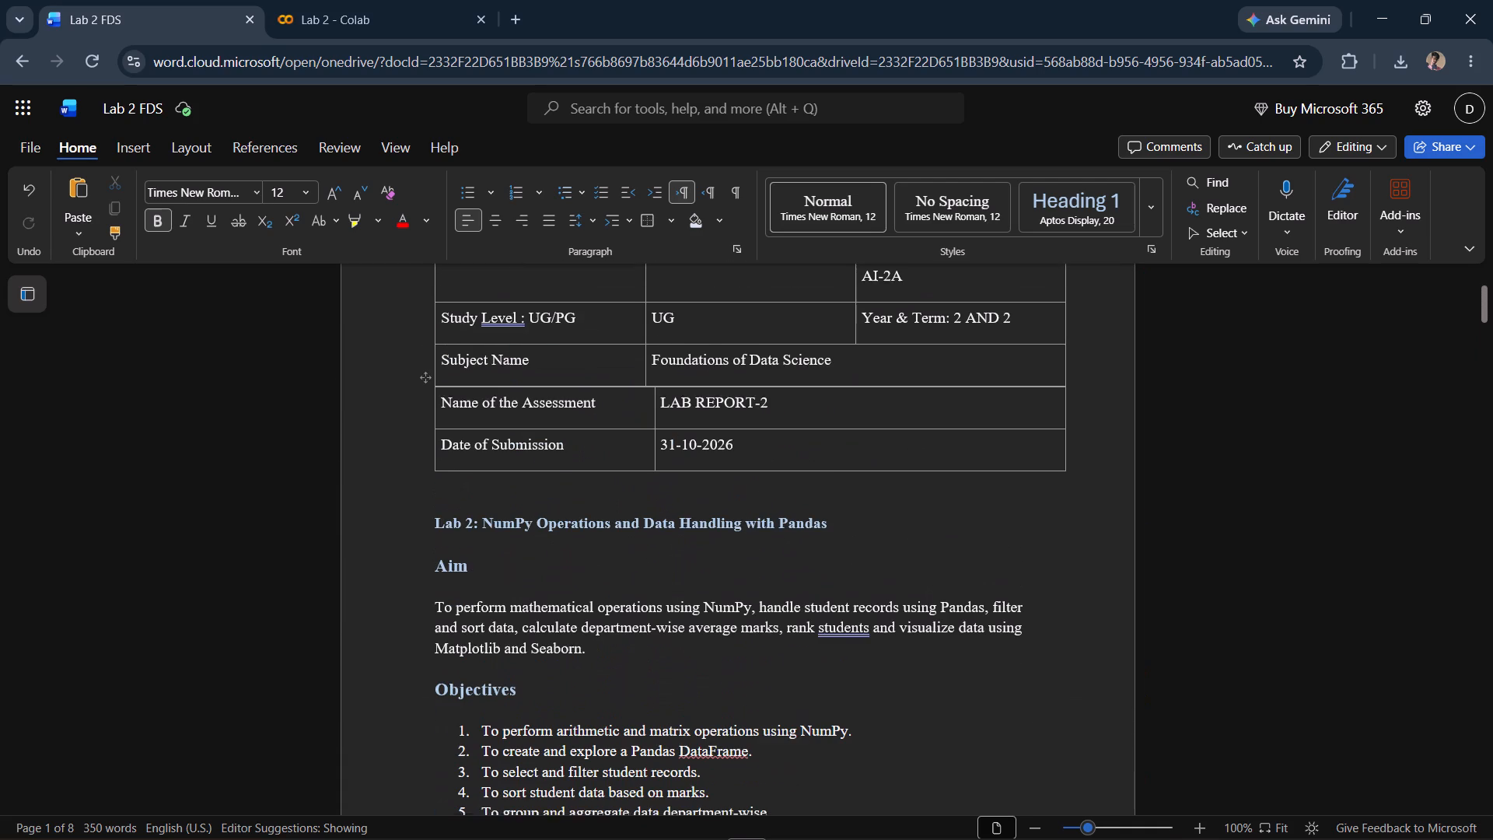
pyautogui.scroll(1, 687, 440)
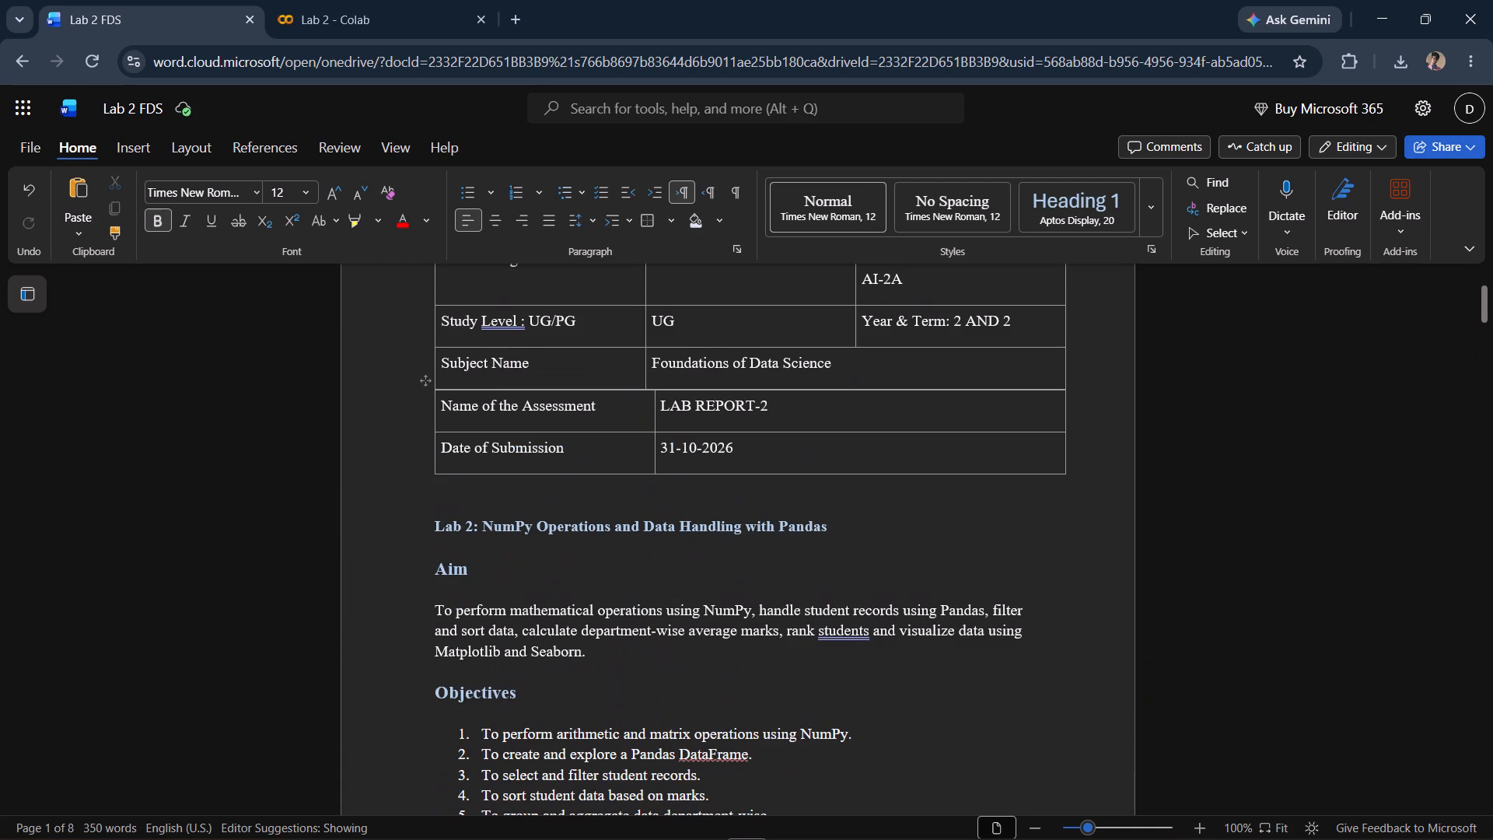
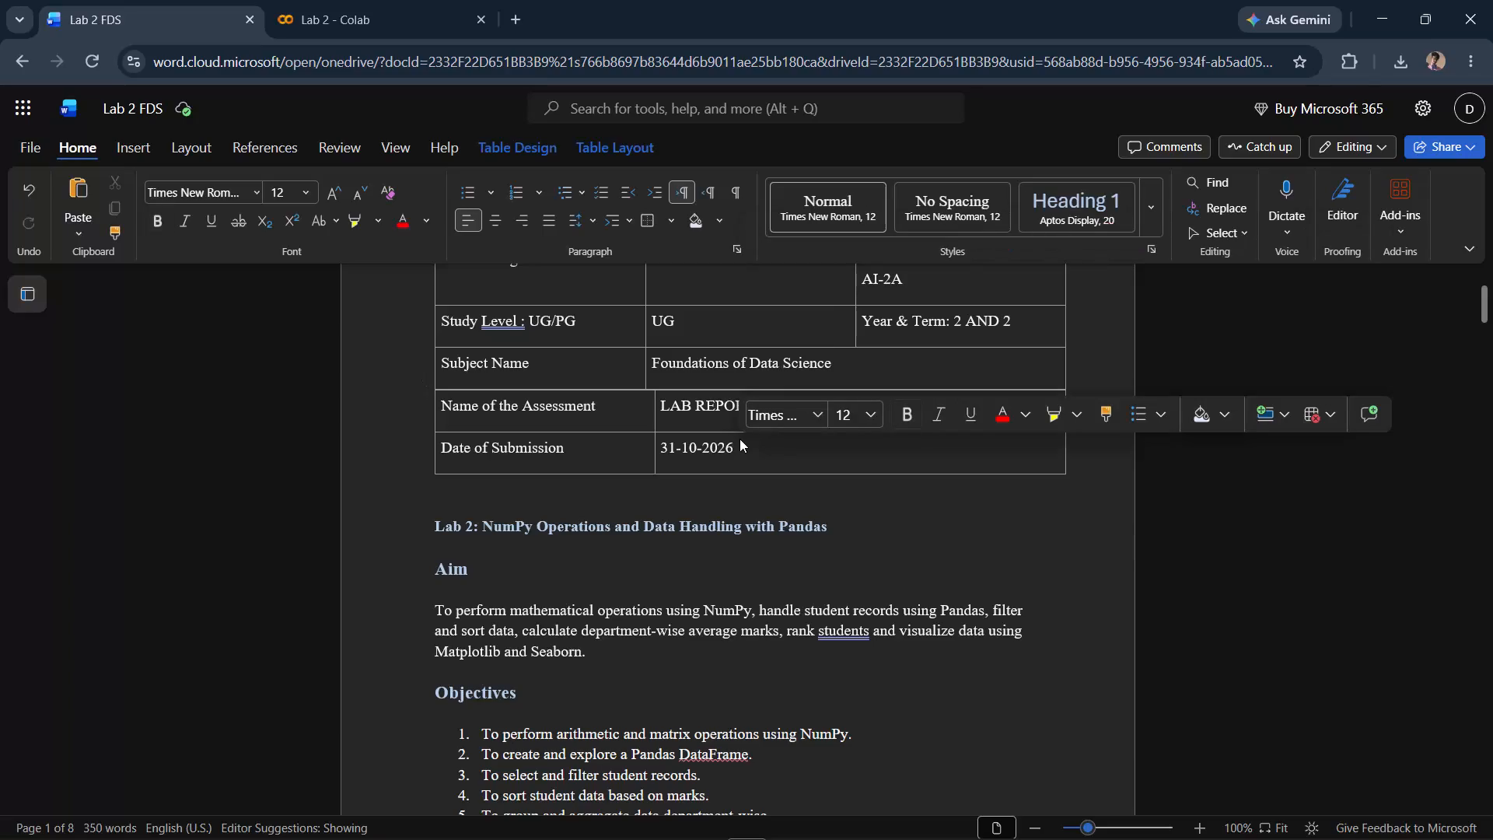
# Review the Lab 2 report from the details table on page one through the code screenshots to the output screenshots on page five.
pyautogui.click(1400, 598)
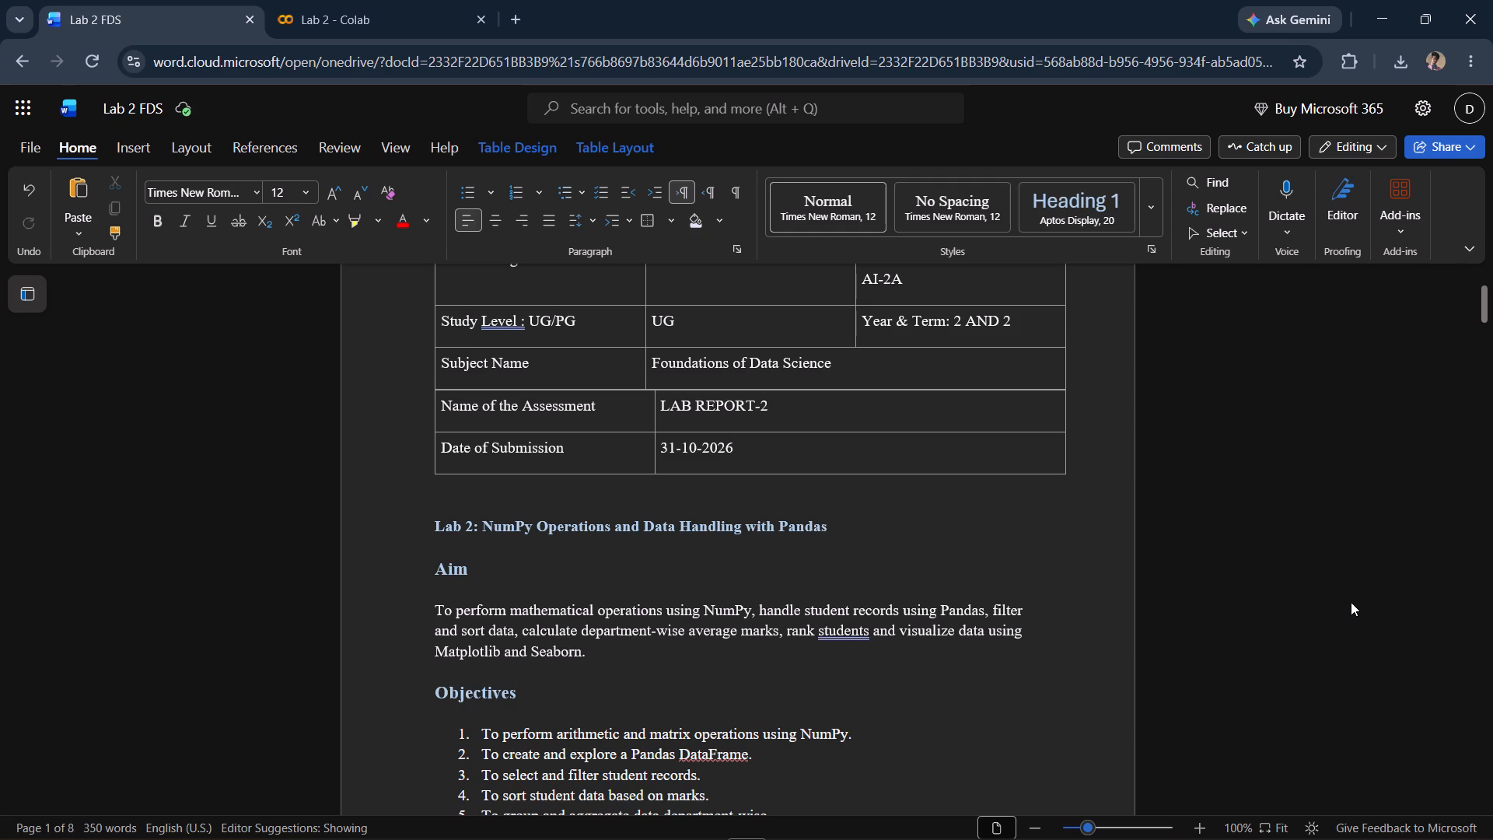
pyautogui.scroll(-4, 905, 598)
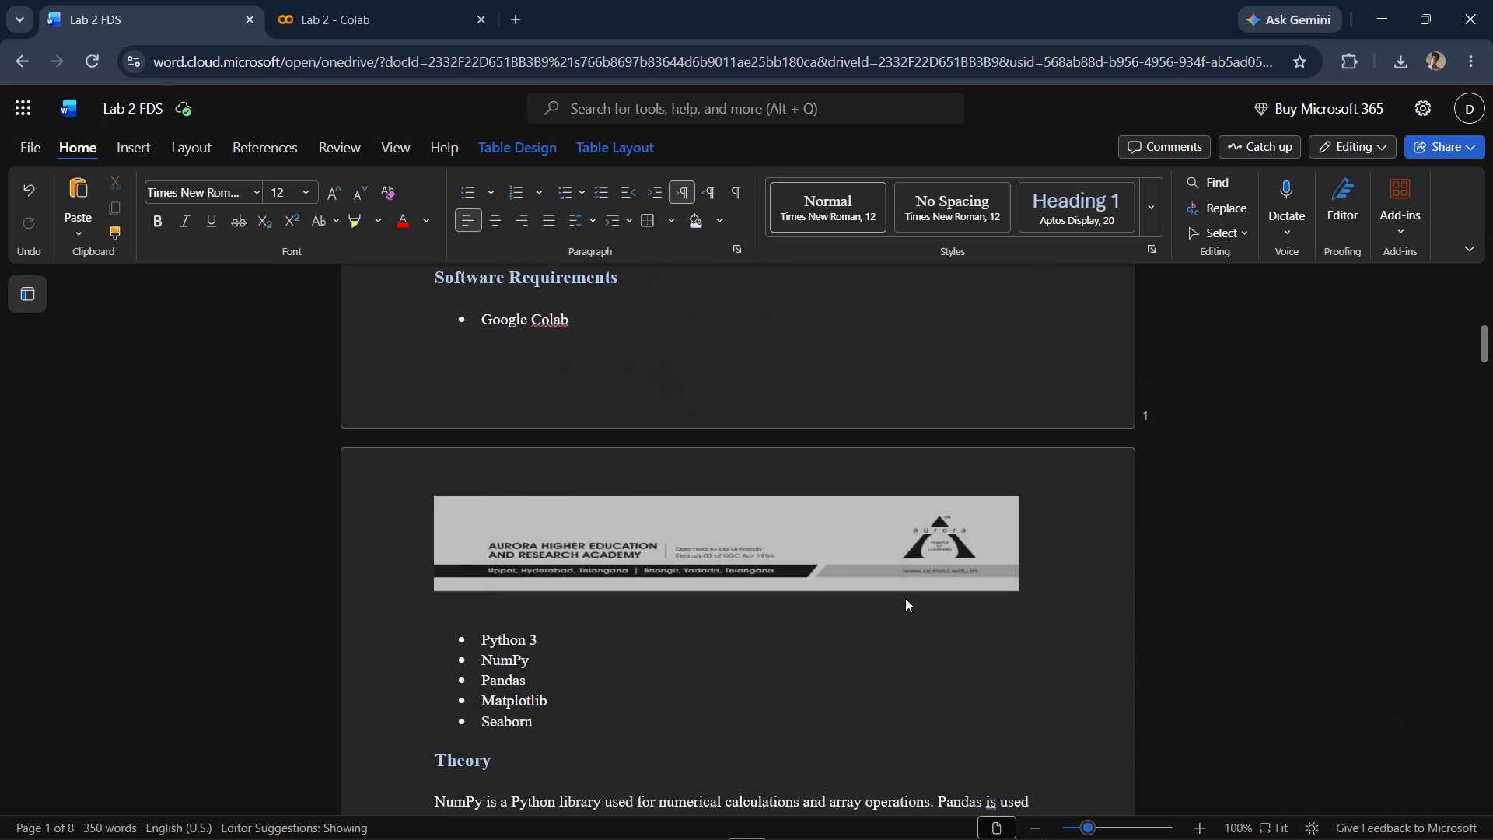
pyautogui.scroll(-5, 905, 598)
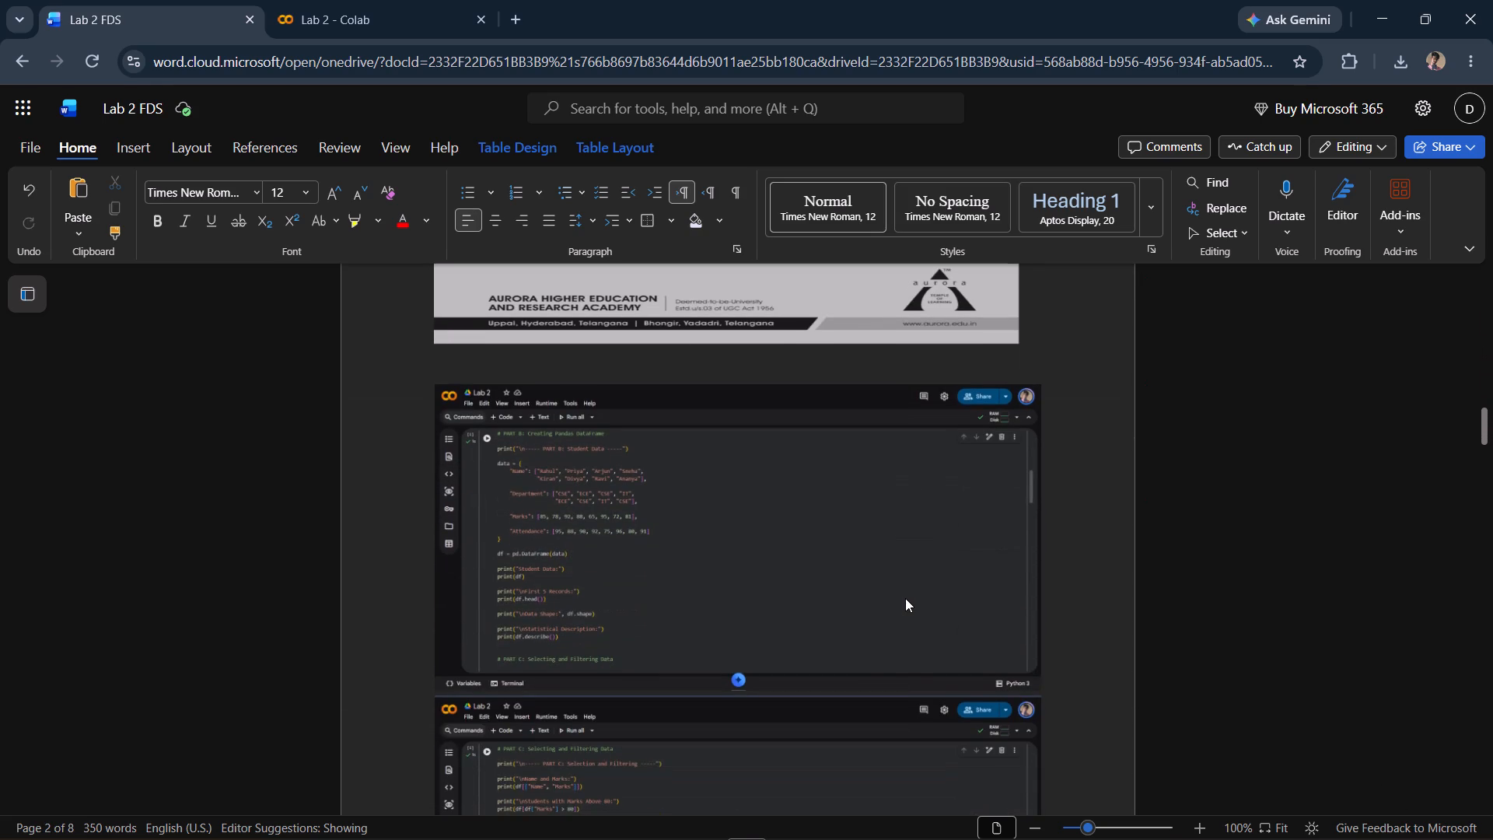
pyautogui.scroll(-6, 881, 457)
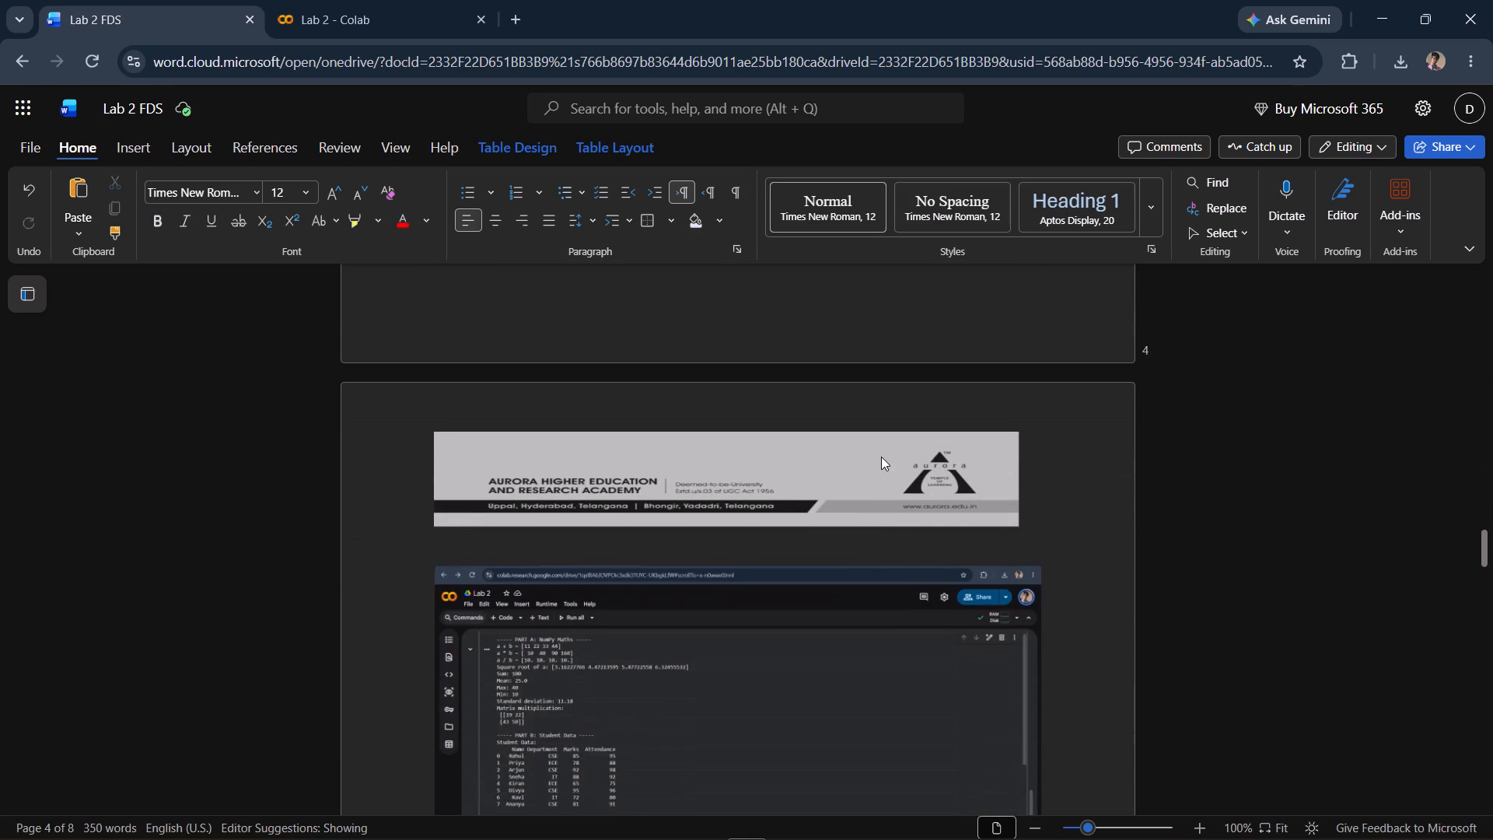
pyautogui.scroll(-7, 881, 457)
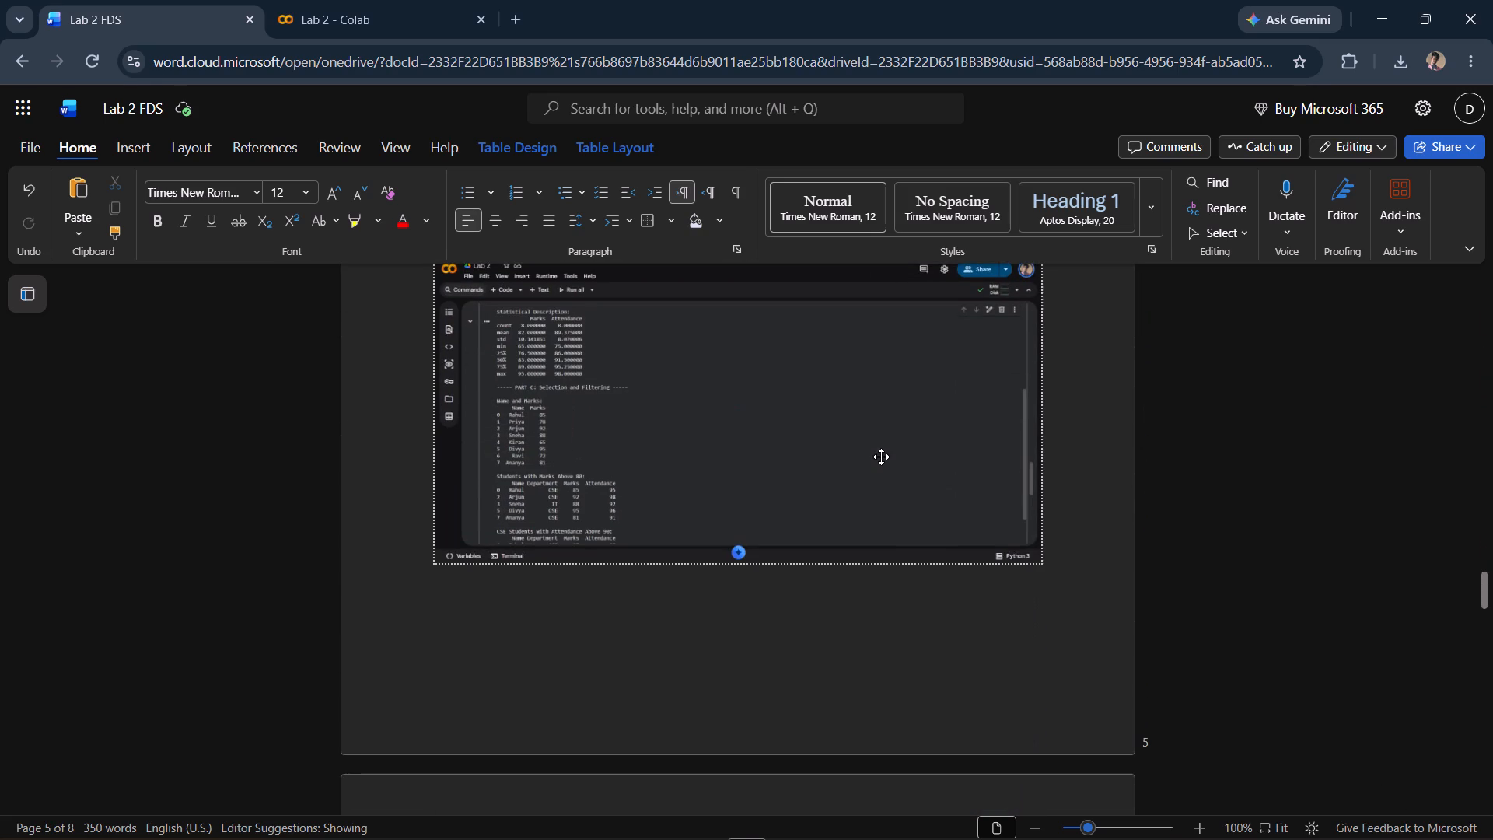
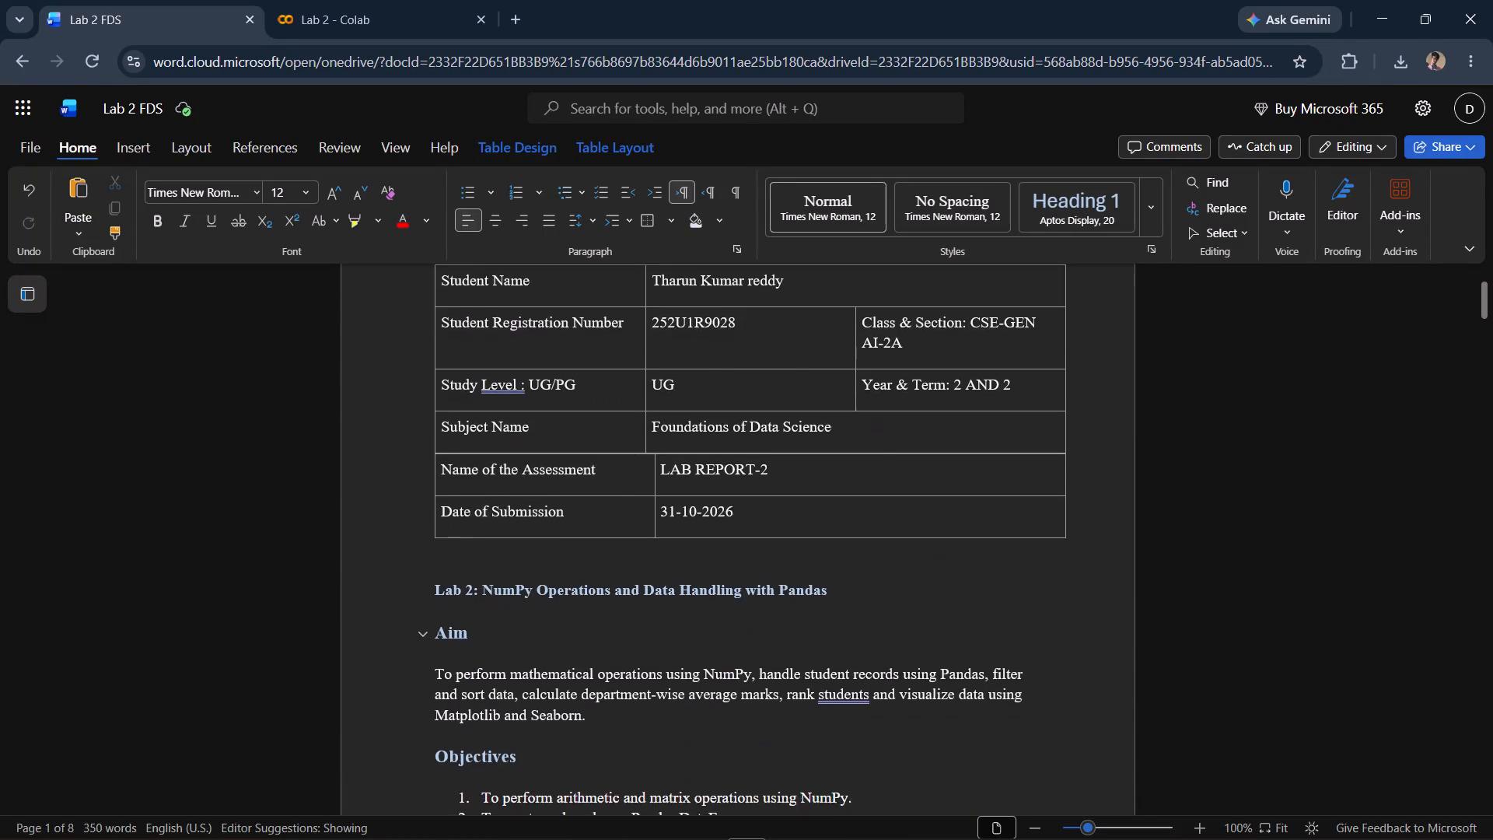
# Return to the start of the Lab 2 FDS report and begin exporting the document.
pyautogui.scroll(1, 785, 639)
pyautogui.click(29, 148)
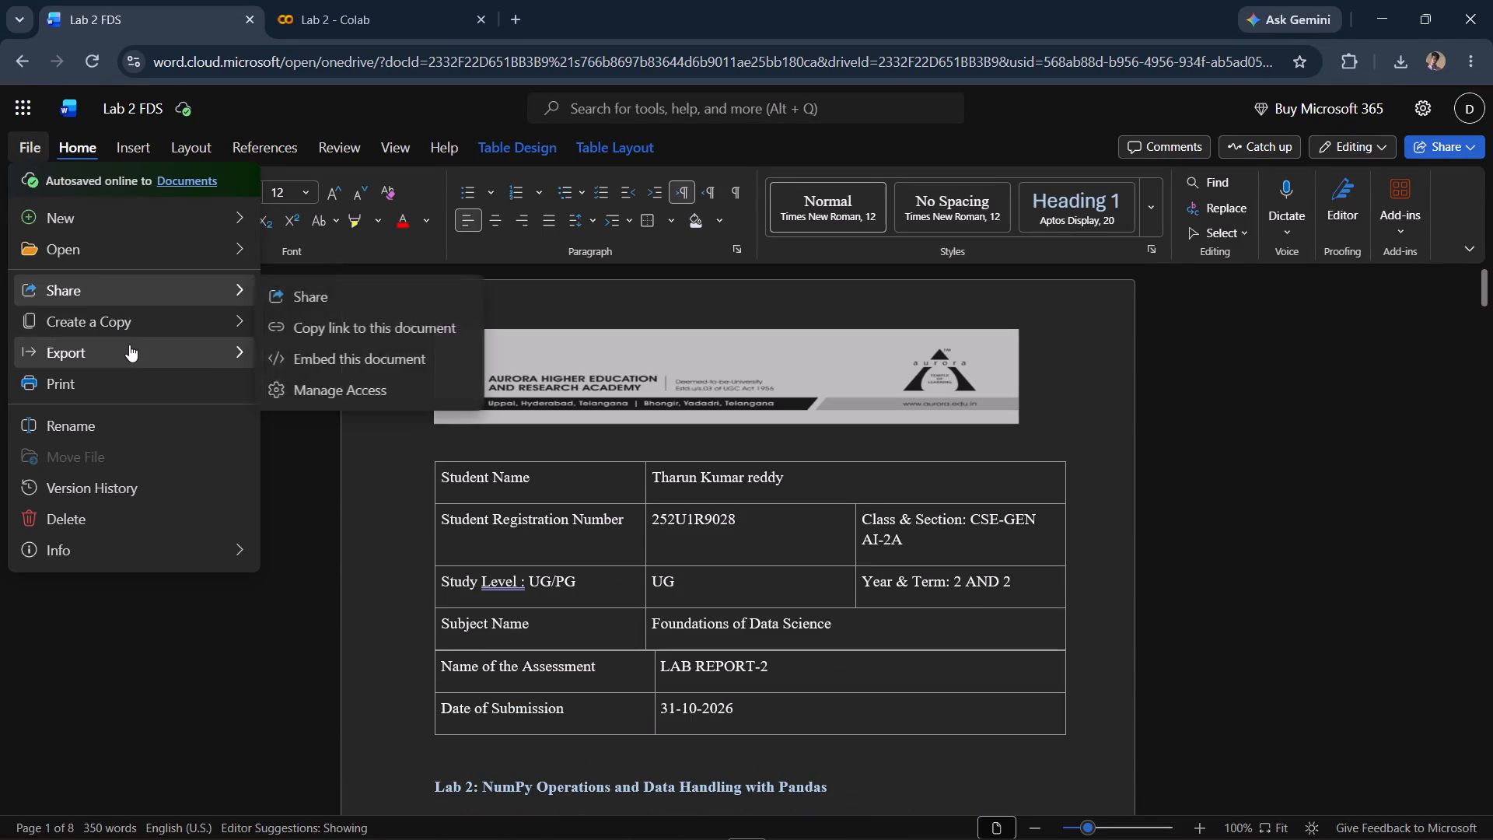
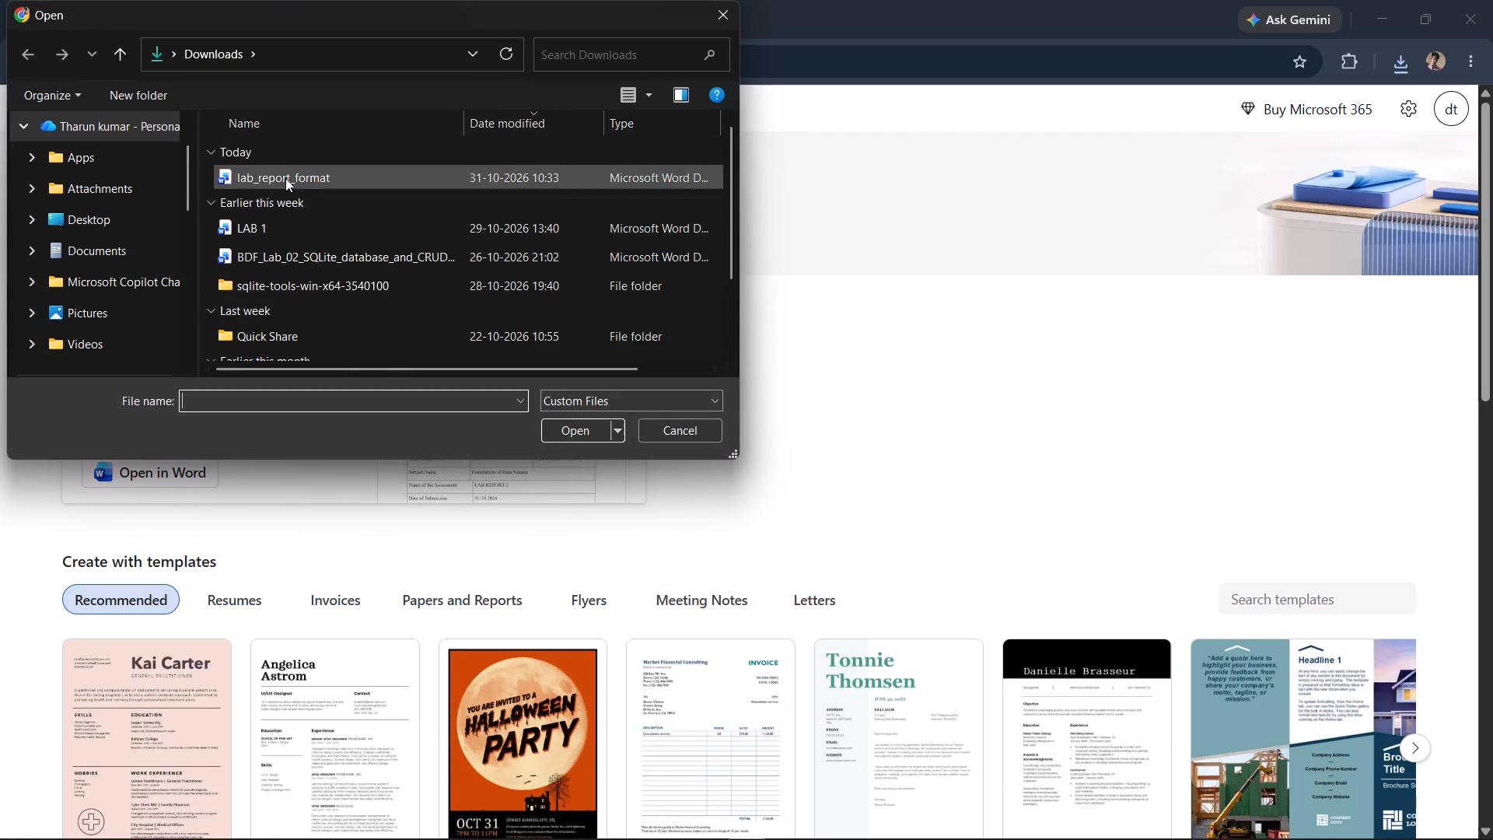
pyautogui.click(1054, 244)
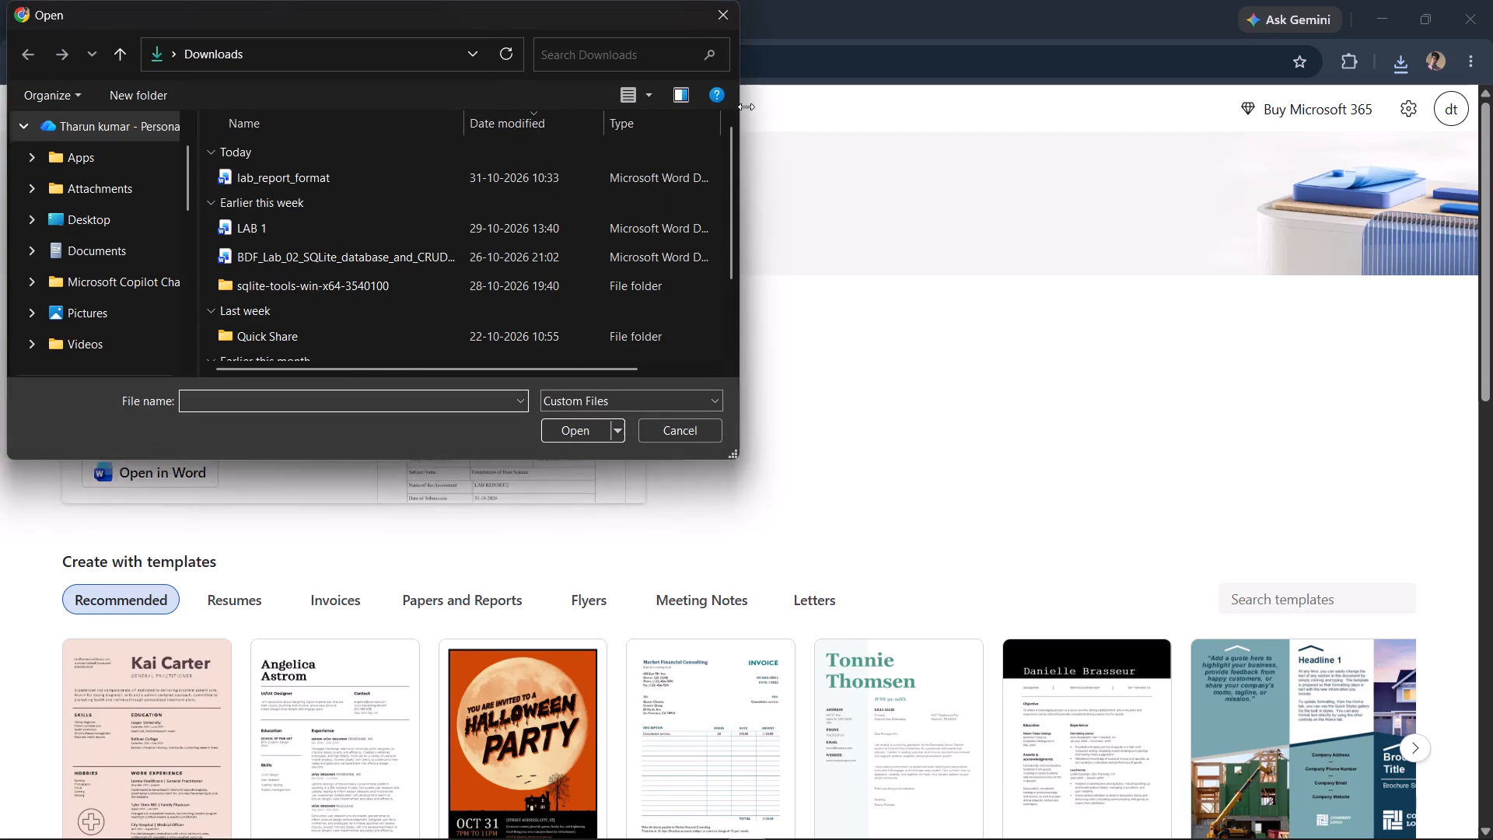
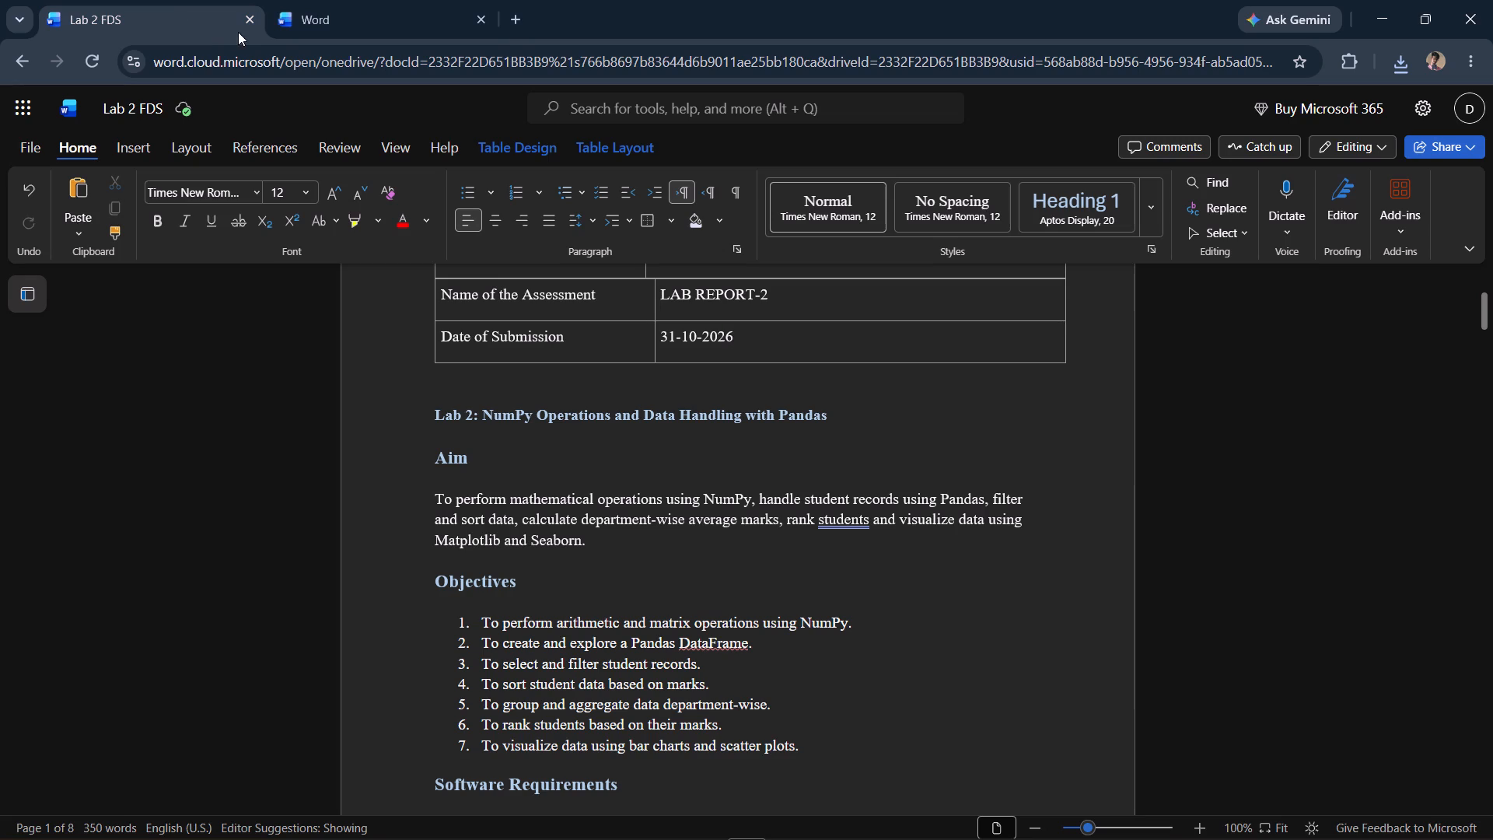
# Close the Lab 2 FDS document.
pyautogui.click(254, 20)
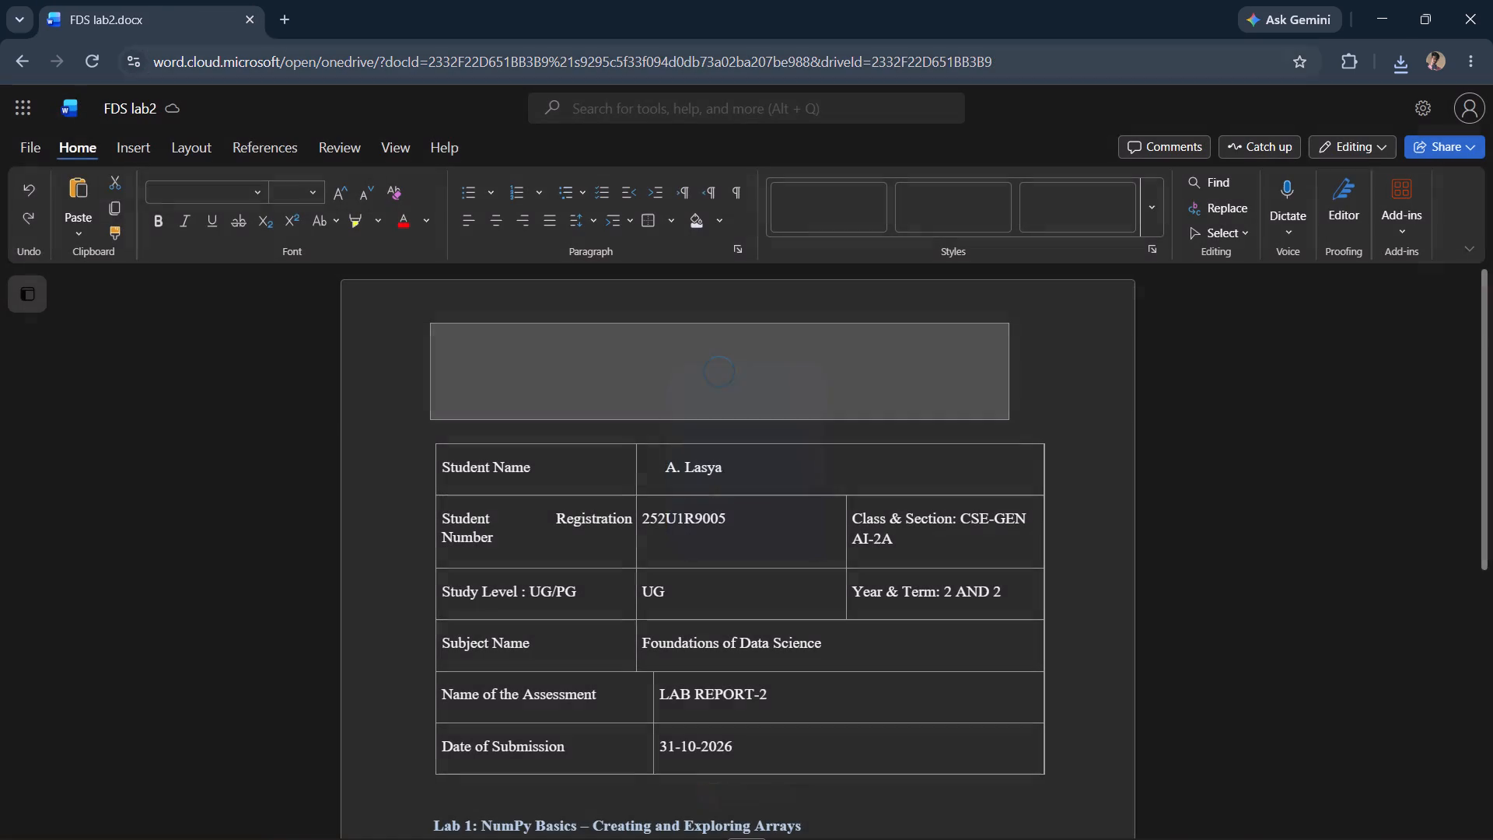
# Open the Google Colab link at the end of the FDS lab2 report, keeping the report at hand.
pyautogui.scroll(-16, 566, 520)
pyautogui.scroll(-13, 652, 541)
pyautogui.scroll(-14, 653, 542)
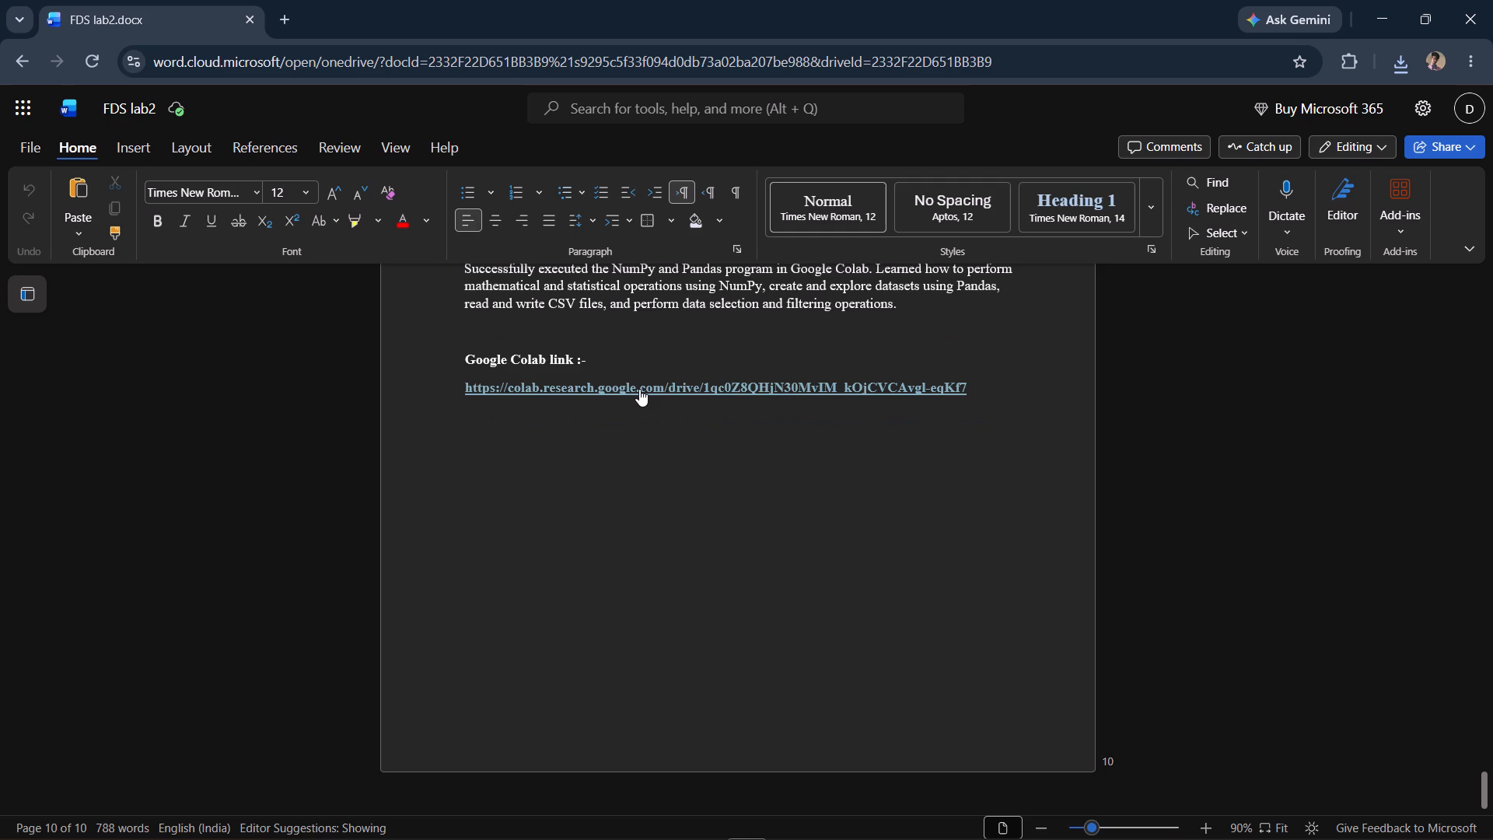
pyautogui.keyDown('ctrl'); pyautogui.click(639, 389); pyautogui.keyUp('ctrl')
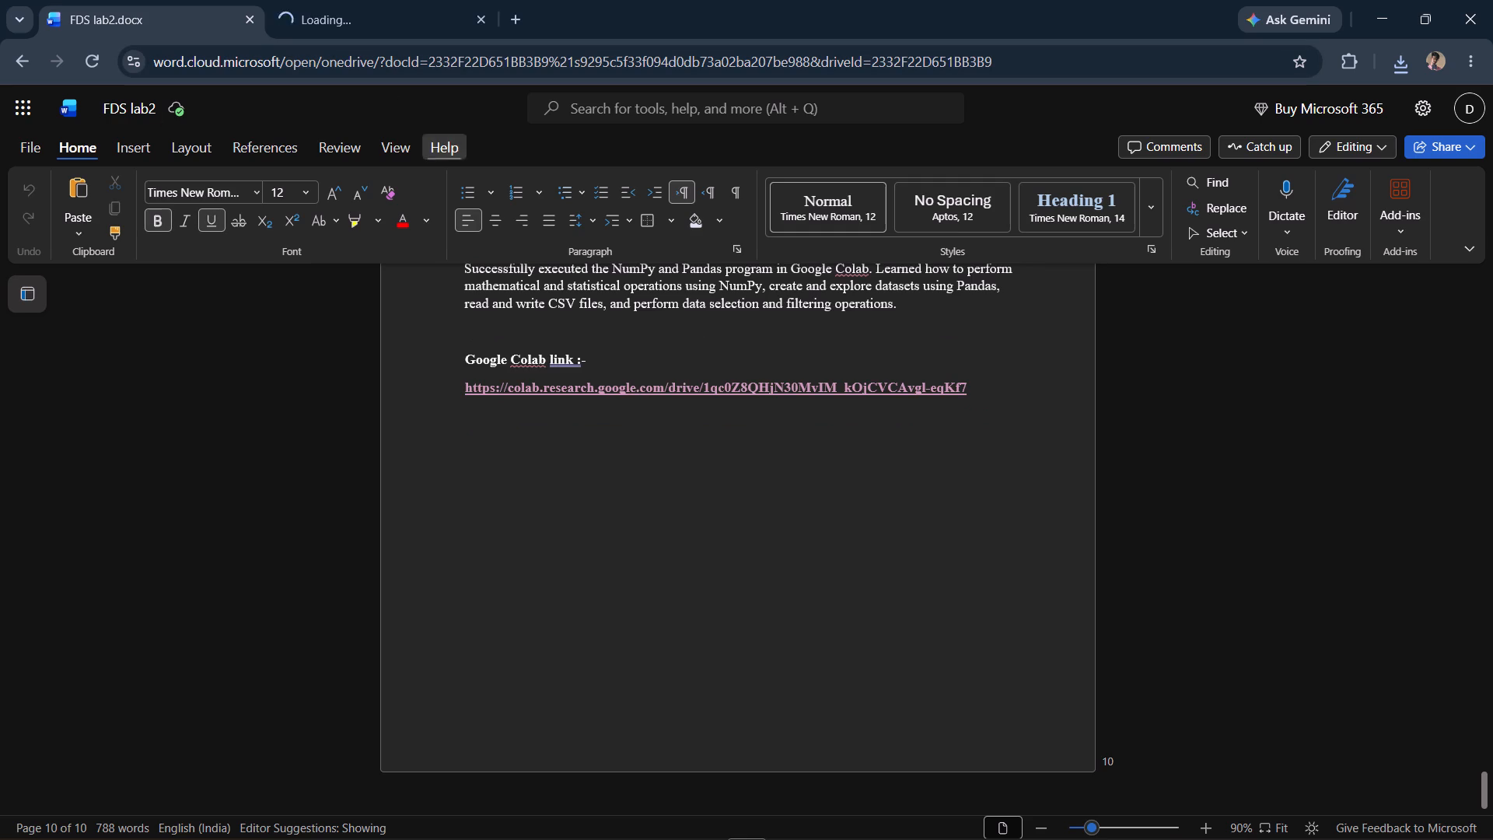
pyautogui.click(357, 0)
pyautogui.click(152, 0)
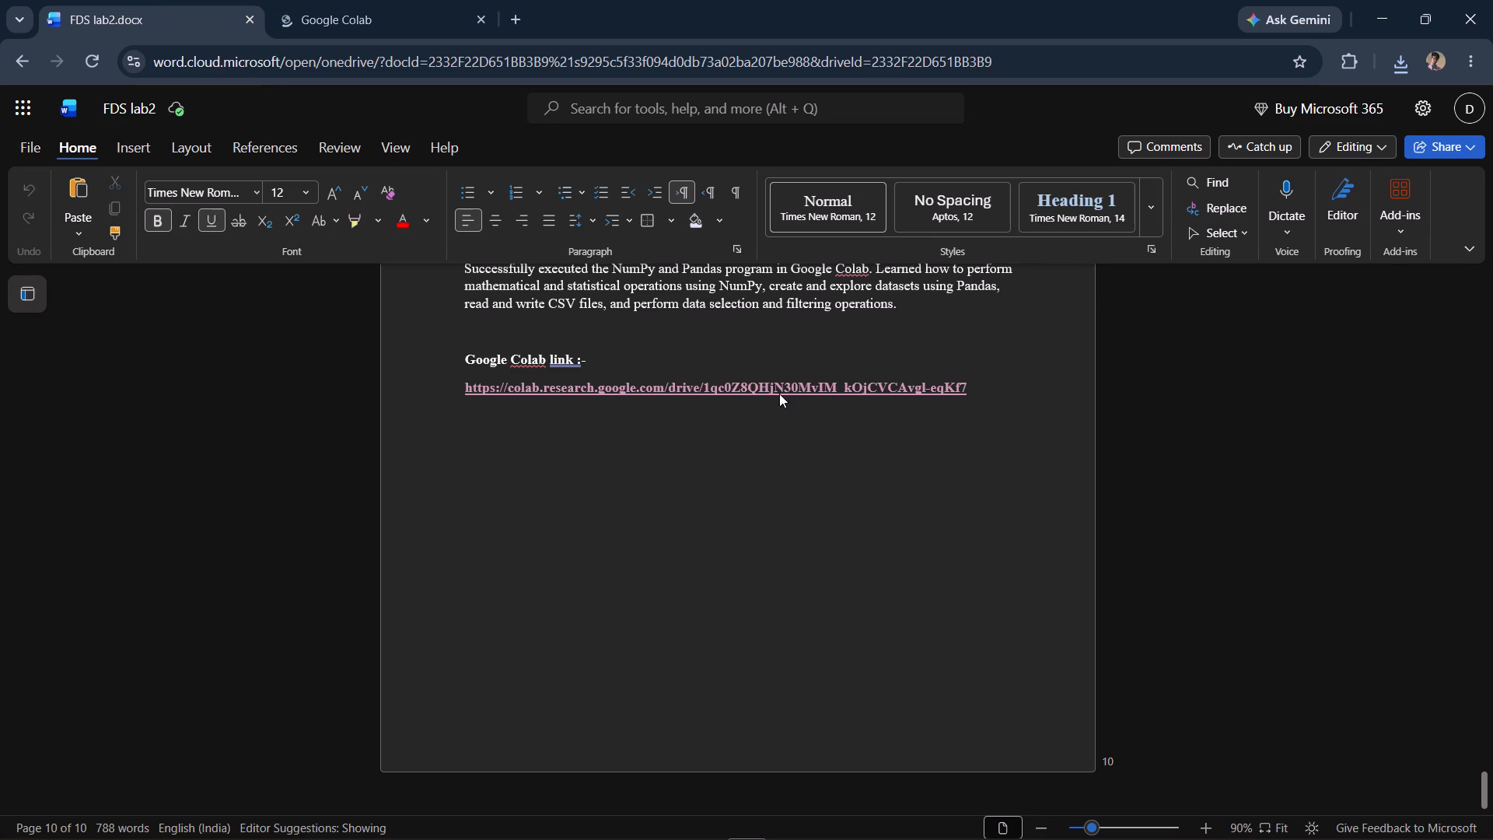
# Review the FDS lab2 report, from the Observation and Result sections to the cover table, objectives, theory and NumPy code.
pyautogui.scroll(7, 793, 404)
pyautogui.click(816, 352)
pyautogui.scroll(4, 816, 352)
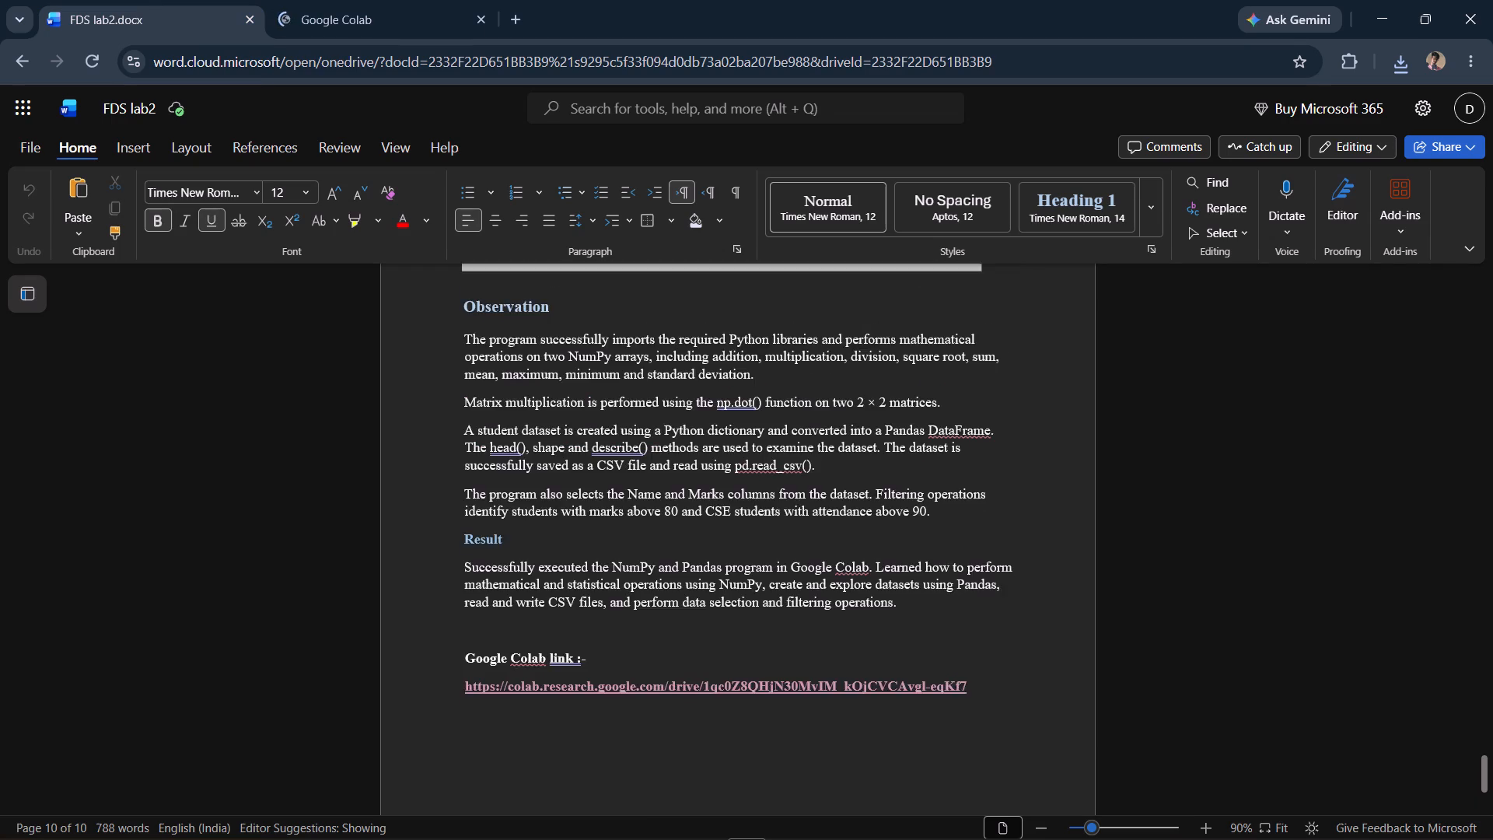
pyautogui.scroll(8, 816, 352)
pyautogui.scroll(15, 752, 351)
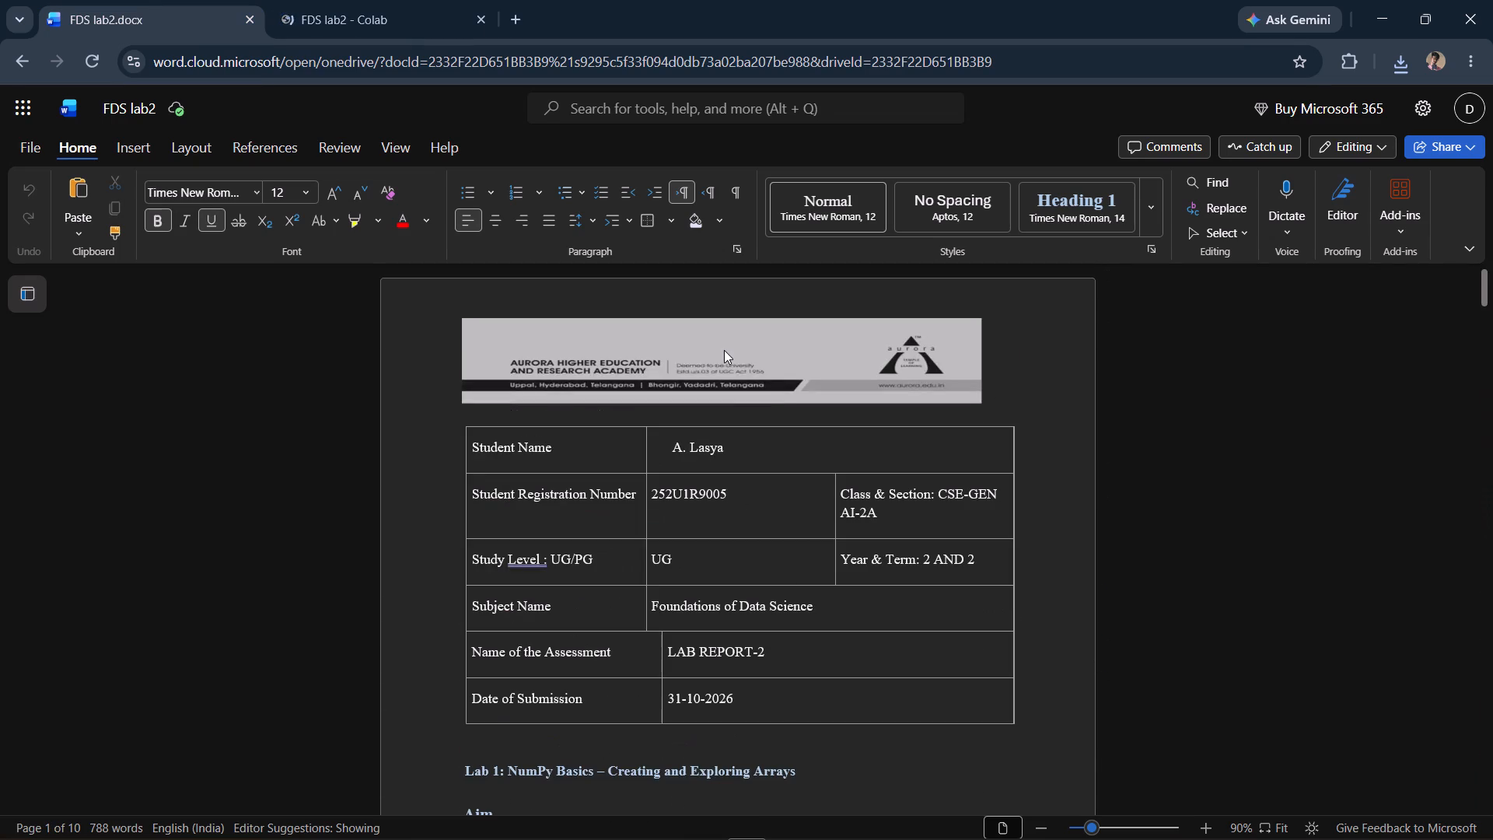
pyautogui.scroll(-5, 724, 350)
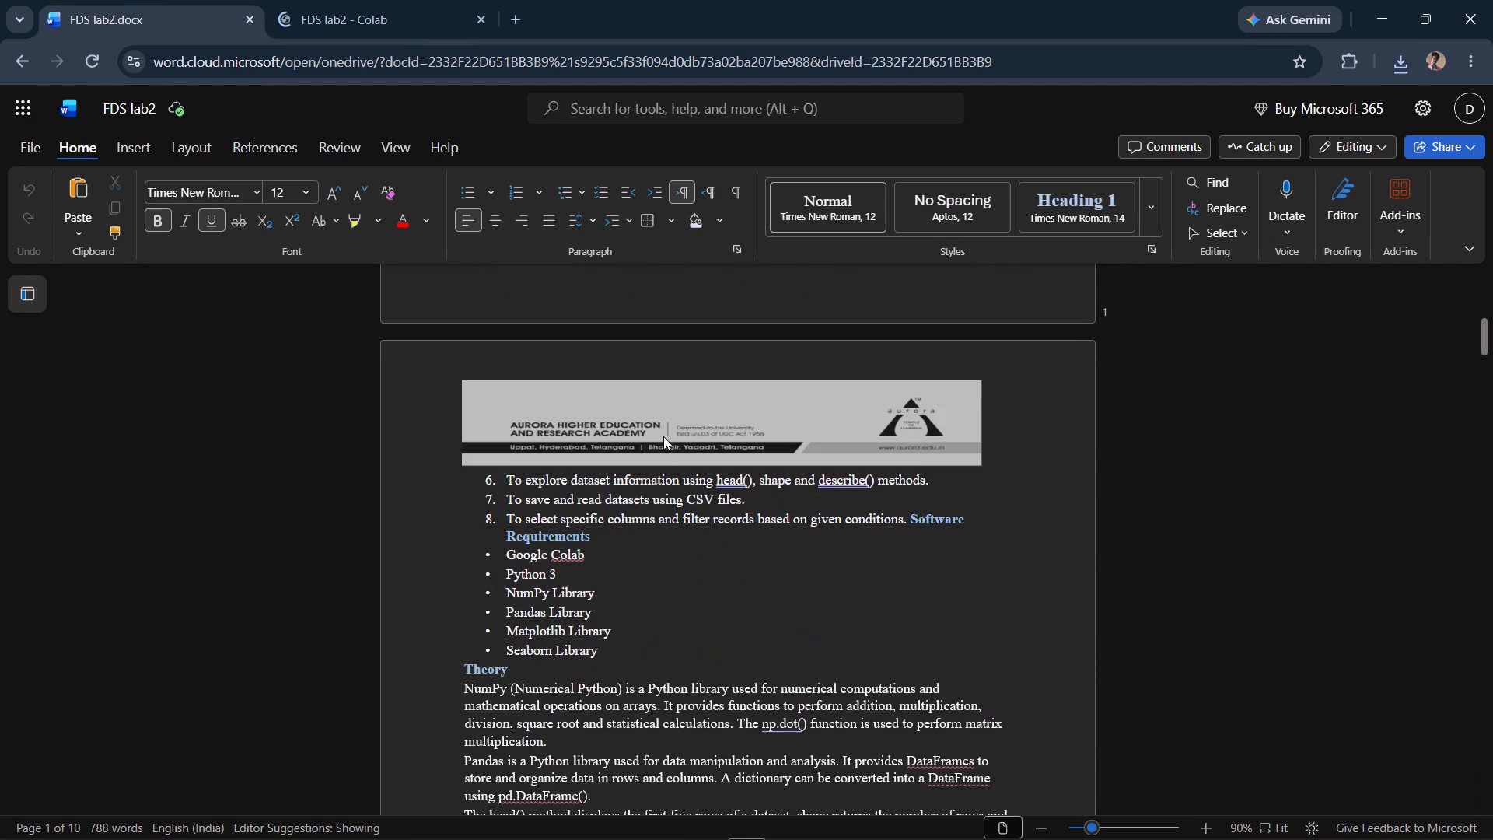
pyautogui.scroll(-5, 663, 436)
pyautogui.scroll(-6, 659, 539)
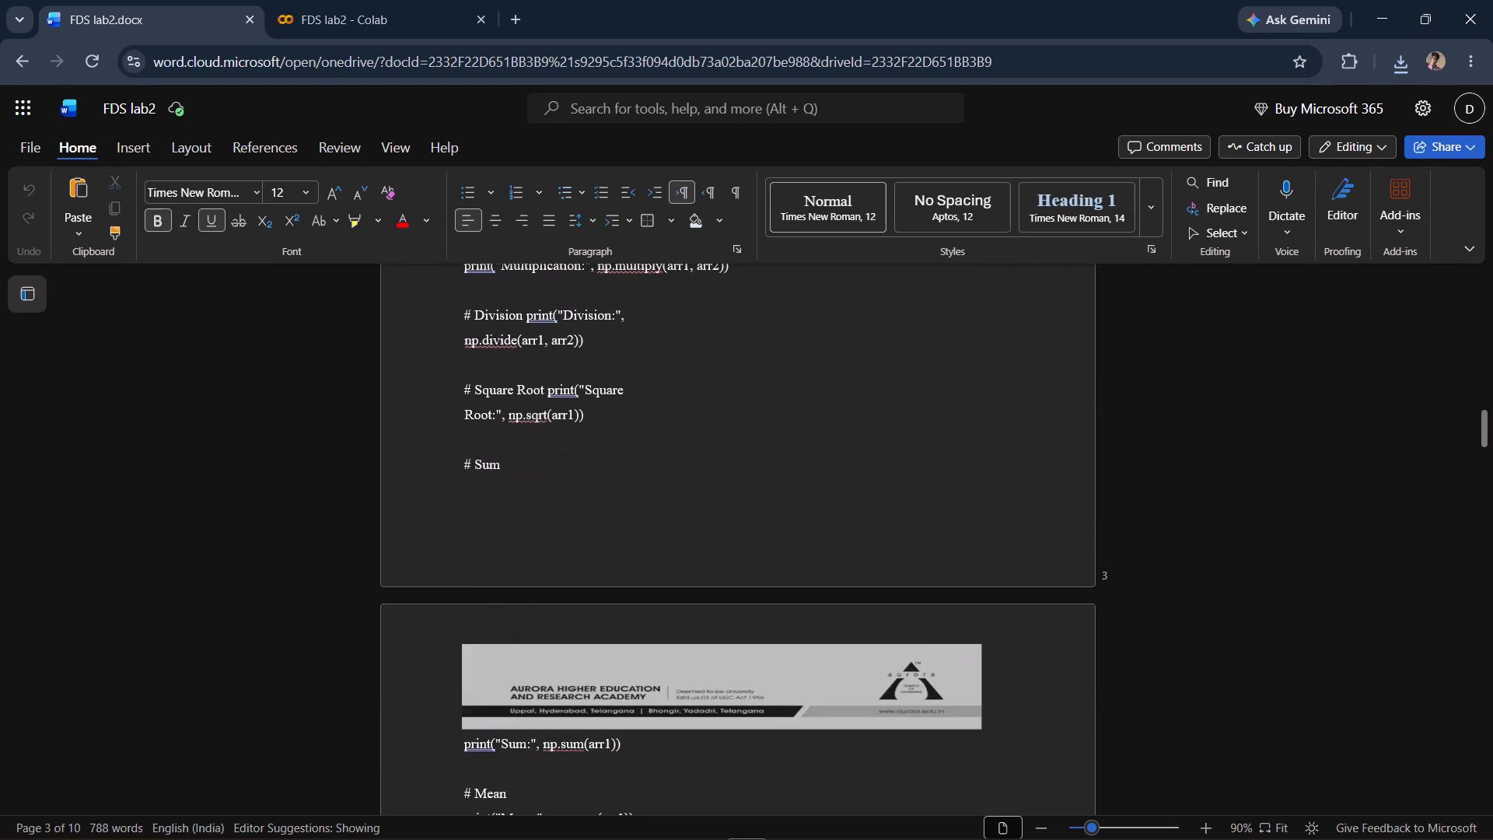
pyautogui.scroll(-3, 661, 534)
# Examine the code cells and outputs in the FDS lab2 Colab notebook, including the student dataset and filtering steps.
pyautogui.click(351, 0)
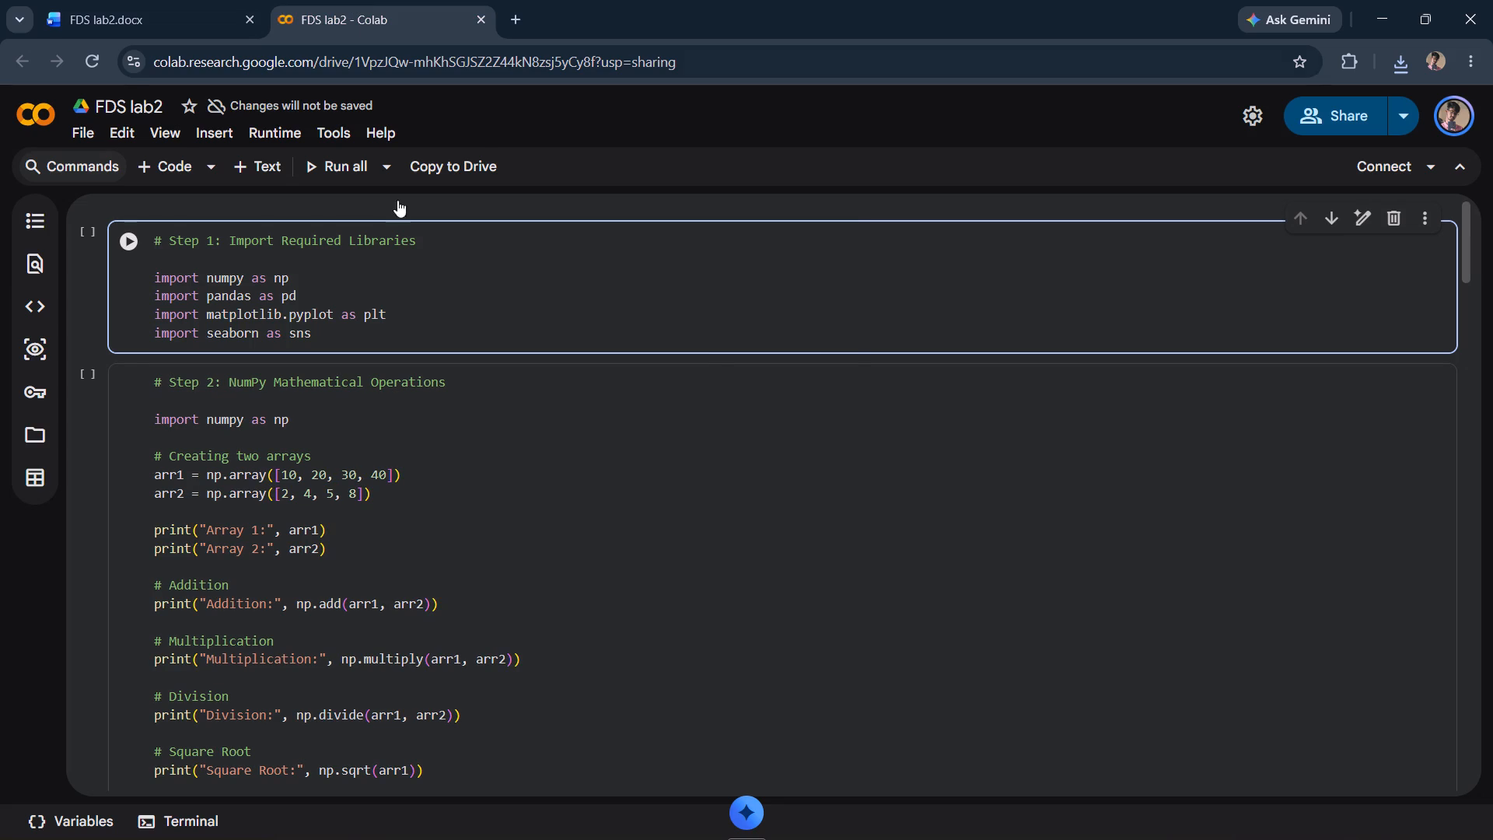
pyautogui.scroll(-9, 430, 401)
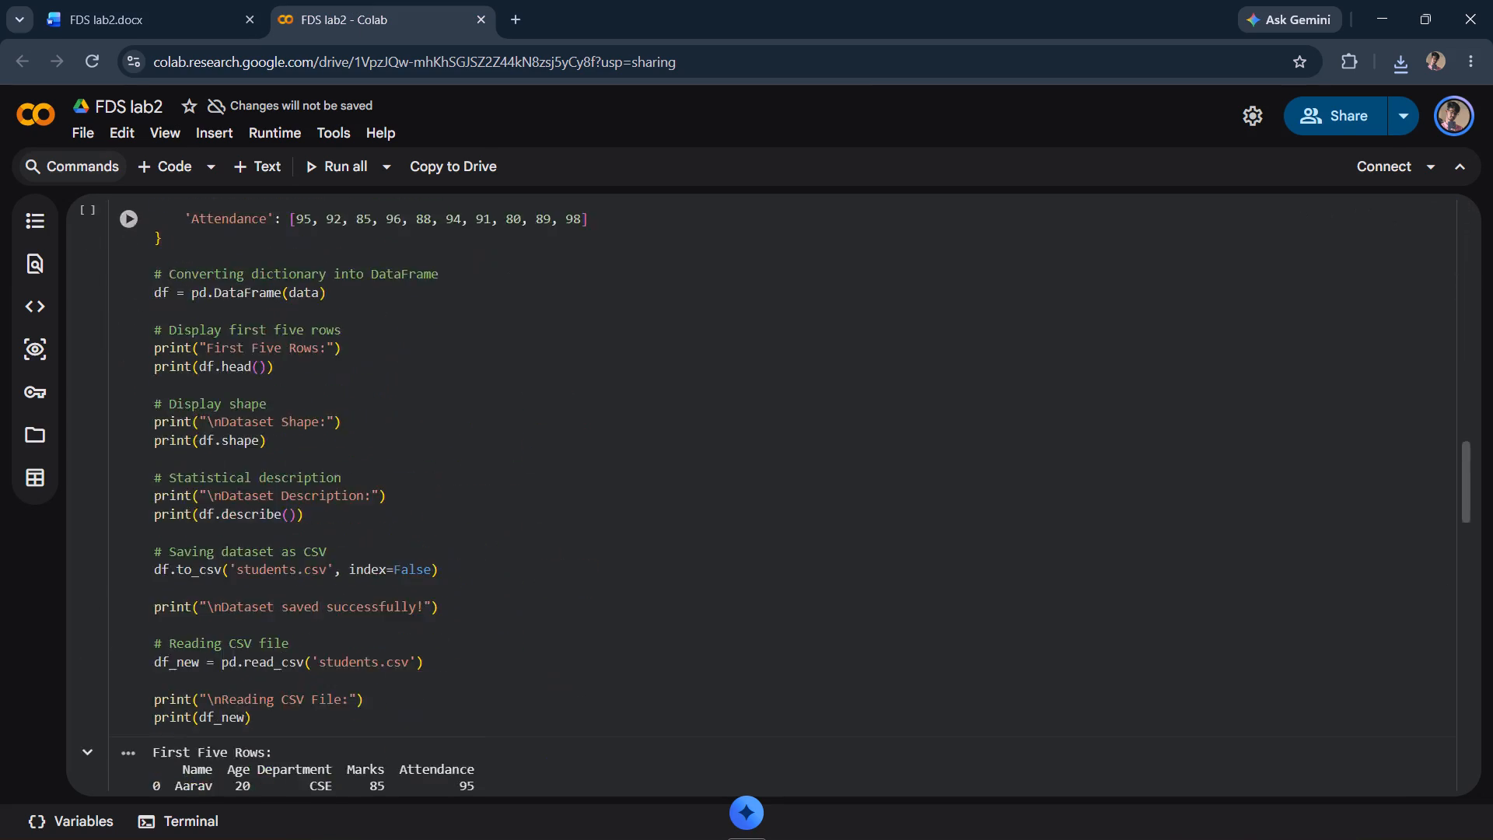
pyautogui.scroll(2, 430, 399)
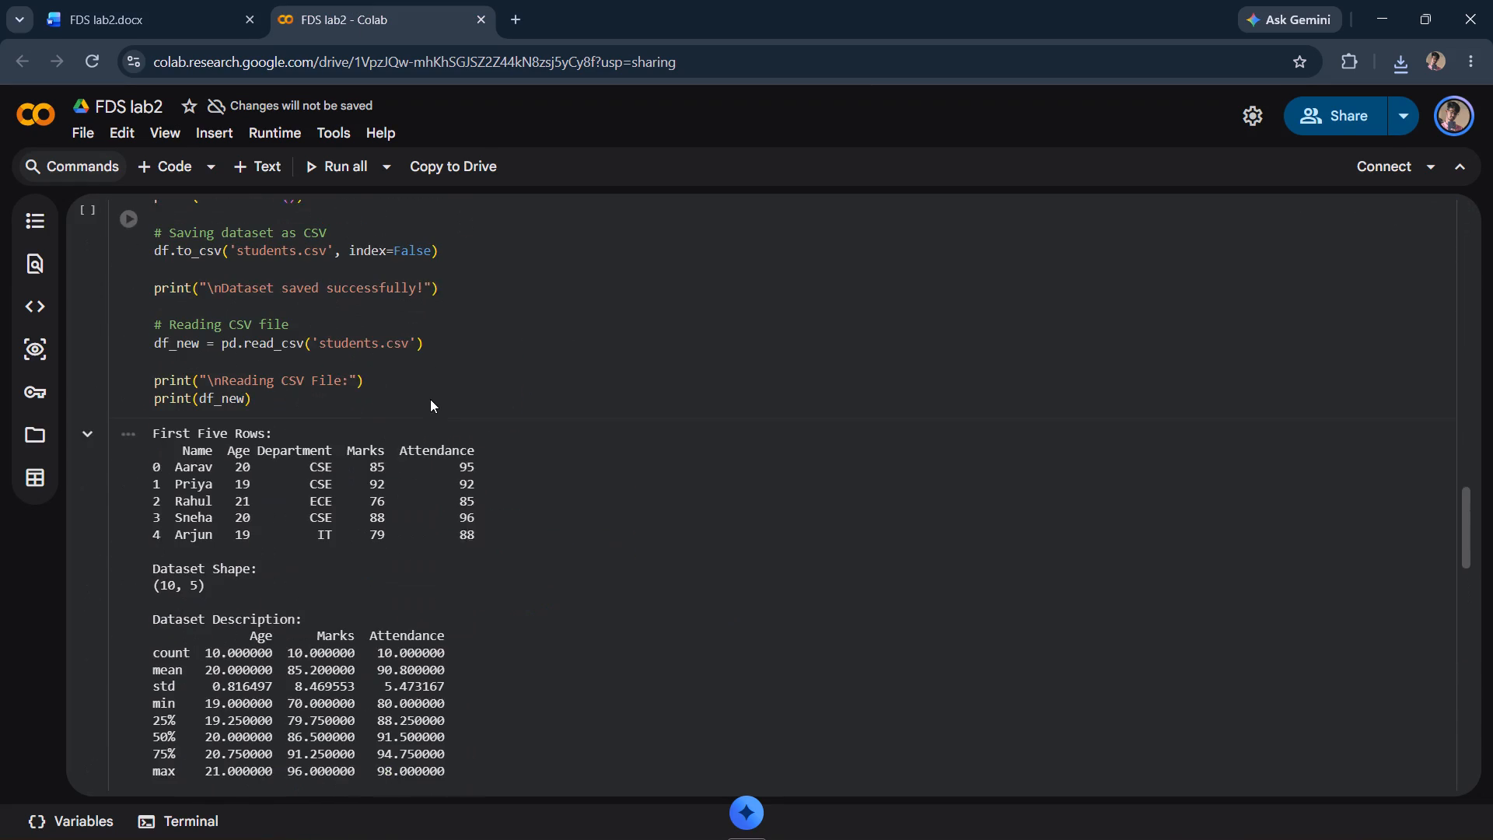
pyautogui.scroll(1, 430, 399)
pyautogui.scroll(-4, 430, 399)
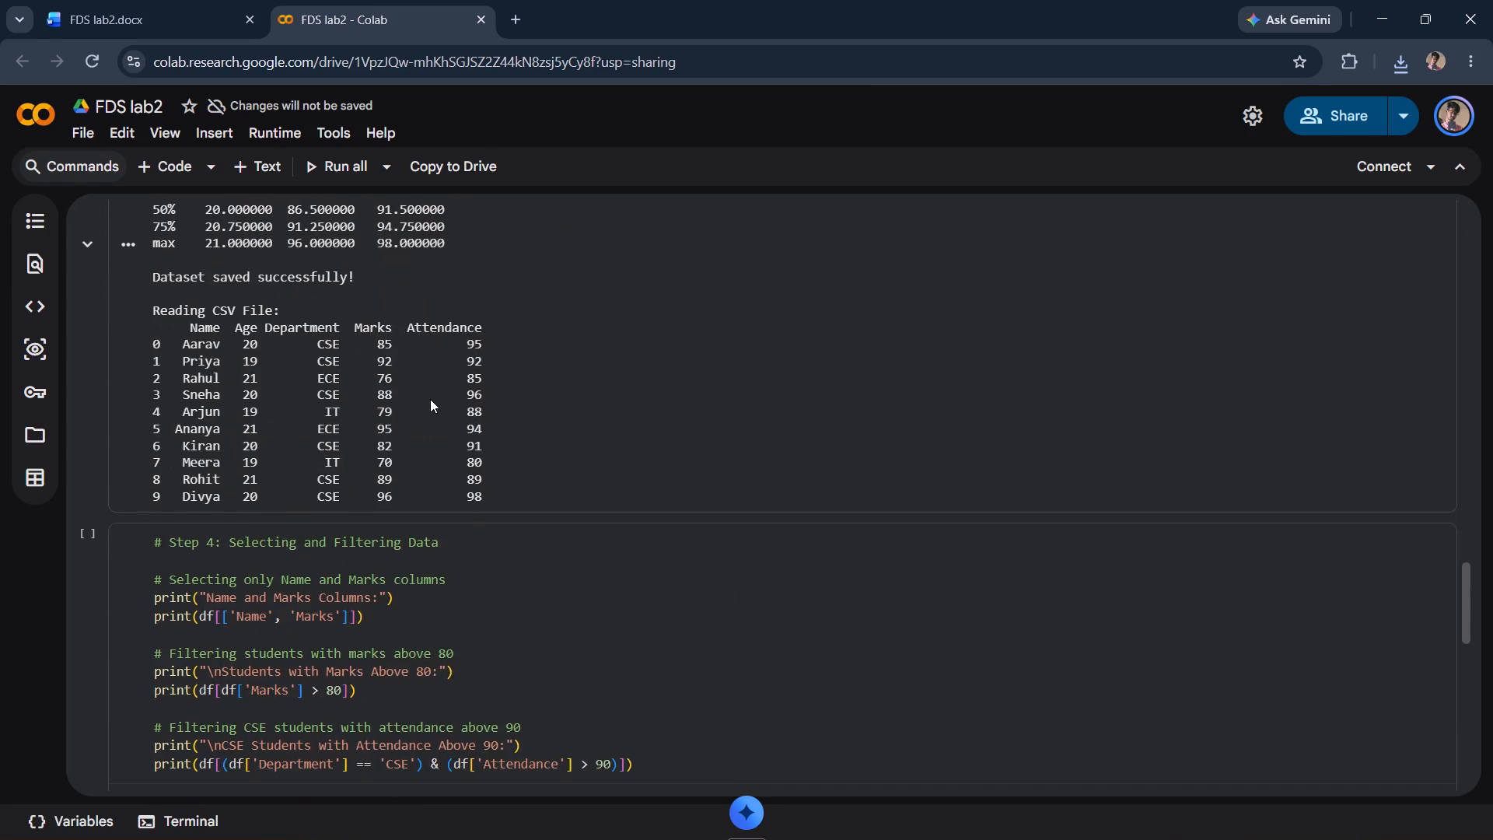
pyautogui.scroll(-6, 430, 399)
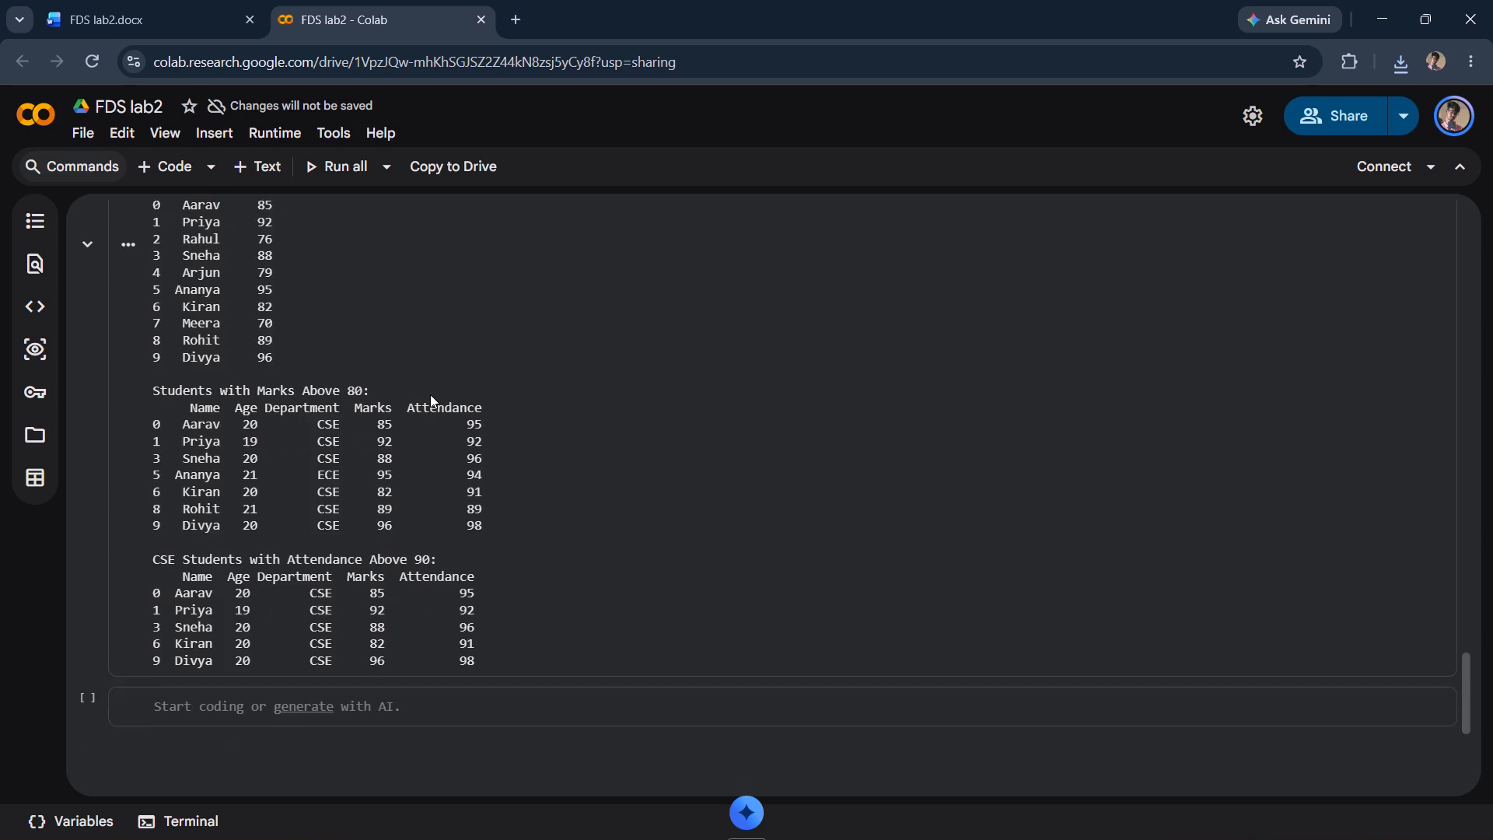
pyautogui.scroll(10, 430, 394)
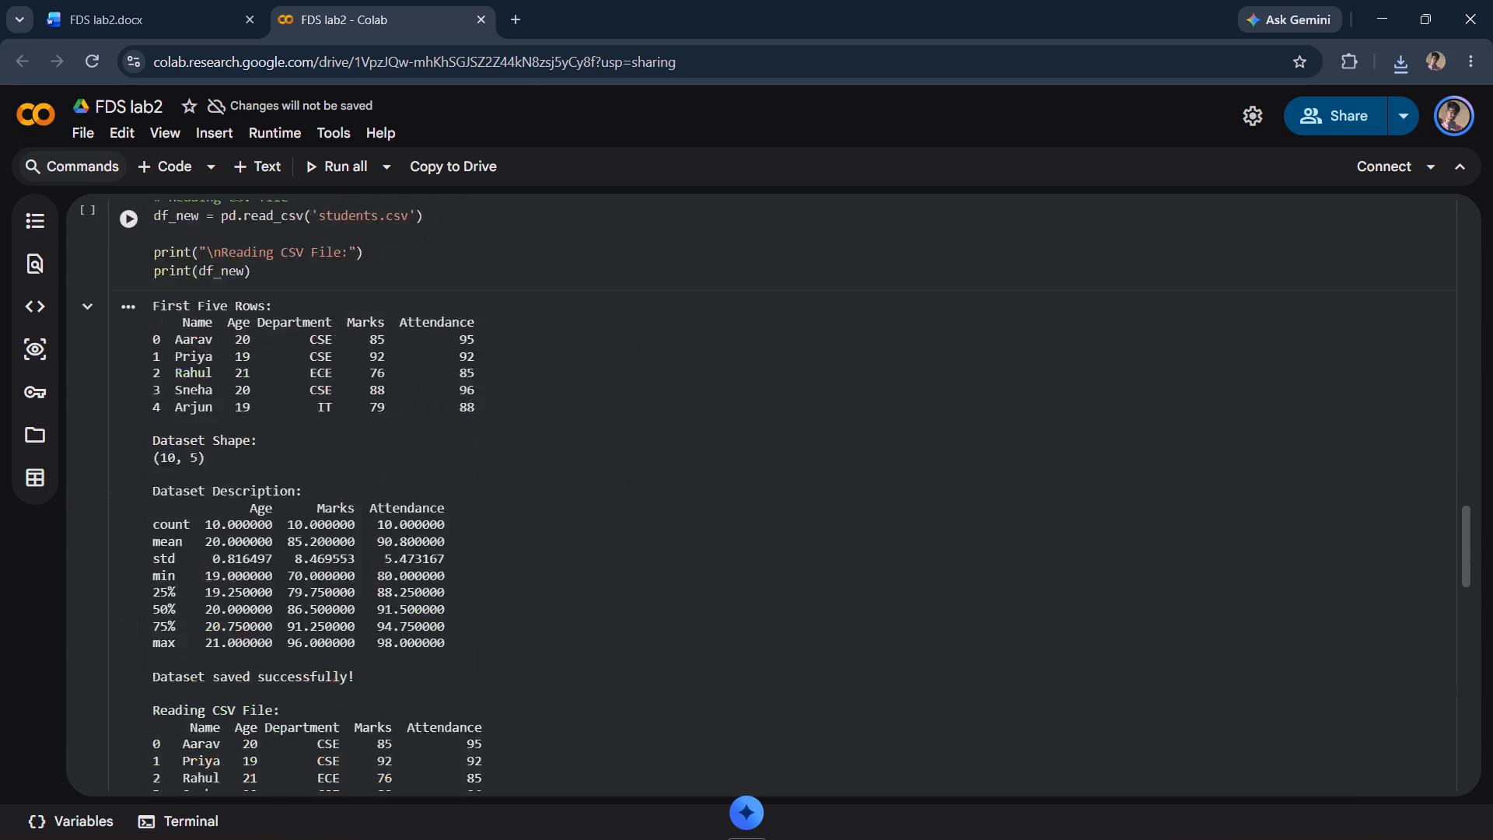
pyautogui.scroll(2, 430, 394)
# Return to the FDS lab2 report and replace the last two digits of the student registration number in the cover table.
pyautogui.click(136, 0)
pyautogui.scroll(5, 659, 443)
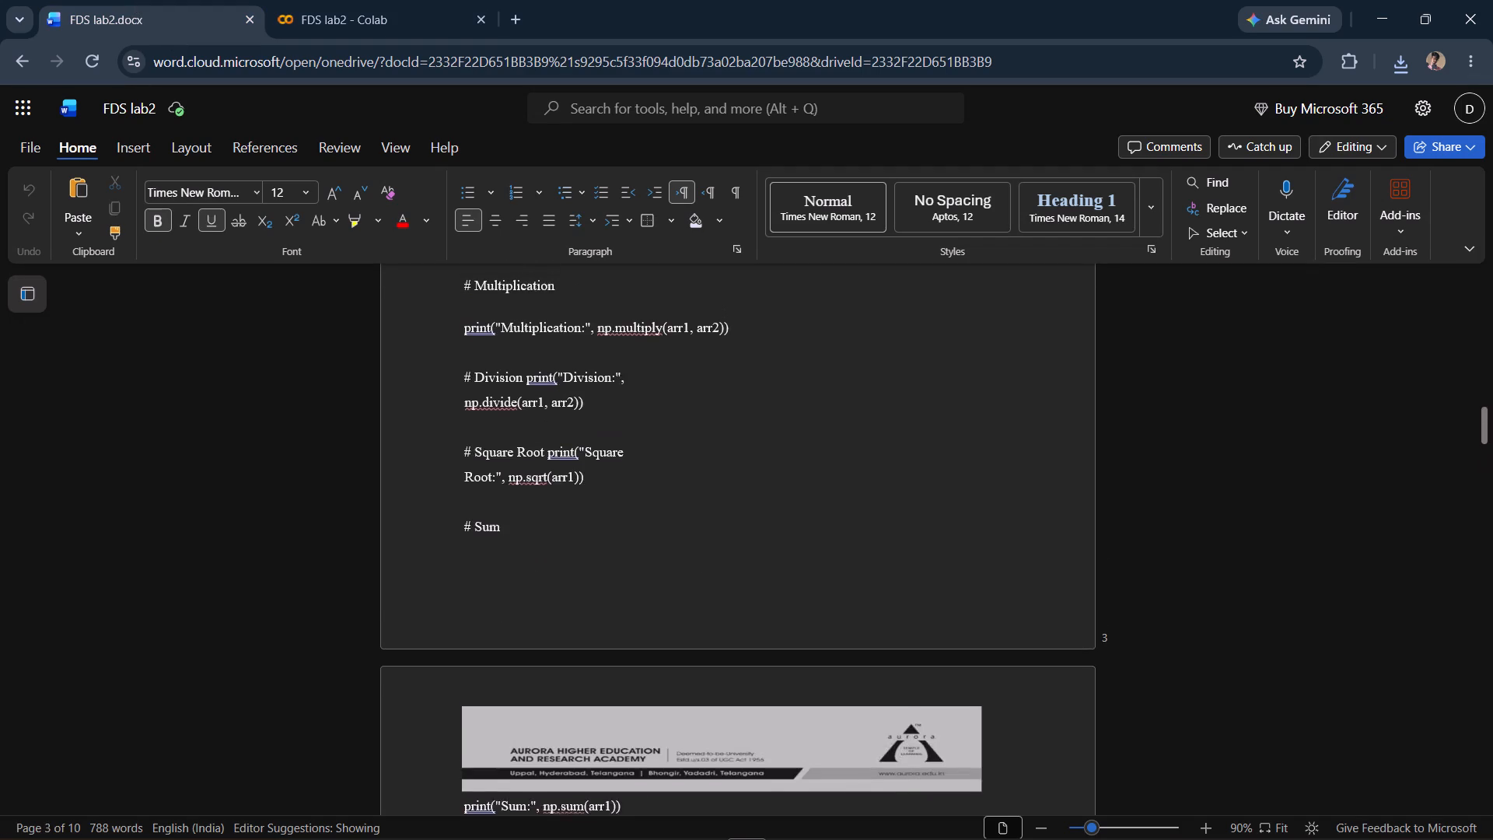
pyautogui.scroll(12, 659, 441)
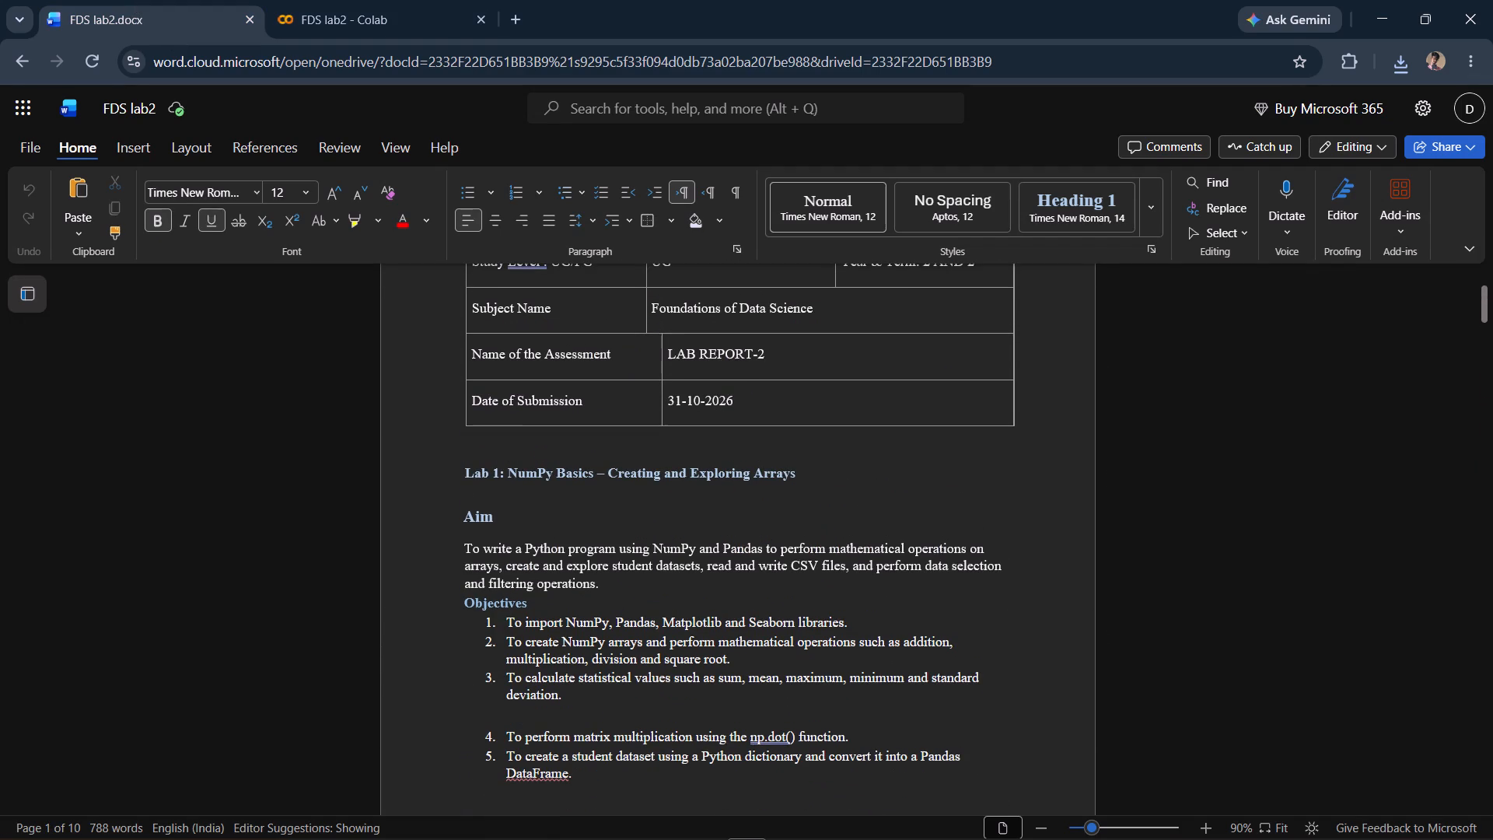
pyautogui.scroll(1, 752, 423)
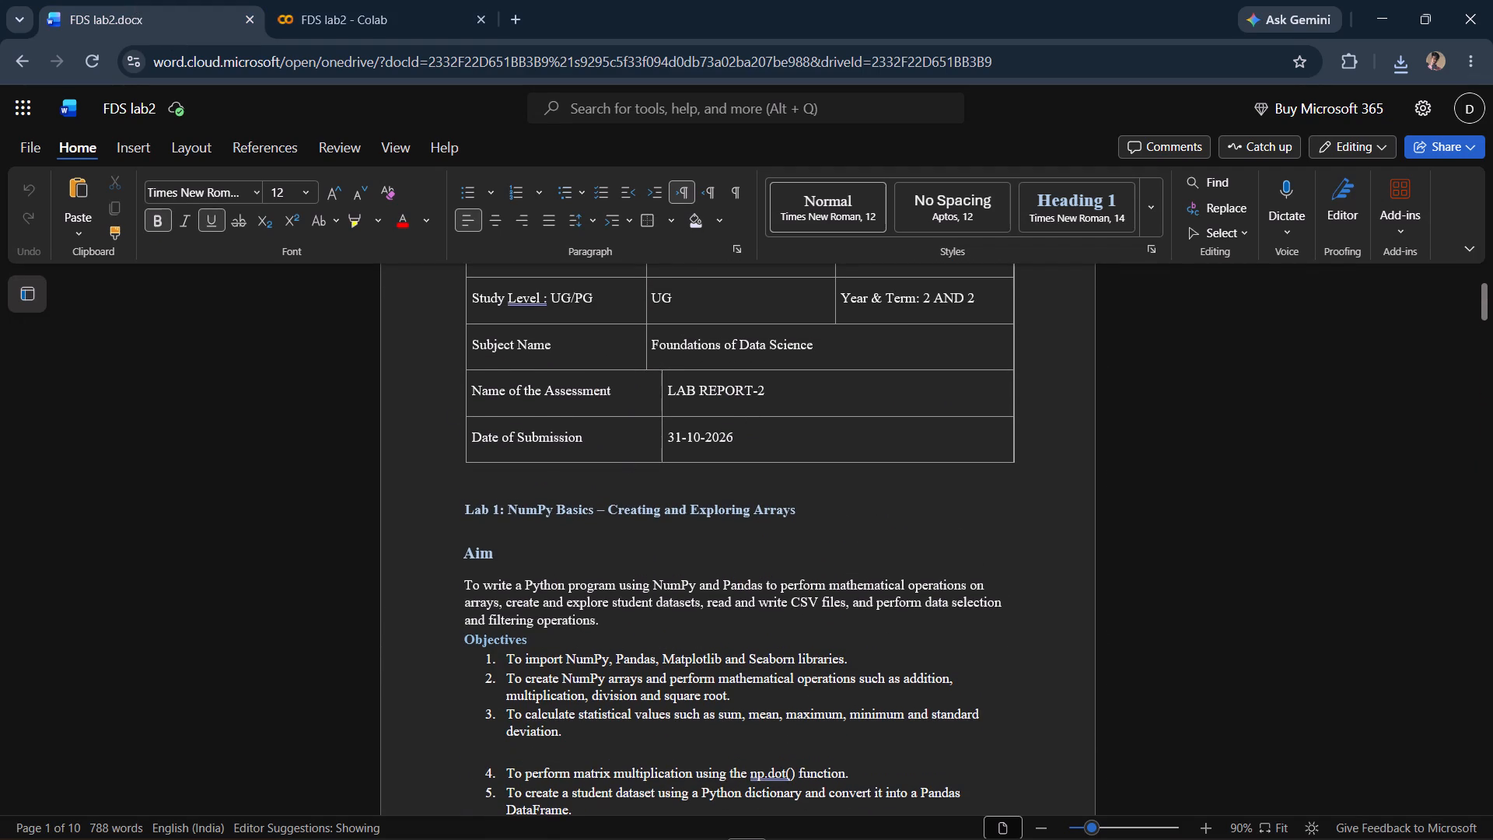
pyautogui.scroll(2, 789, 514)
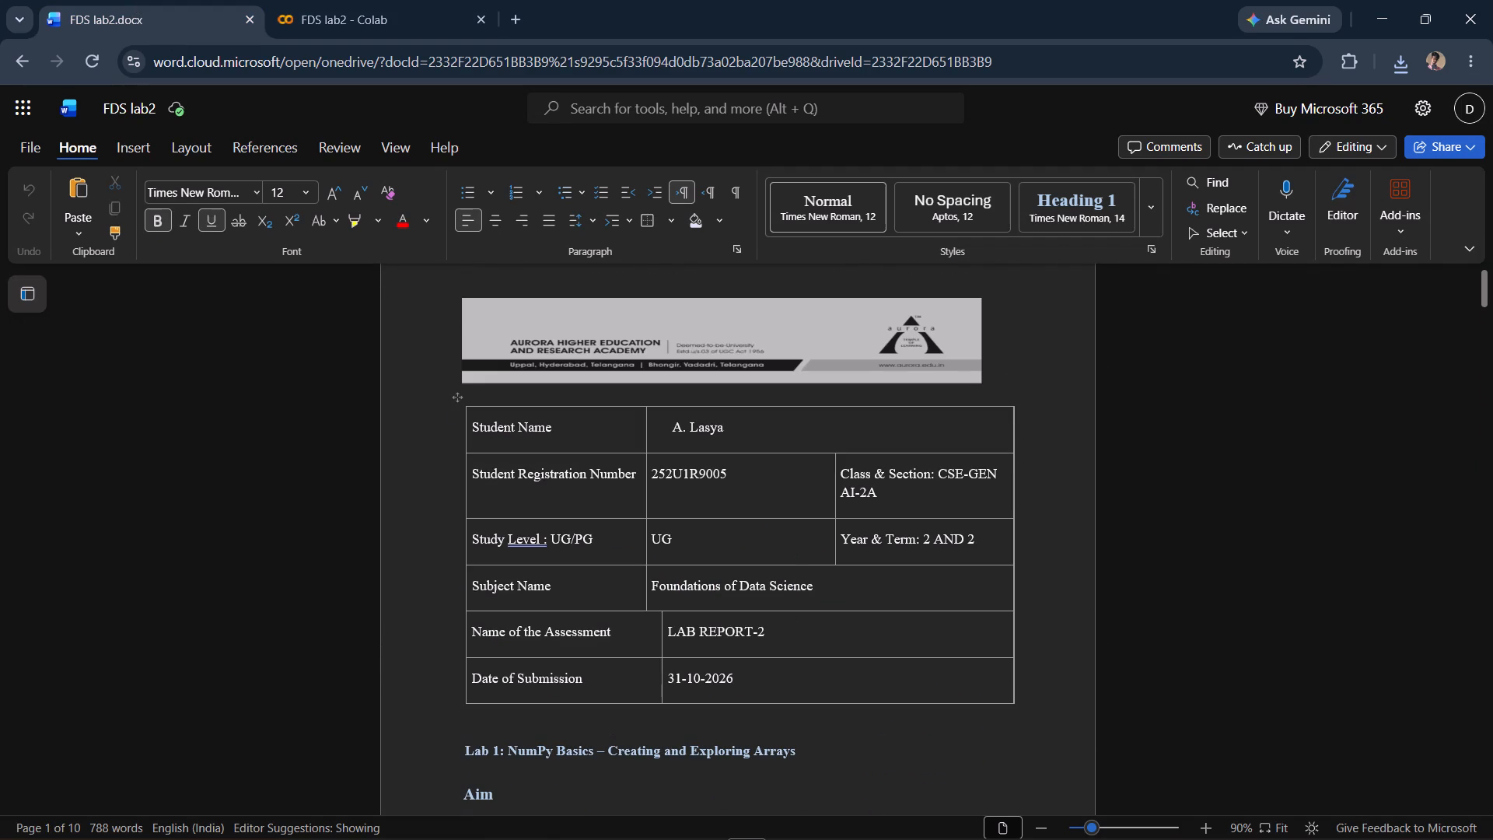
pyautogui.click(794, 624)
pyautogui.press('Left')
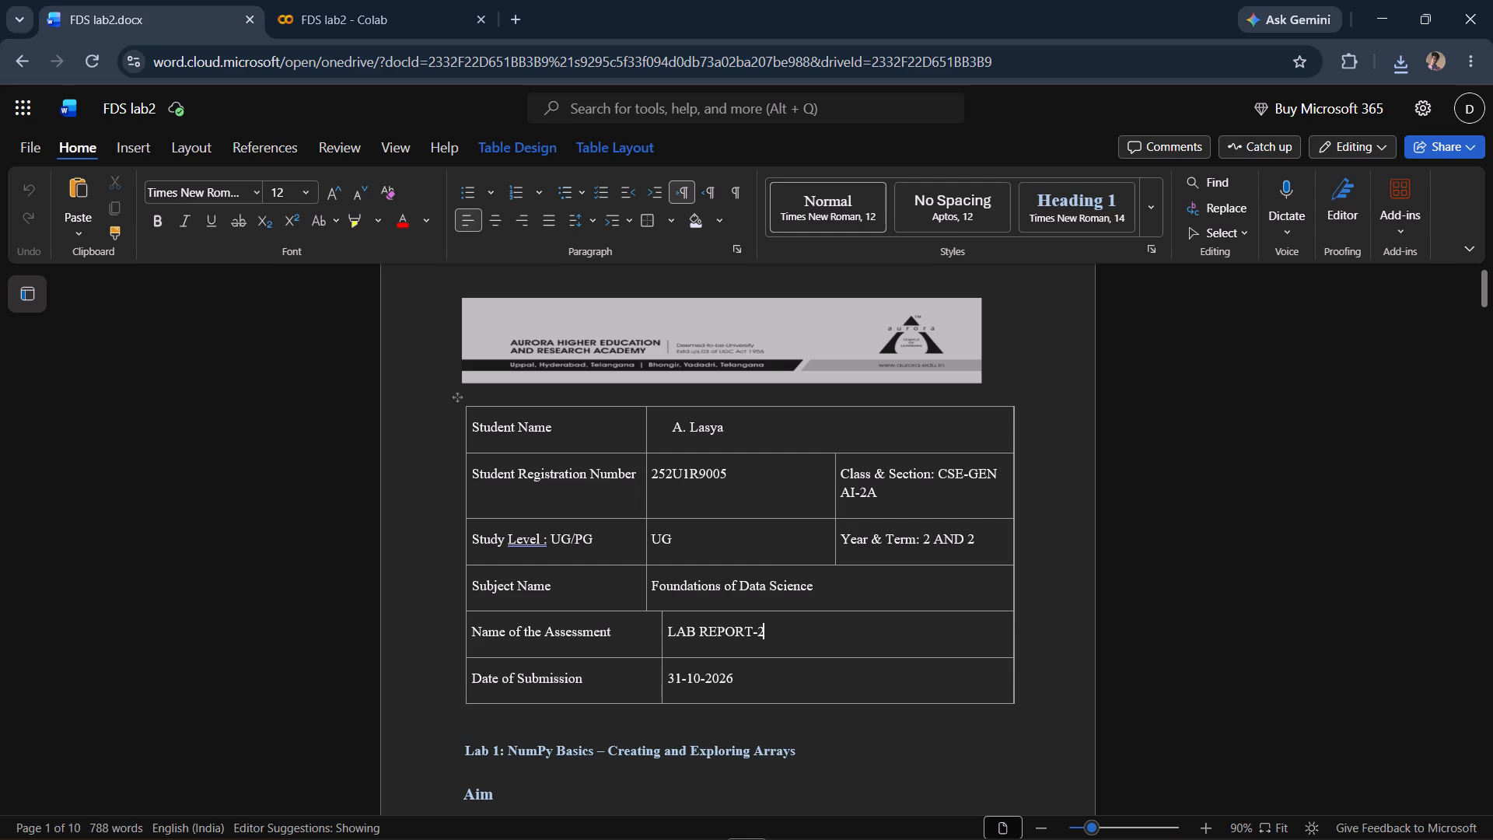
pyautogui.click(746, 481)
pyautogui.press('Left')
pyautogui.press('BackSpace')
pyautogui.press('BackSpace')
pyautogui.write('28')
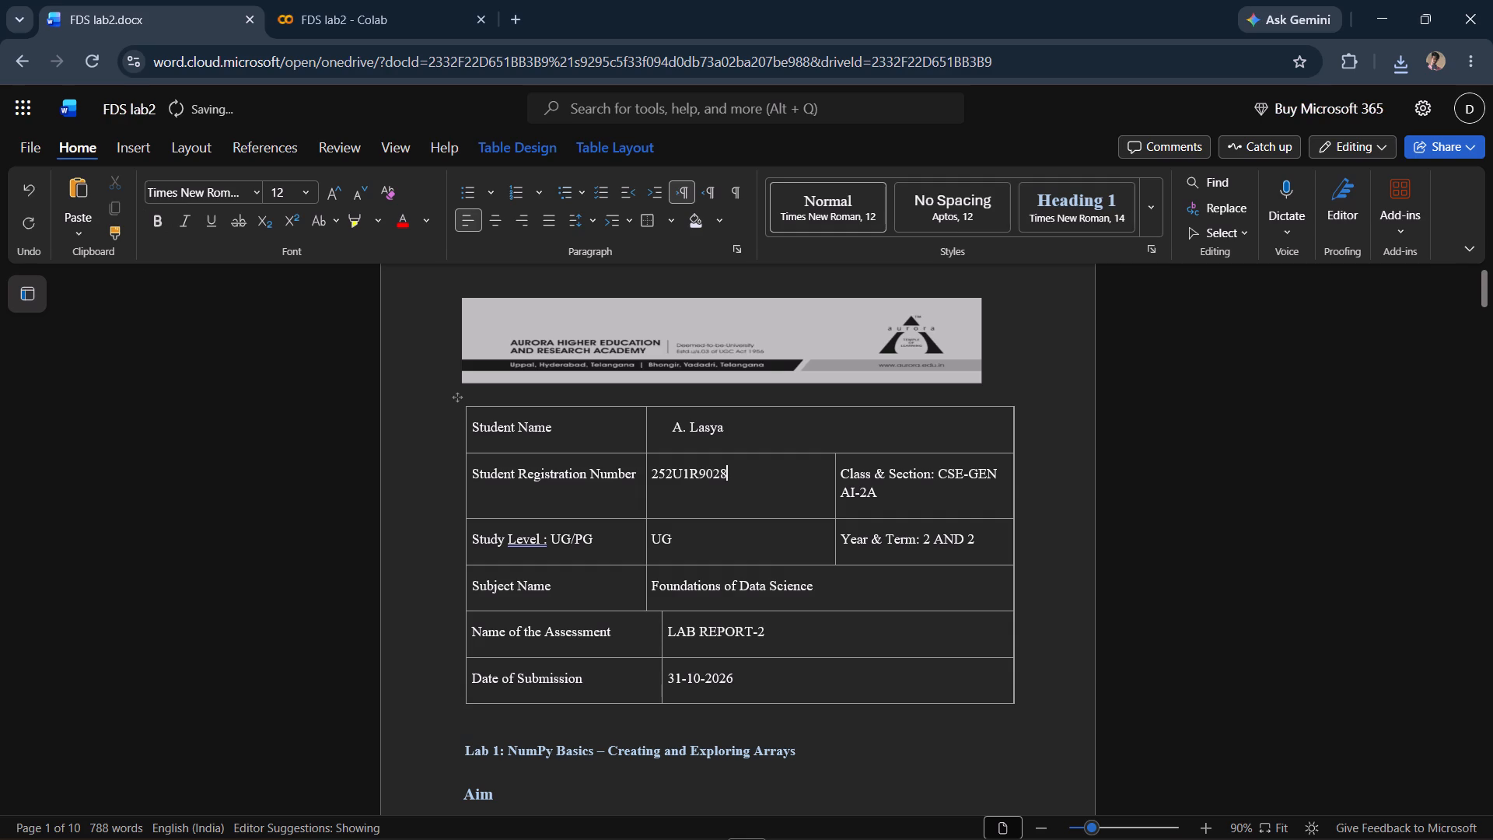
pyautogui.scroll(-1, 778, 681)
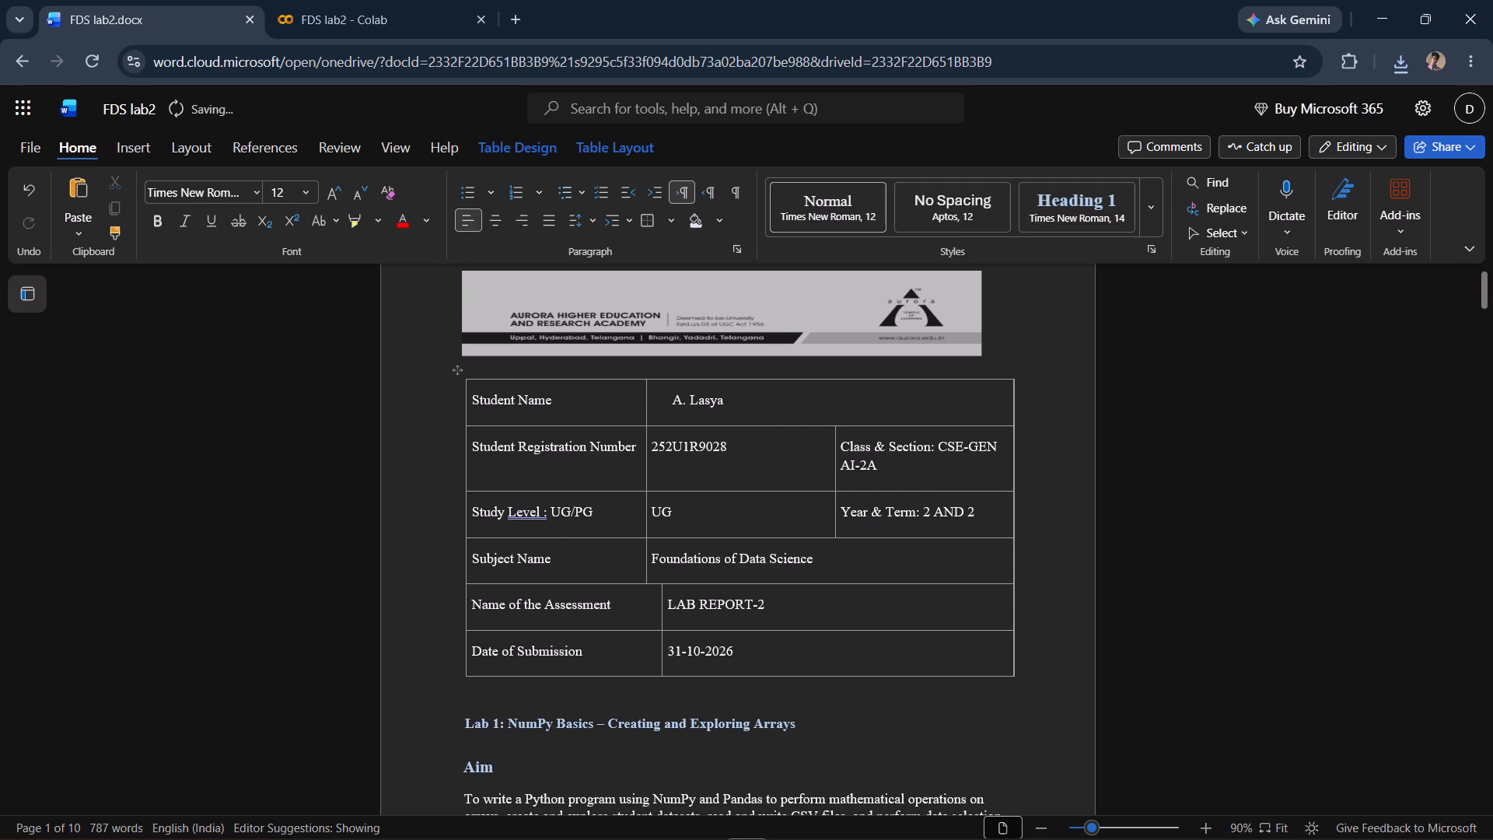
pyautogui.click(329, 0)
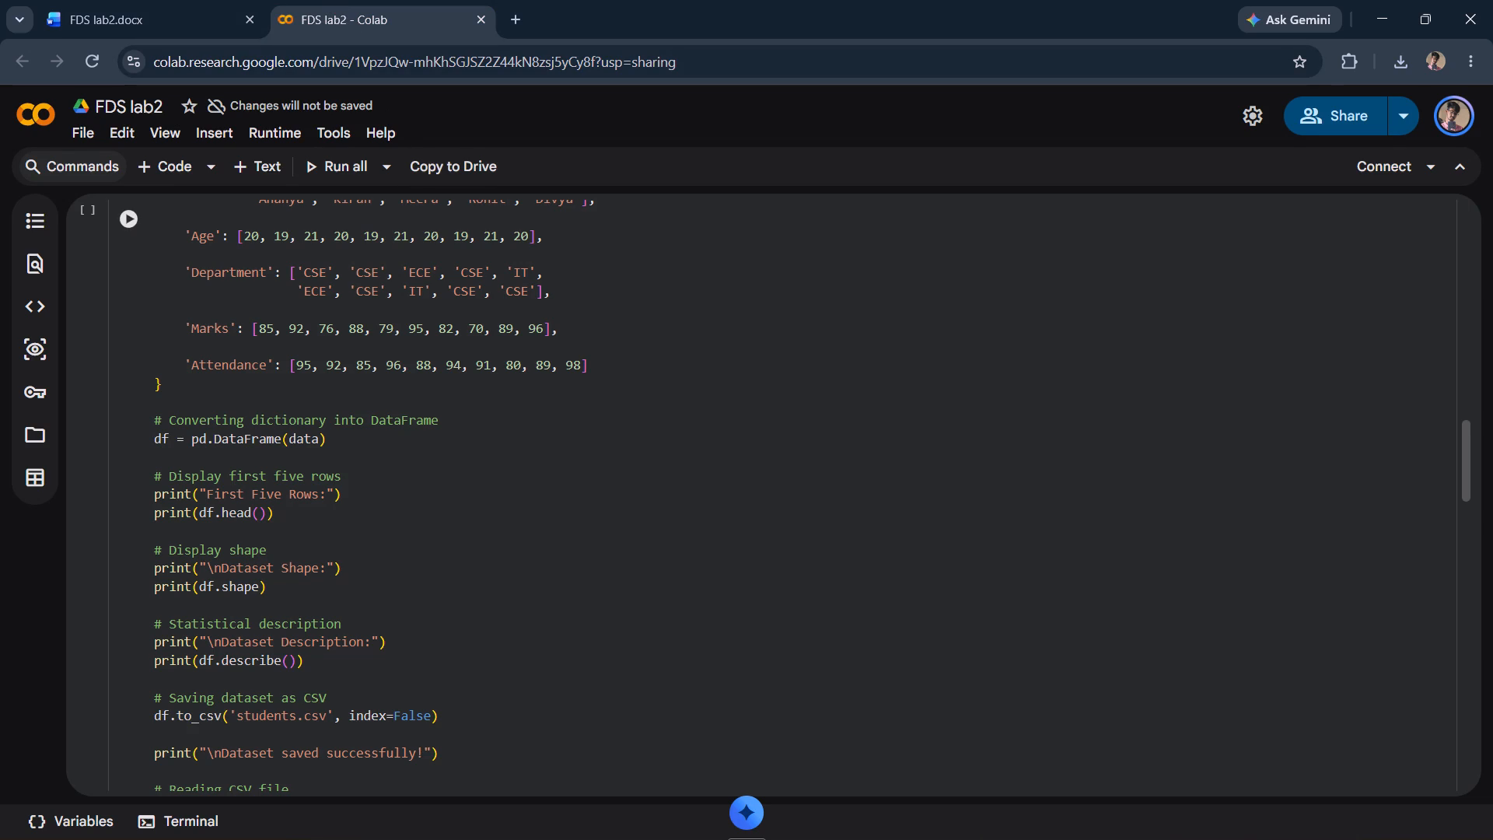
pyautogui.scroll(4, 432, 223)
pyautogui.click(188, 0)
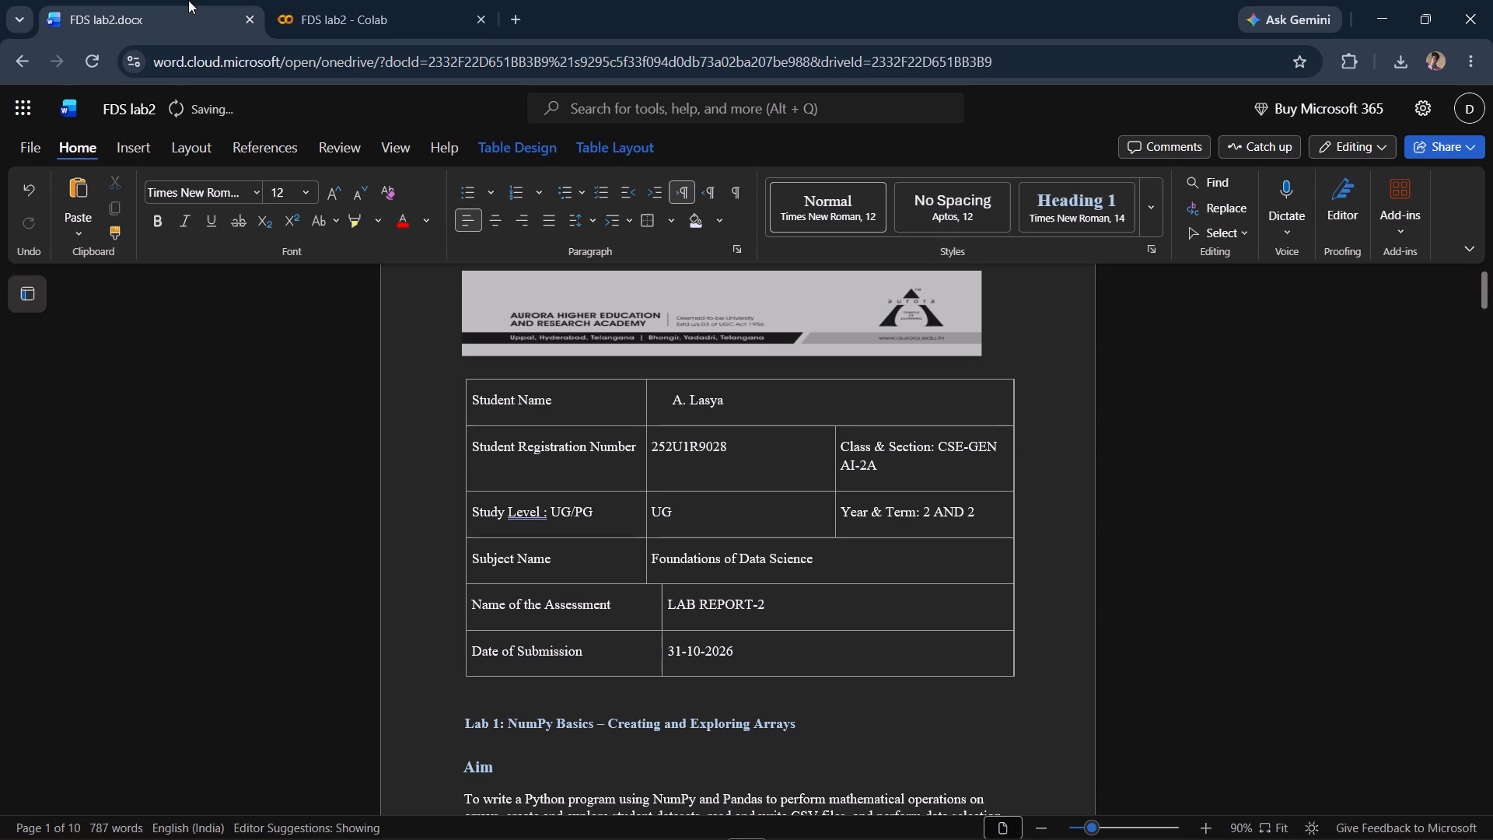
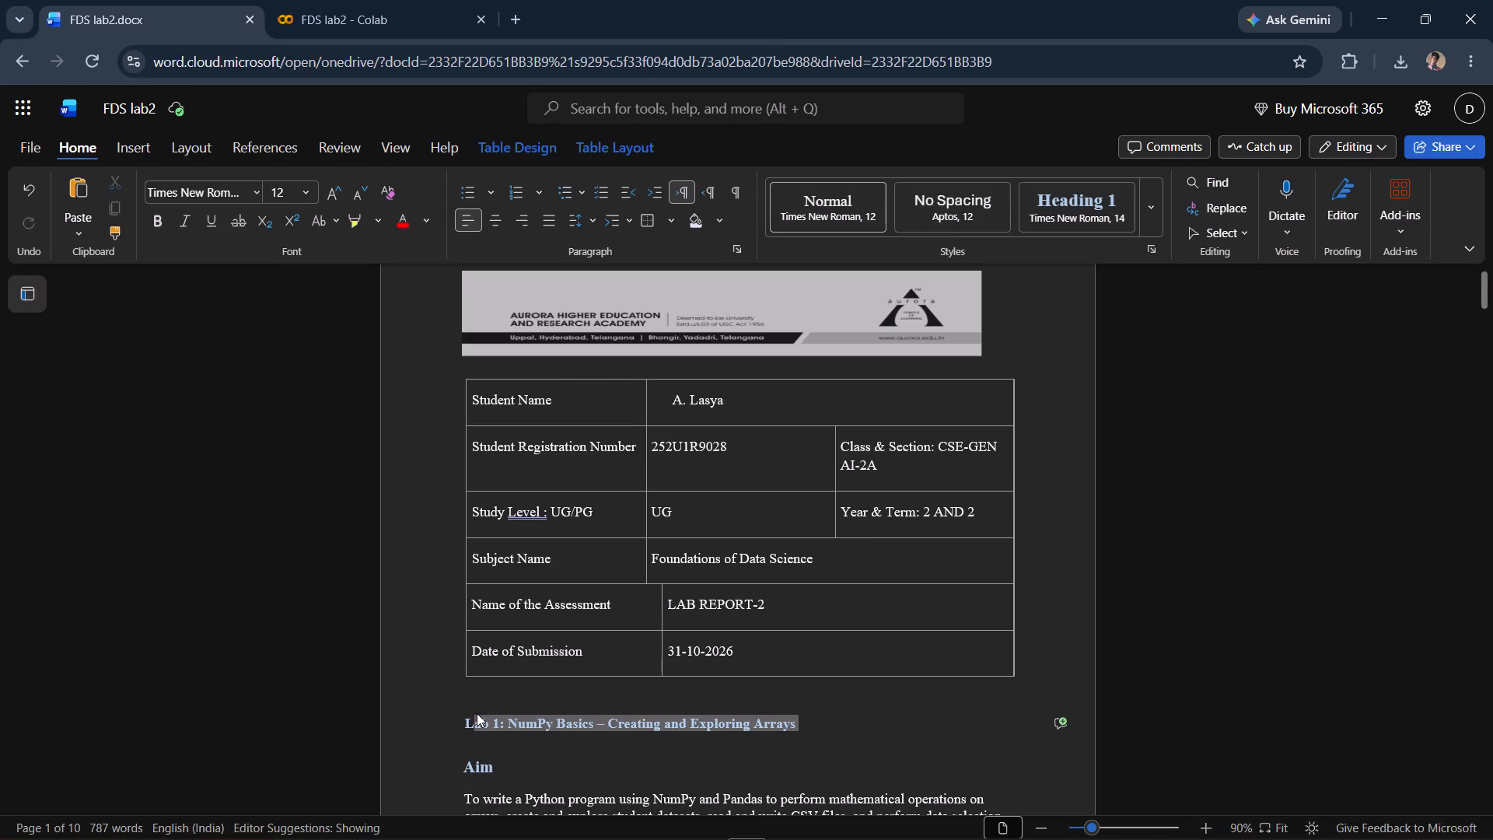
pyautogui.moveTo(477, 713); pyautogui.dragTo(463, 713)
pyautogui.hotkey('ctrl', 'v')
pyautogui.click(542, 756)
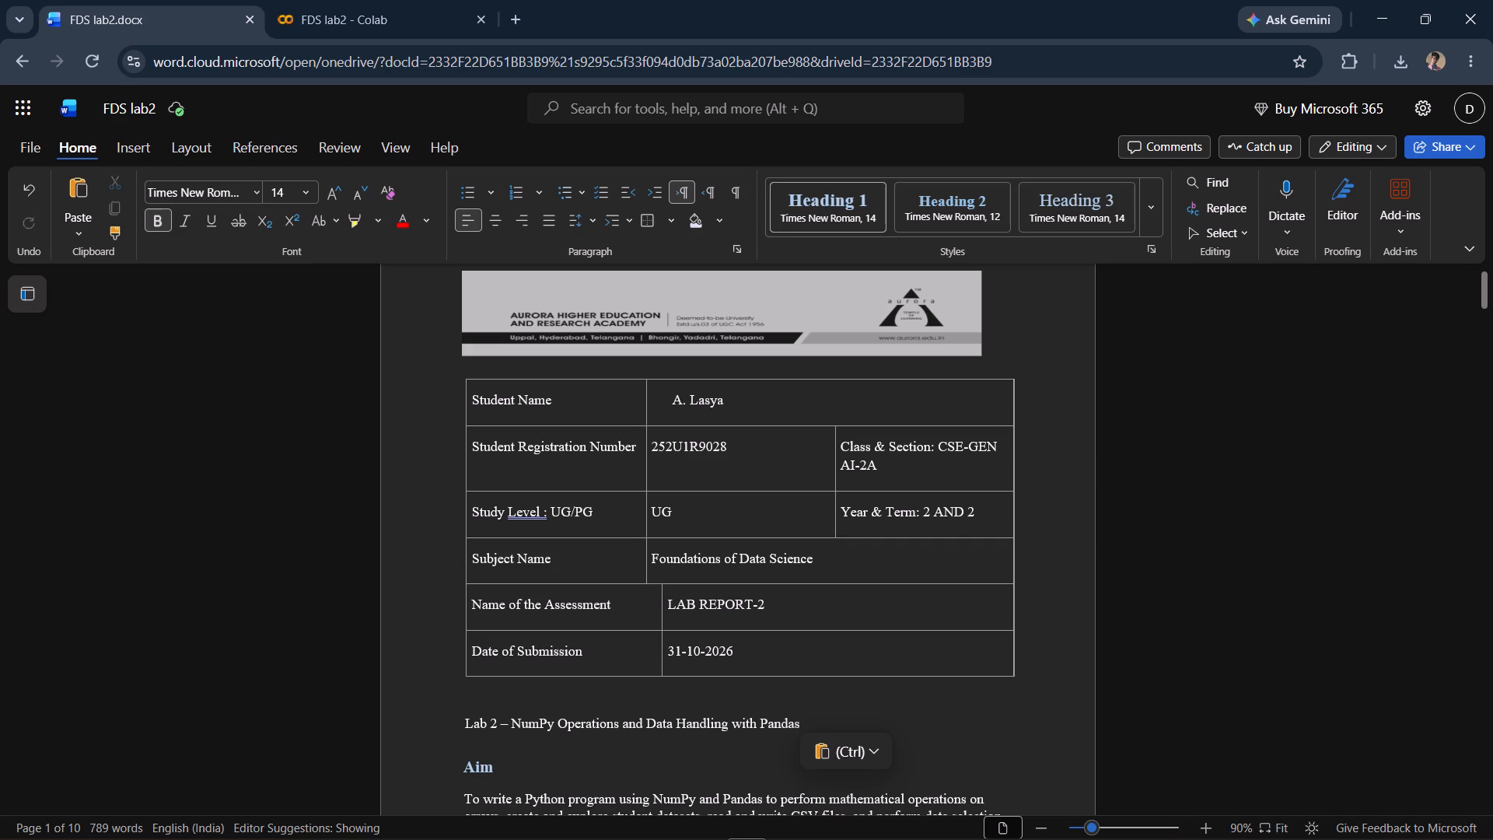
# Review the FDS lab2 report from the objectives and theory through the code to the notebook screenshots.
pyautogui.scroll(-6, 682, 738)
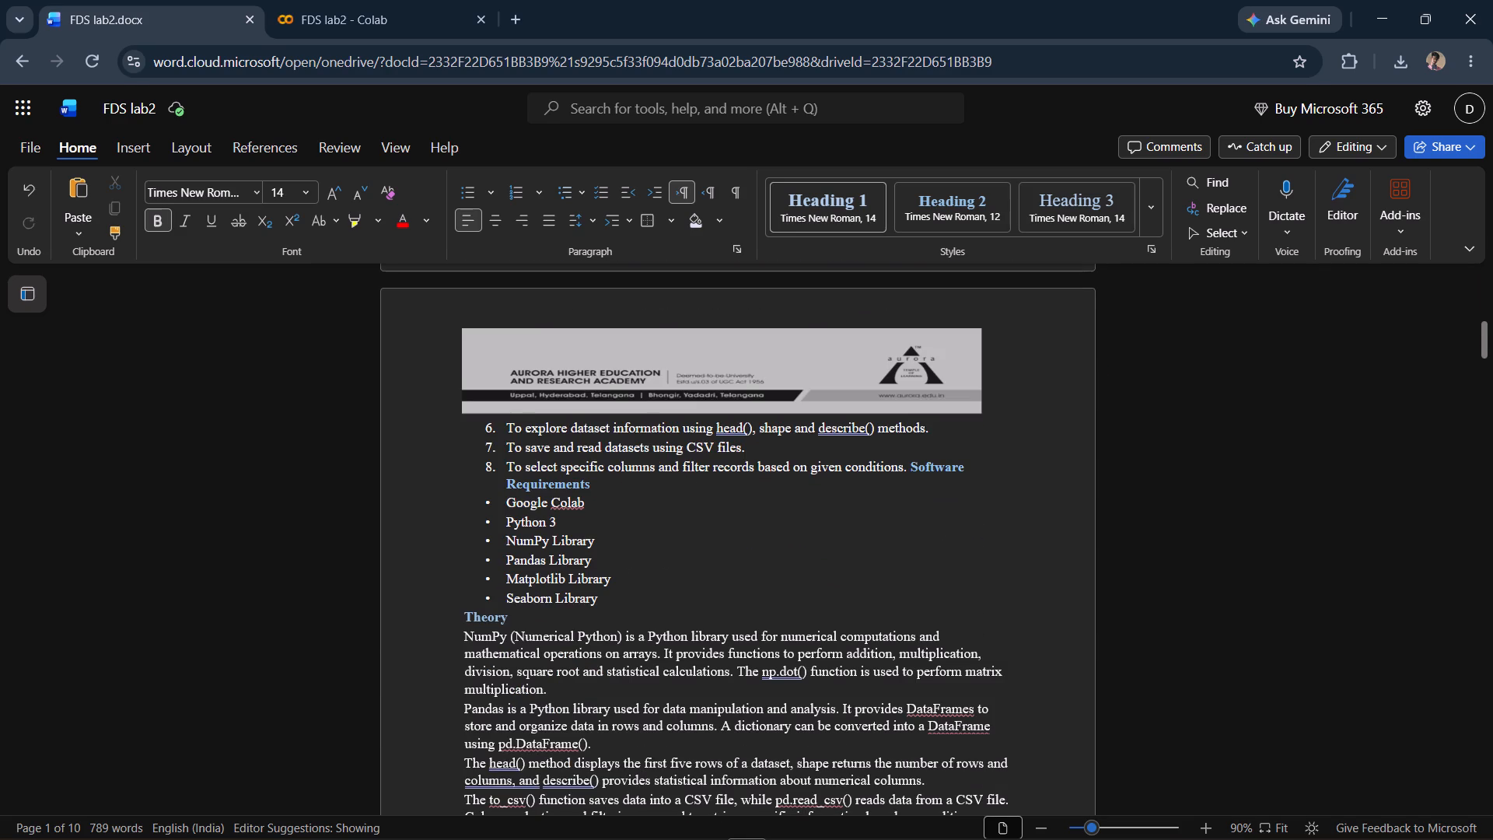
pyautogui.scroll(-5, 642, 652)
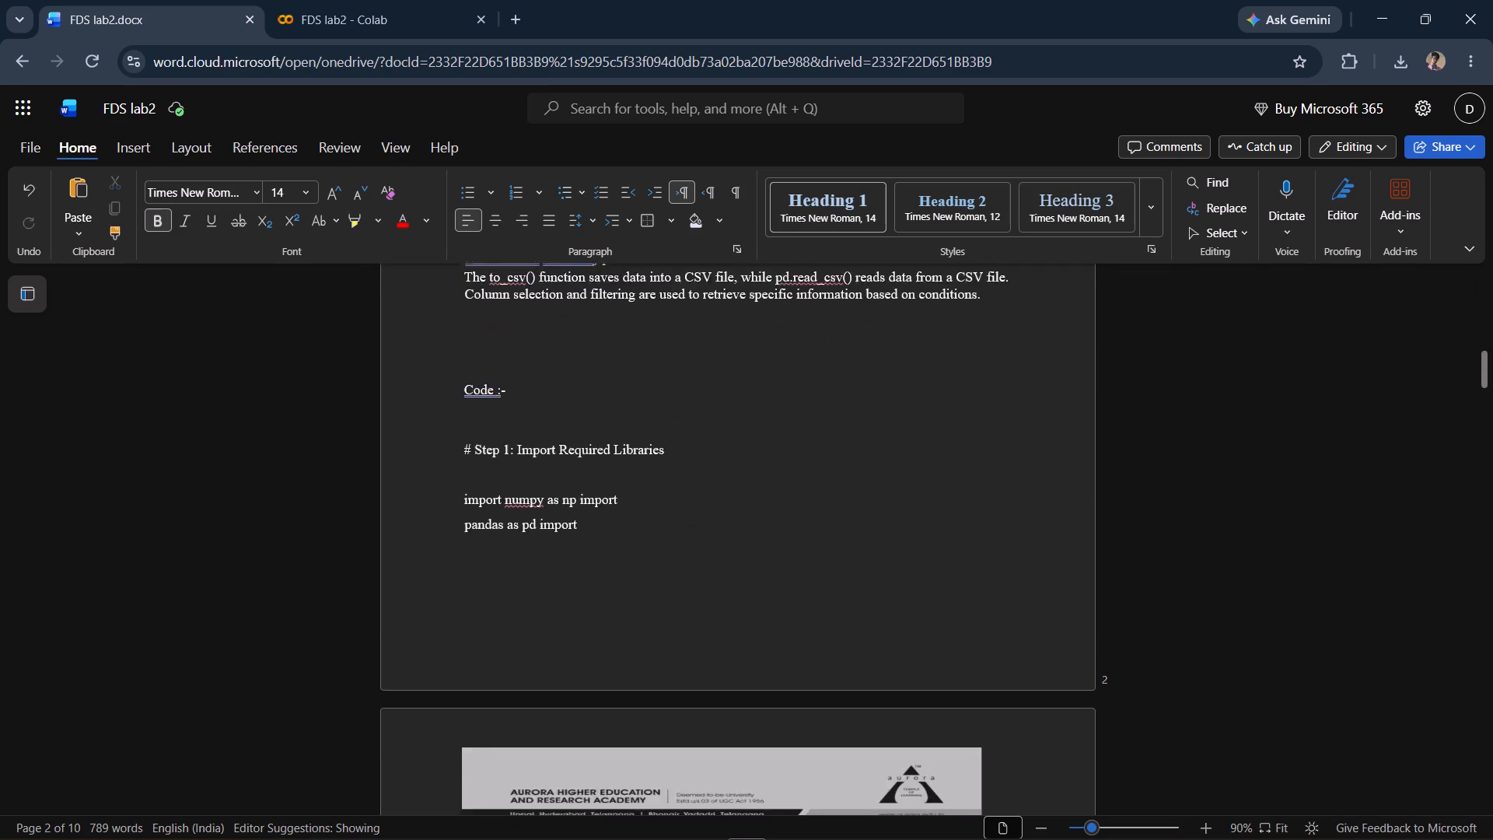
pyautogui.scroll(-8, 640, 642)
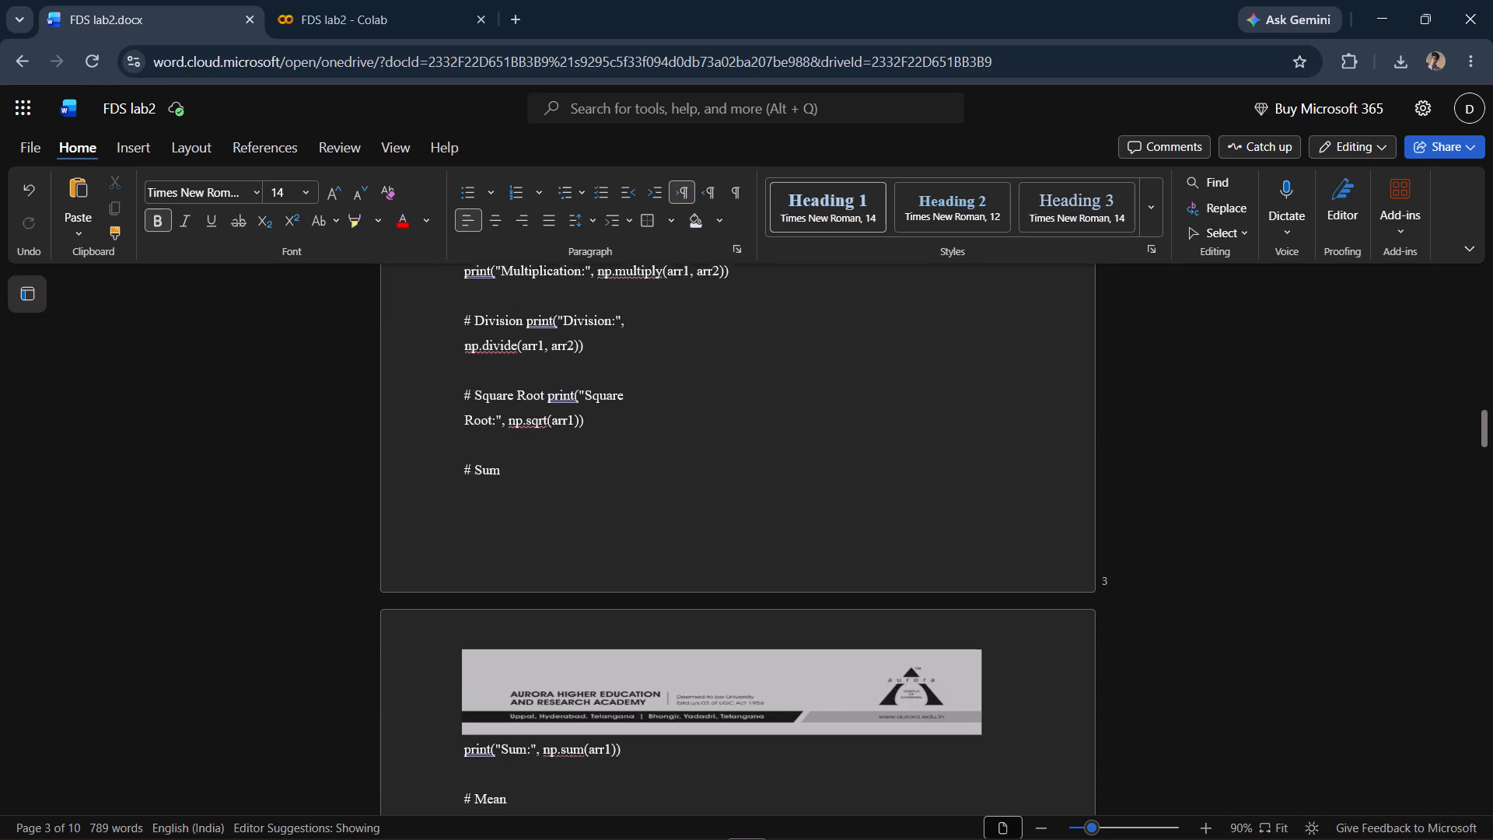
pyautogui.scroll(-9, 656, 655)
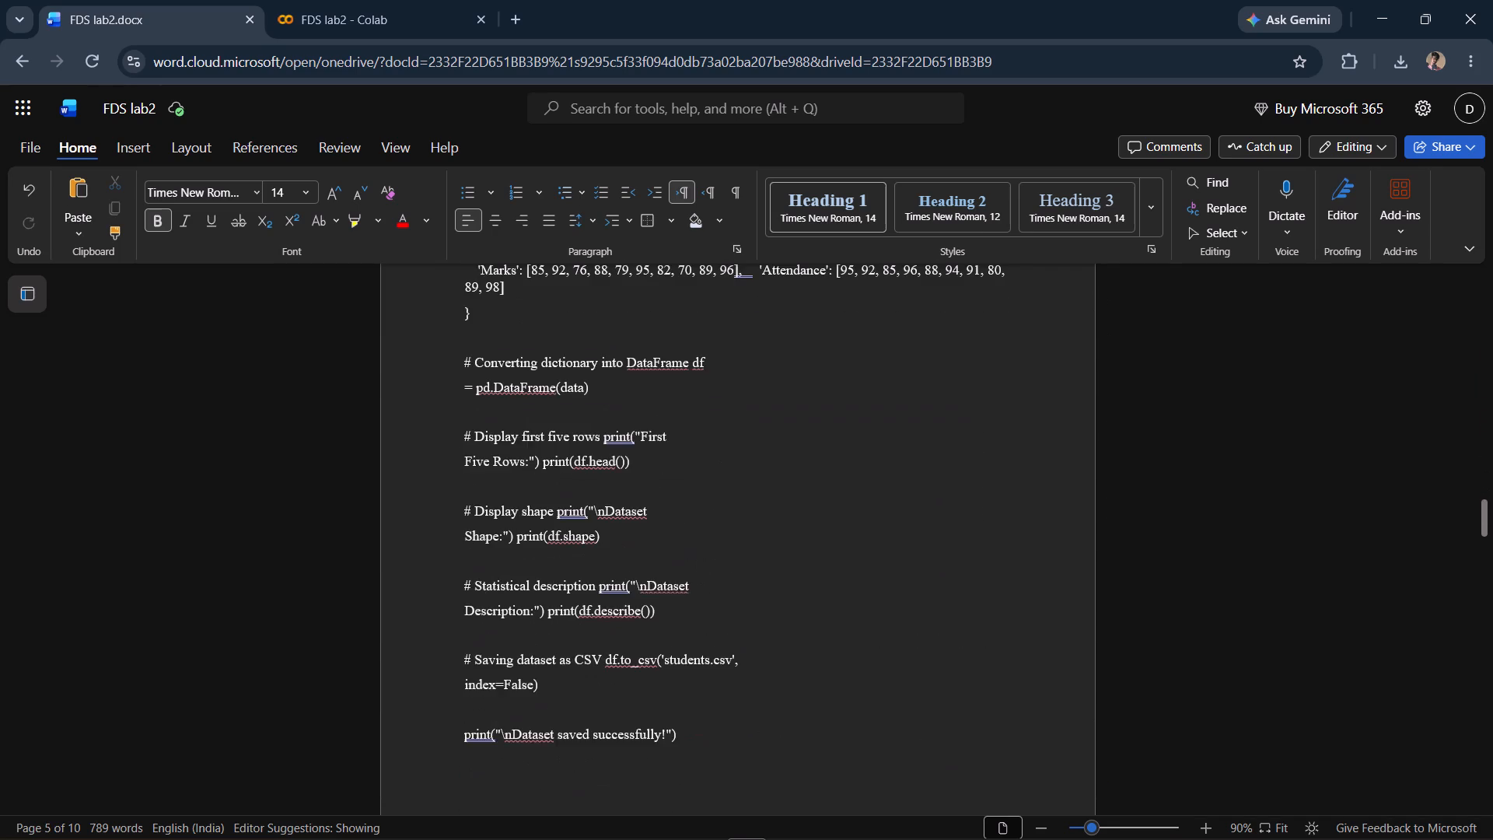
pyautogui.scroll(-9, 655, 616)
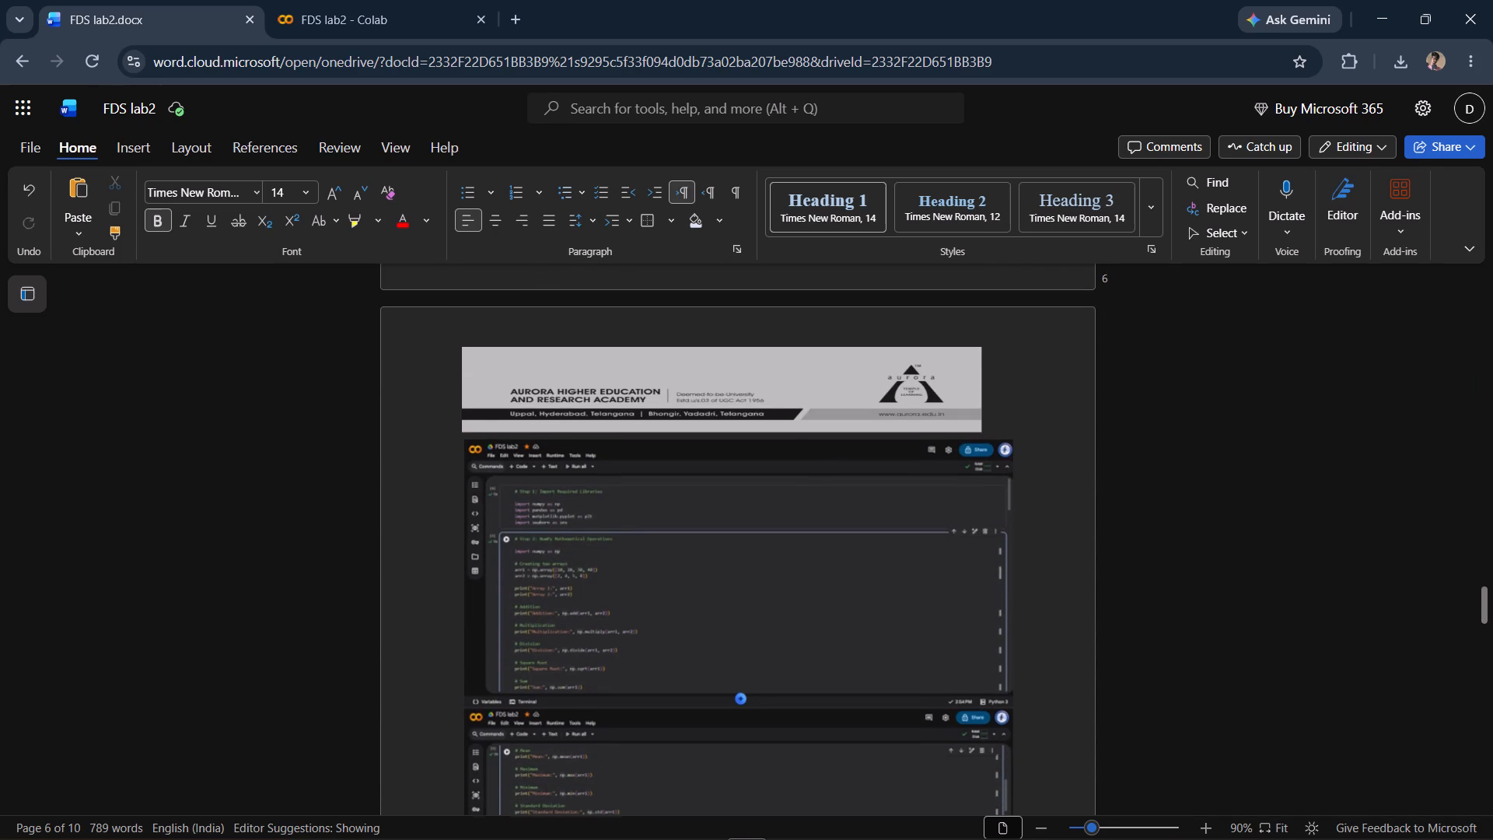
pyautogui.scroll(-1, 655, 616)
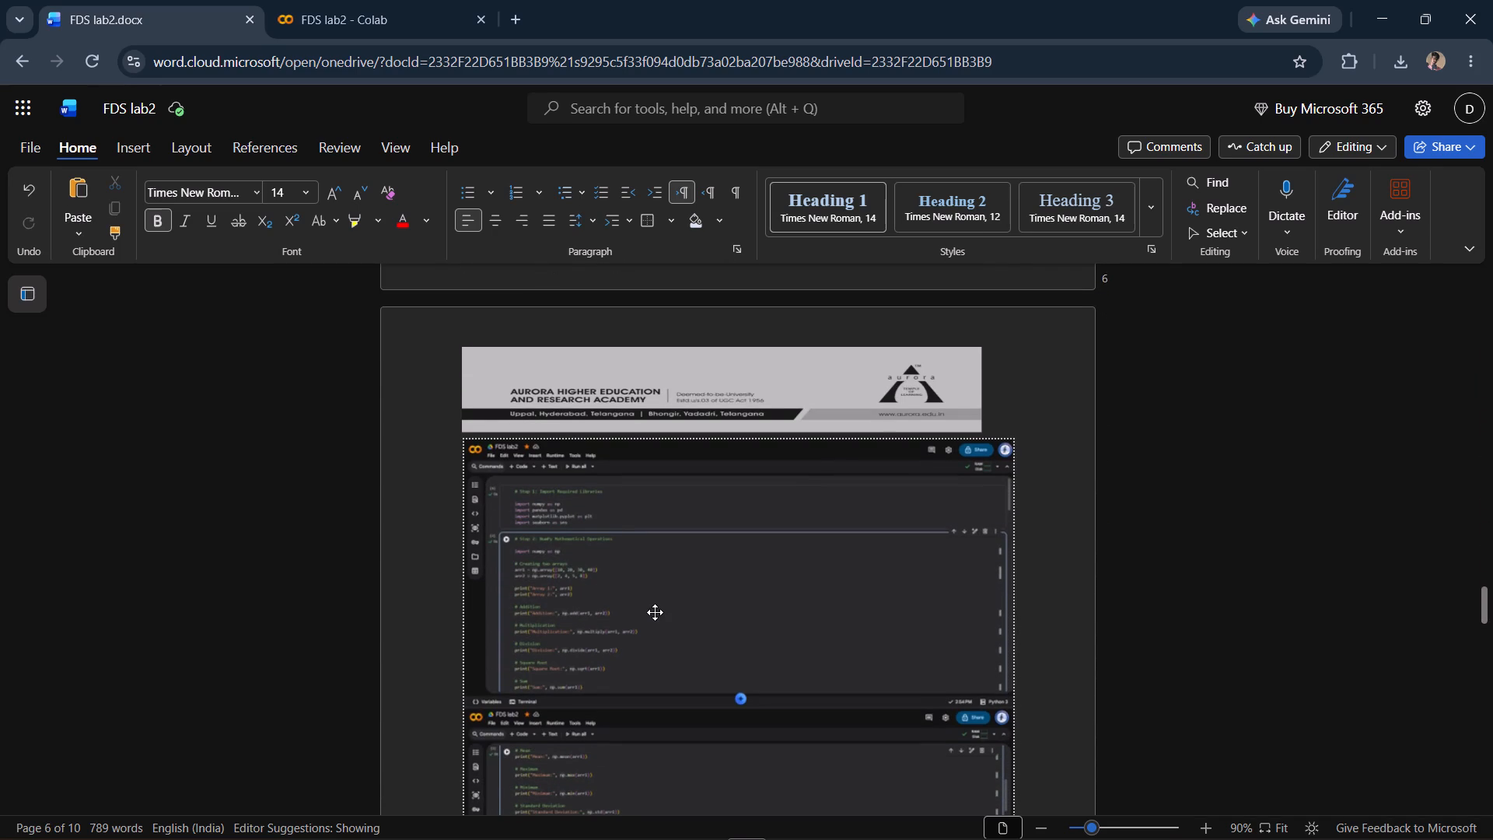
# Save a copy of the FDS lab2 Colab notebook in Drive and close the original notebook.
pyautogui.click(386, 0)
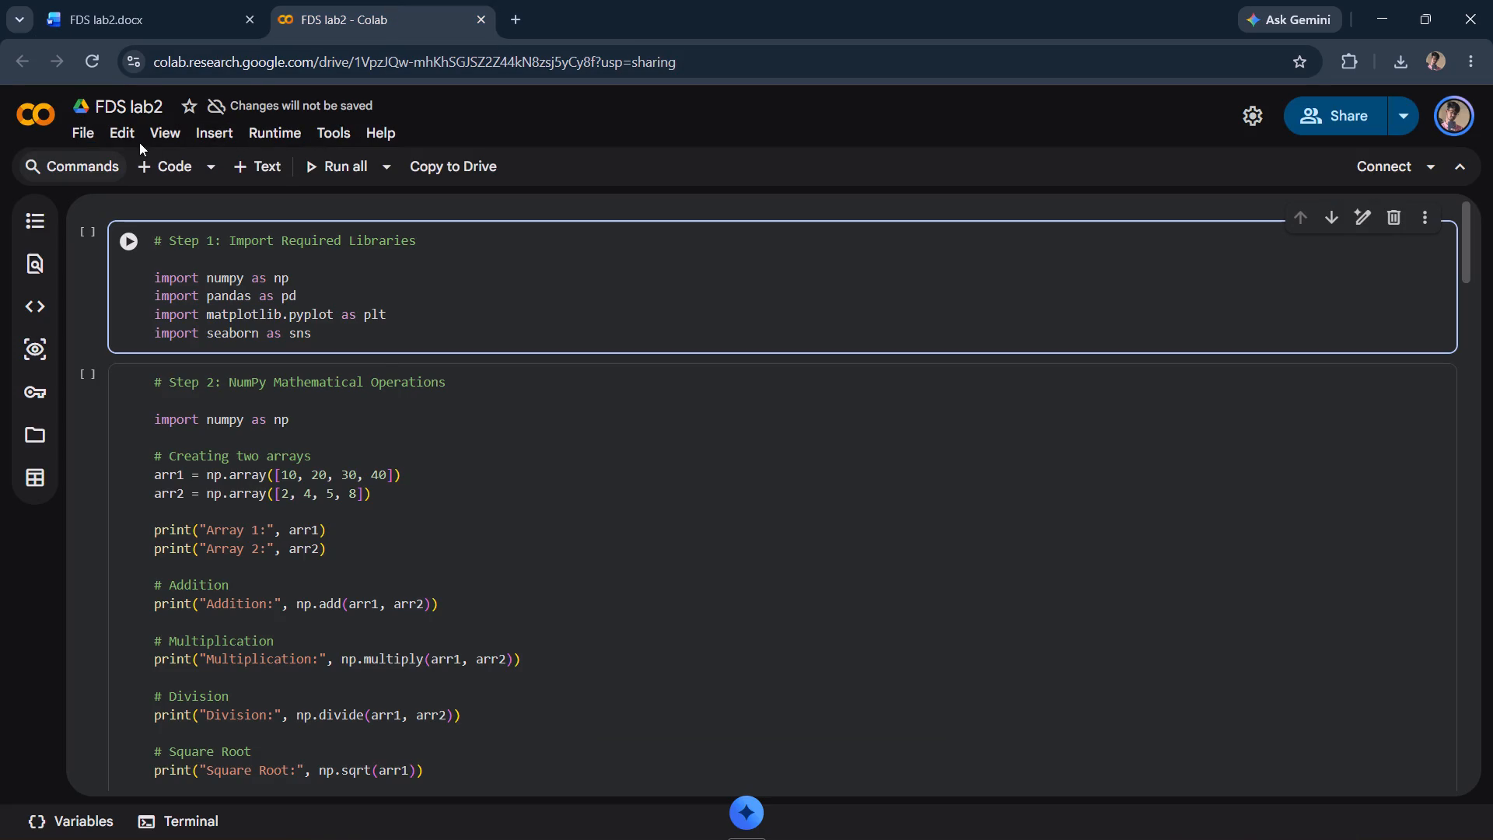
pyautogui.click(80, 145)
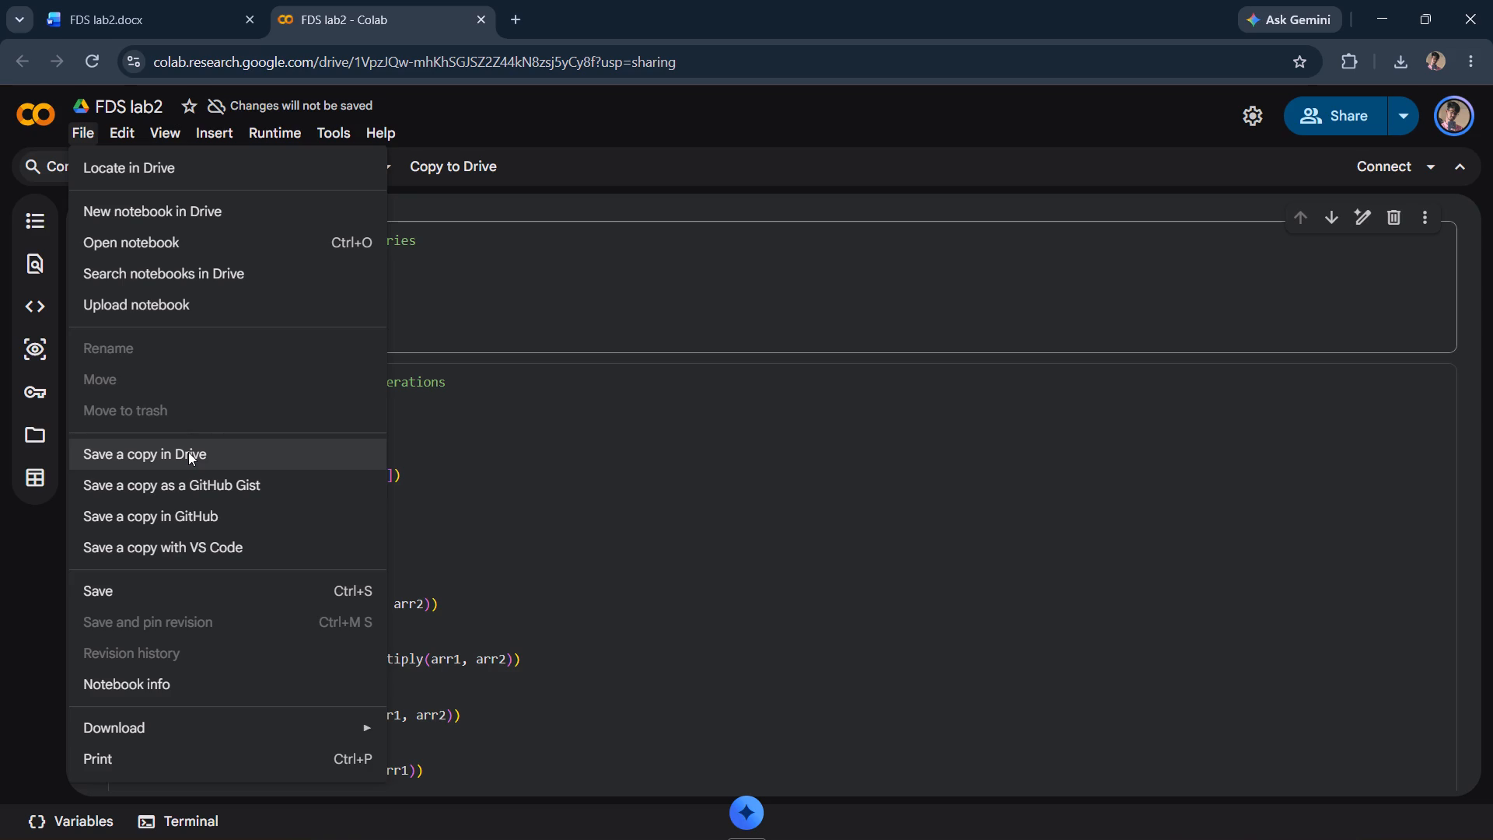
pyautogui.click(188, 452)
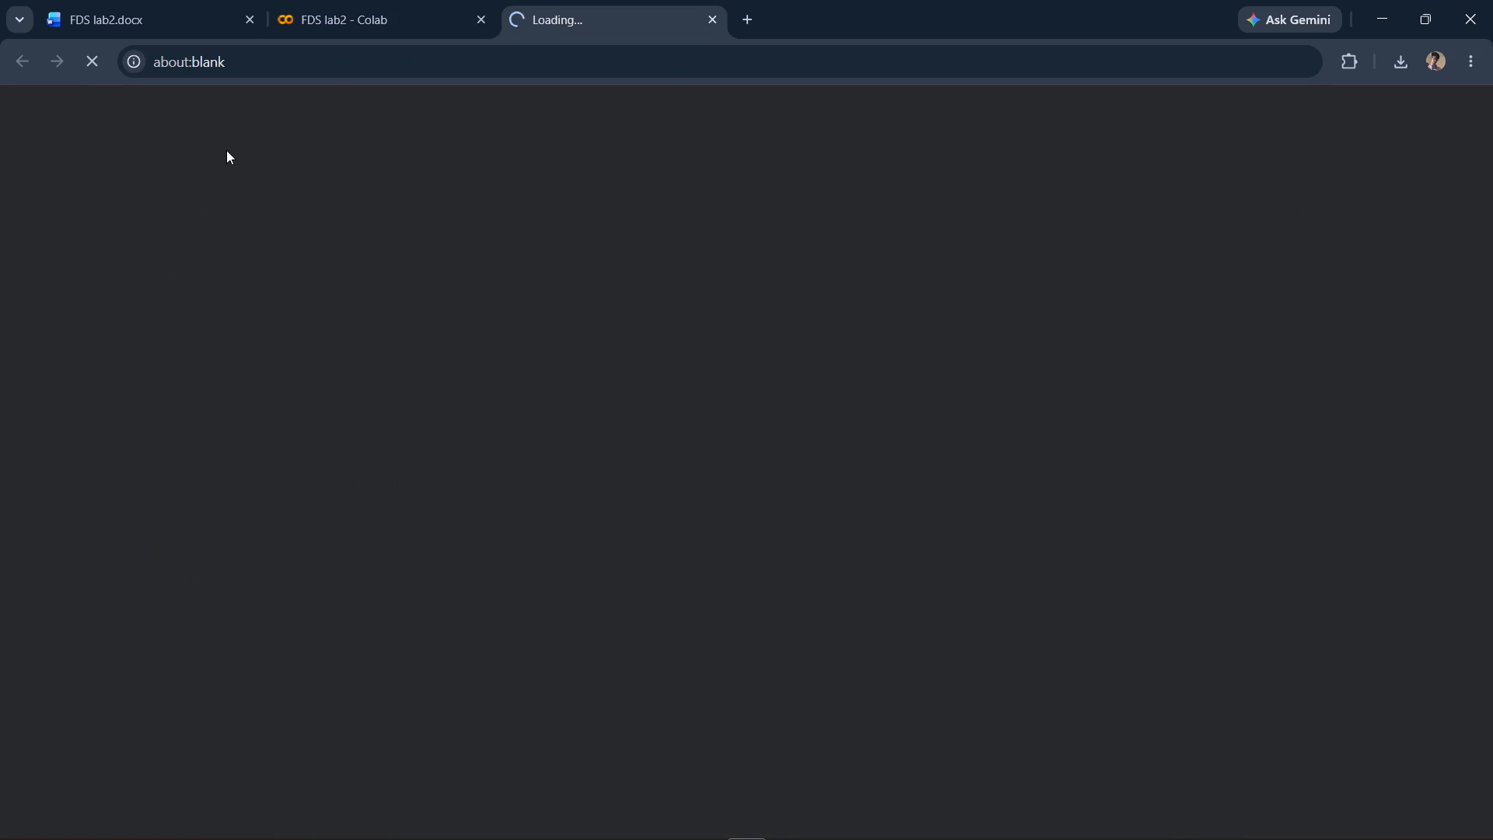
pyautogui.click(481, 23)
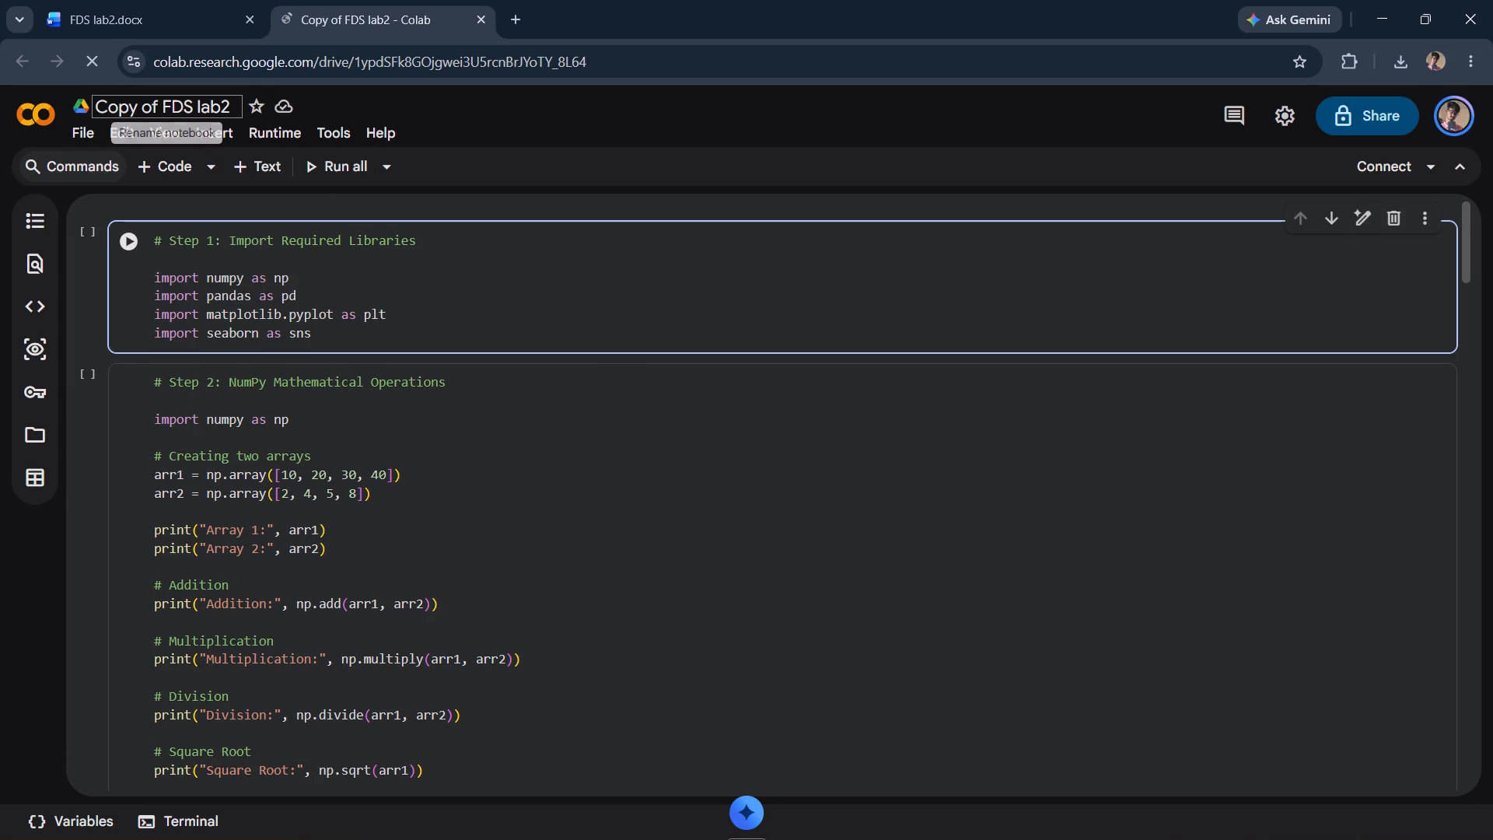
# Rename the copied Colab notebook as lab-2.
pyautogui.click(152, 105)
pyautogui.click(154, 105)
pyautogui.click(163, 107)
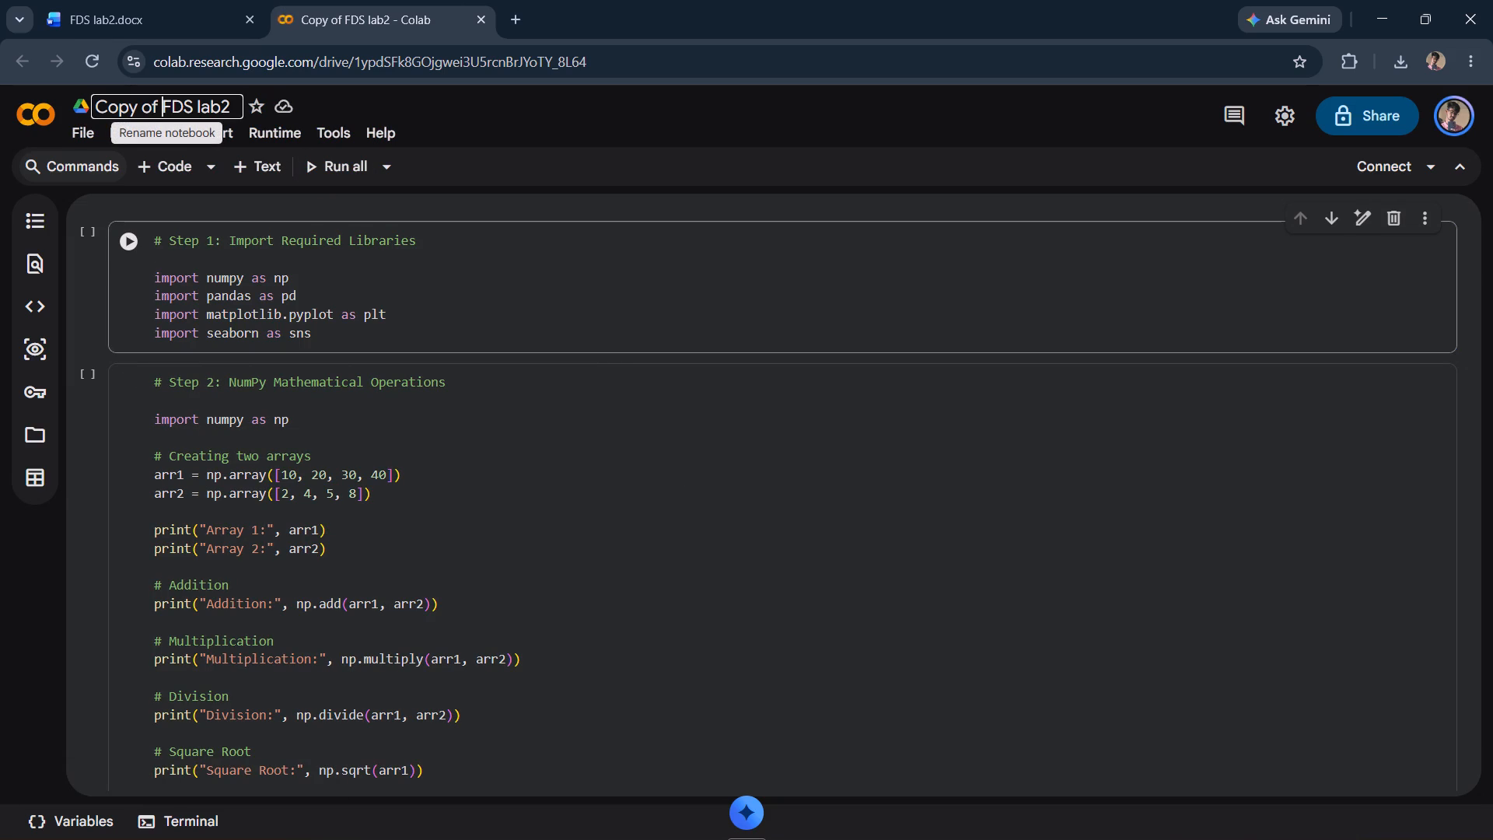
pyautogui.press('BackSpace')
pyautogui.press('BackSpace')
pyautogui.press('BackSpace')
pyautogui.press('BackSpace')
pyautogui.press('BackSpace')
pyautogui.press('BackSpace')
pyautogui.press('BackSpace')
pyautogui.press('BackSpace')
pyautogui.press('BackSpace')
pyautogui.press('BackSpace')
pyautogui.press('BackSpace')
pyautogui.press('BackSpace')
pyautogui.press('BackSpace')
pyautogui.press('BackSpace')
pyautogui.press('BackSpace')
pyautogui.press('BackSpace')
pyautogui.press('BackSpace')
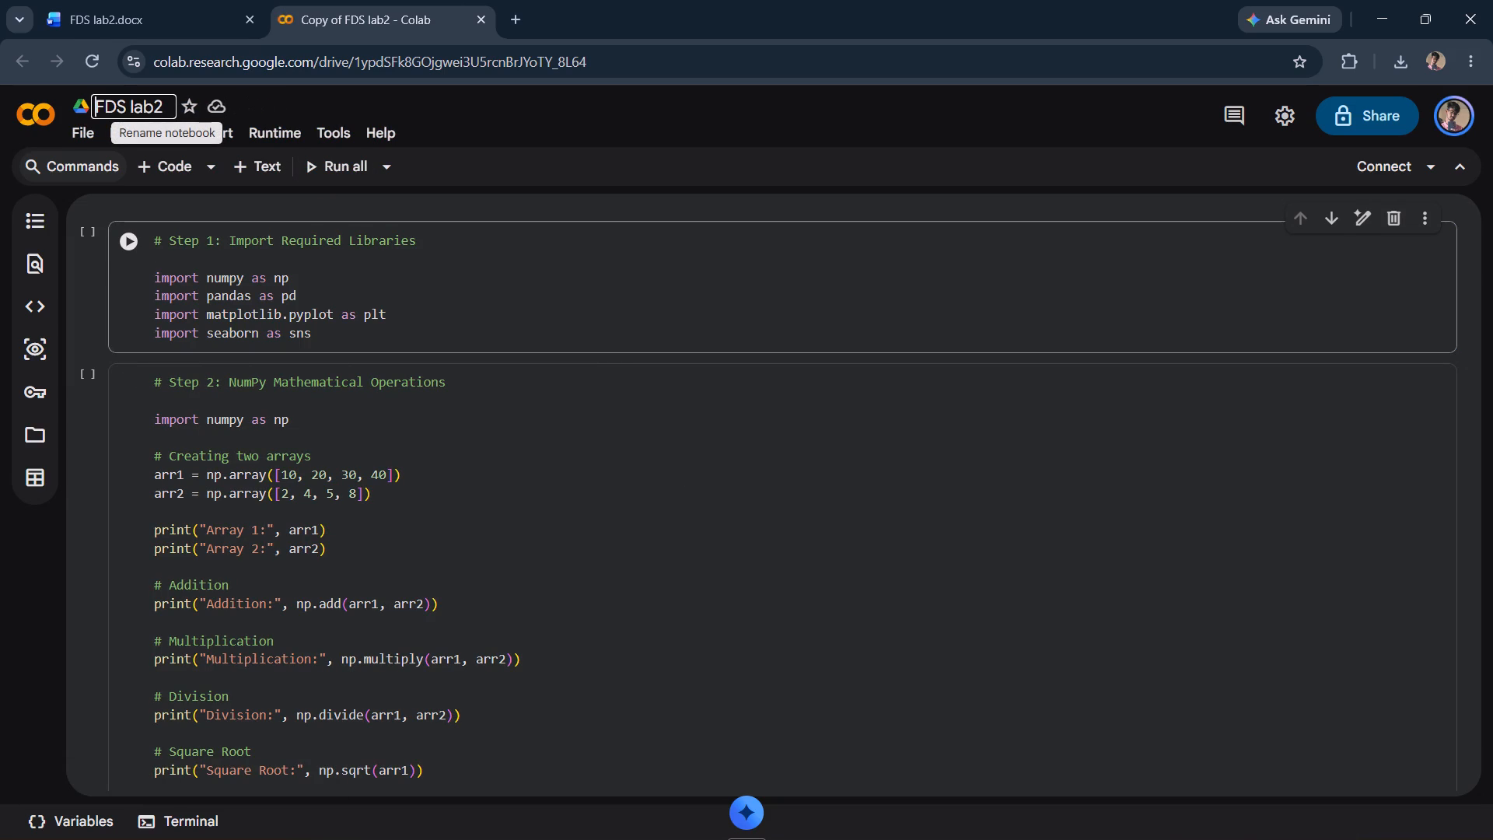
pyautogui.click(163, 108)
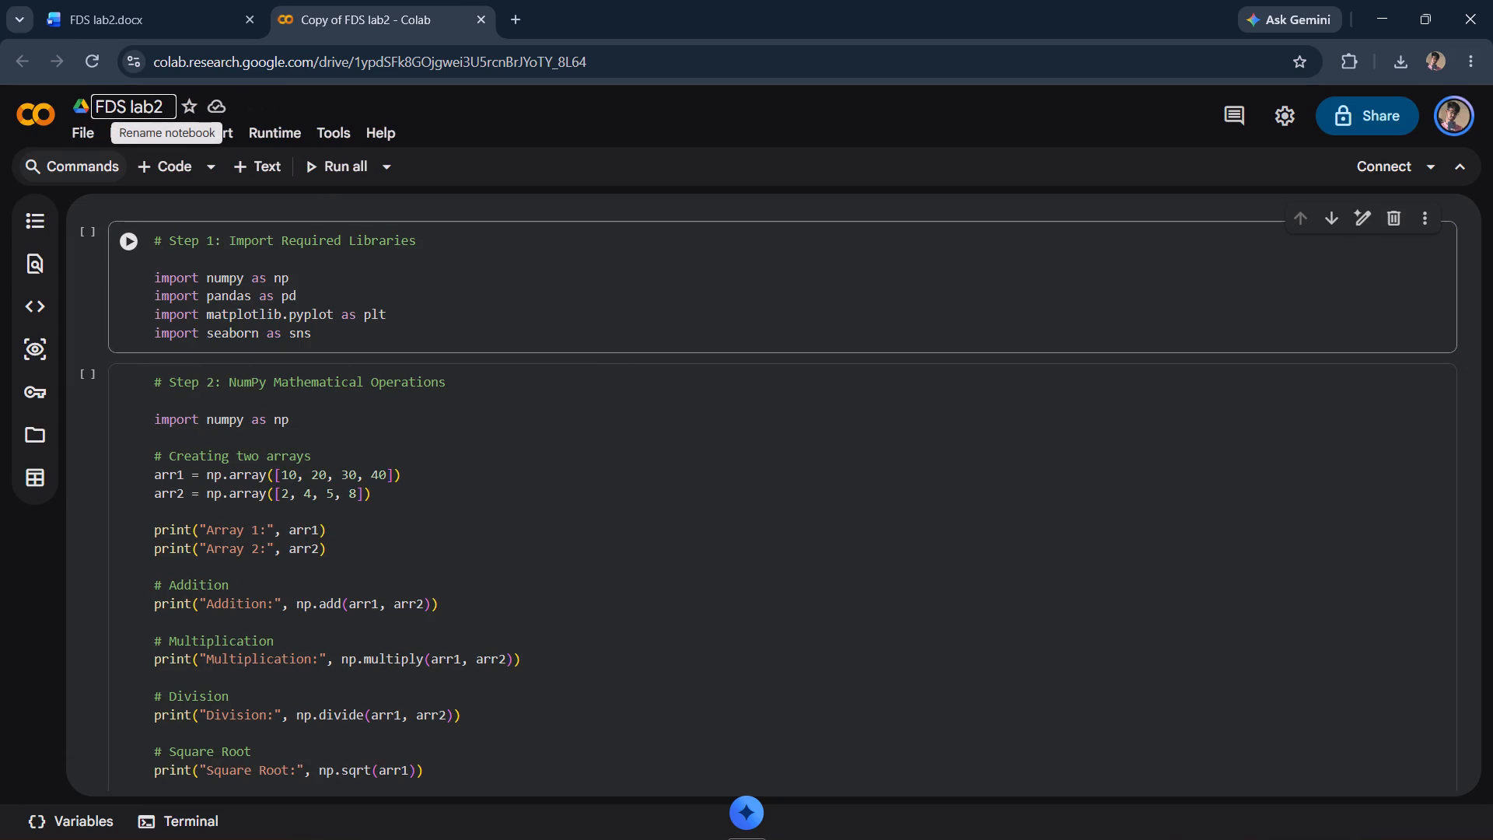
pyautogui.click(124, 108)
pyautogui.press('BackSpace')
pyautogui.press('BackSpace')
pyautogui.press('BackSpace')
pyautogui.press('BackSpace')
pyautogui.press('BackSpace')
pyautogui.press('BackSpace')
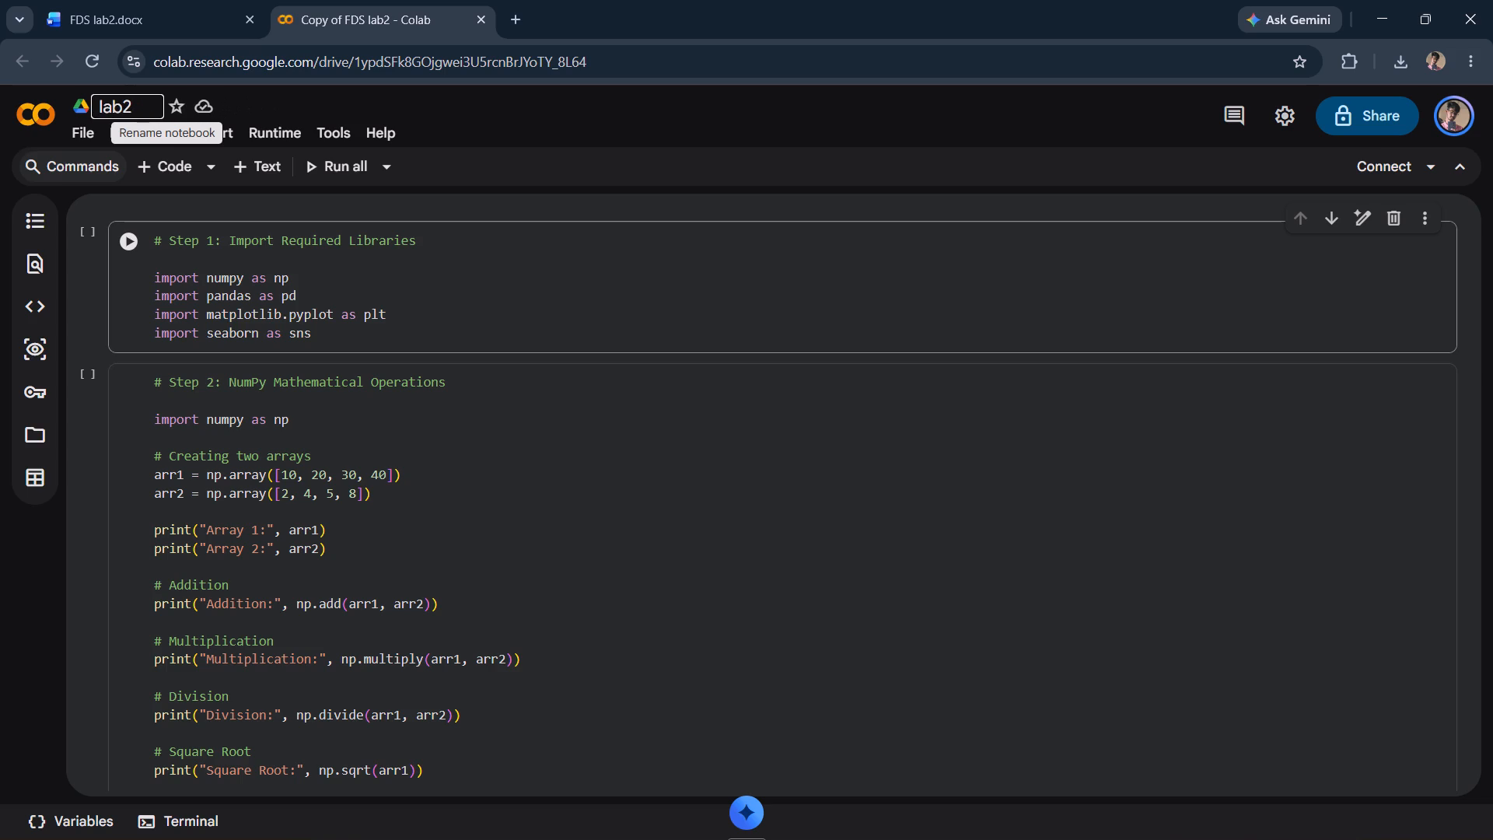
pyautogui.click(126, 108)
pyautogui.press('-')
# Delete the comment "# Step 1: Import Required Libraries" and the blank lines under it from the first code cell.
pyautogui.click(254, 108)
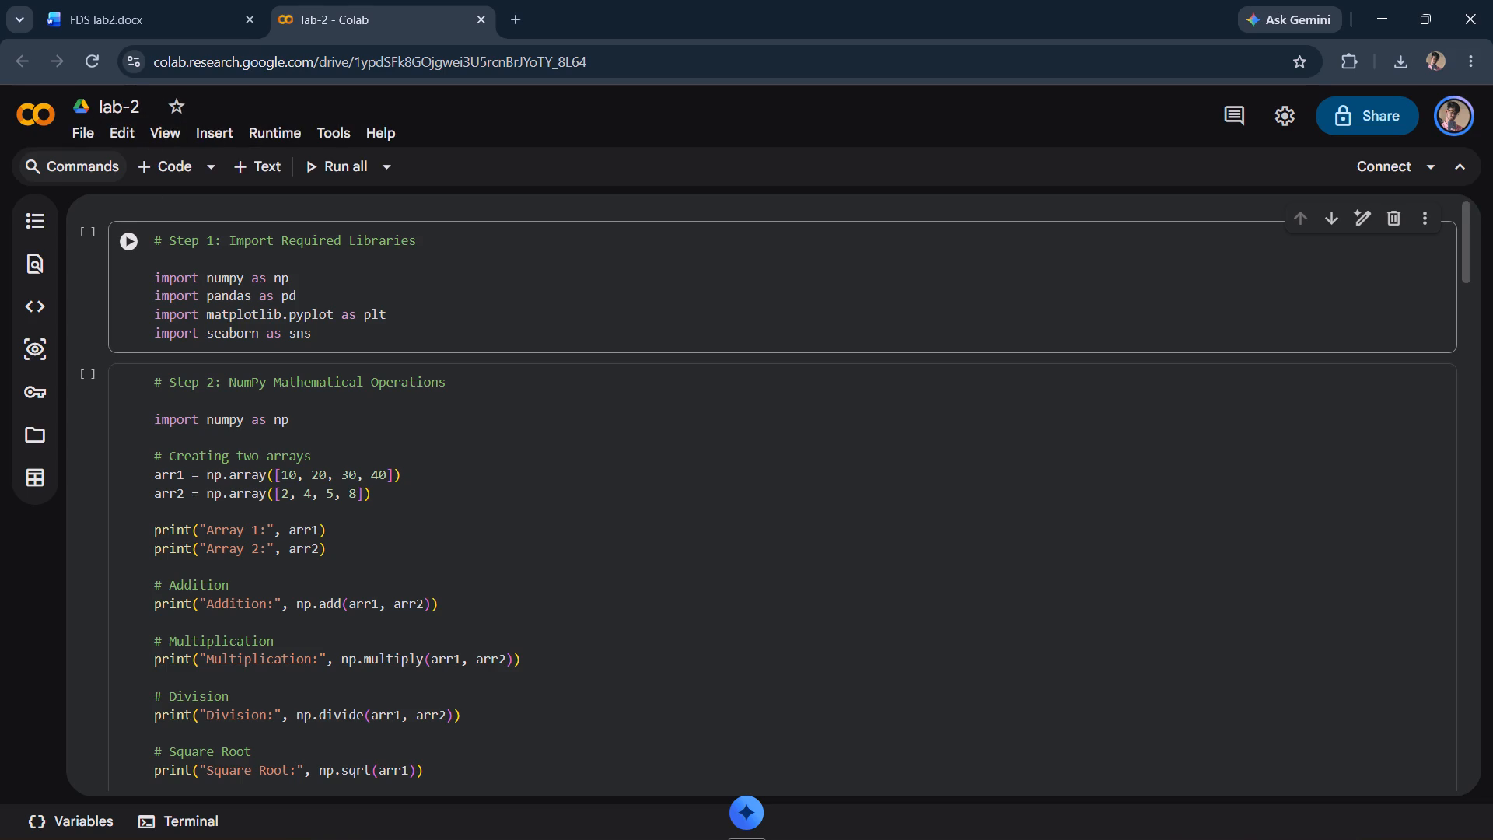
pyautogui.scroll(-1, 275, 321)
pyautogui.scroll(1, 275, 321)
pyautogui.moveTo(437, 248); pyautogui.dragTo(282, 228)
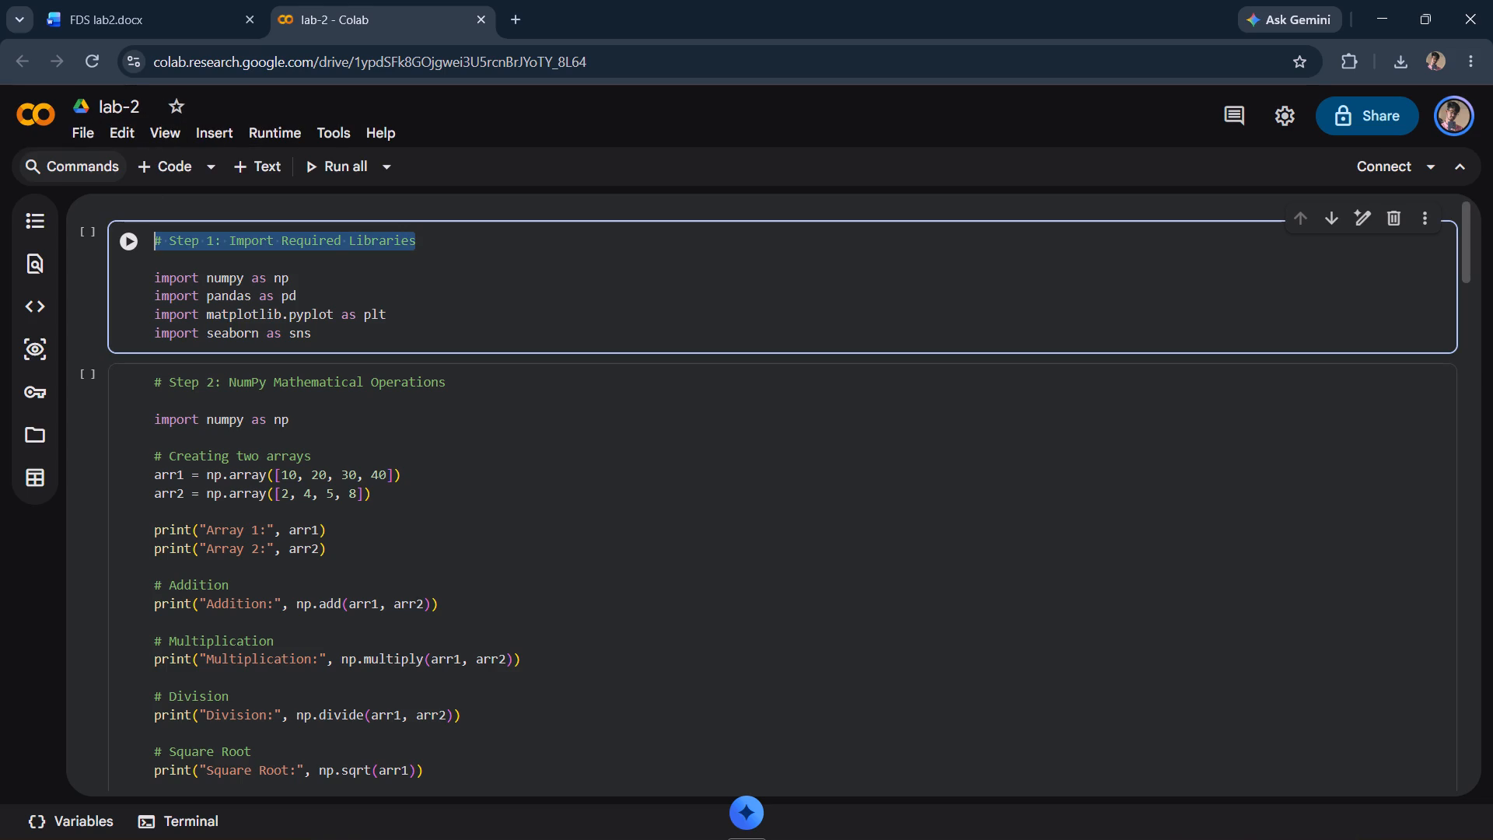
pyautogui.moveTo(282, 228); pyautogui.dragTo(184, 219)
pyautogui.press('BackSpace')
pyautogui.press('BackSpace')
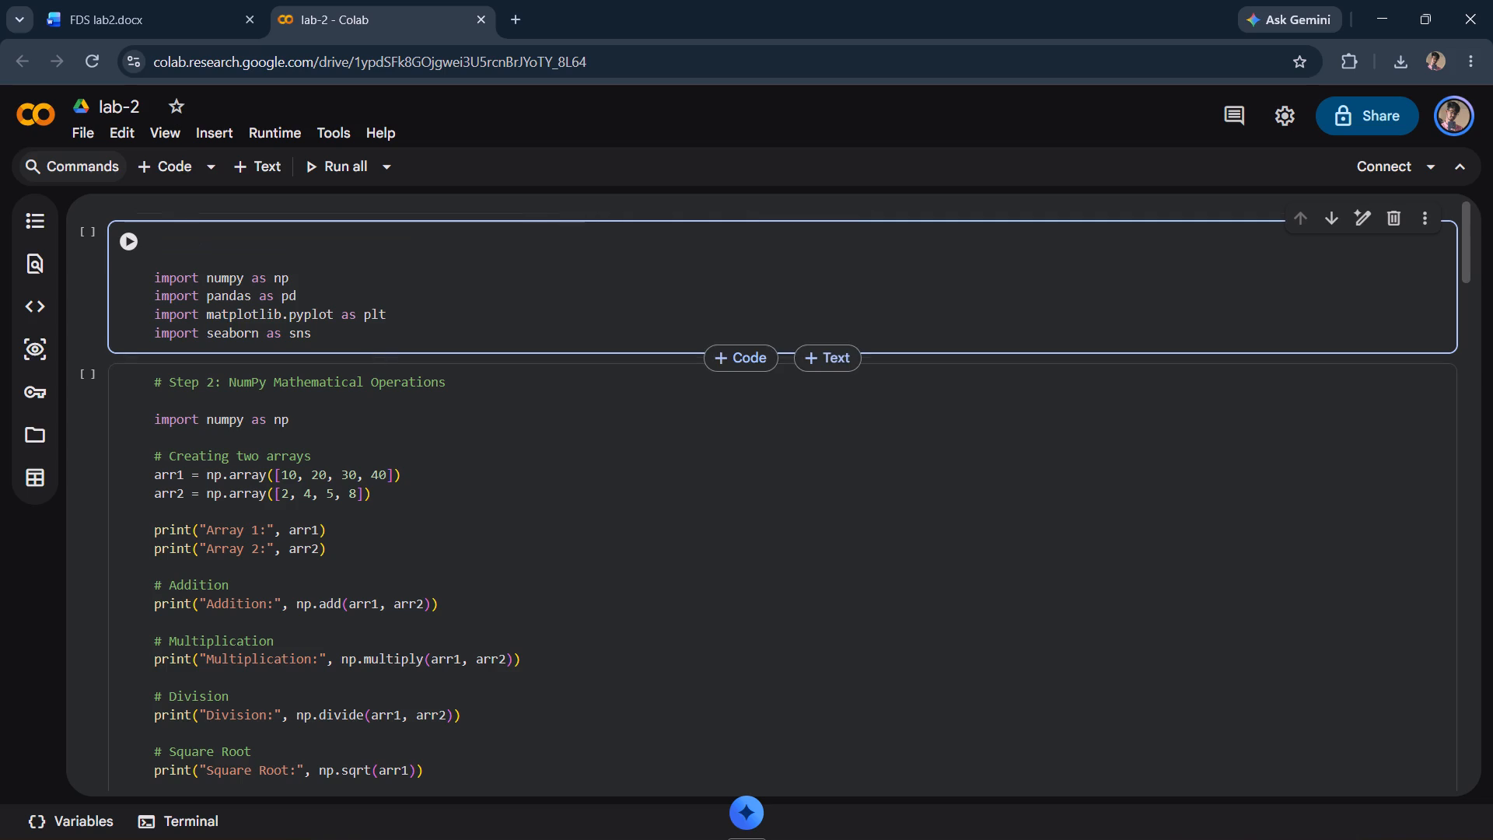
pyautogui.click(159, 275)
pyautogui.click(152, 272)
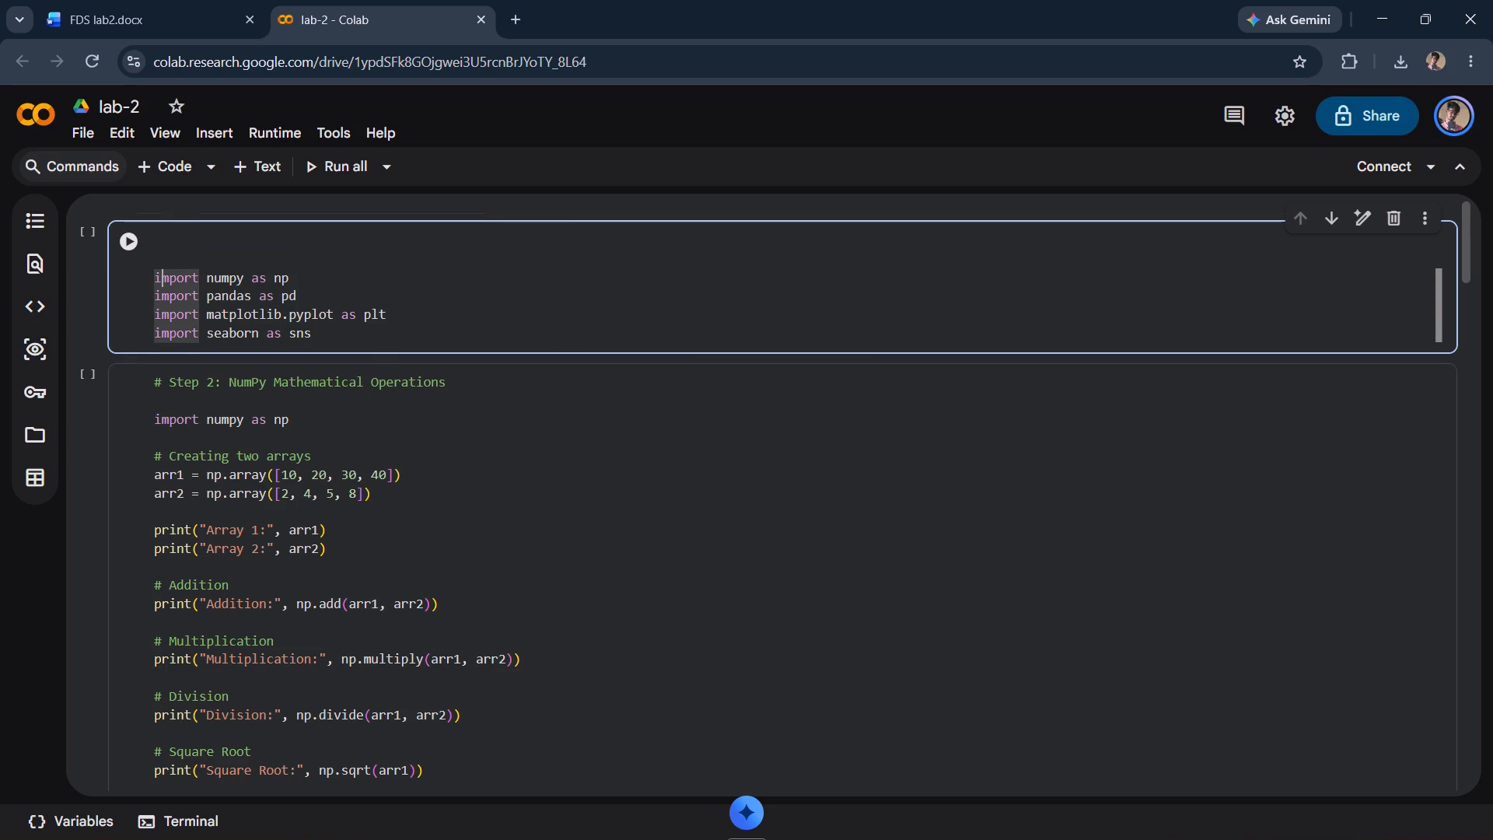
pyautogui.click(154, 269)
pyautogui.press('BackSpace')
pyautogui.press('BackSpace')
# Delete the comment "# Step 2: NumPy Mathematical Operations" and the blank lines under it from the second code cell.
pyautogui.moveTo(457, 348); pyautogui.dragTo(425, 345)
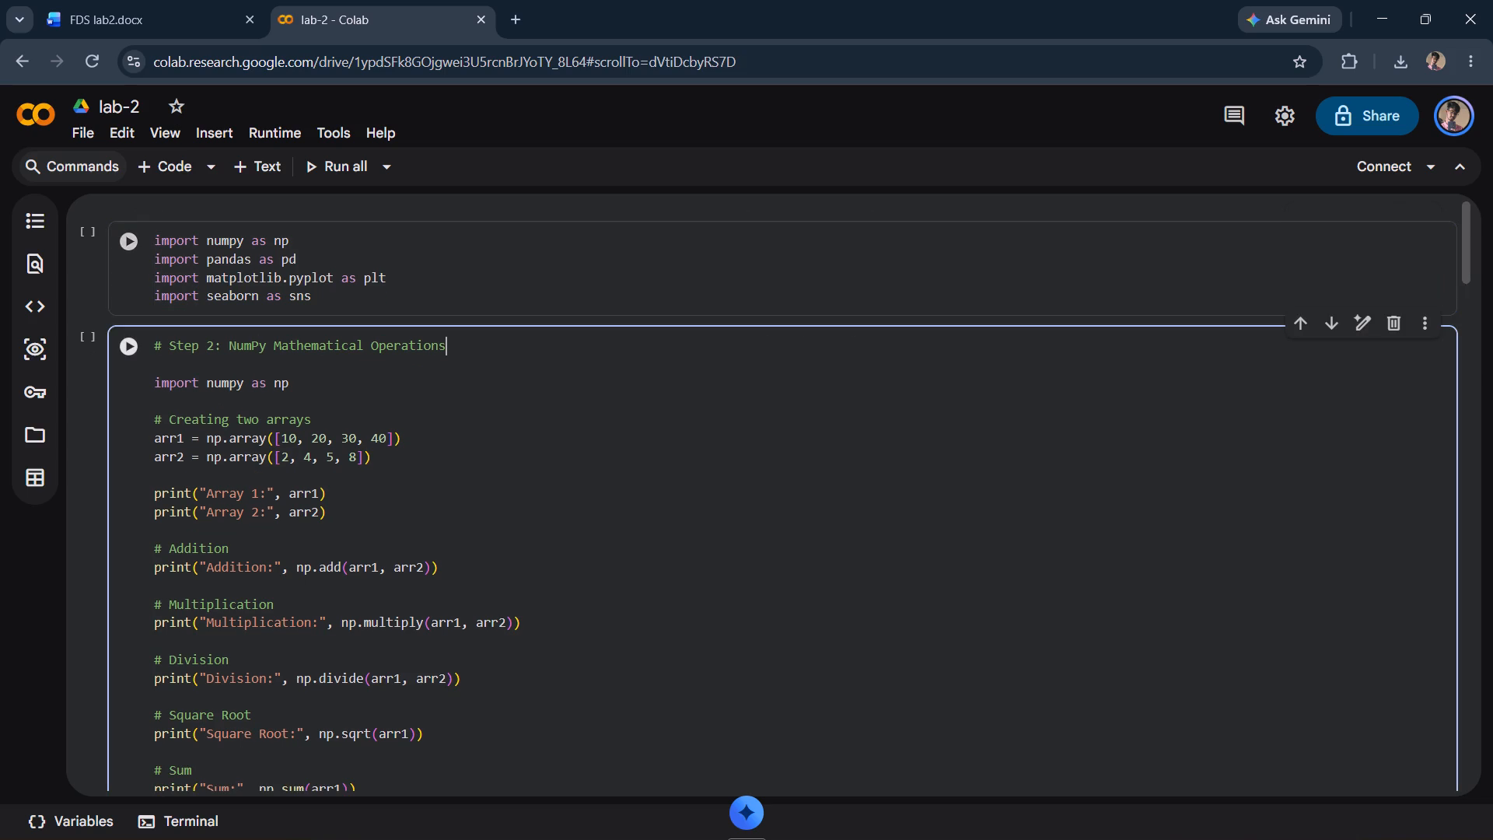
pyautogui.moveTo(425, 345); pyautogui.dragTo(91, 337)
pyautogui.press('BackSpace')
pyautogui.click(159, 373)
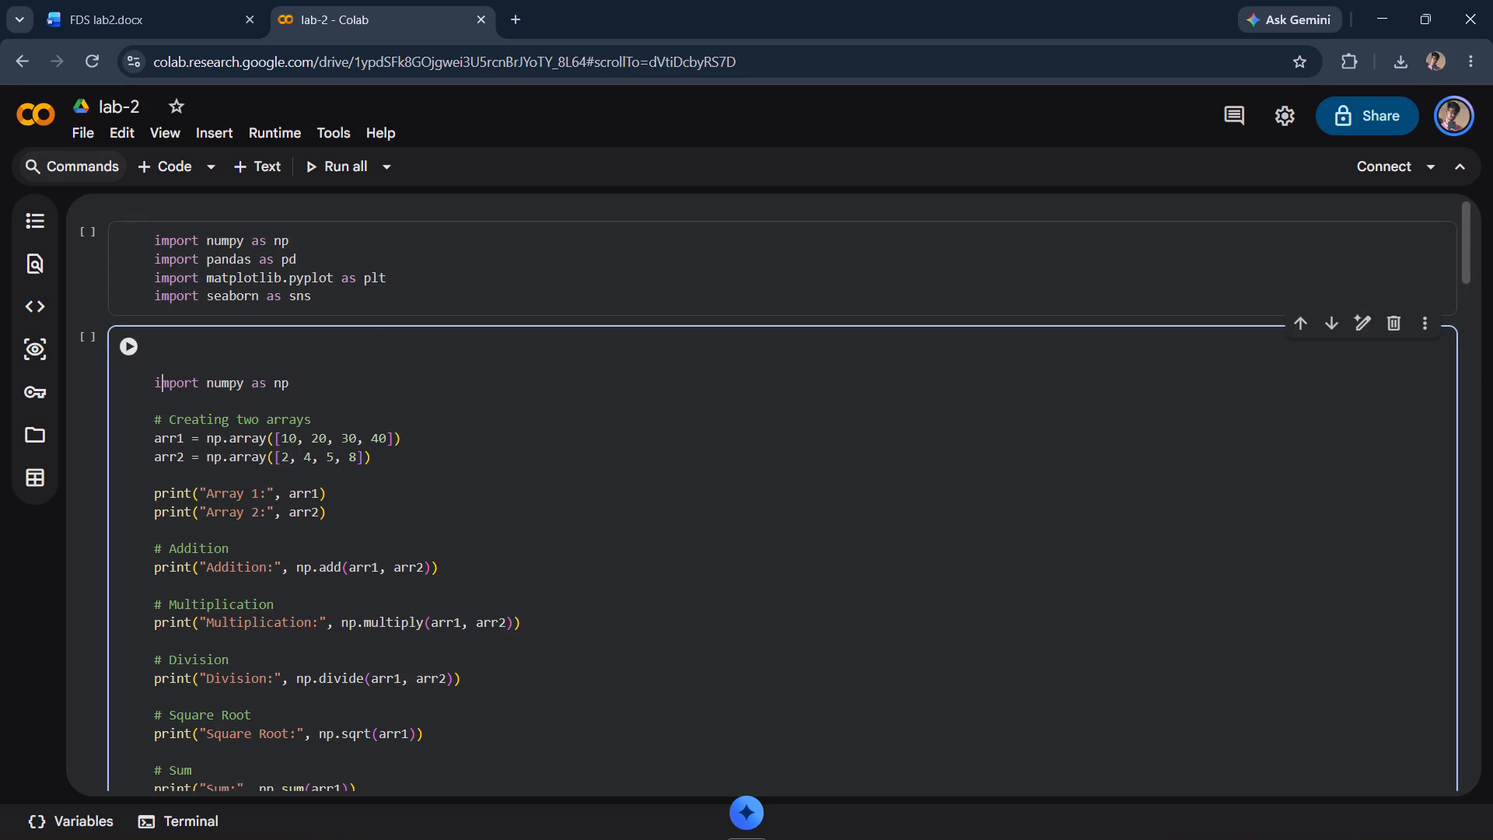
pyautogui.click(153, 375)
pyautogui.click(156, 376)
pyautogui.press('BackSpace')
pyautogui.press('BackSpace')
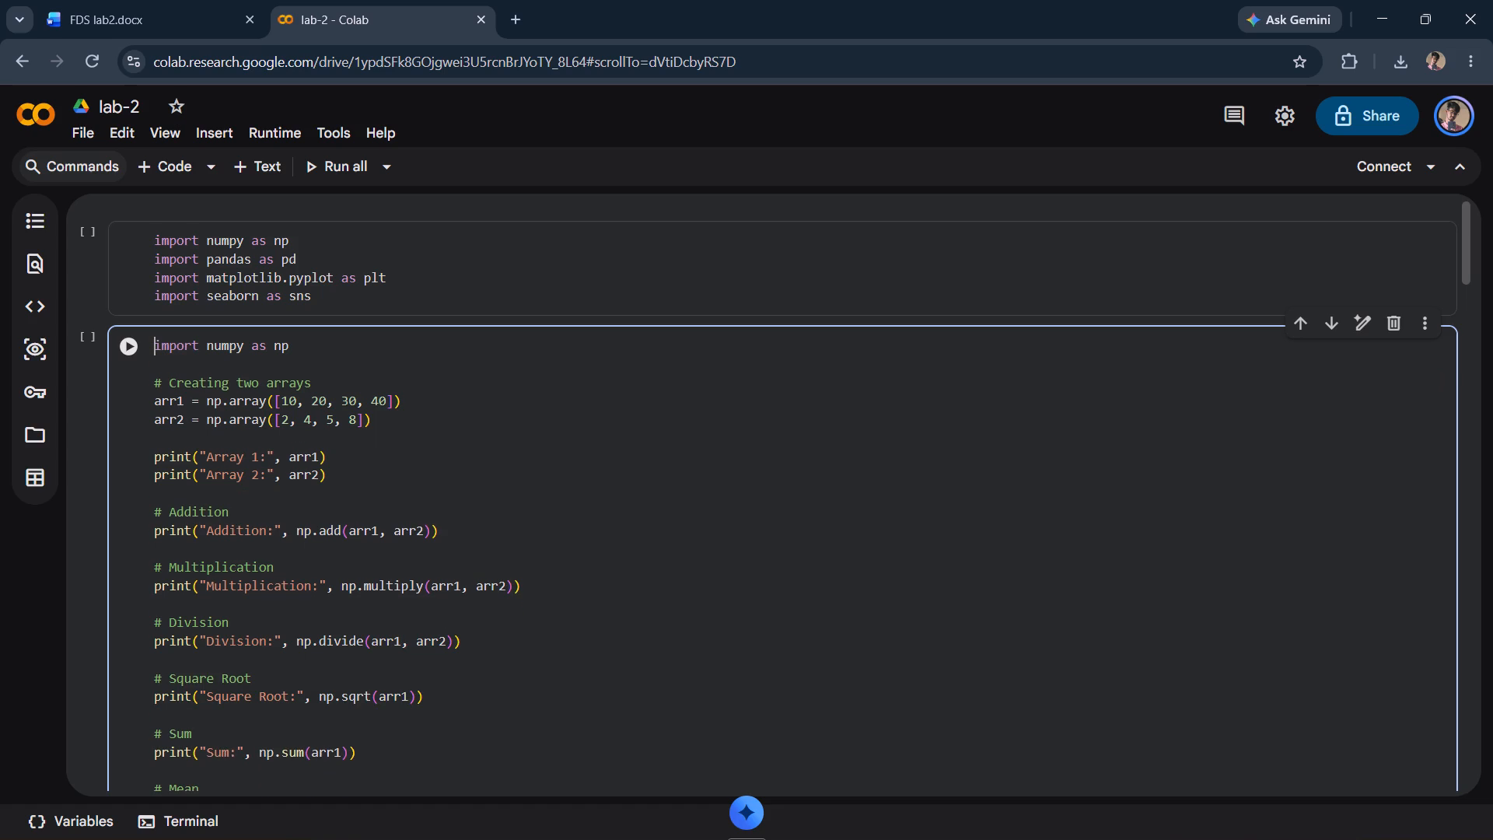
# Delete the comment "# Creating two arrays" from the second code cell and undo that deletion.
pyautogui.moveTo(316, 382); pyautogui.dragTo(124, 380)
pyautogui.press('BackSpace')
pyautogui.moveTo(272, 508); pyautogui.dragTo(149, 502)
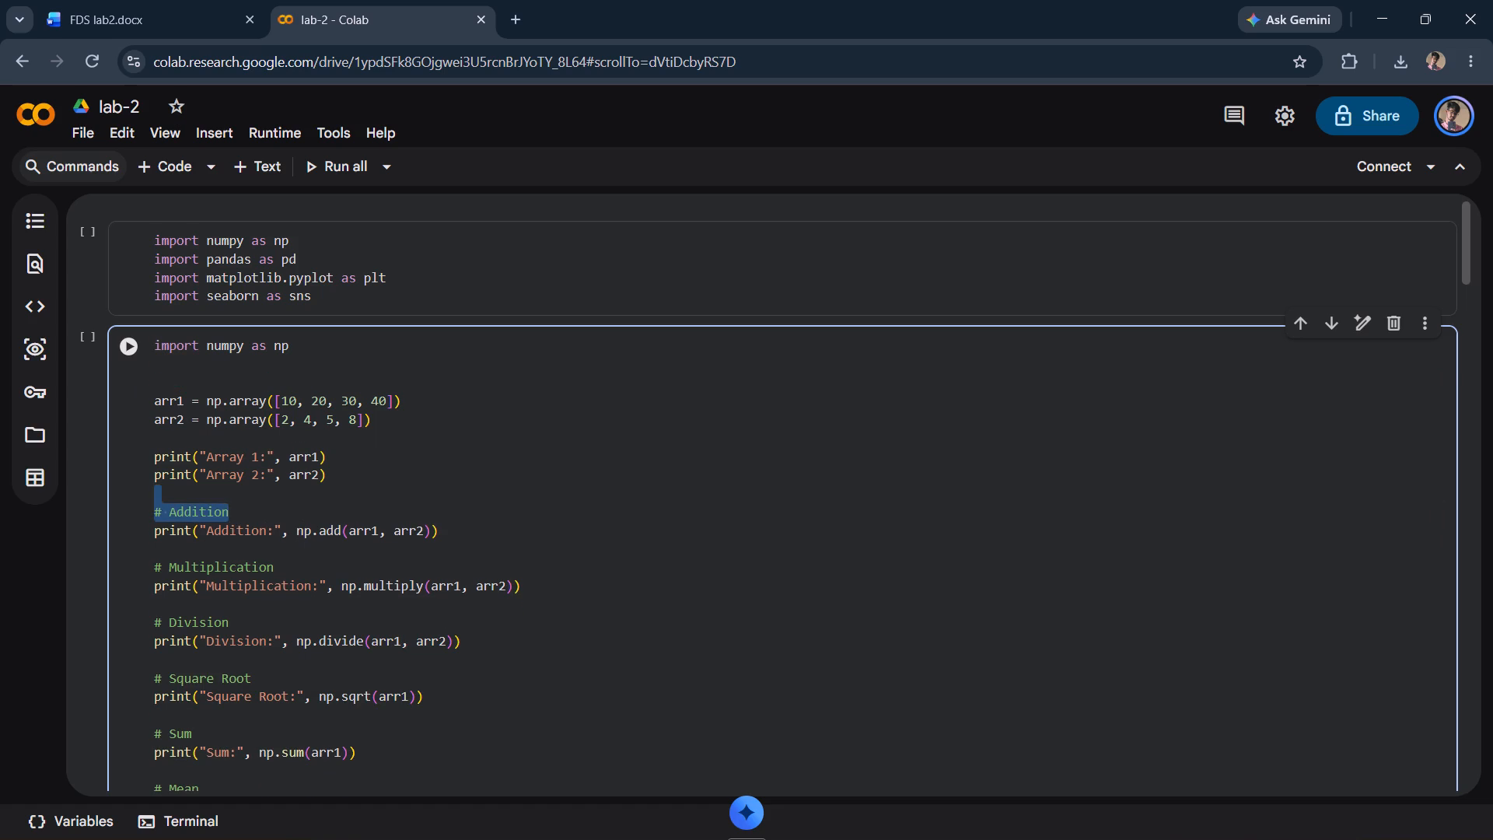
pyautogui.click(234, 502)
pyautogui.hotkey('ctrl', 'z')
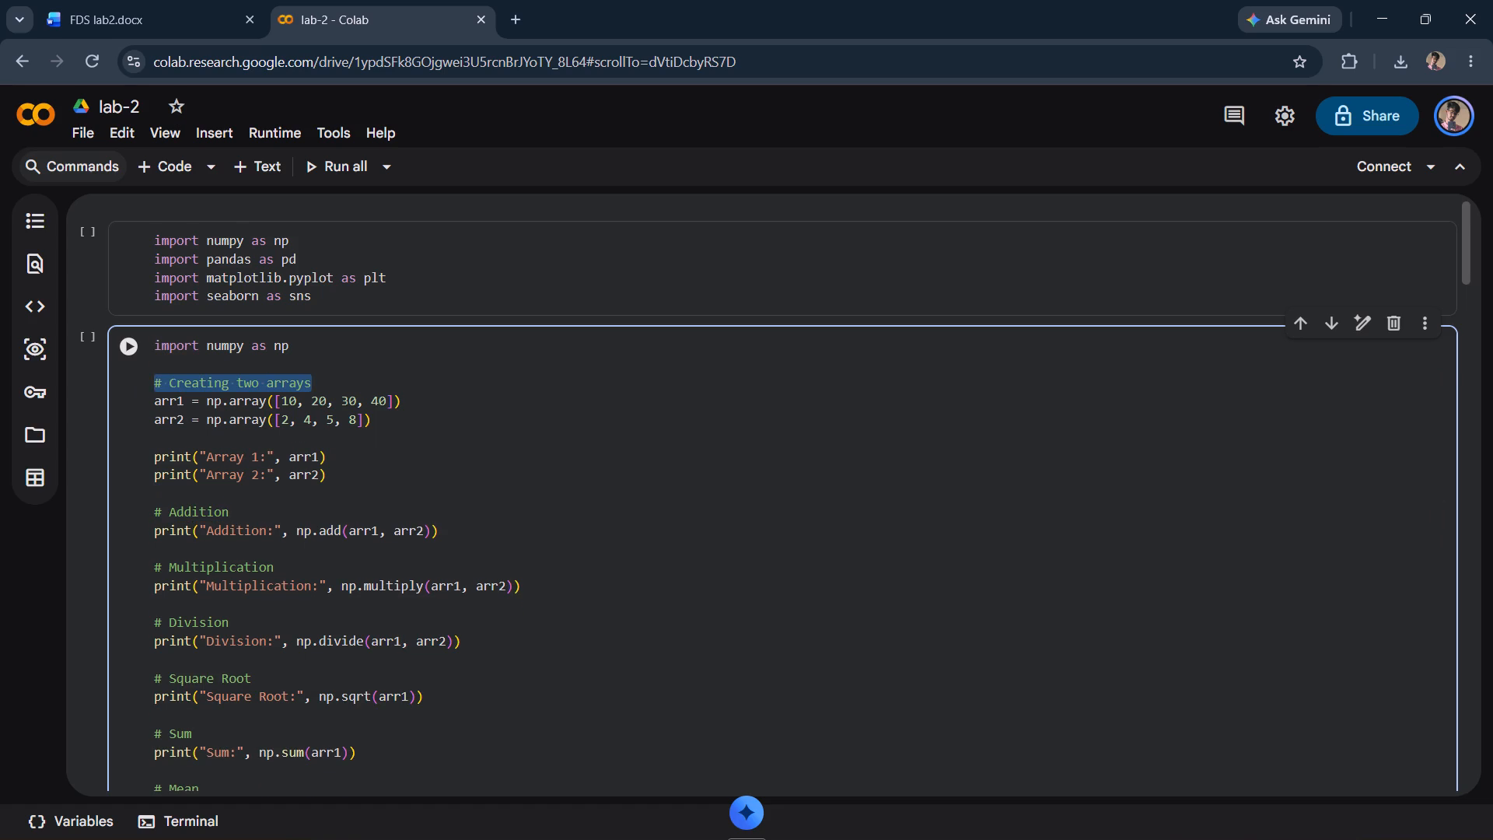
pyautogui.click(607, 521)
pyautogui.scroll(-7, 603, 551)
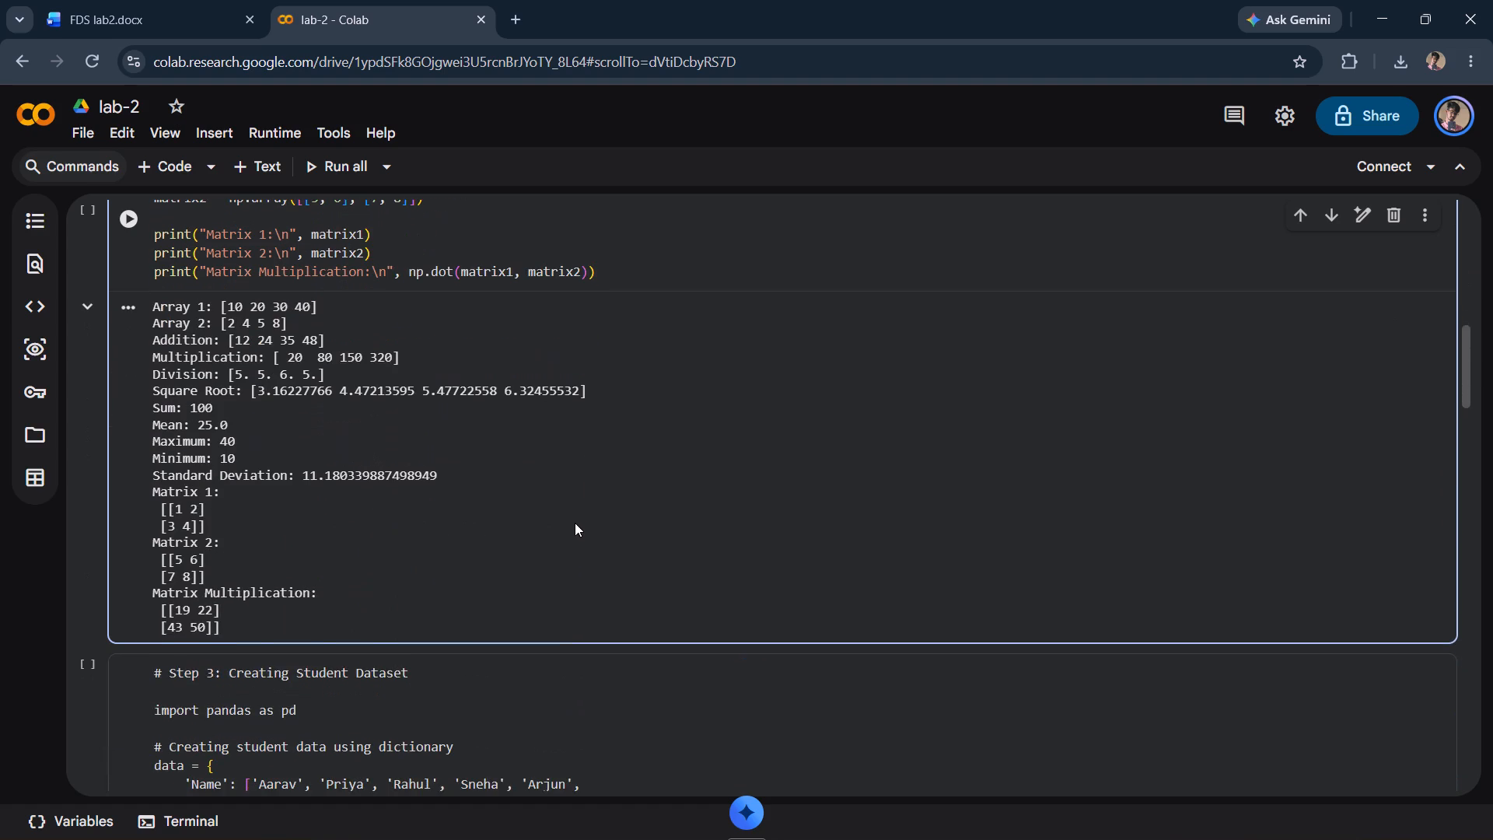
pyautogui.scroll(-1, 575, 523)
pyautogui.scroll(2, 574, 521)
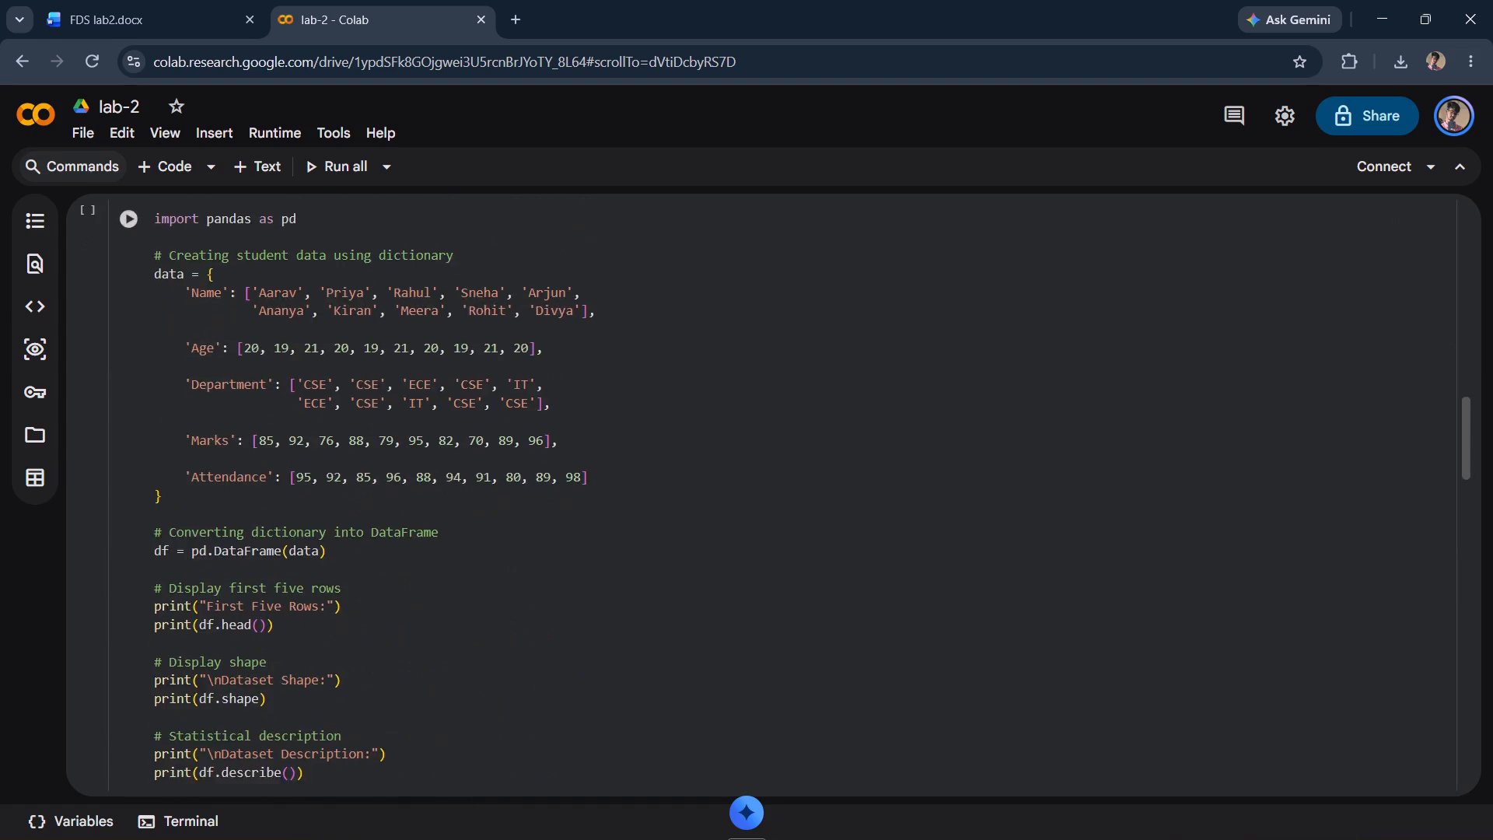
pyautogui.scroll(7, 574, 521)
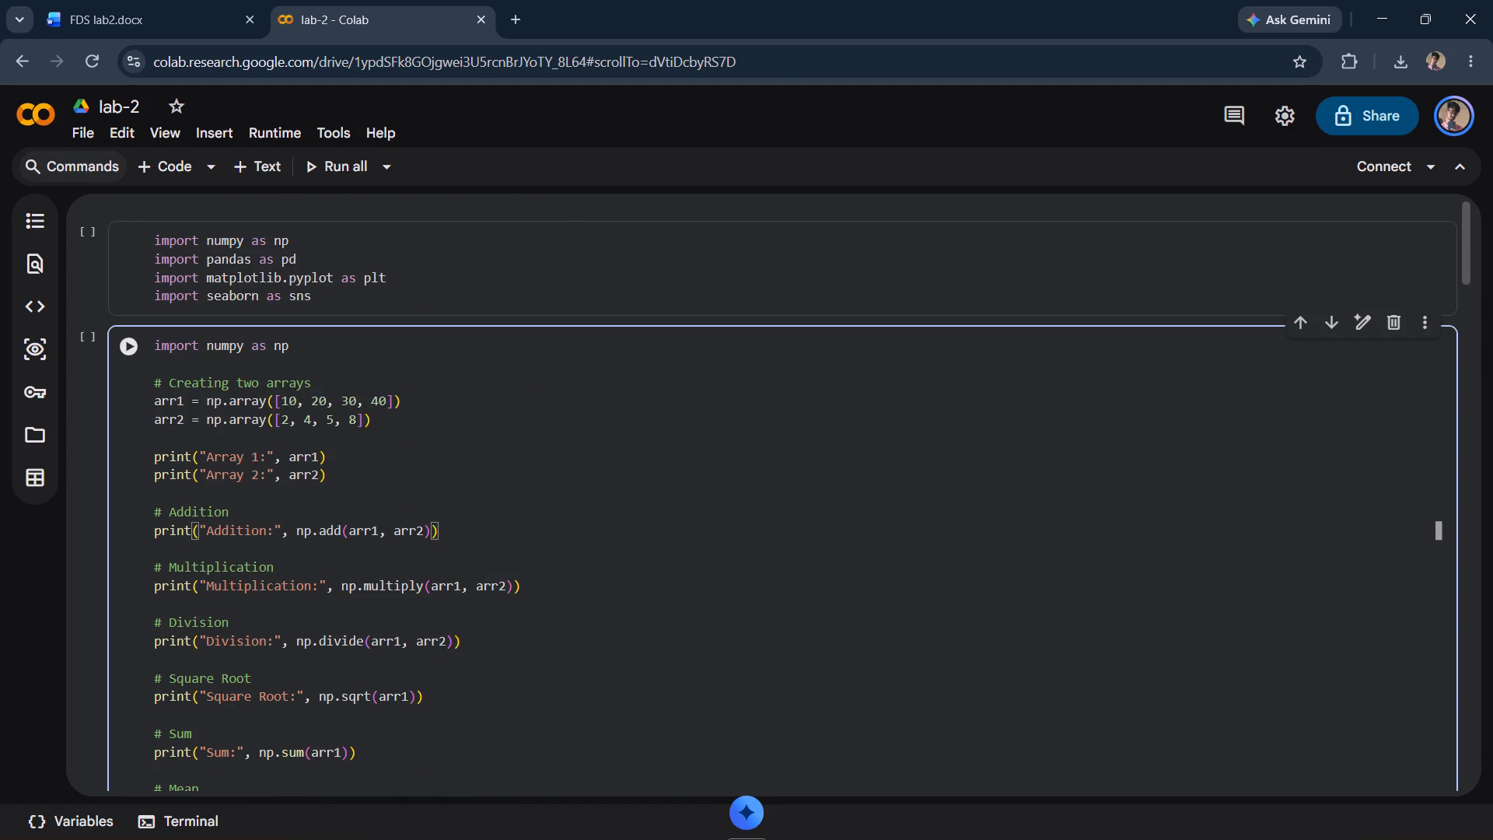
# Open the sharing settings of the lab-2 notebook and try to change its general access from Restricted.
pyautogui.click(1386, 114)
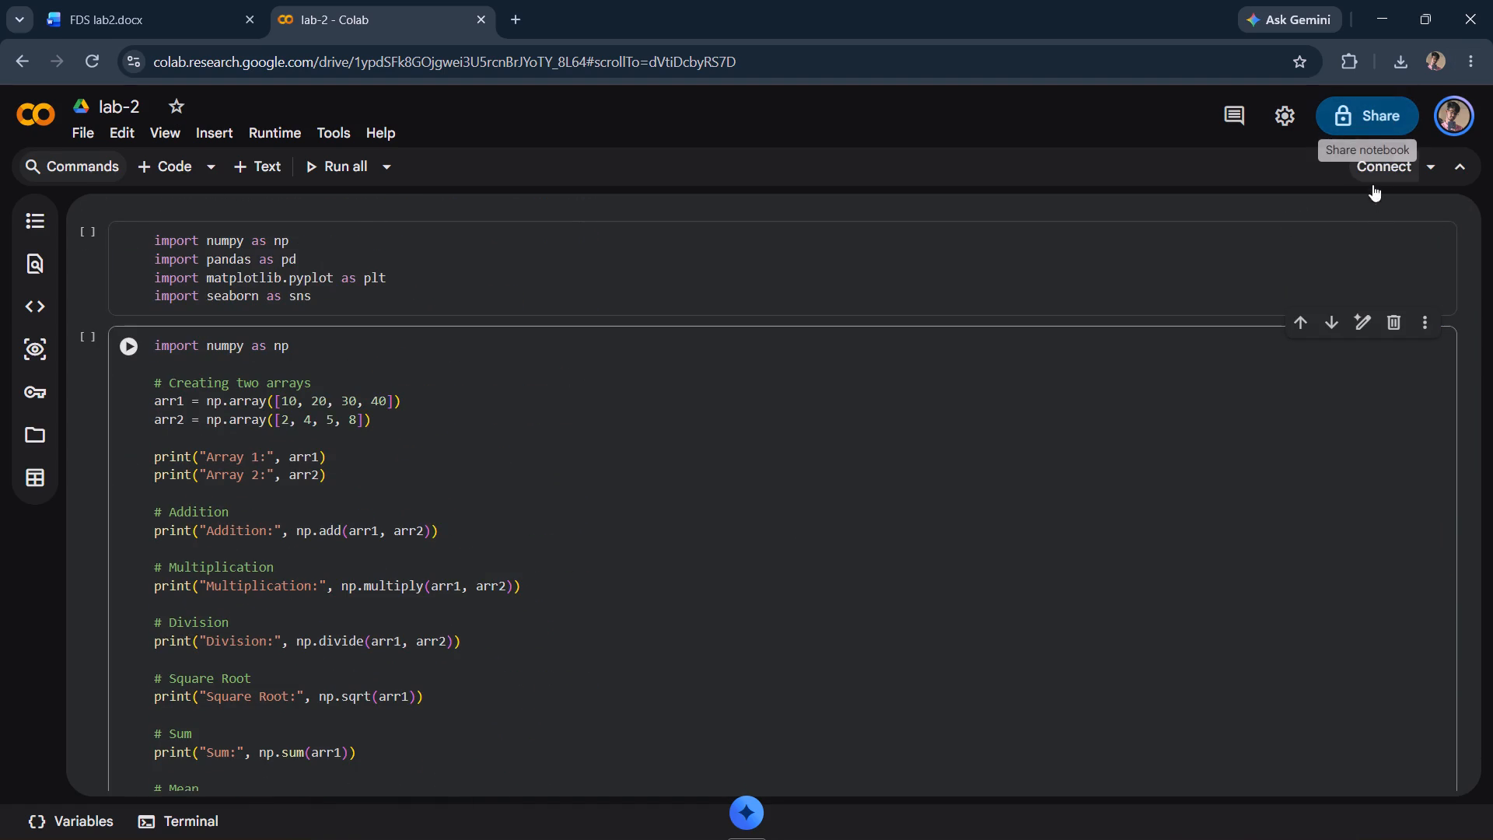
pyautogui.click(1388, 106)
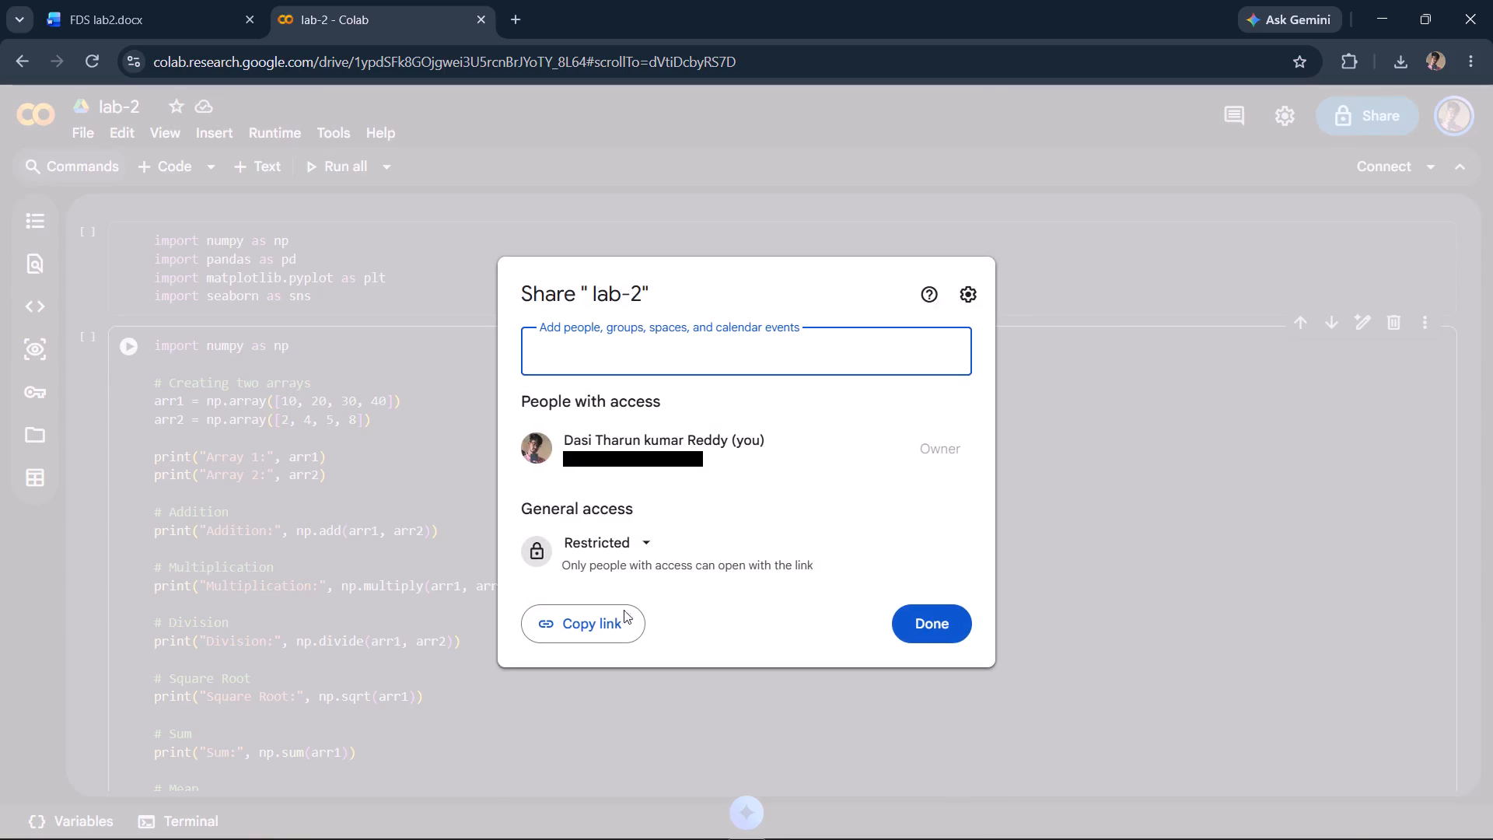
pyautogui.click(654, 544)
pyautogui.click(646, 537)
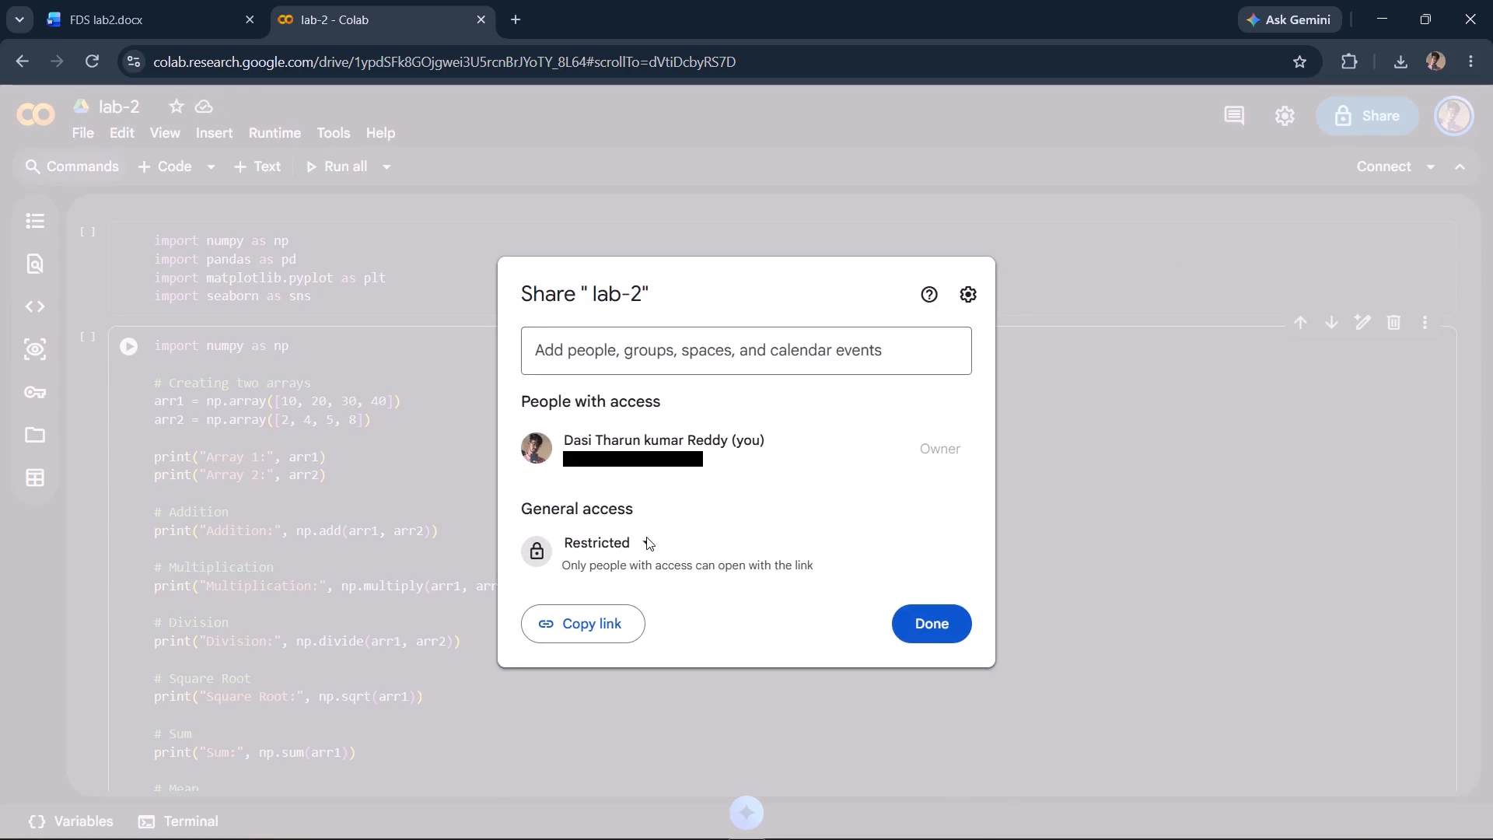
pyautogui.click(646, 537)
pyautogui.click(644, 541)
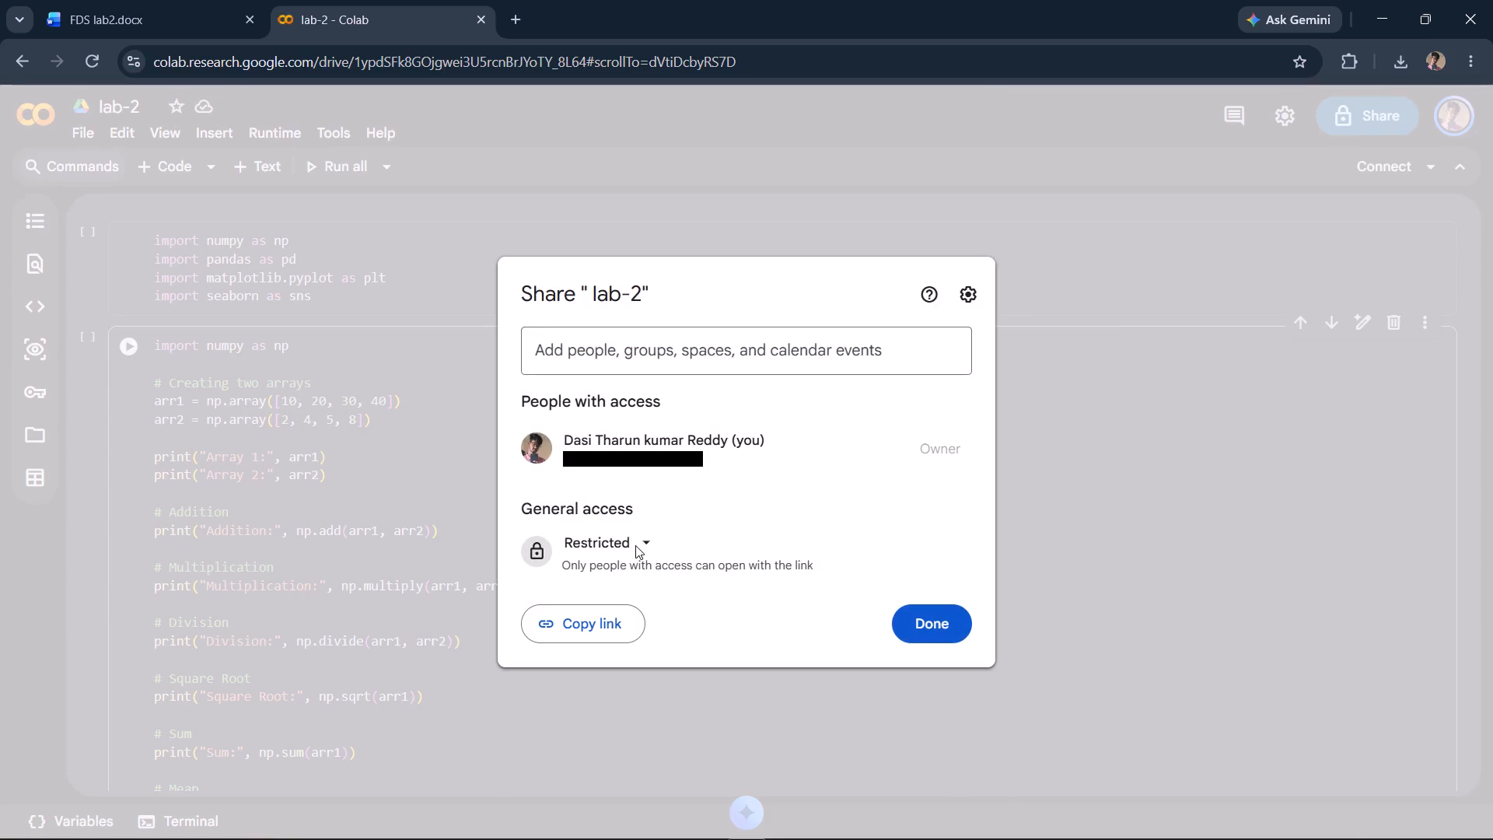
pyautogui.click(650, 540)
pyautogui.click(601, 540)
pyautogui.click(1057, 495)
# Reload the lab-2 notebook page.
pyautogui.click(96, 60)
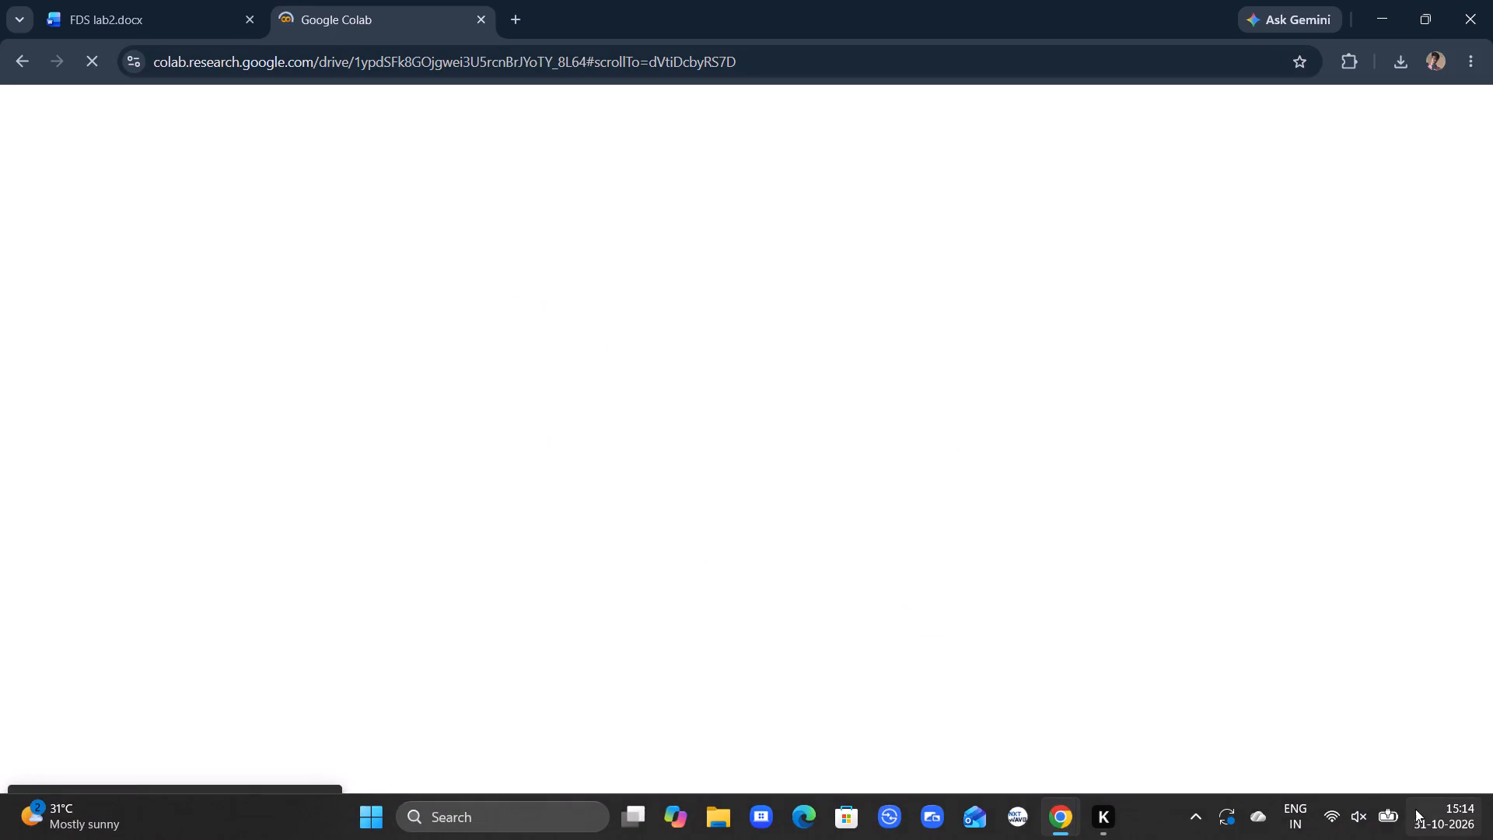
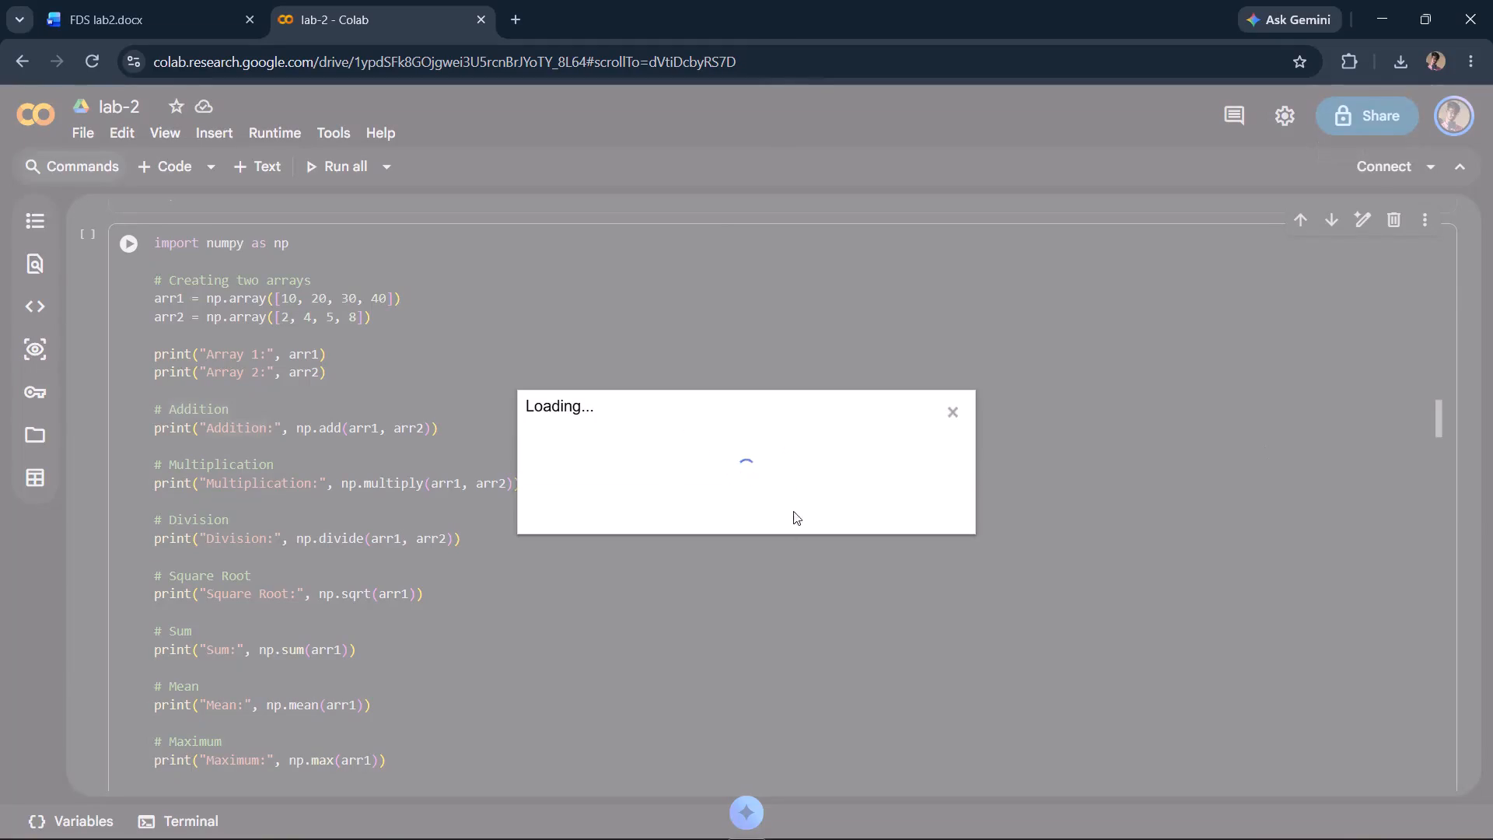
# Set the lab-2 notebook's general access to Anyone with the link and close the sharing settings.
pyautogui.click(695, 551)
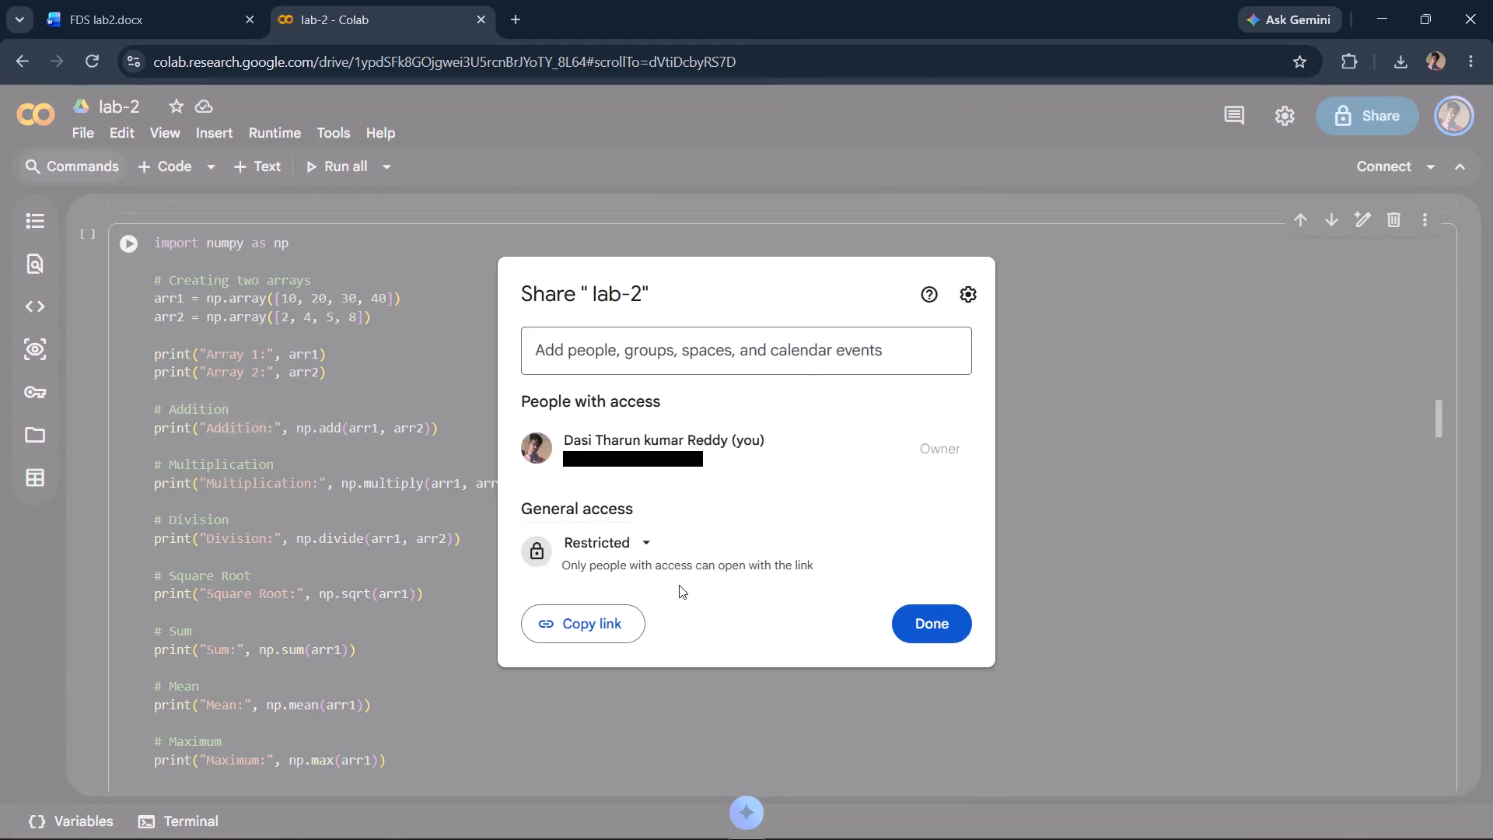
pyautogui.click(655, 554)
pyautogui.click(661, 632)
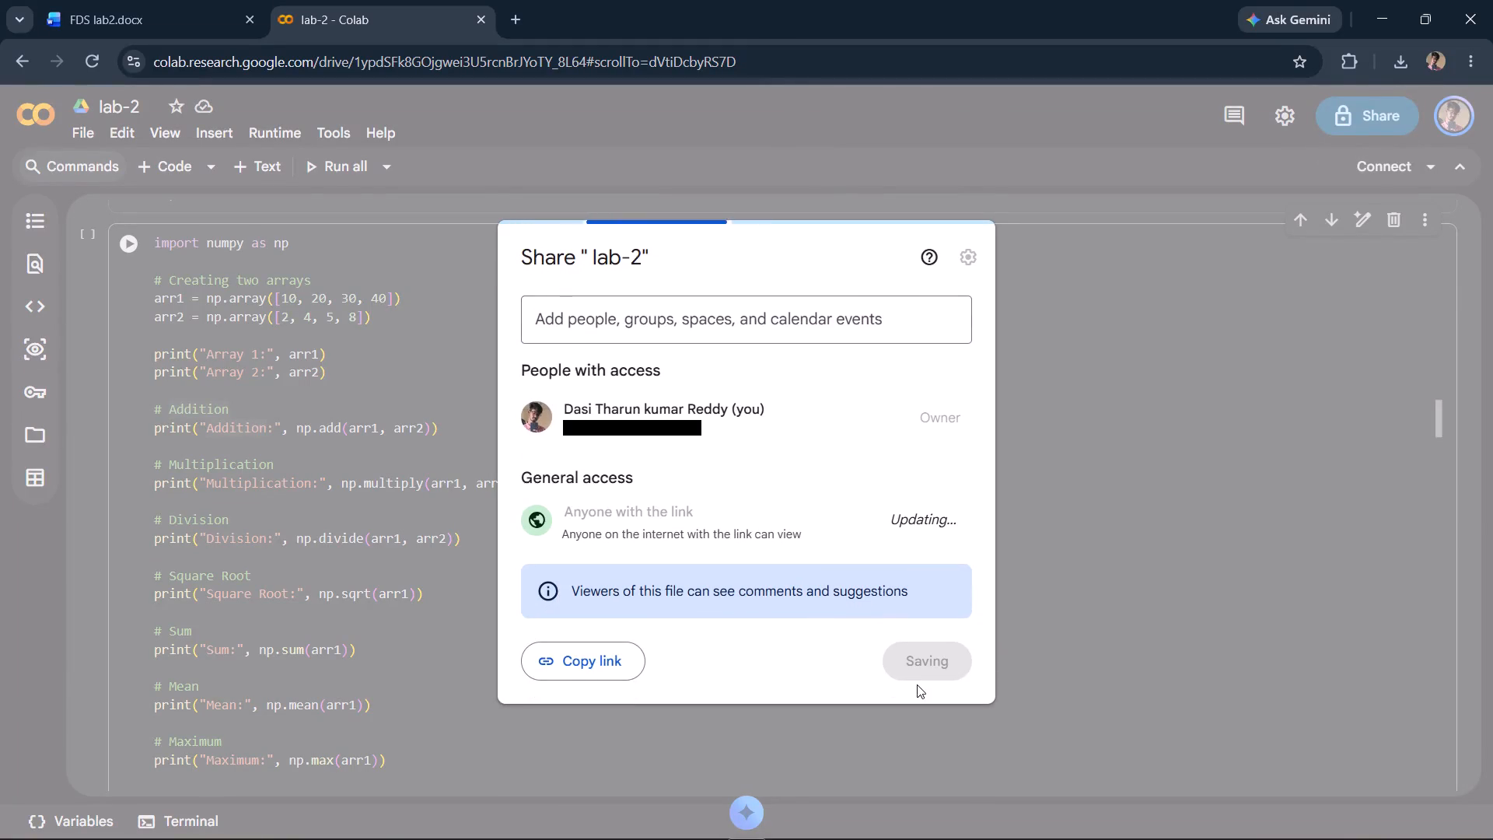
pyautogui.click(934, 680)
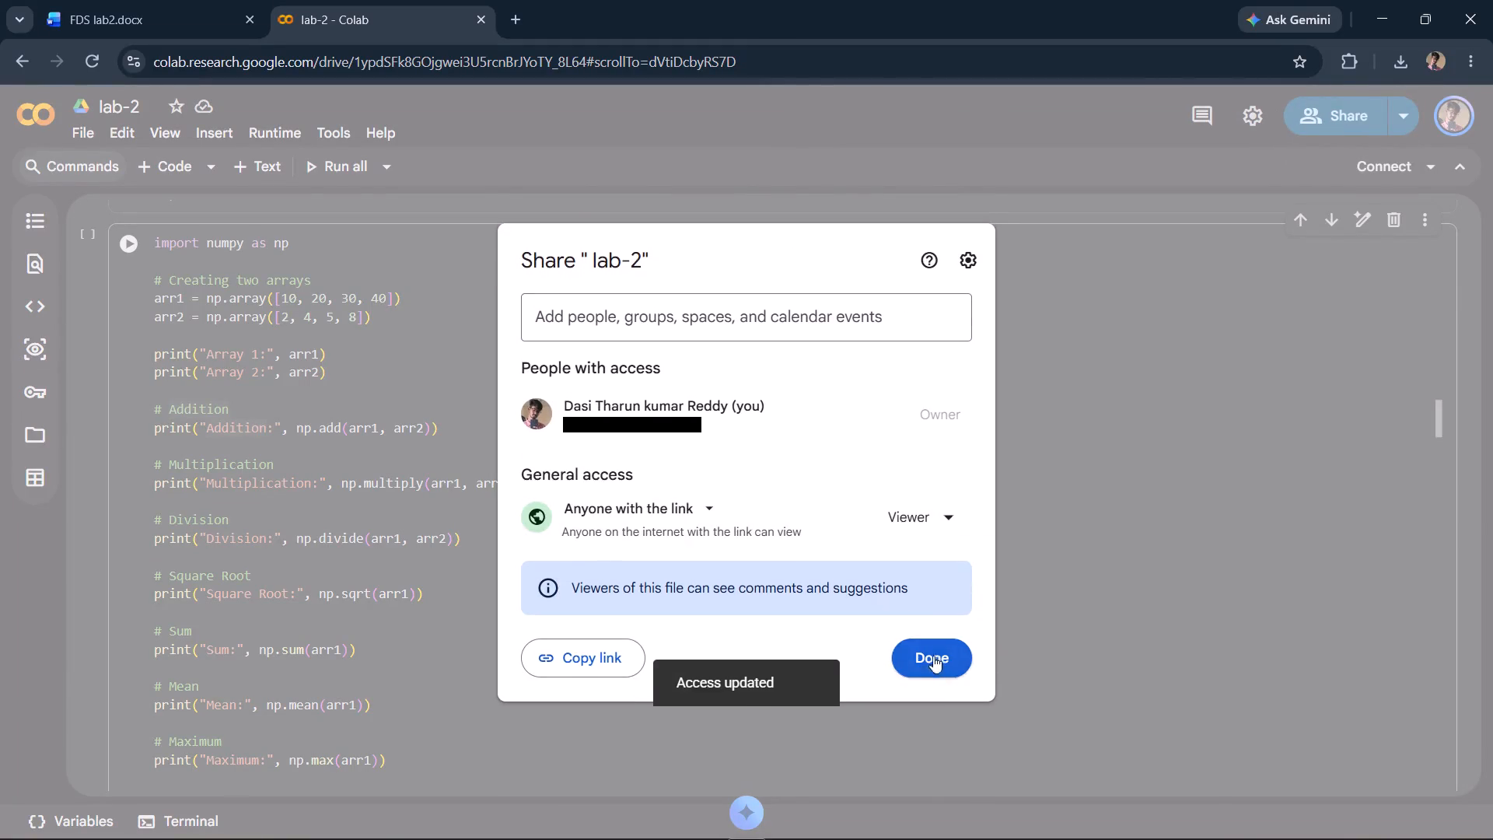
pyautogui.click(934, 655)
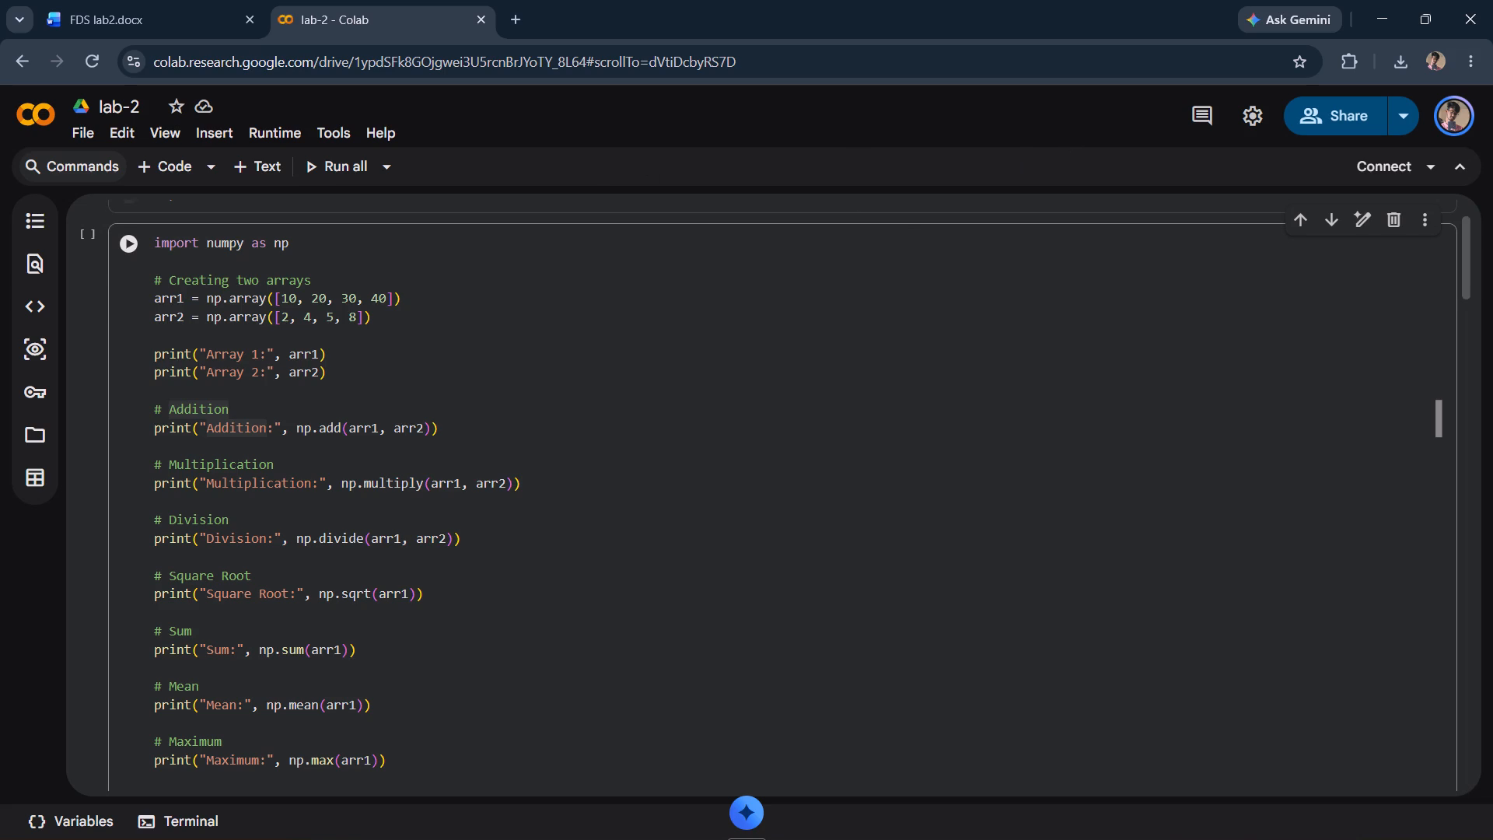
# In the FDS lab2 Word document, delete all the old notebook screenshots under the "Output :-" heading.
pyautogui.scroll(1, 463, 287)
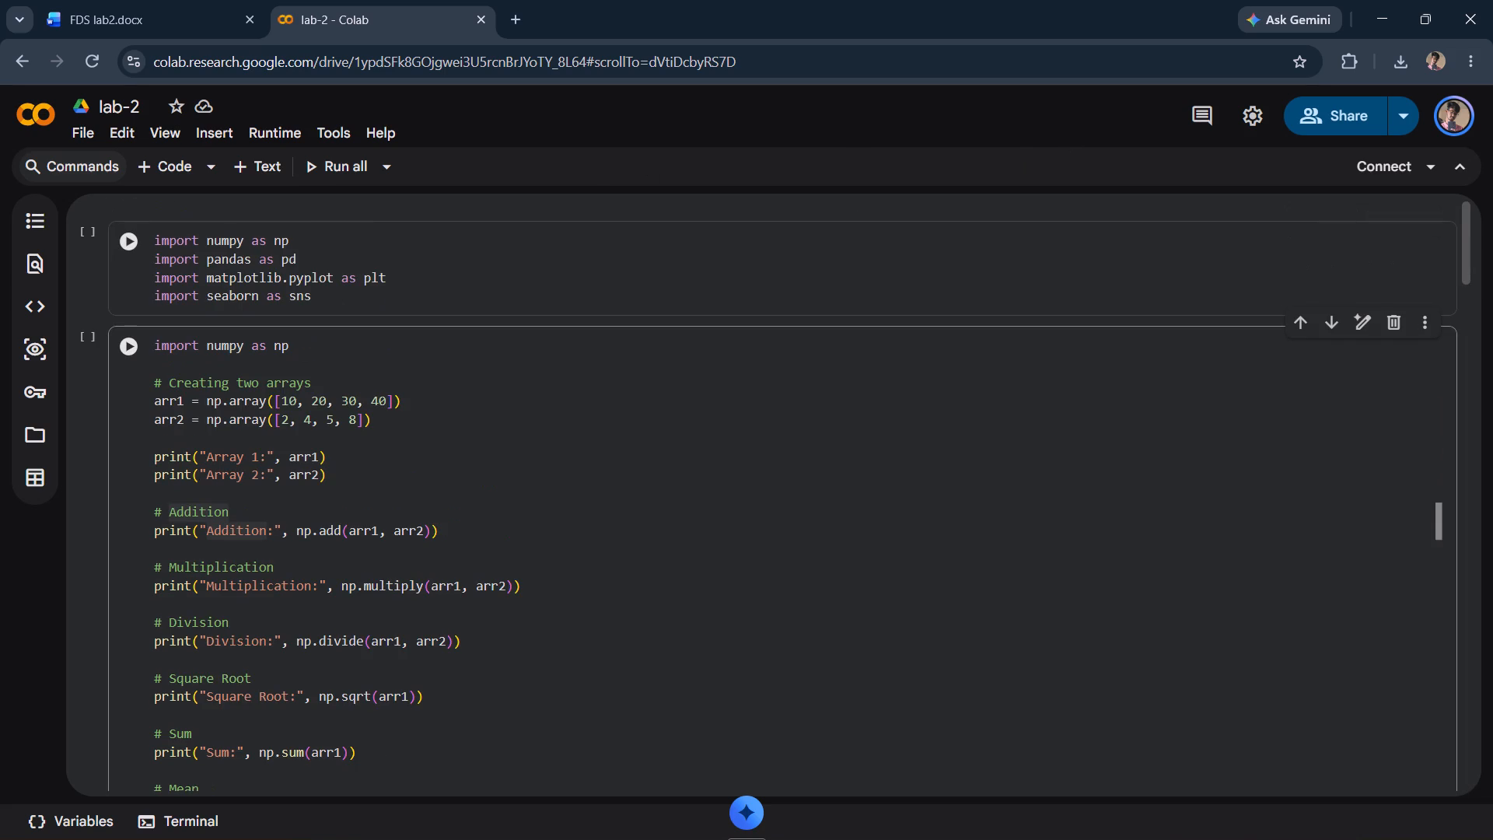
pyautogui.click(145, 0)
pyautogui.click(646, 532)
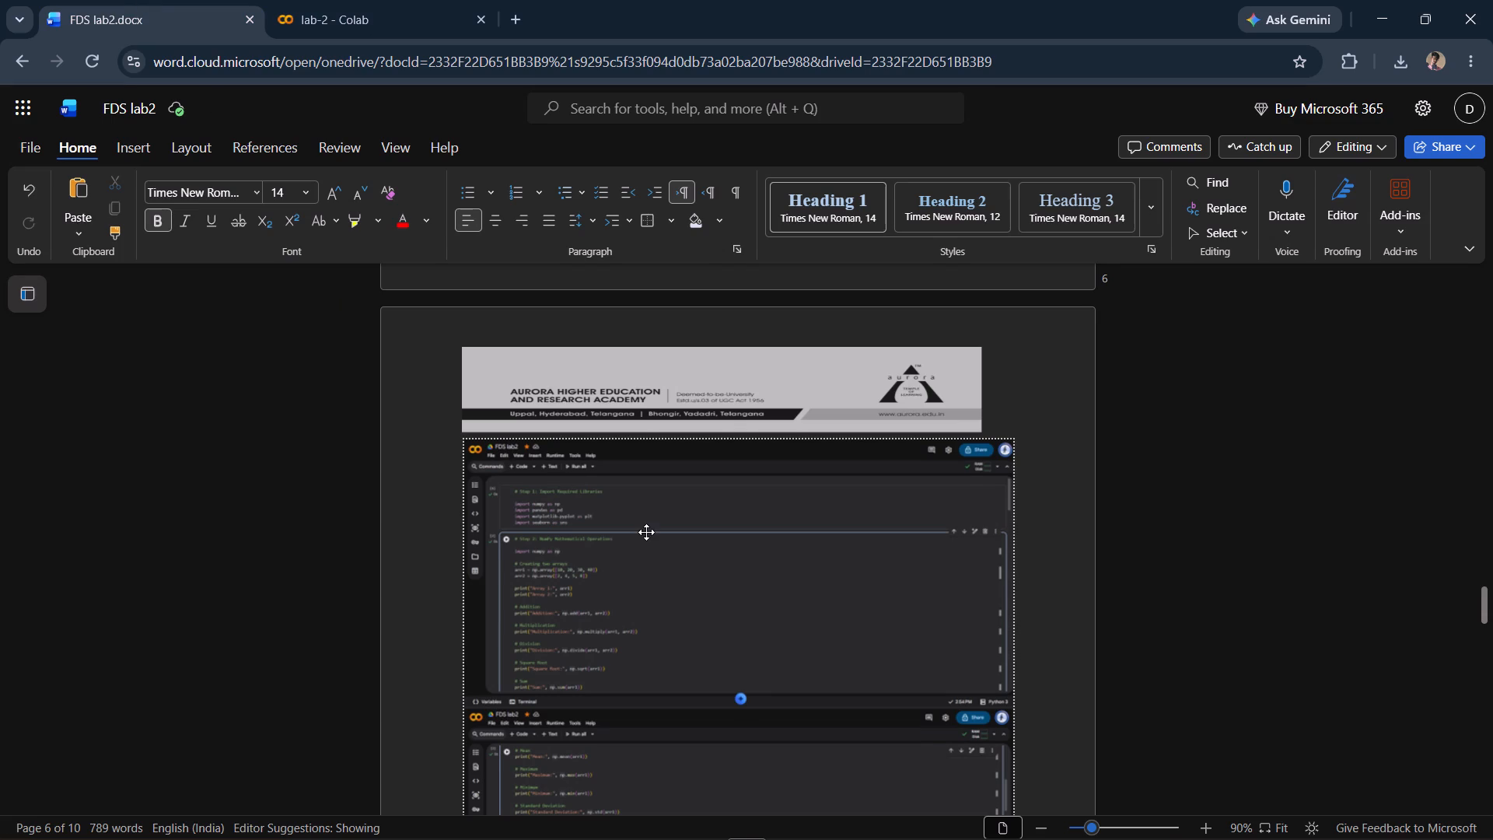
pyautogui.press('BackSpace')
pyautogui.scroll(-1, 657, 553)
pyautogui.scroll(1, 657, 553)
pyautogui.scroll(-1, 657, 553)
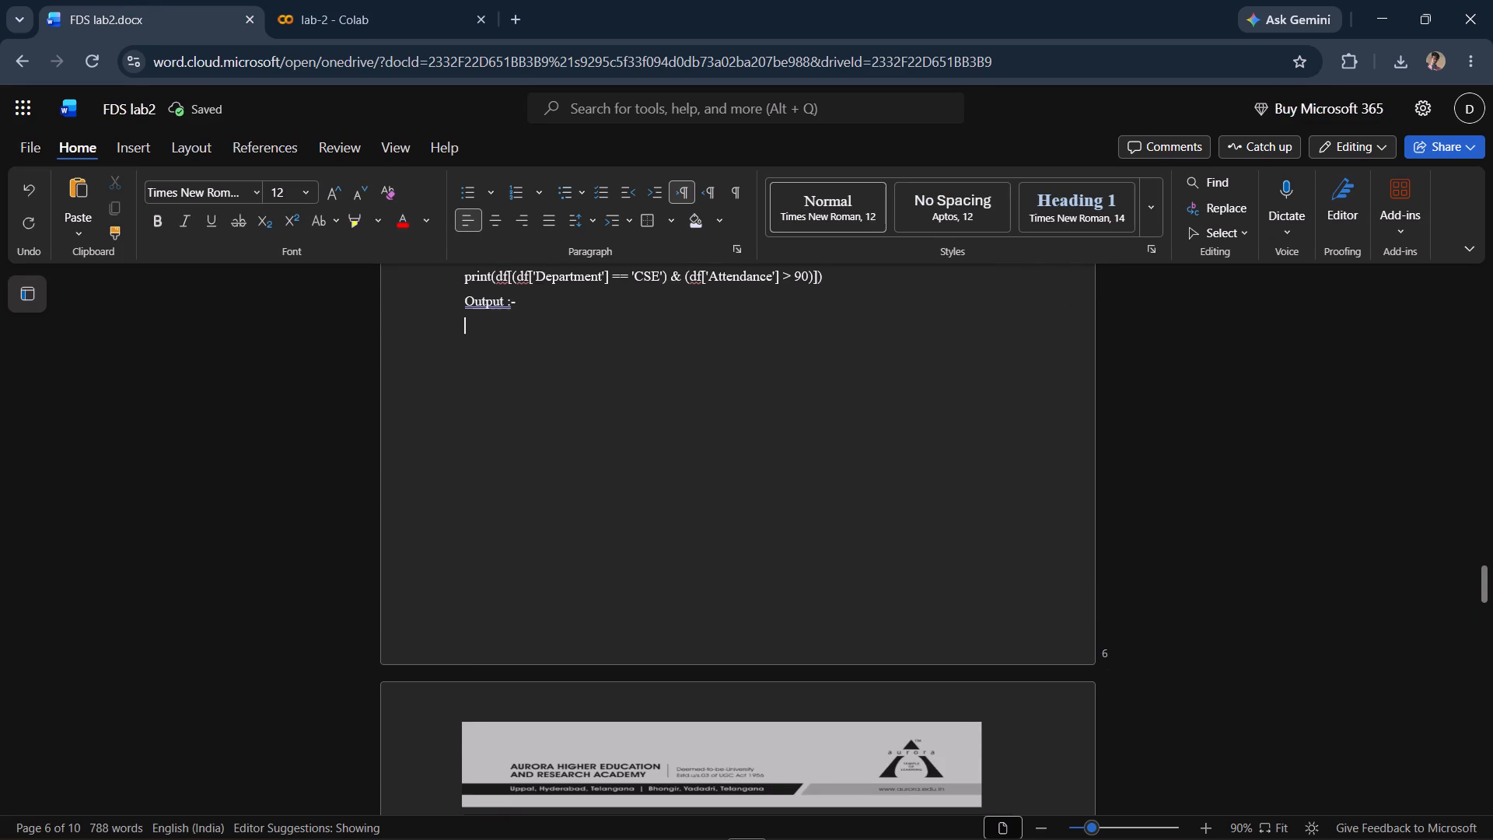
pyautogui.scroll(-1, 657, 553)
pyautogui.click(640, 699)
pyautogui.press('BackSpace')
pyautogui.scroll(-2, 668, 656)
pyautogui.click(650, 656)
pyautogui.press('BackSpace')
pyautogui.scroll(-3, 666, 645)
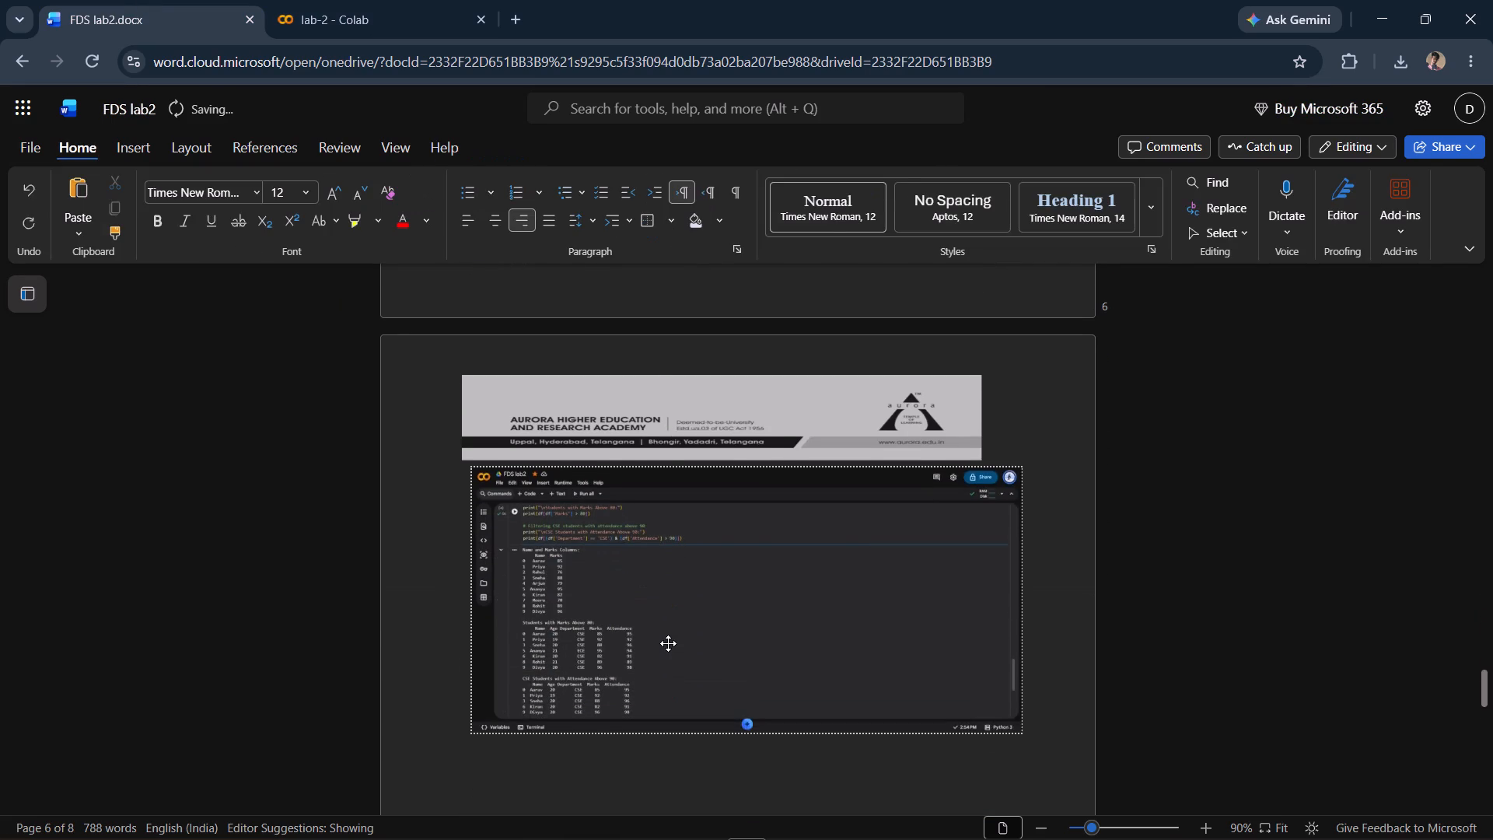
pyautogui.click(668, 643)
pyautogui.press('BackSpace')
# Delete all the code text between the "Code :-" and "Output :-" headings, from "# Step 1: Import Required Libraries" through the last filtering print line.
pyautogui.scroll(1, 671, 639)
pyautogui.scroll(-3, 671, 639)
pyautogui.scroll(1, 662, 434)
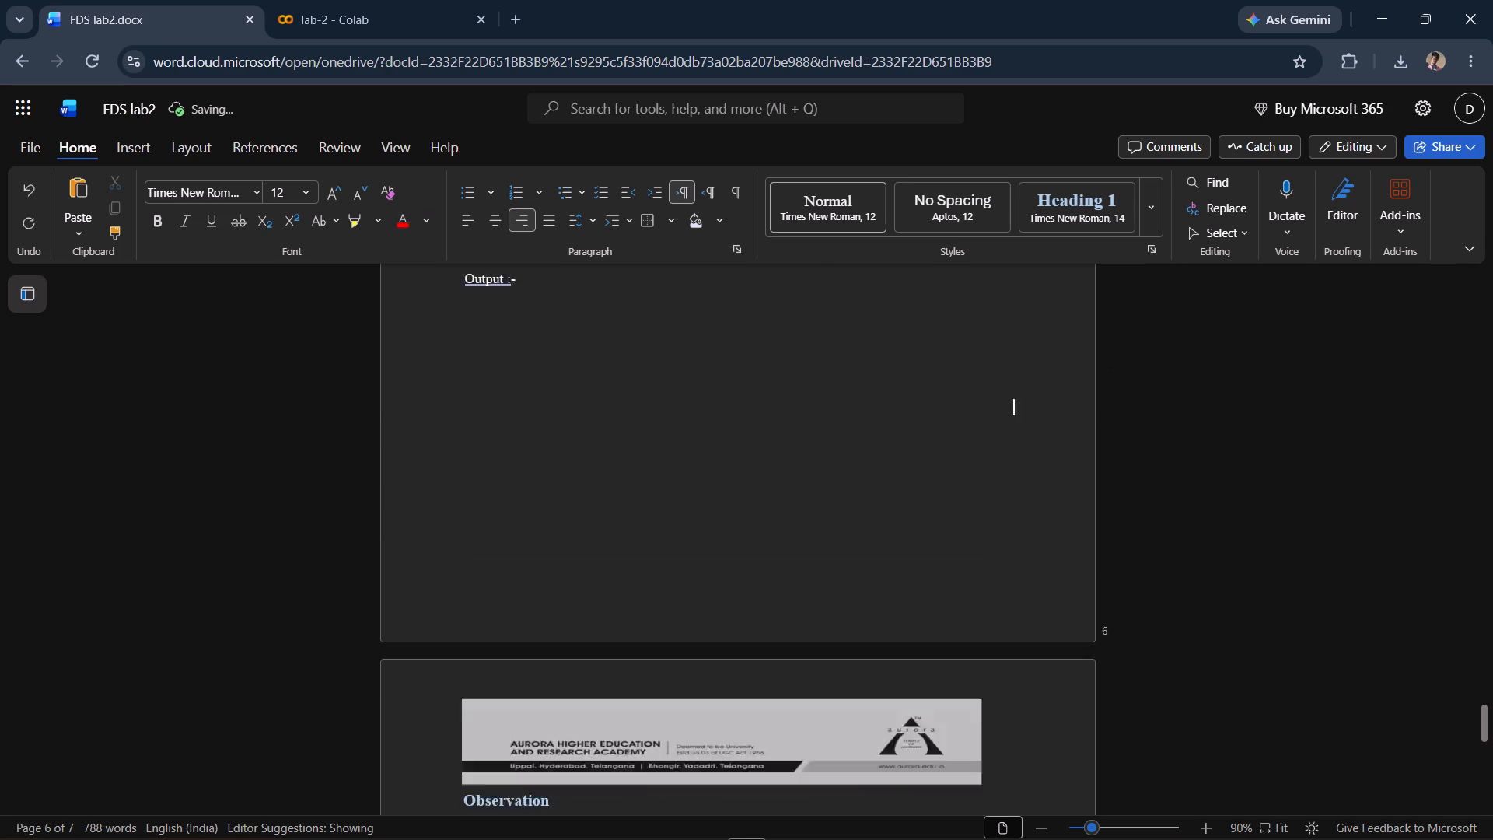
pyautogui.scroll(3, 651, 430)
pyautogui.scroll(1, 775, 429)
pyautogui.moveTo(844, 474); pyautogui.dragTo(830, 464)
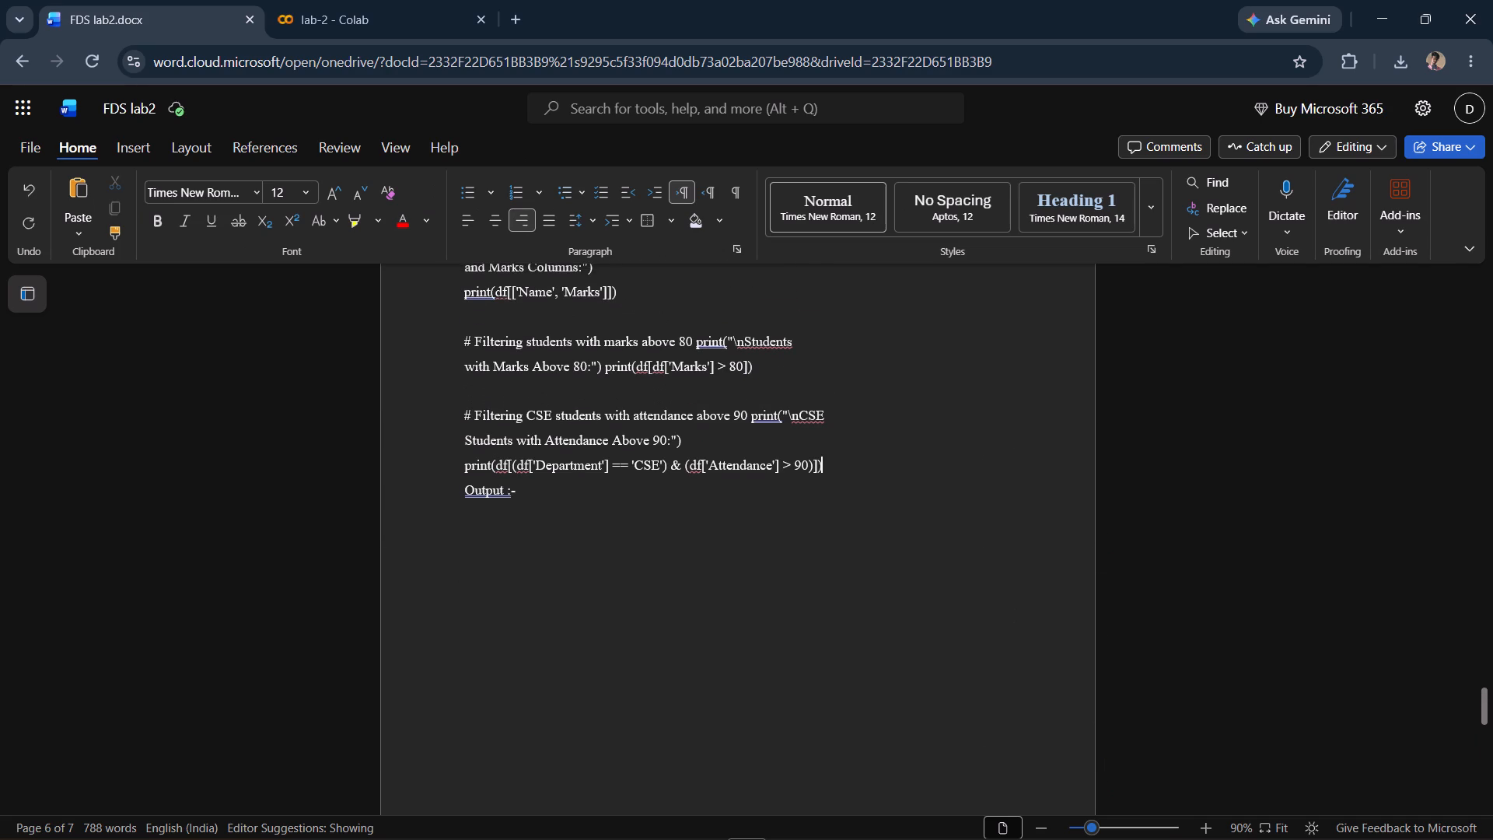
pyautogui.moveTo(830, 464); pyautogui.dragTo(482, 354)
pyautogui.scroll(6, 560, 280)
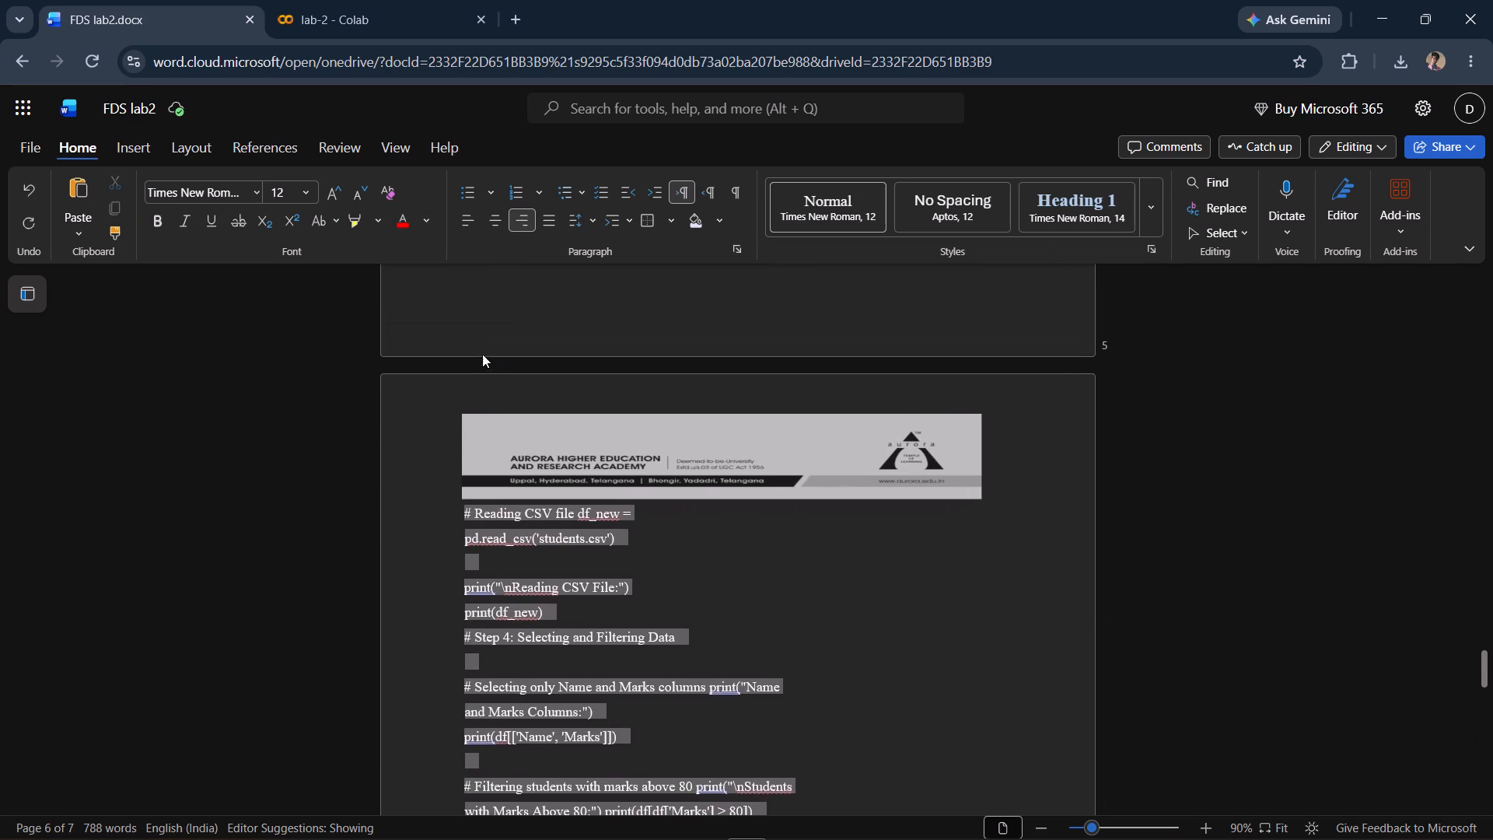
pyautogui.moveTo(482, 354); pyautogui.dragTo(496, 338)
pyautogui.scroll(4, 482, 354)
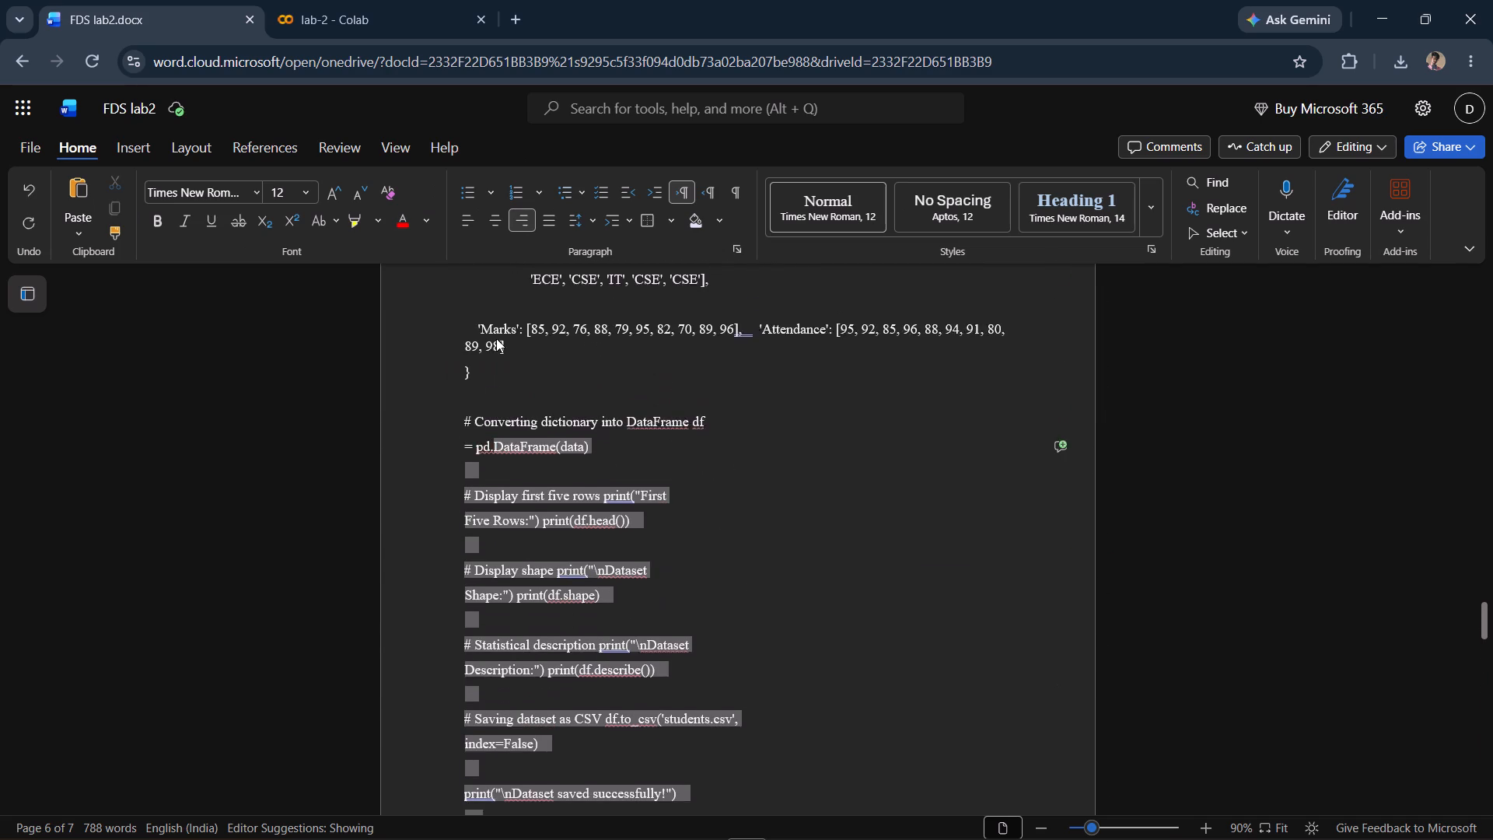
pyautogui.scroll(1, 496, 338)
pyautogui.moveTo(496, 338); pyautogui.dragTo(488, 359)
pyautogui.scroll(3, 453, 341)
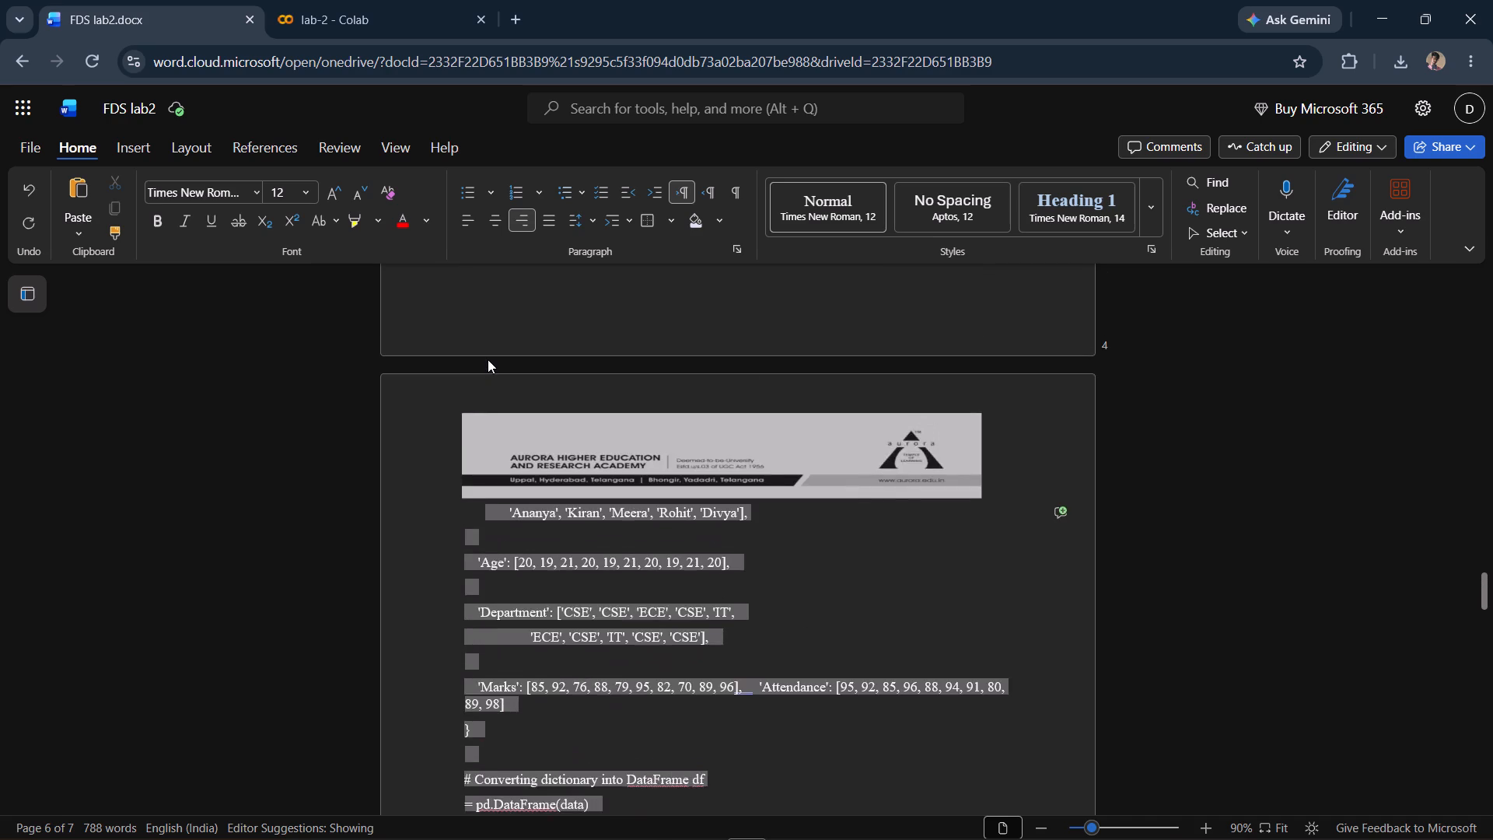
pyautogui.scroll(2, 488, 359)
pyautogui.moveTo(488, 359); pyautogui.dragTo(473, 302)
pyautogui.scroll(1, 473, 302)
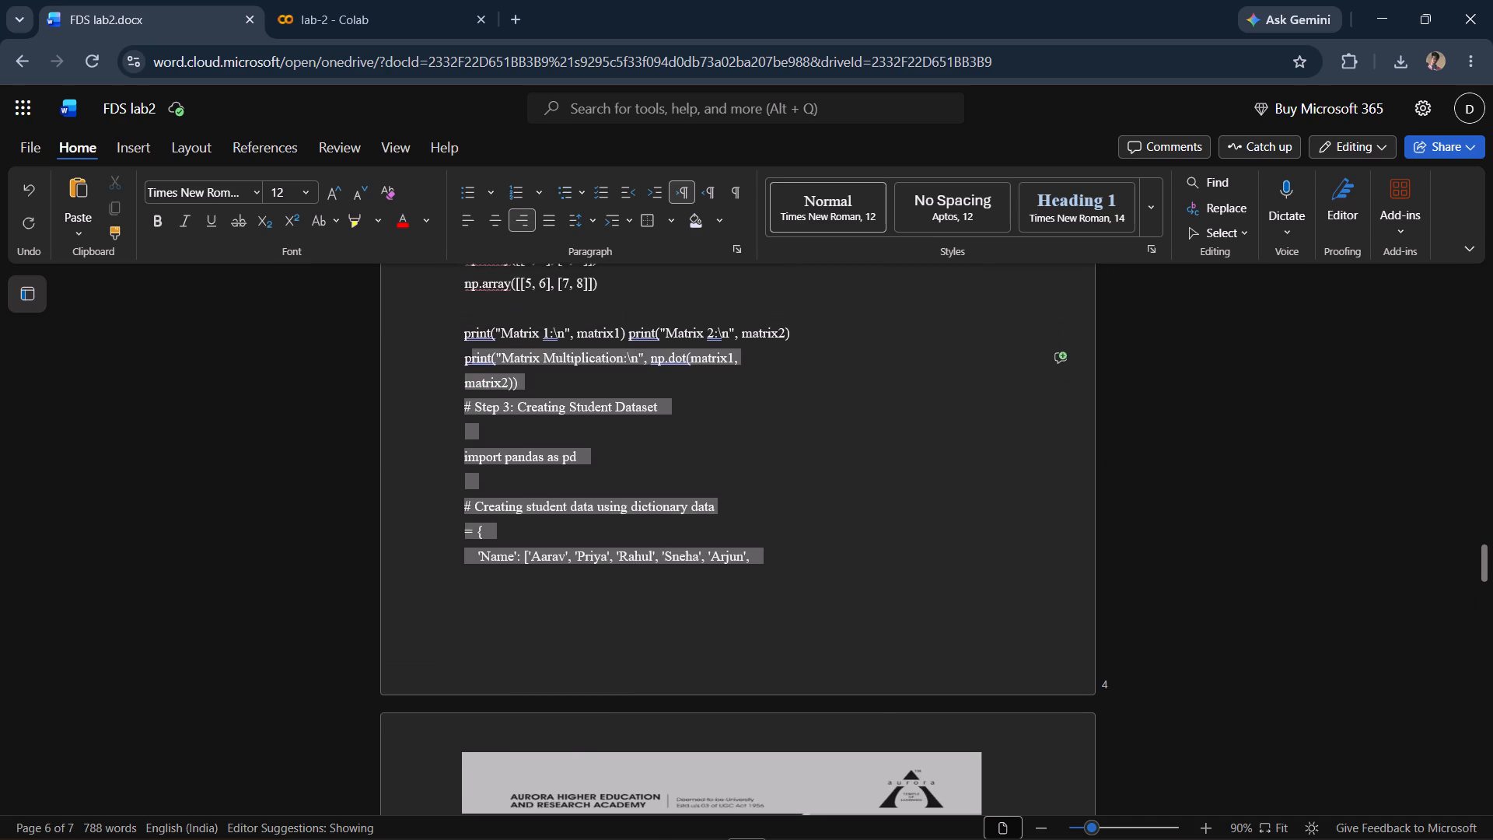
pyautogui.scroll(1, 473, 302)
pyautogui.moveTo(473, 302); pyautogui.dragTo(471, 322)
pyautogui.scroll(4, 473, 306)
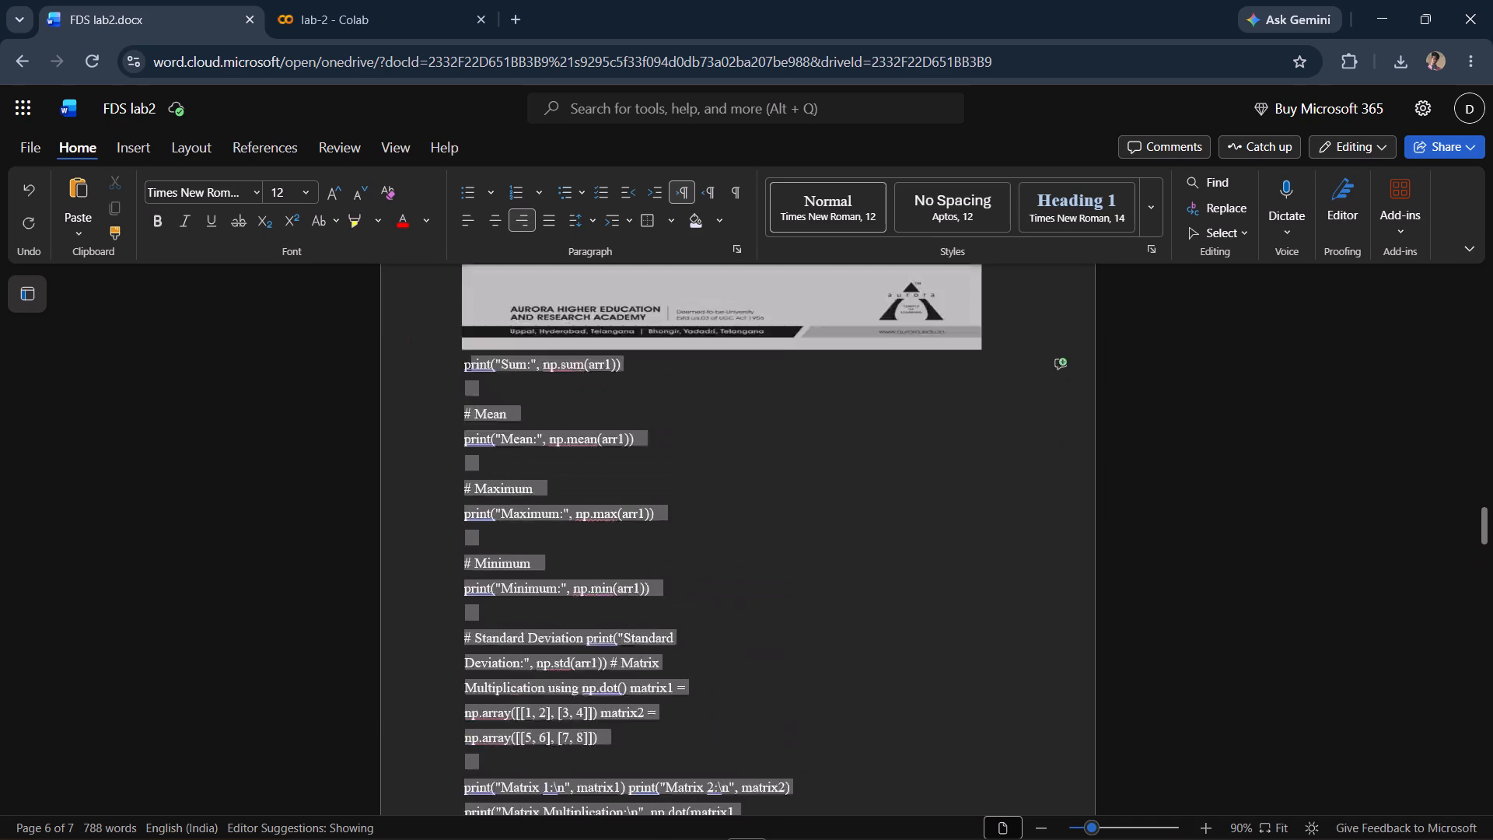
pyautogui.scroll(4, 471, 322)
pyautogui.moveTo(471, 322); pyautogui.dragTo(470, 330)
pyautogui.scroll(1, 470, 330)
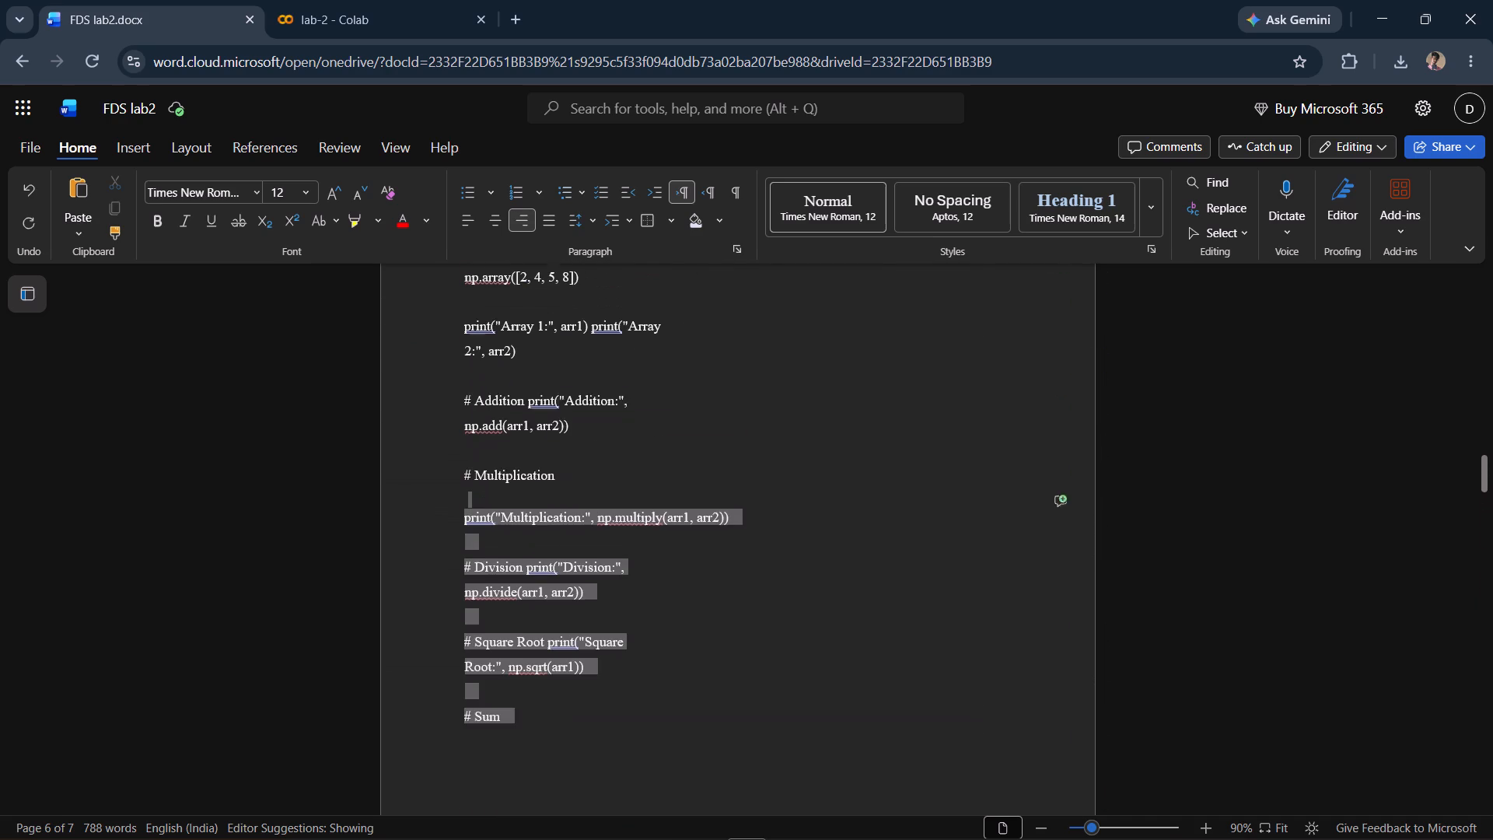
pyautogui.scroll(1, 470, 330)
pyautogui.moveTo(470, 330); pyautogui.dragTo(488, 390)
pyautogui.scroll(3, 522, 341)
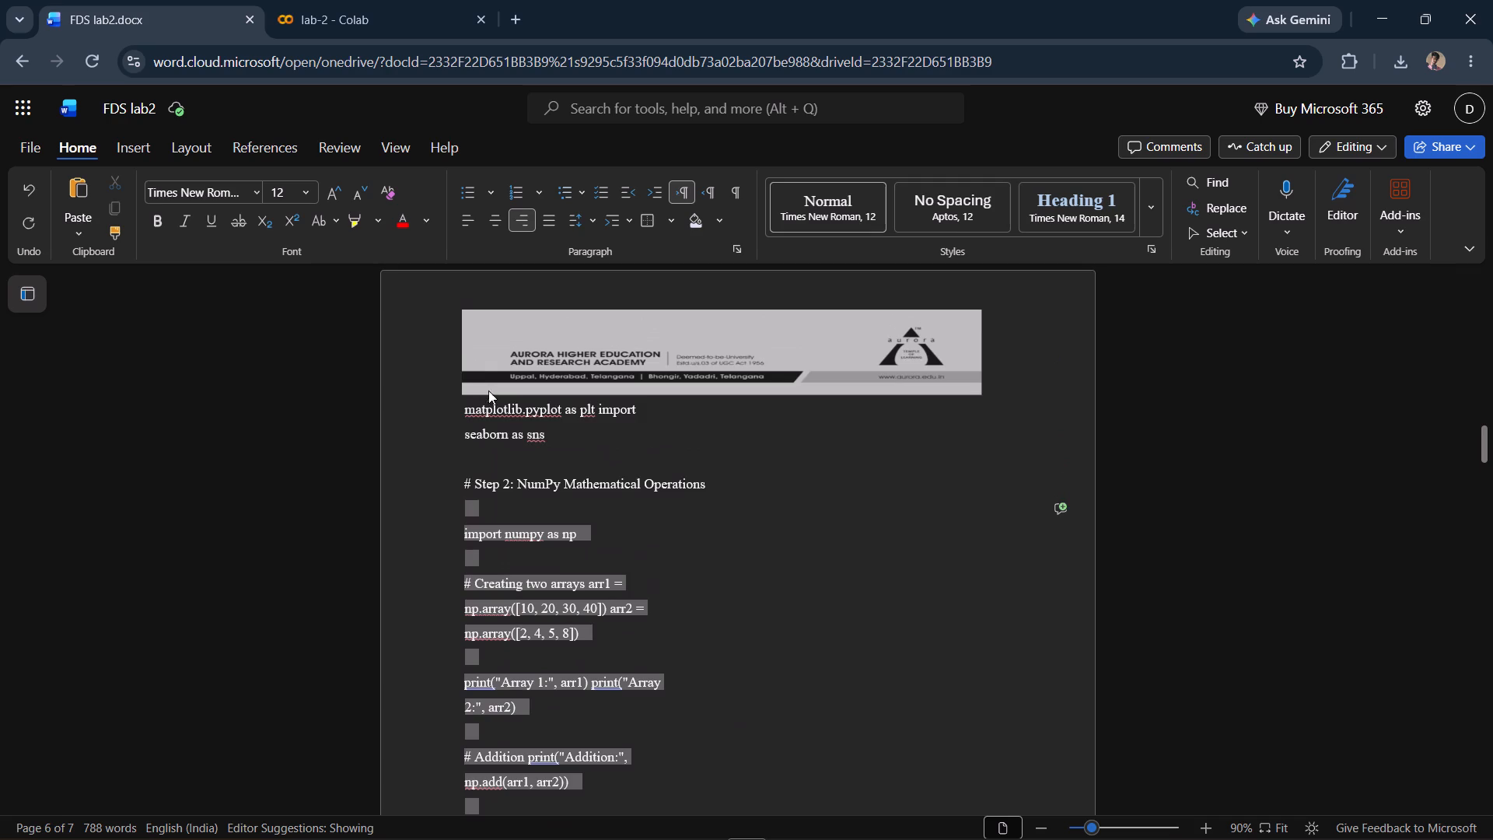
pyautogui.moveTo(488, 390); pyautogui.dragTo(469, 406)
pyautogui.scroll(3, 545, 433)
pyautogui.scroll(1, 495, 394)
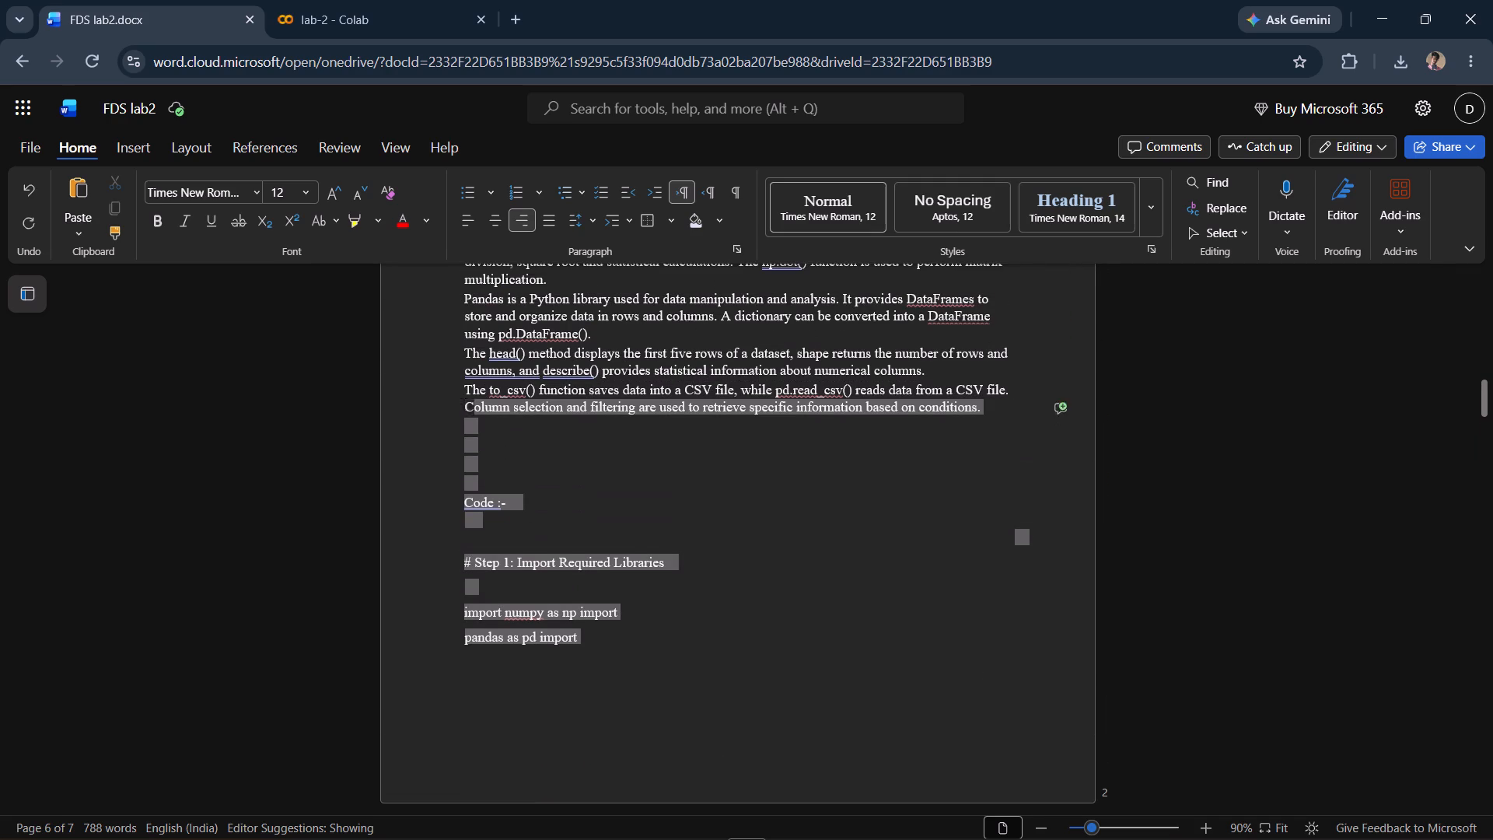
pyautogui.moveTo(469, 406); pyautogui.dragTo(466, 530)
pyautogui.press('BackSpace')
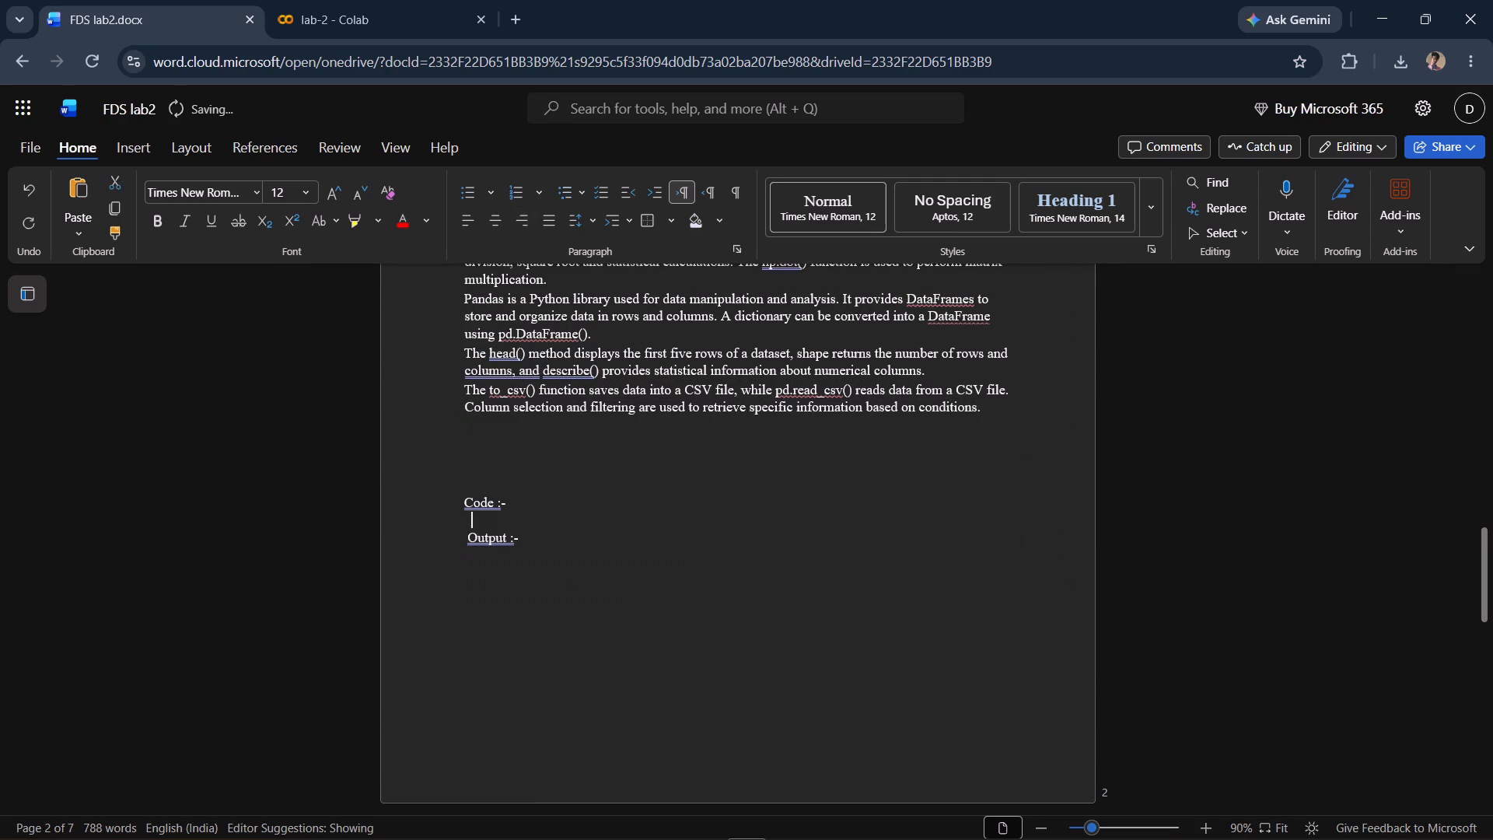
# Switch to the lab-2 Colab notebook and take a screenshot of its beginning, covering the import cell and the first array operations.
pyautogui.click(426, 0)
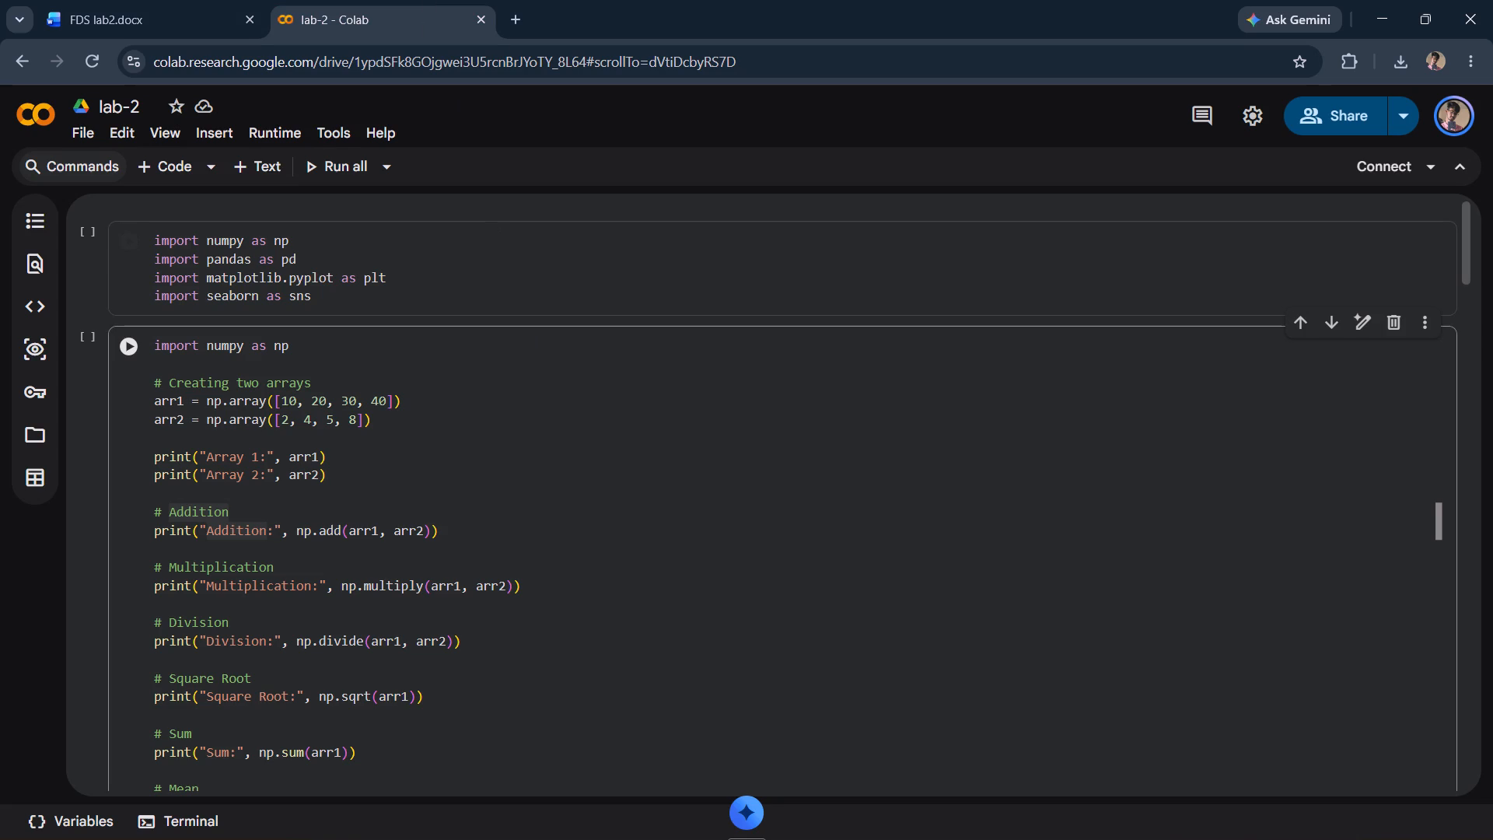
pyautogui.press('Print')
pyautogui.moveTo(0, 44); pyautogui.dragTo(1418, 776)
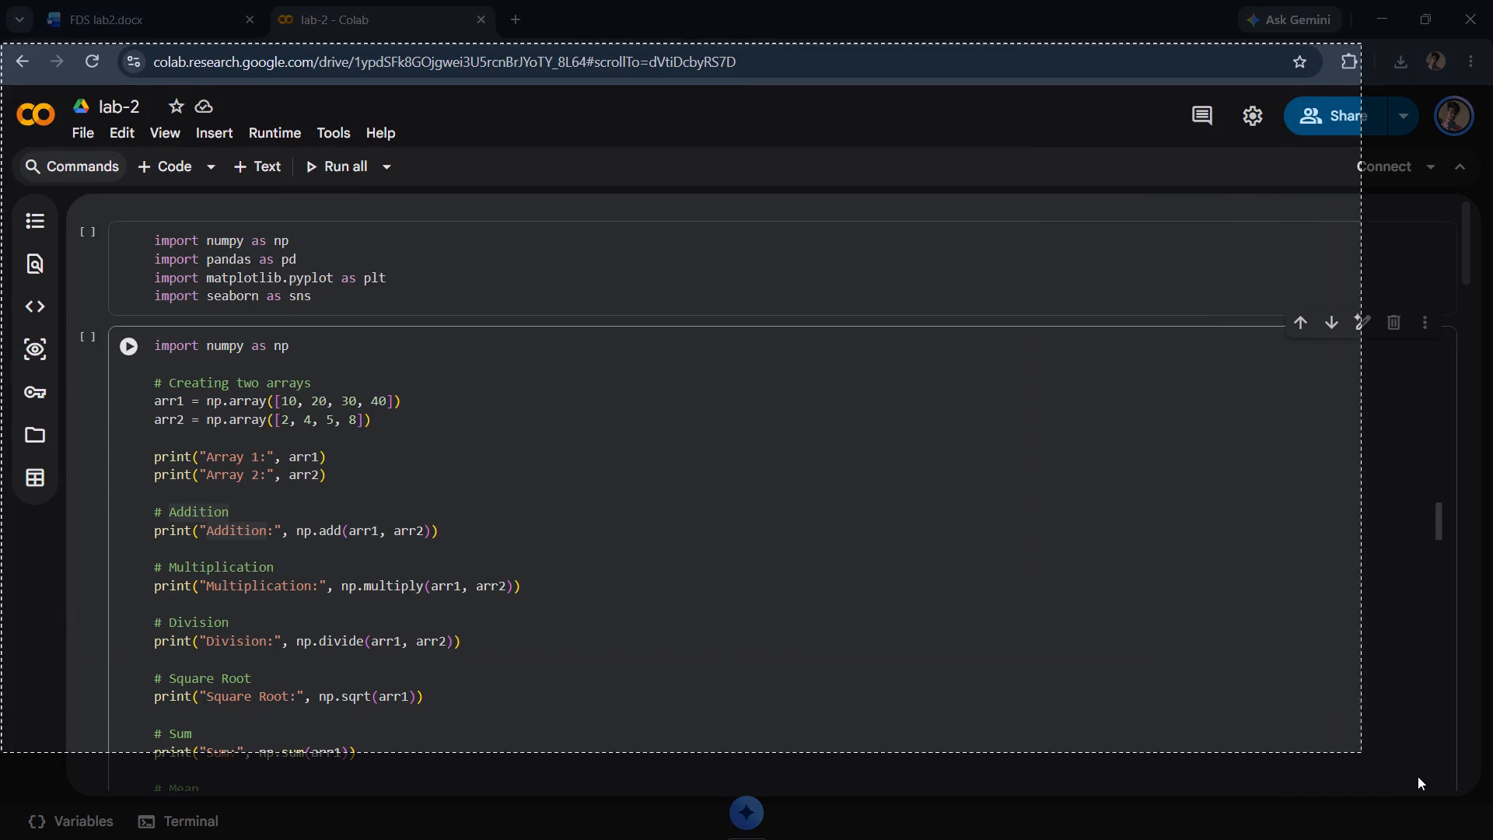
pyautogui.moveTo(1418, 776); pyautogui.dragTo(1492, 779)
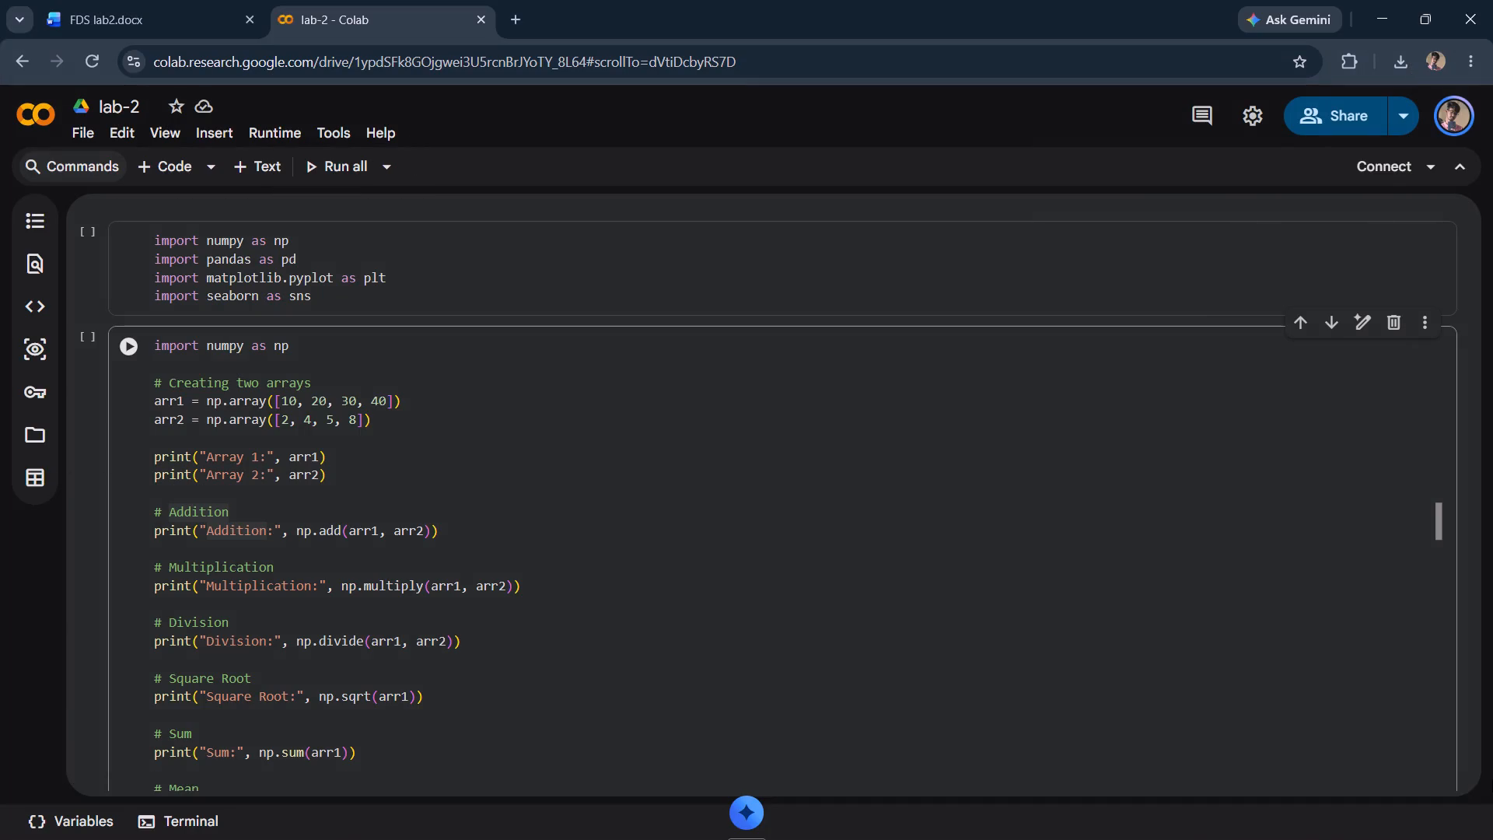
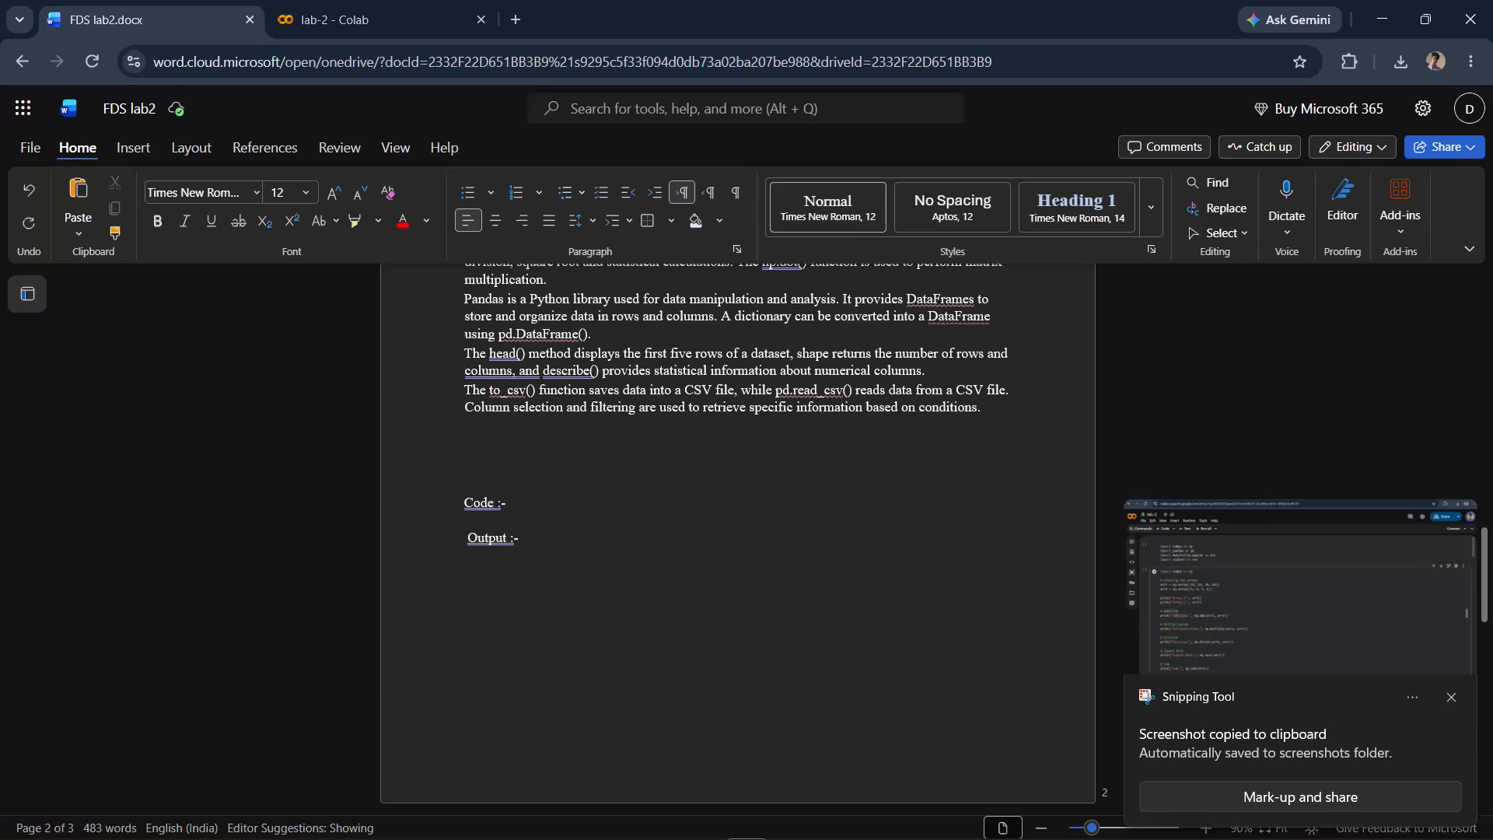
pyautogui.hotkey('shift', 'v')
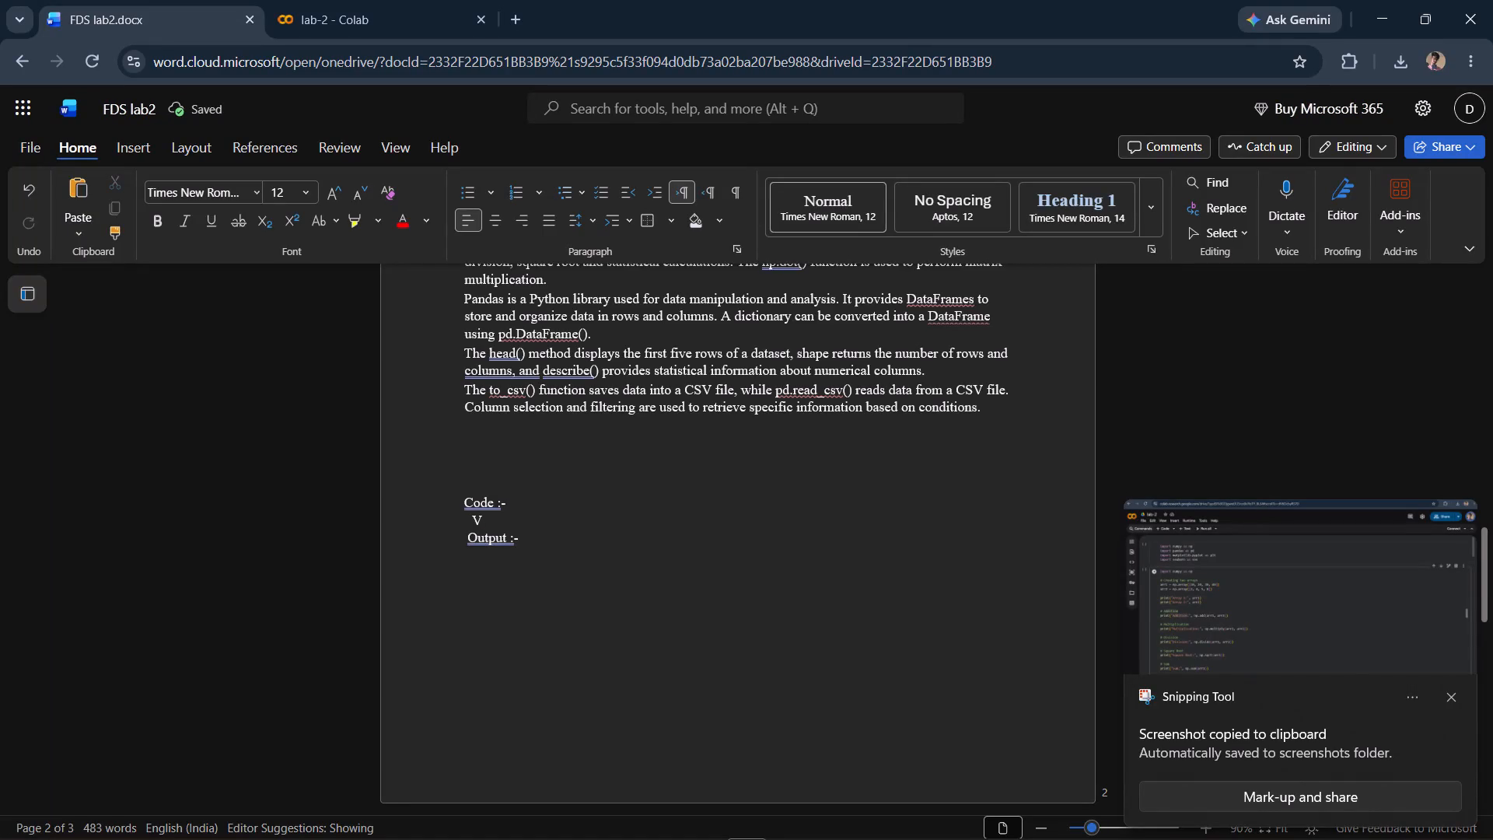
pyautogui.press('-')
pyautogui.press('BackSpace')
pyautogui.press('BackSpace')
# Paste the captured Colab screenshot on the blank line between the "Code :-" and "Output :-" headings.
pyautogui.hotkey('ctrl', 'v')
# Insert blank lines above the "Code :-" heading until it moves to the top of the next page, directly above the pasted screenshot.
pyautogui.scroll(4, 702, 590)
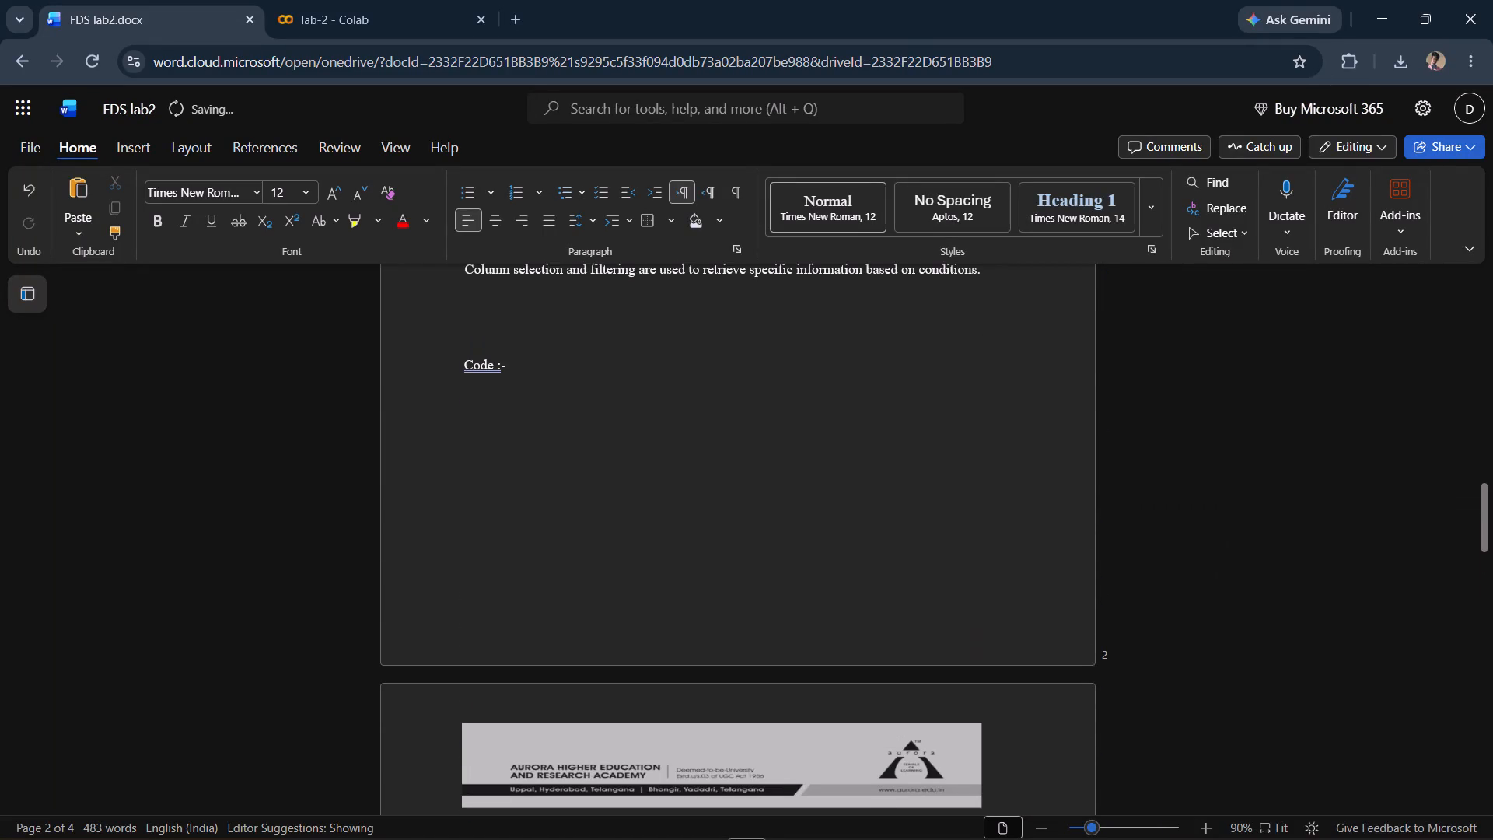
pyautogui.scroll(1, 532, 363)
pyautogui.click(524, 366)
pyautogui.press('Return')
pyautogui.press('Return')
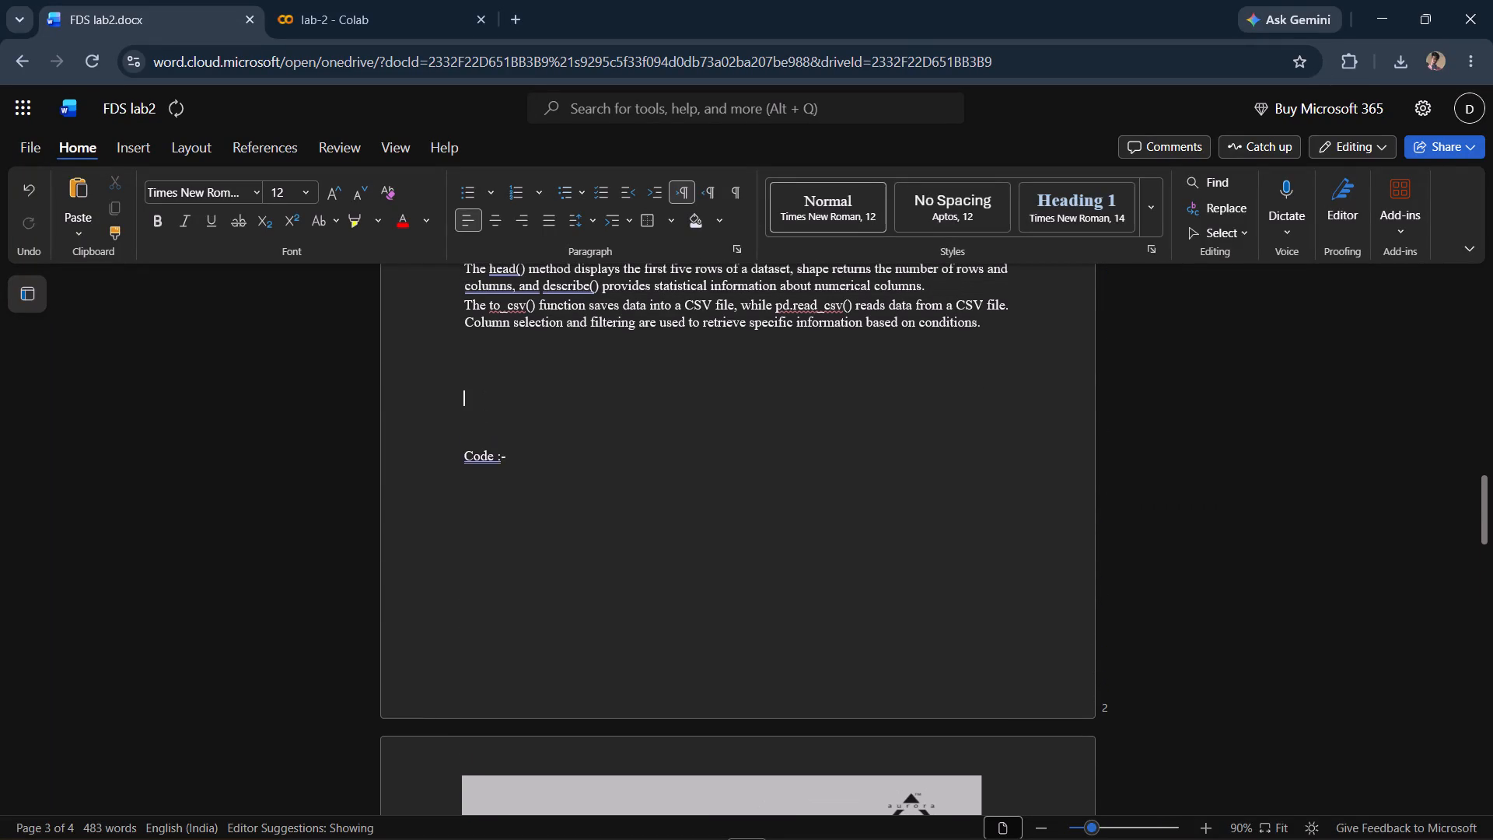
pyautogui.press('Return')
pyautogui.press('Return')
pyautogui.scroll(2, 671, 512)
pyautogui.scroll(-4, 671, 512)
pyautogui.scroll(2, 671, 512)
pyautogui.scroll(-1, 671, 512)
pyautogui.press('Return')
pyautogui.press('Return')
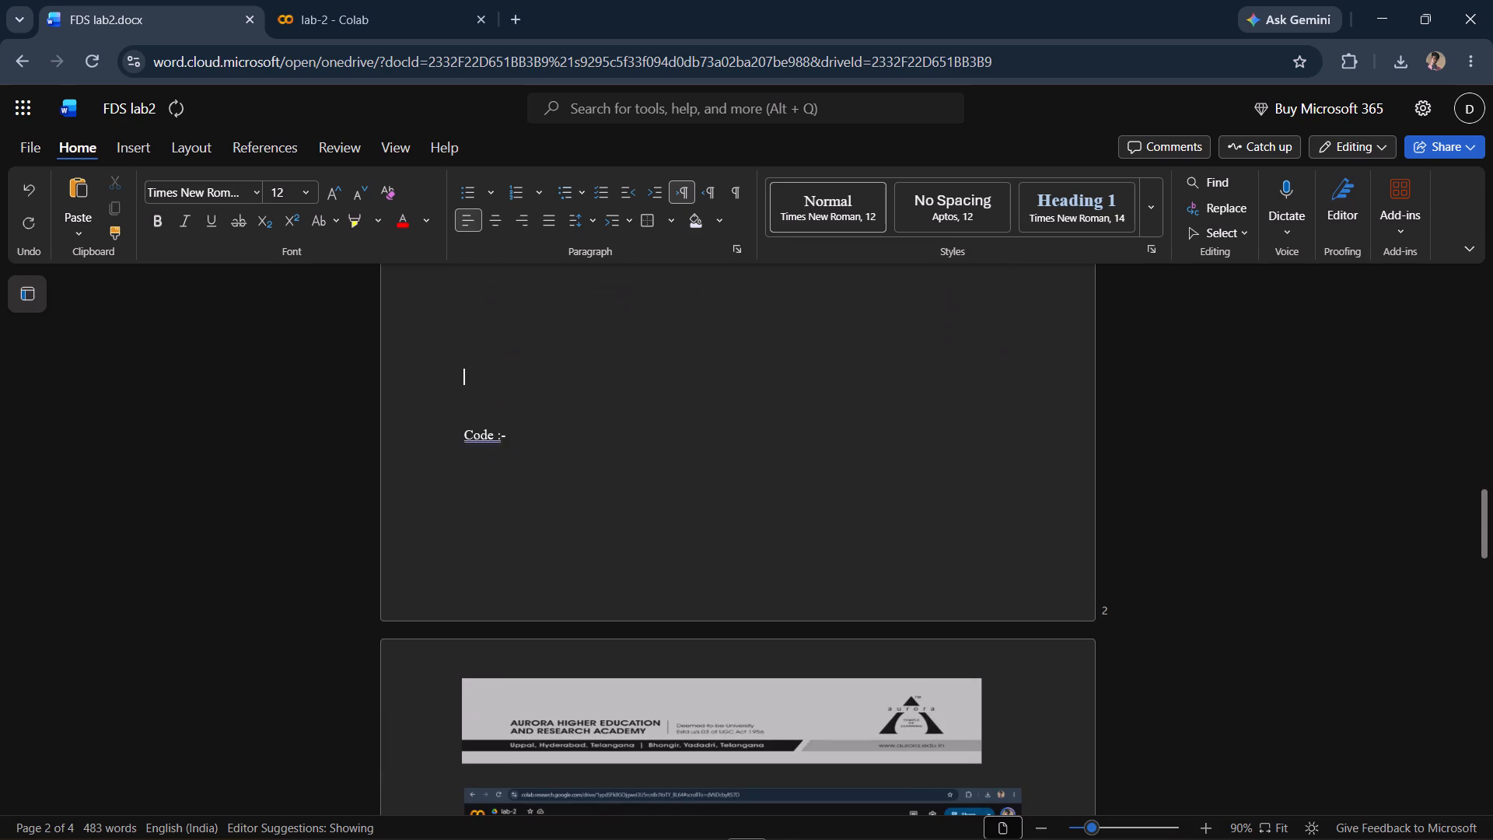
pyautogui.press('Return')
pyautogui.press('Return')
pyautogui.press('Return')
pyautogui.press('Return')
pyautogui.press('Return')
pyautogui.press('BackSpace')
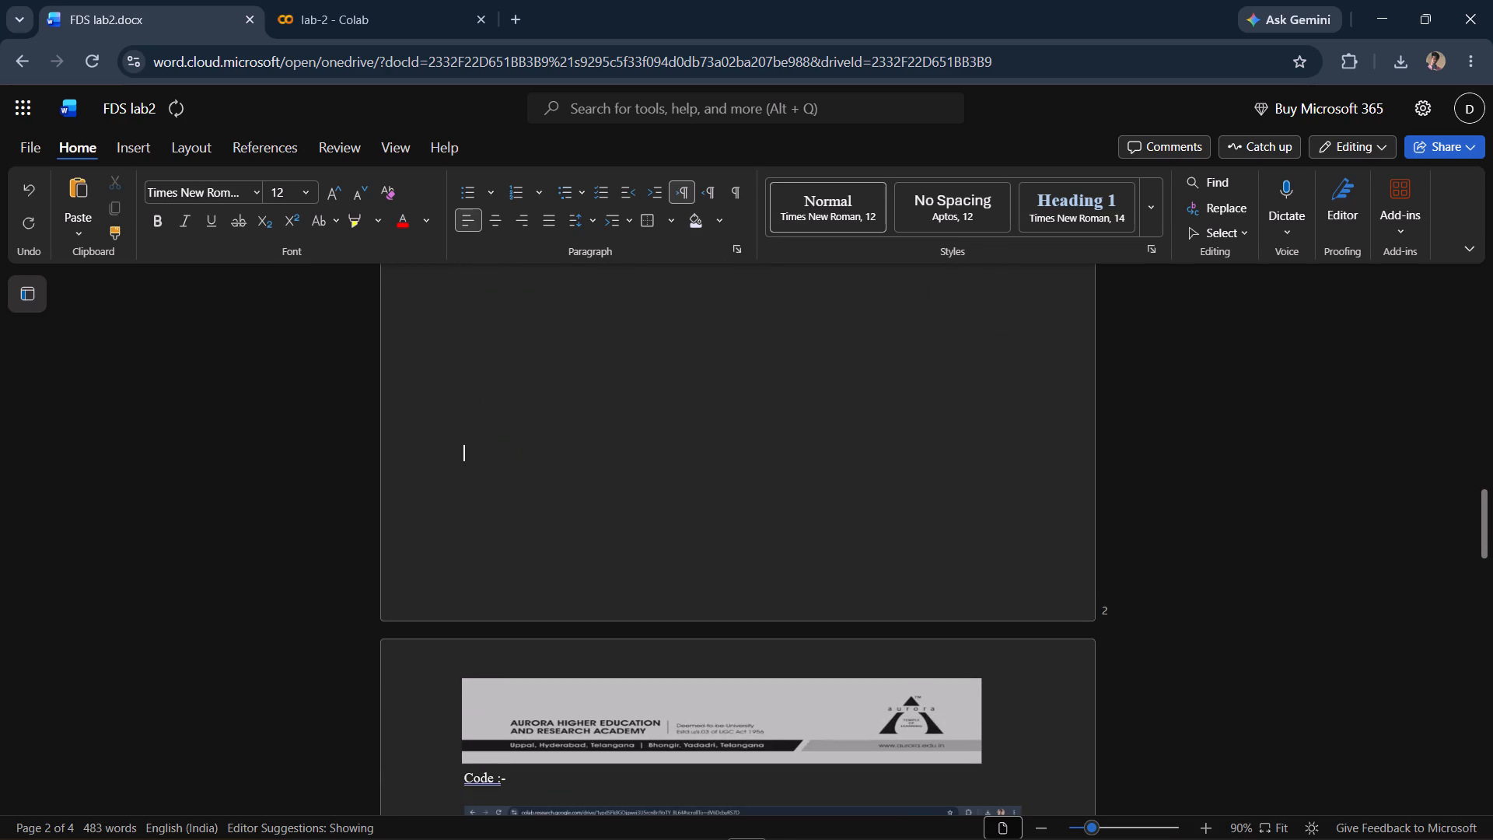
# Add an empty line between the pasted code screenshot and the "Output :-" heading.
pyautogui.scroll(-4, 699, 516)
pyautogui.click(1040, 684)
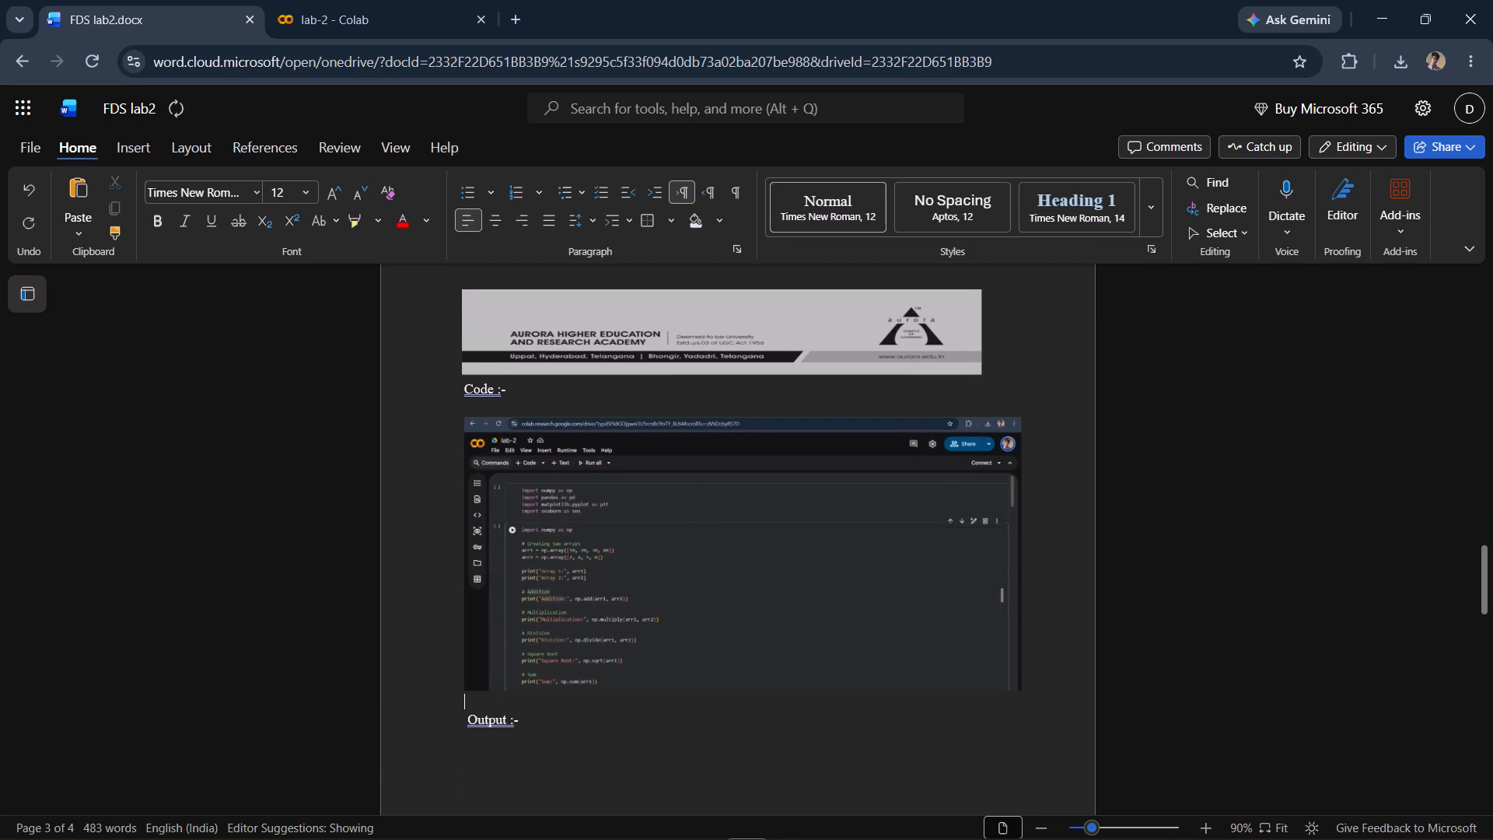
pyautogui.press('Return')
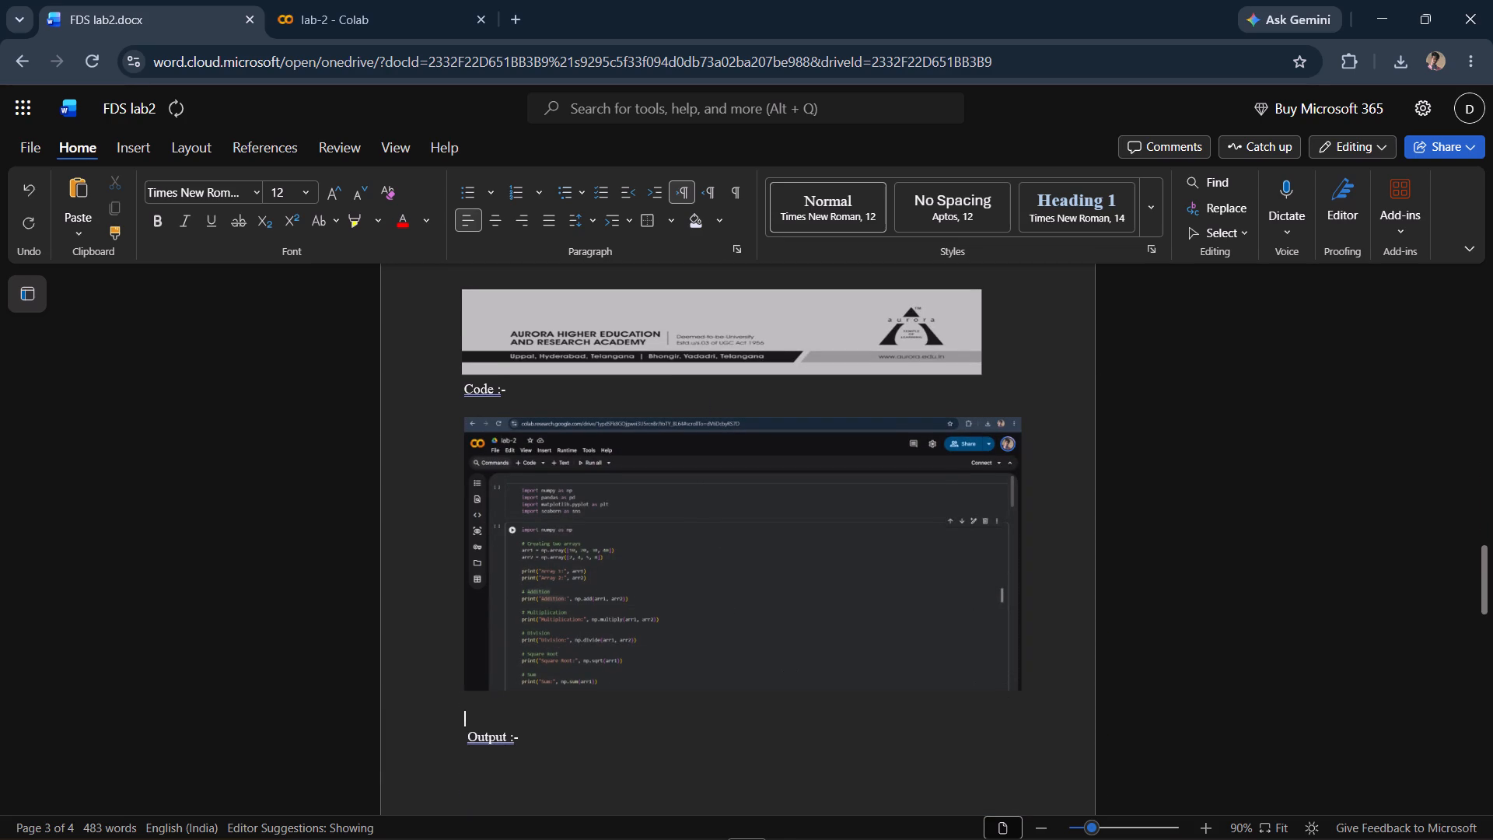
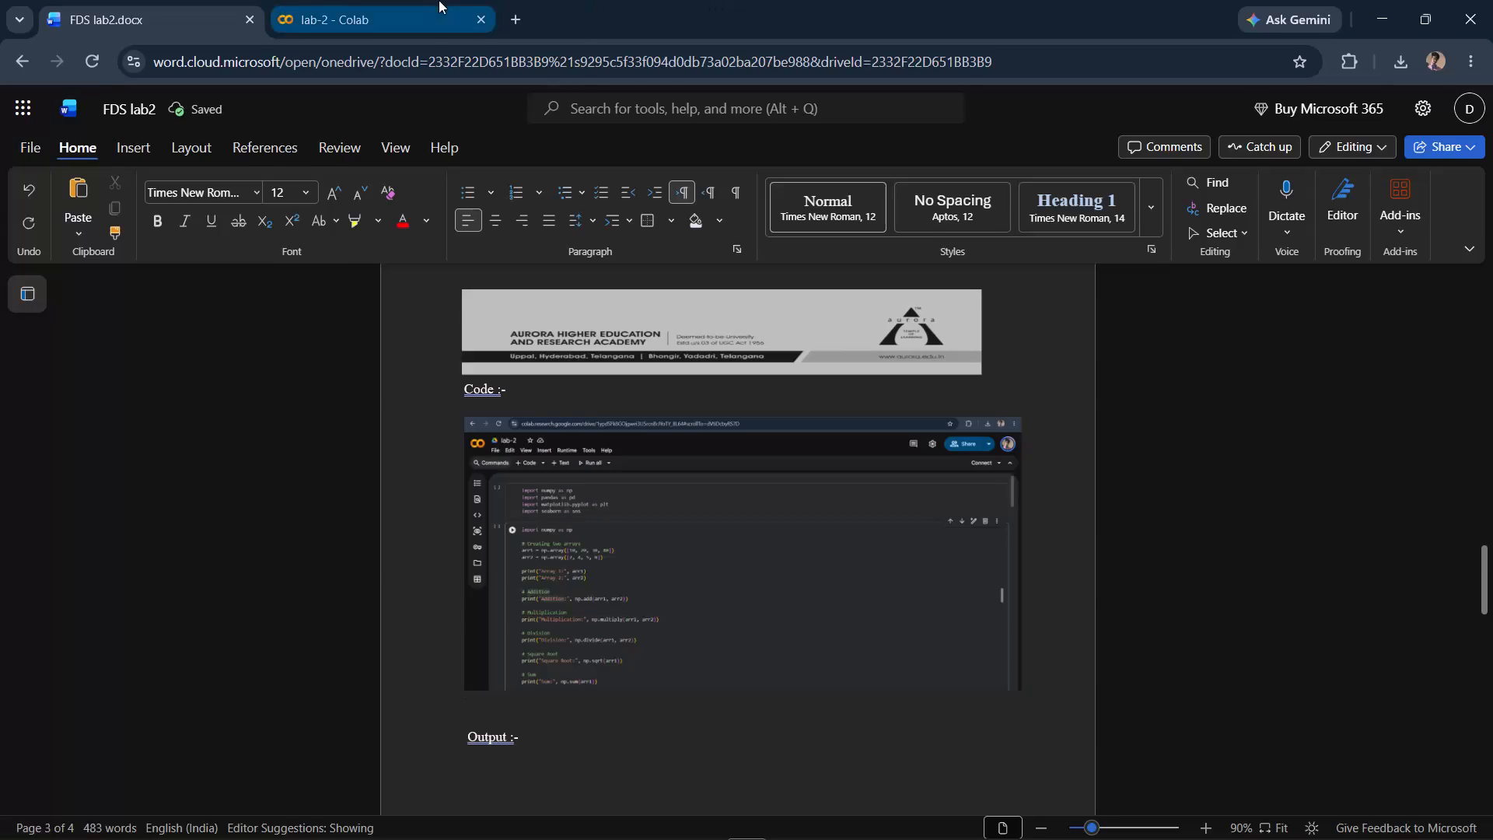
# Capture a screenshot of the lab-2 Colab page from the address bar down to the code cell's last line, covering "# Mean" through matrix multiplication.
pyautogui.scroll(-2, 491, 585)
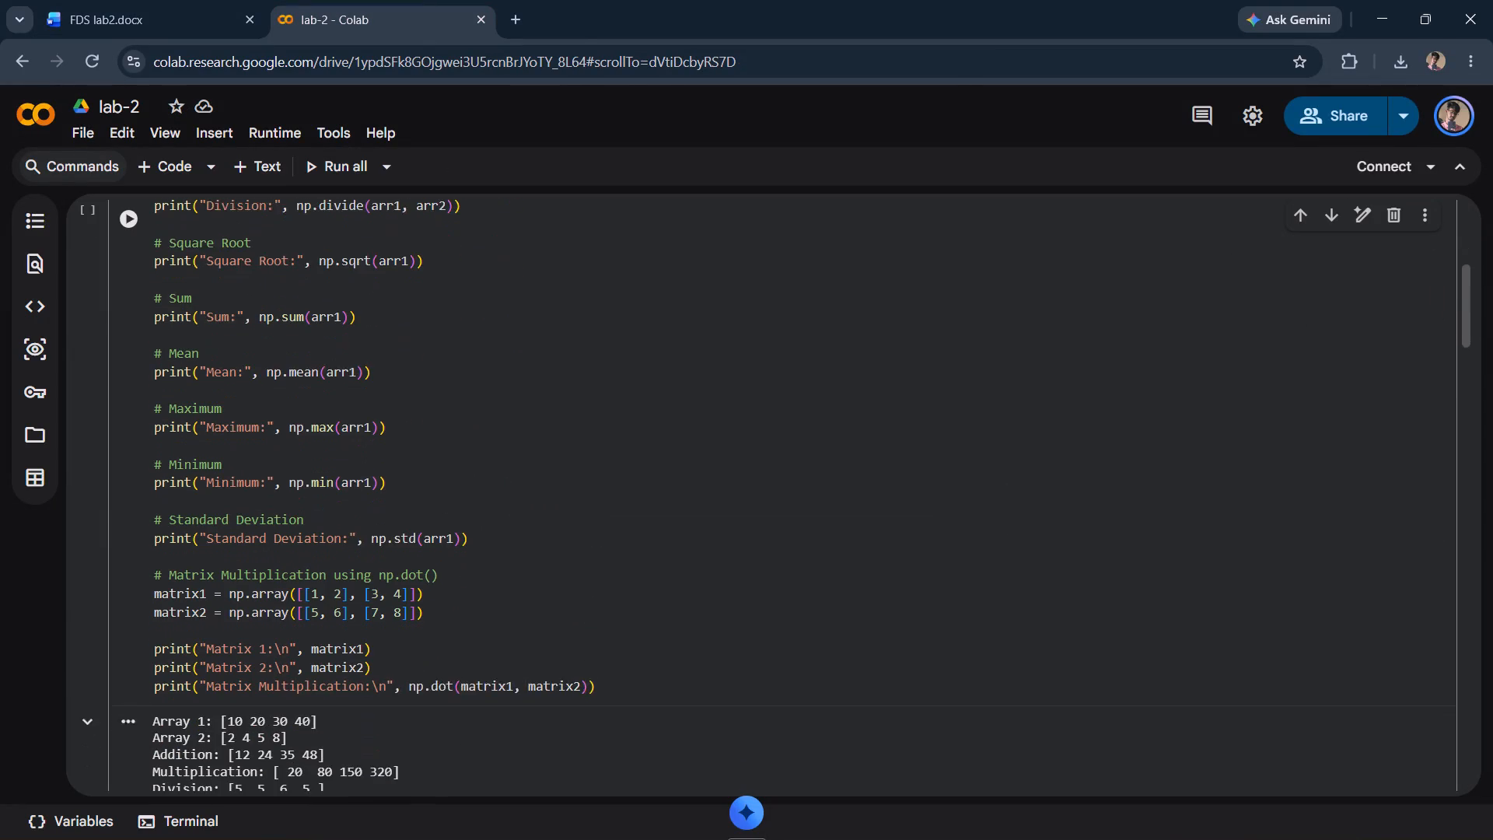
pyautogui.scroll(-4, 487, 572)
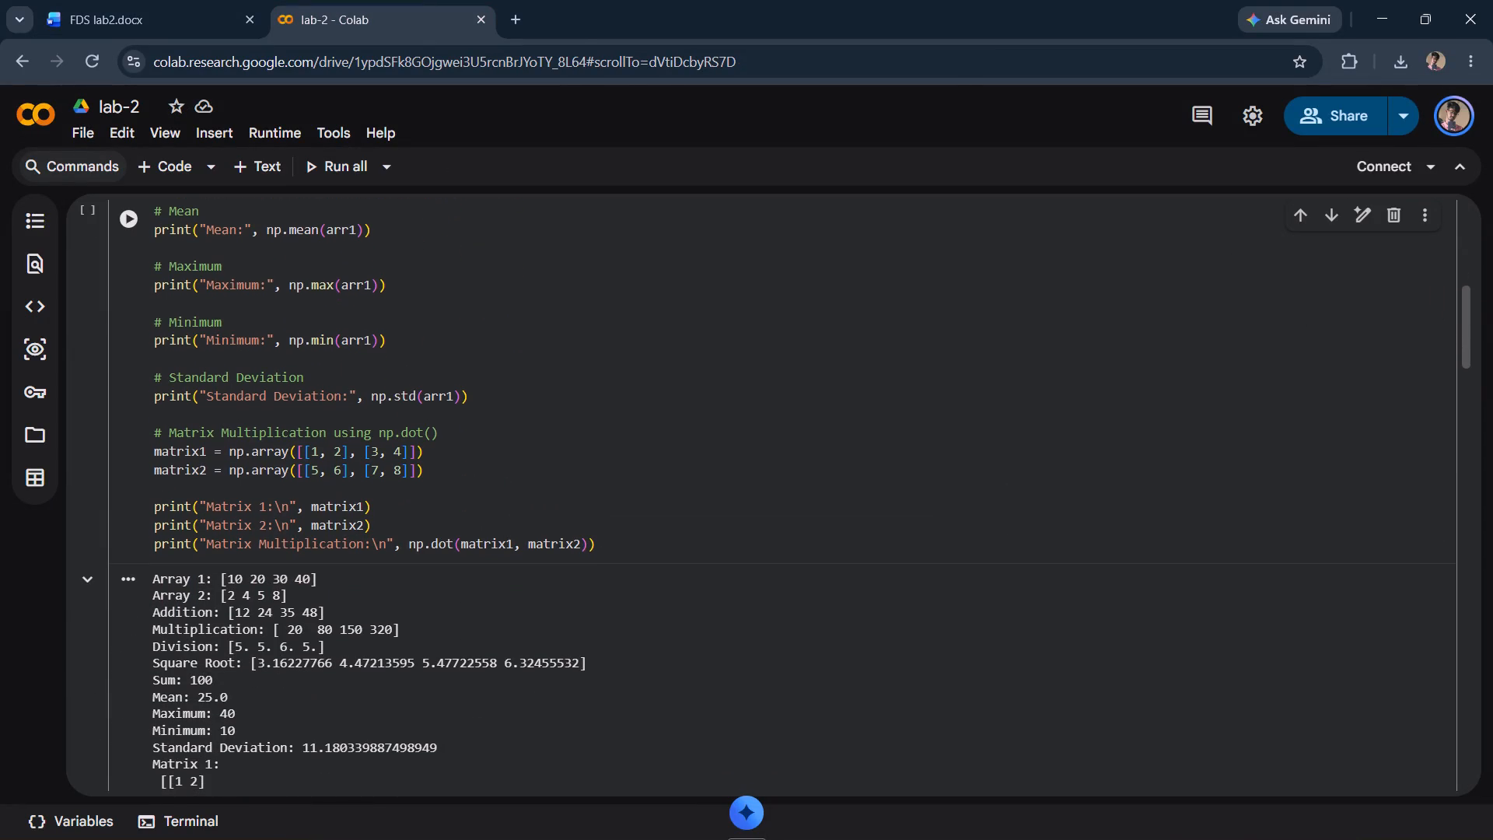
pyautogui.press('Print')
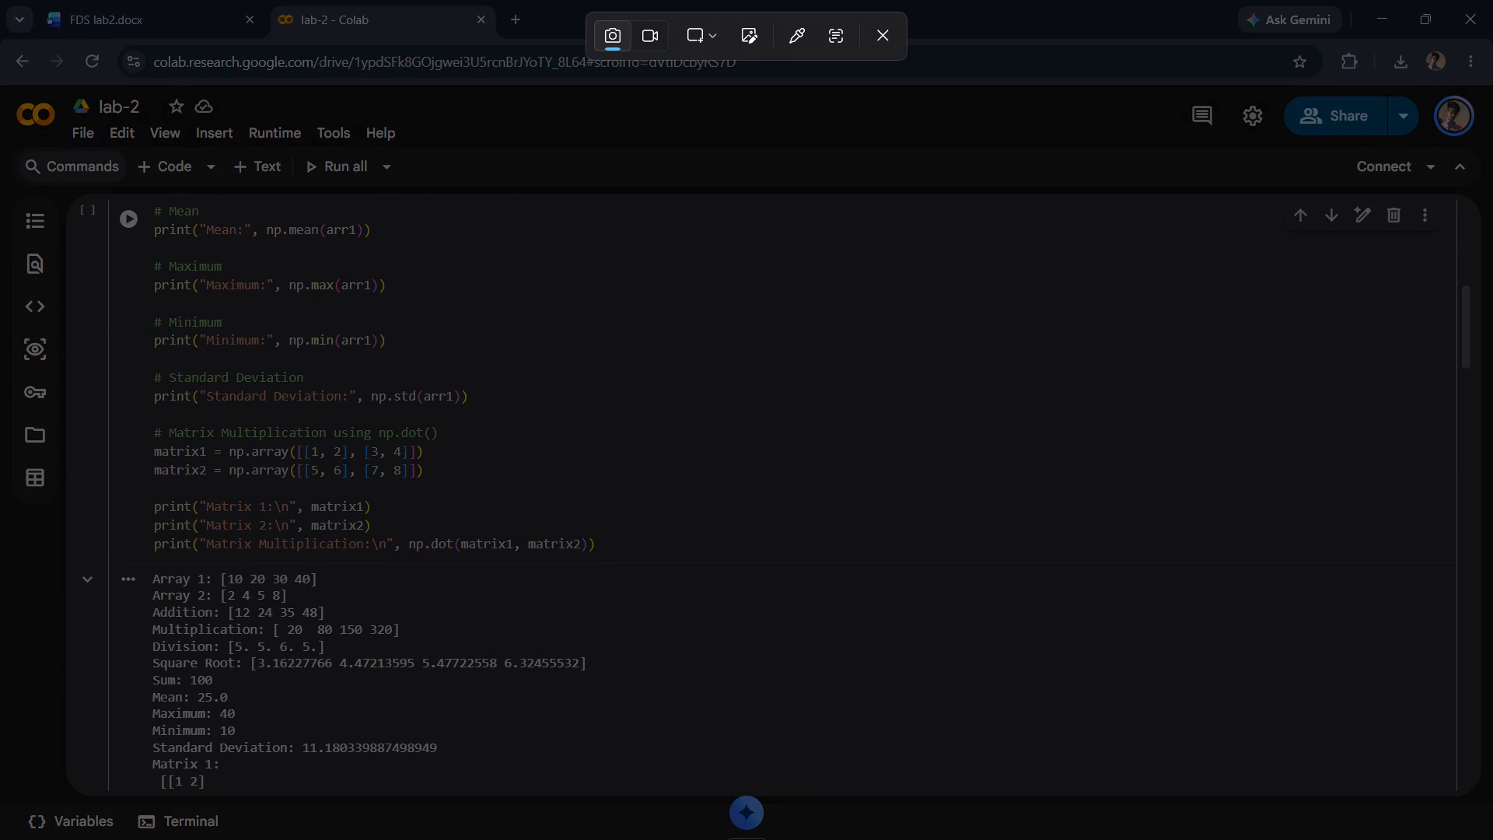
pyautogui.moveTo(3, 37); pyautogui.dragTo(1492, 568)
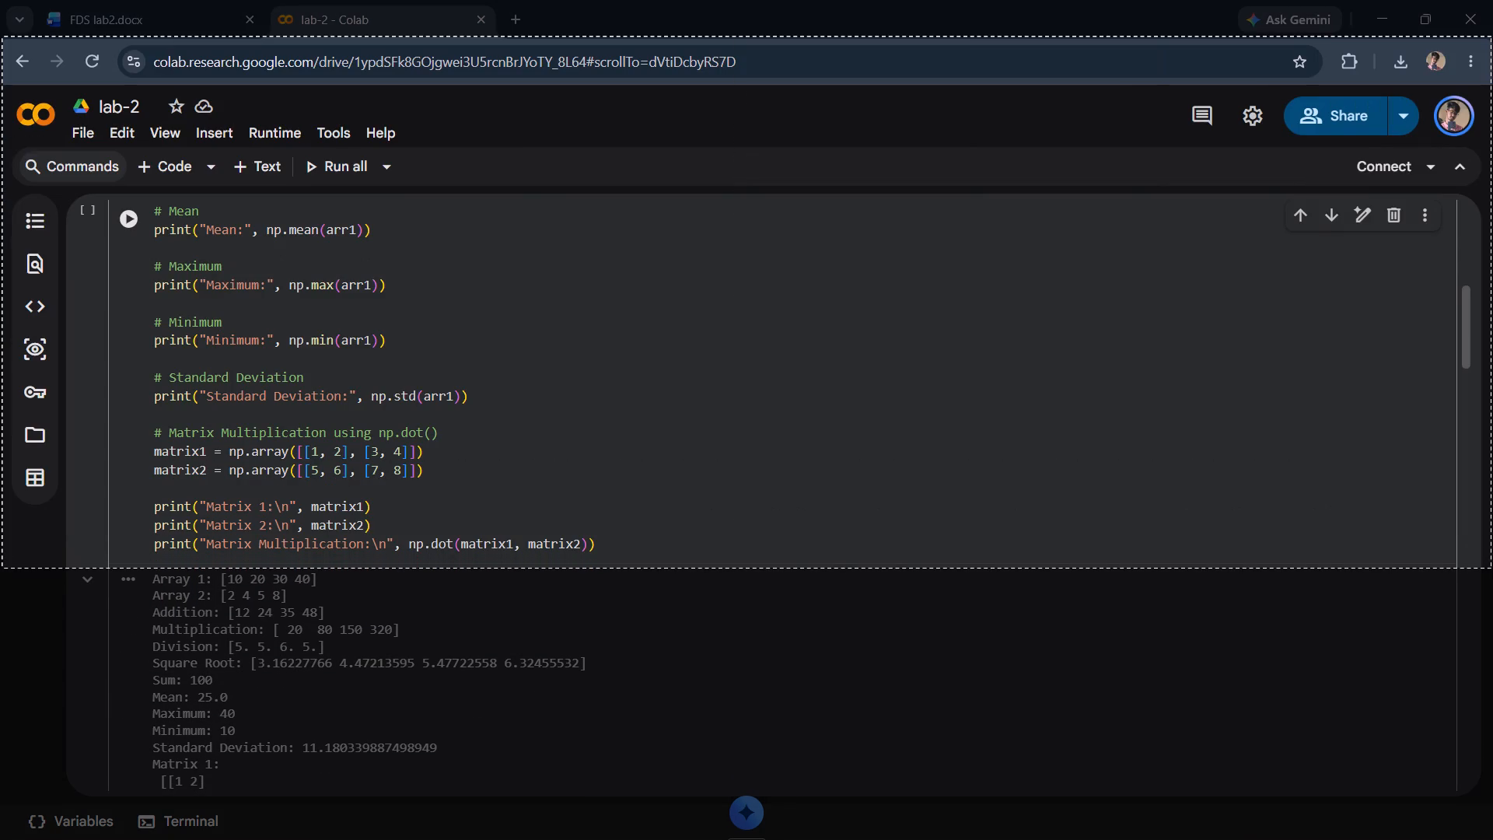
pyautogui.moveTo(1492, 568); pyautogui.dragTo(1492, 569)
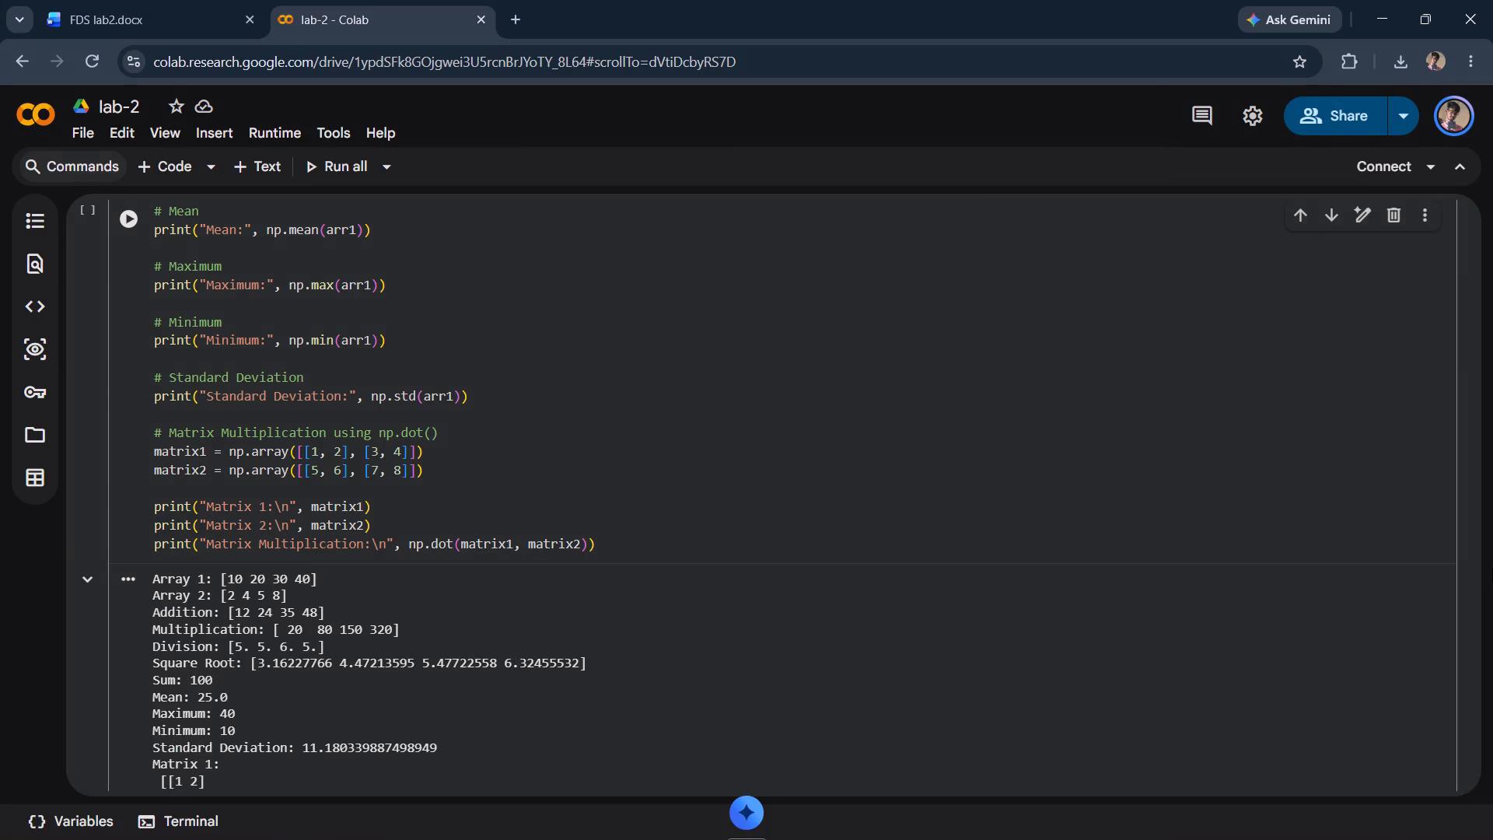
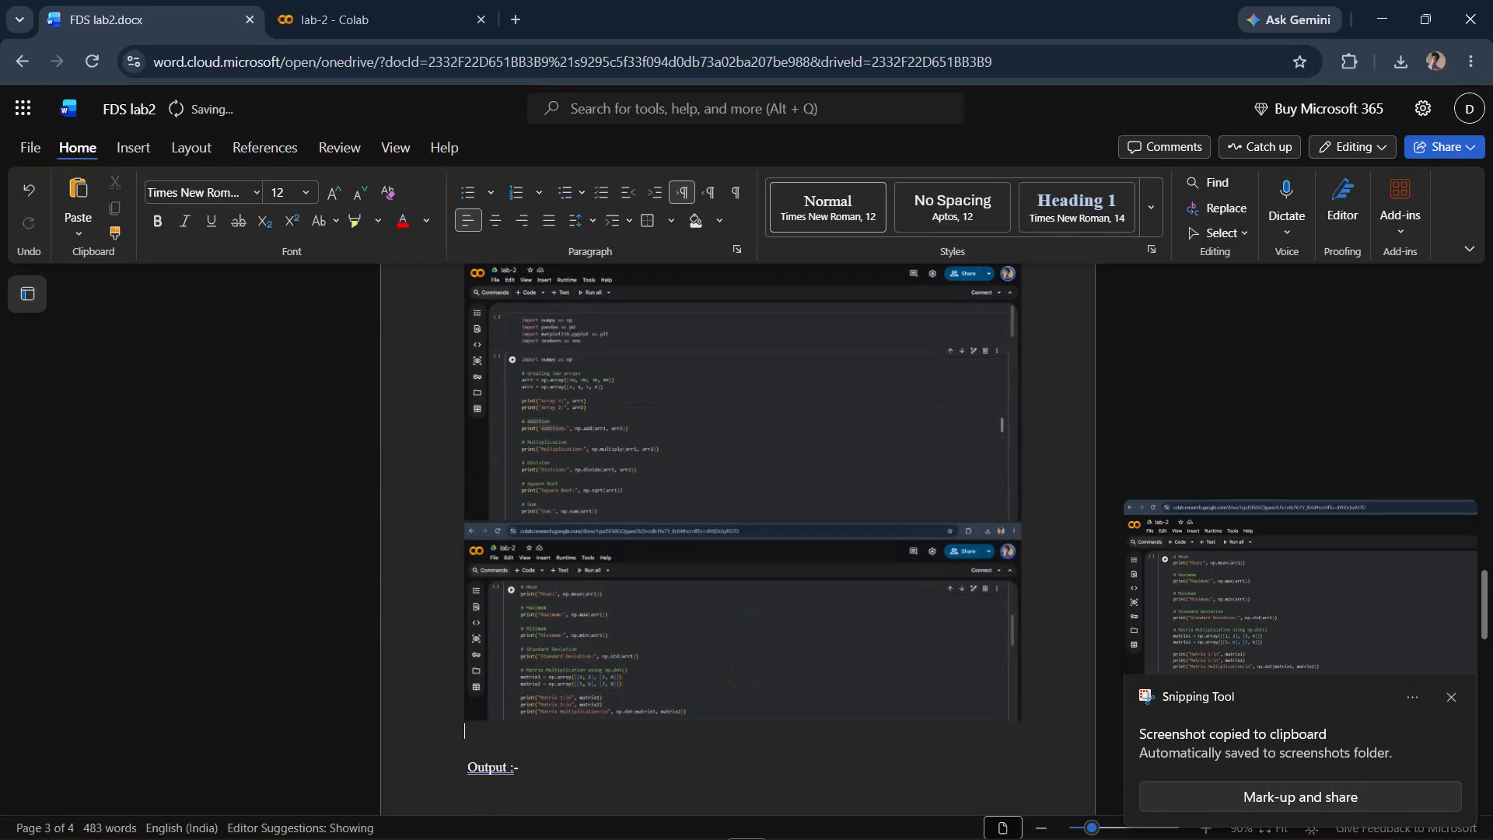
# Adjust the blank lines between the last pasted code screenshot and the "Output :-" heading on page 3 of the report.
pyautogui.press('Return')
pyautogui.press('Return')
pyautogui.scroll(-2, 612, 745)
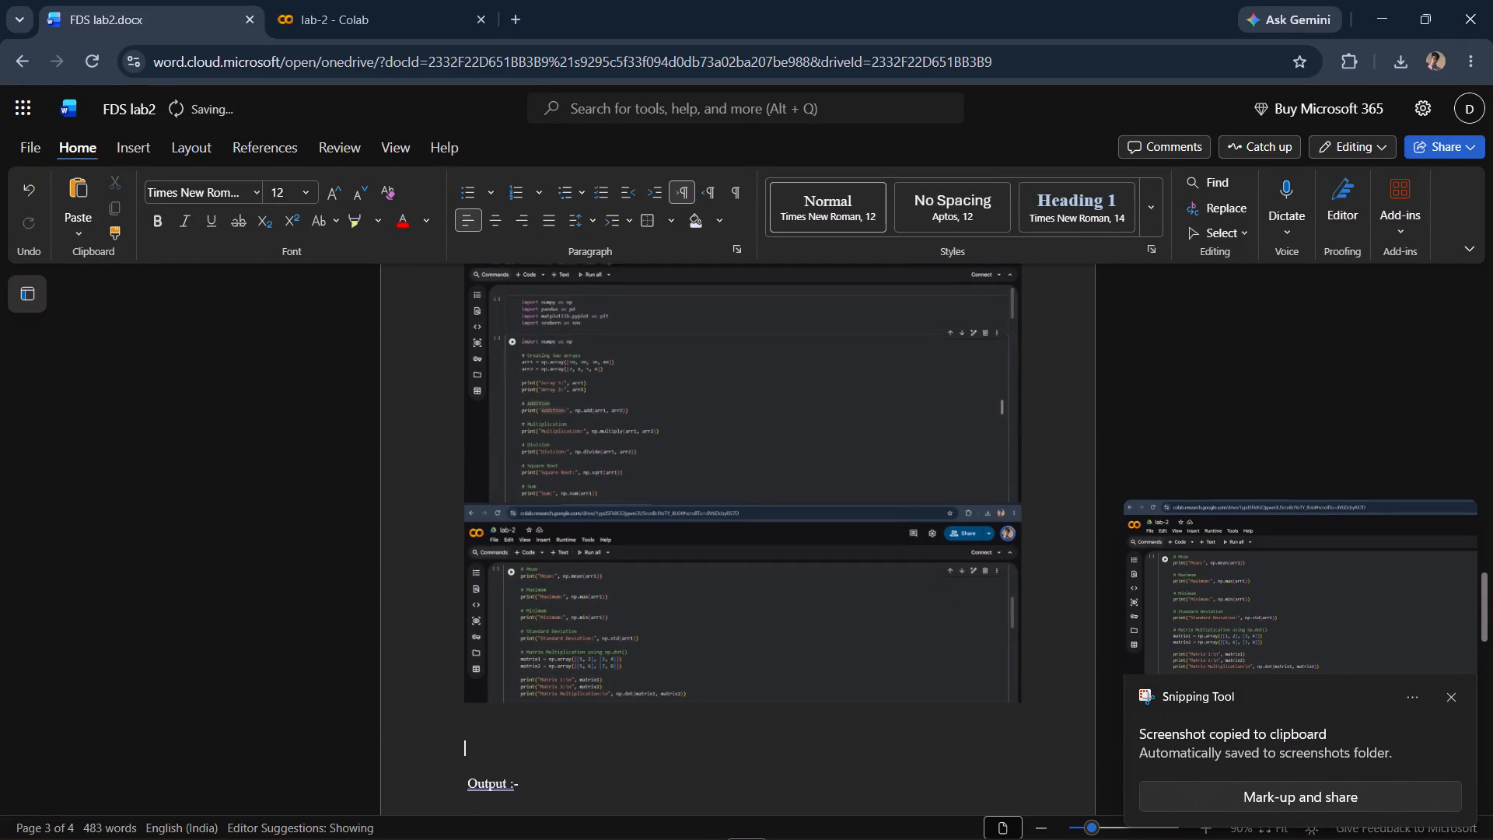
pyautogui.scroll(-2, 612, 744)
pyautogui.scroll(1, 610, 739)
pyautogui.press('BackSpace')
pyautogui.press('BackSpace')
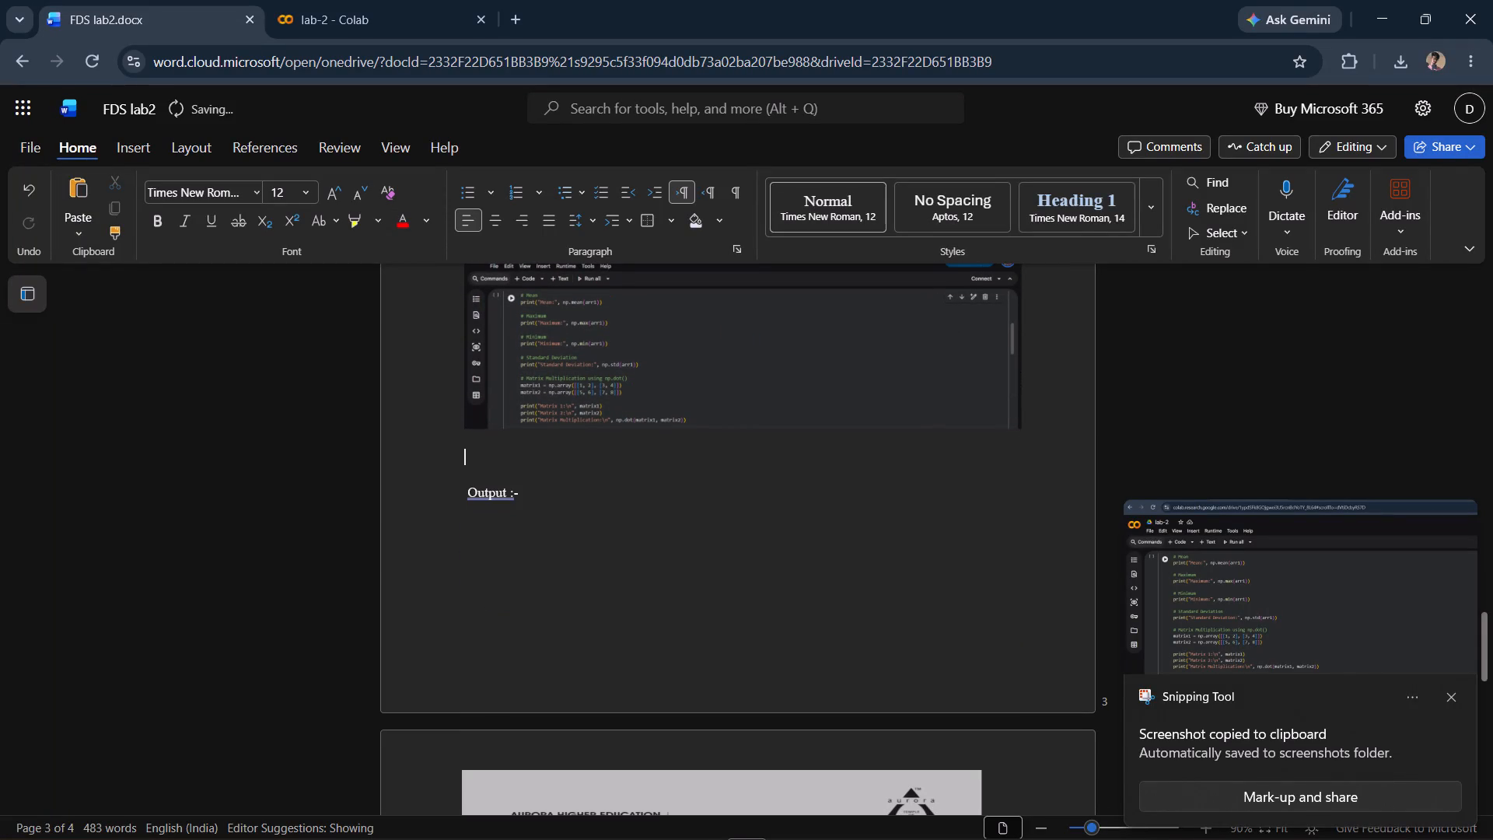
pyautogui.press('BackSpace')
pyautogui.click(465, 491)
pyautogui.press('BackSpace')
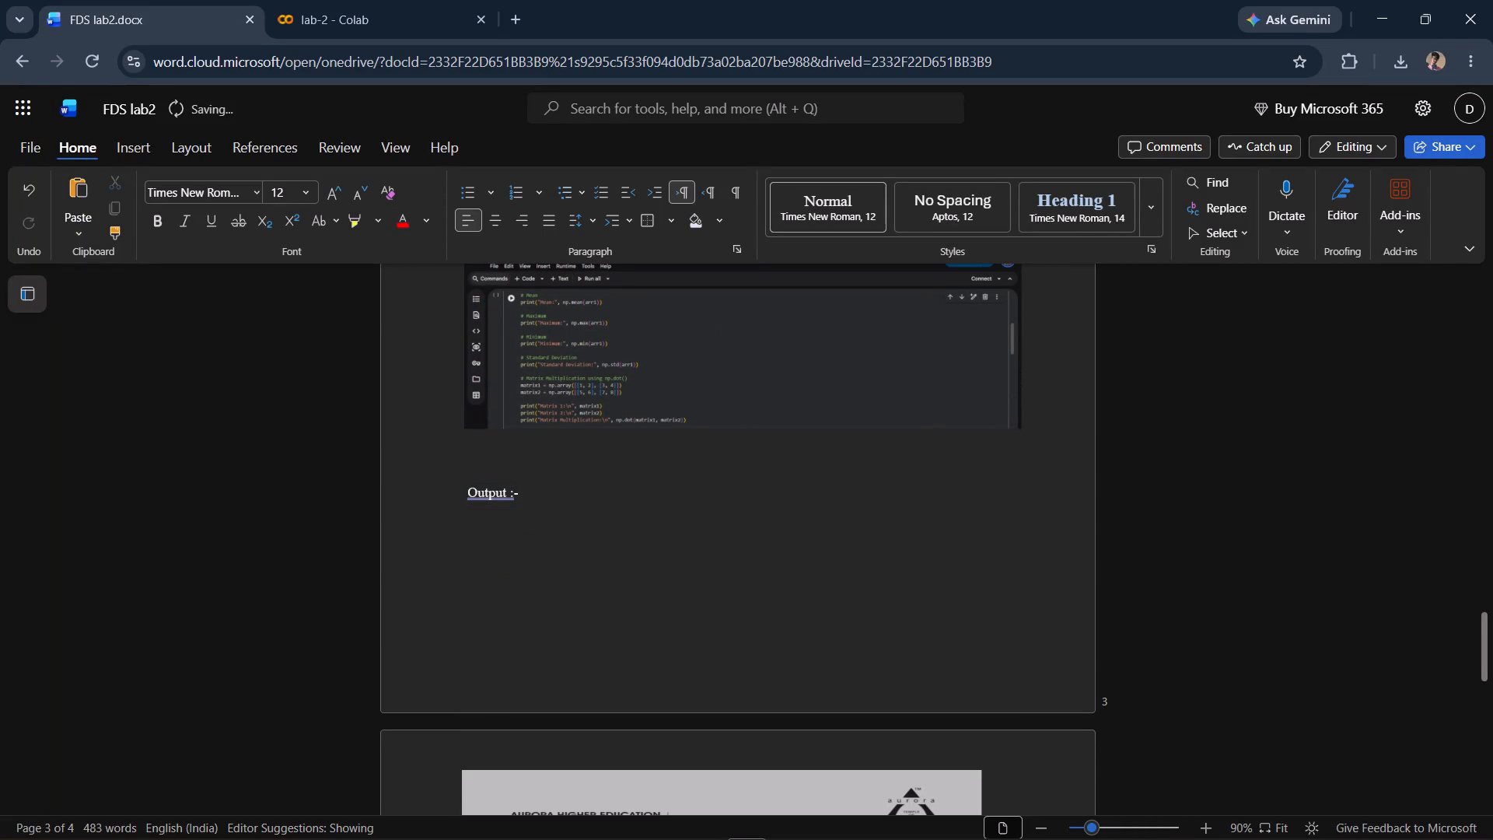
pyautogui.press('BackSpace')
# Switch to the lab-2 Colab notebook and capture a full-width screenshot from the address bar to the end of the array and matrix output.
pyautogui.click(401, 0)
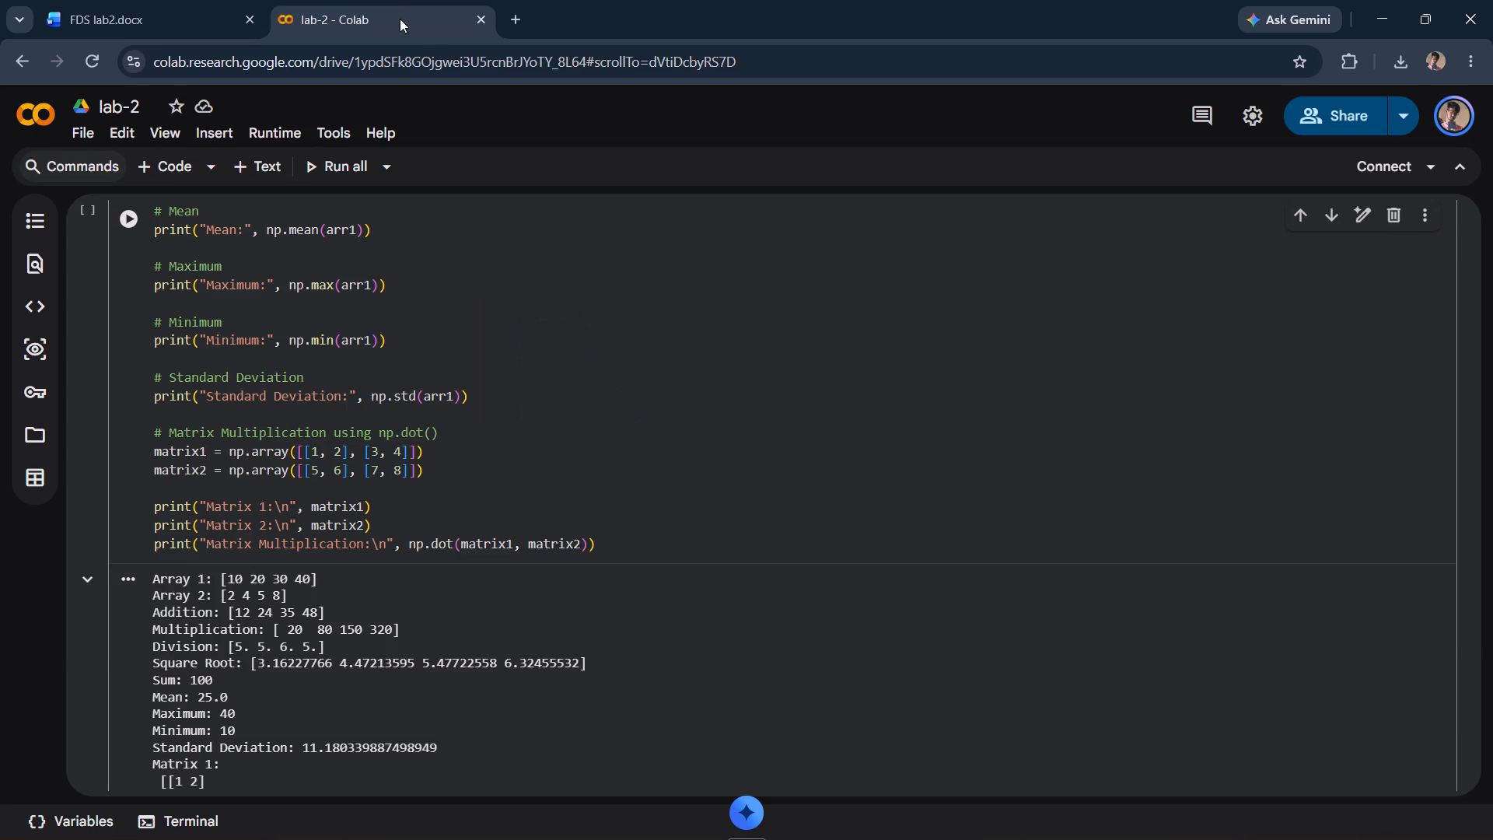
pyautogui.scroll(-3, 568, 506)
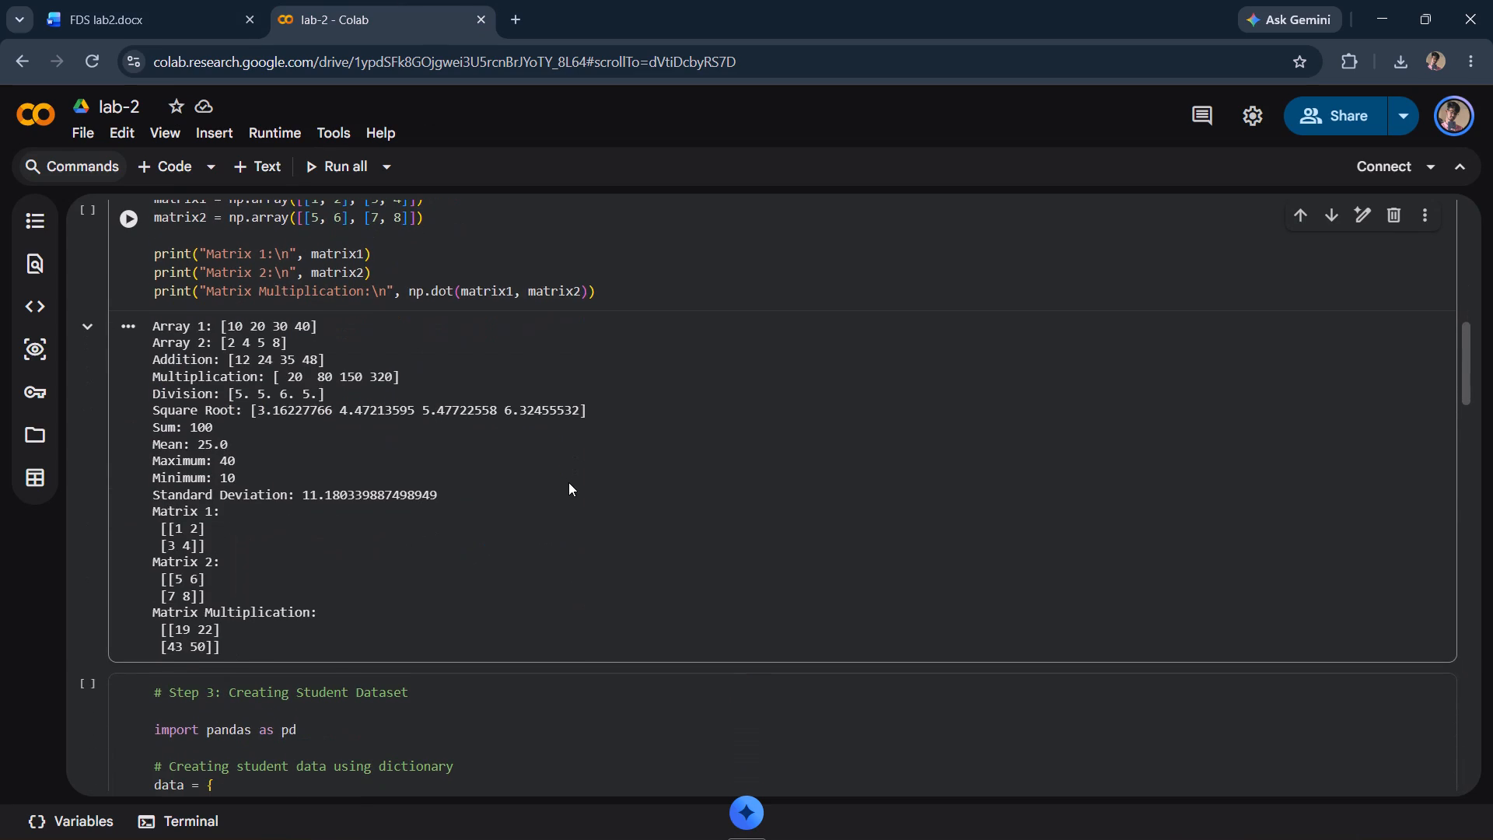
pyautogui.scroll(-1, 565, 478)
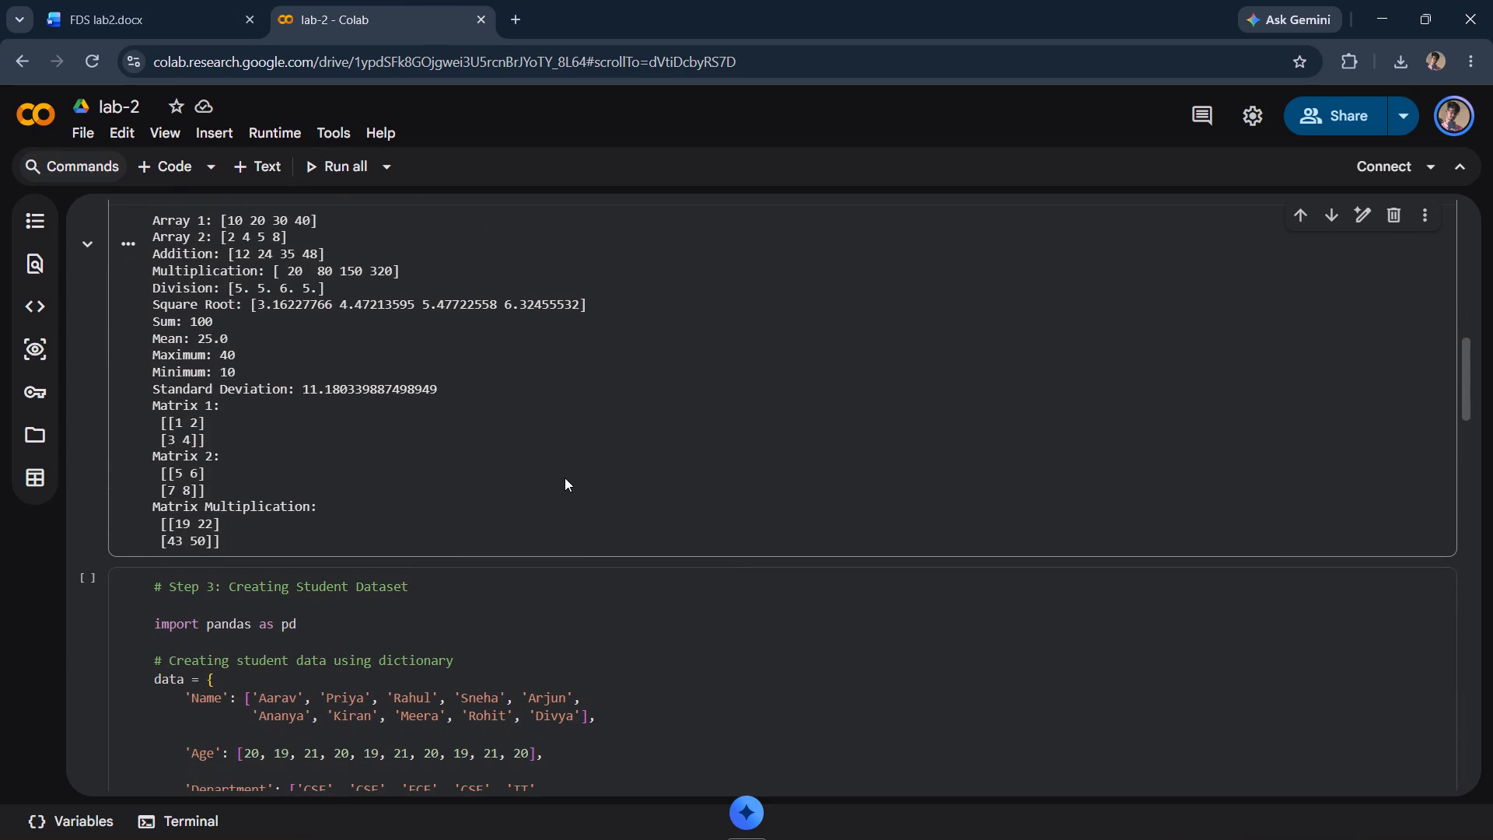
pyautogui.scroll(-1, 565, 478)
pyautogui.press('Print')
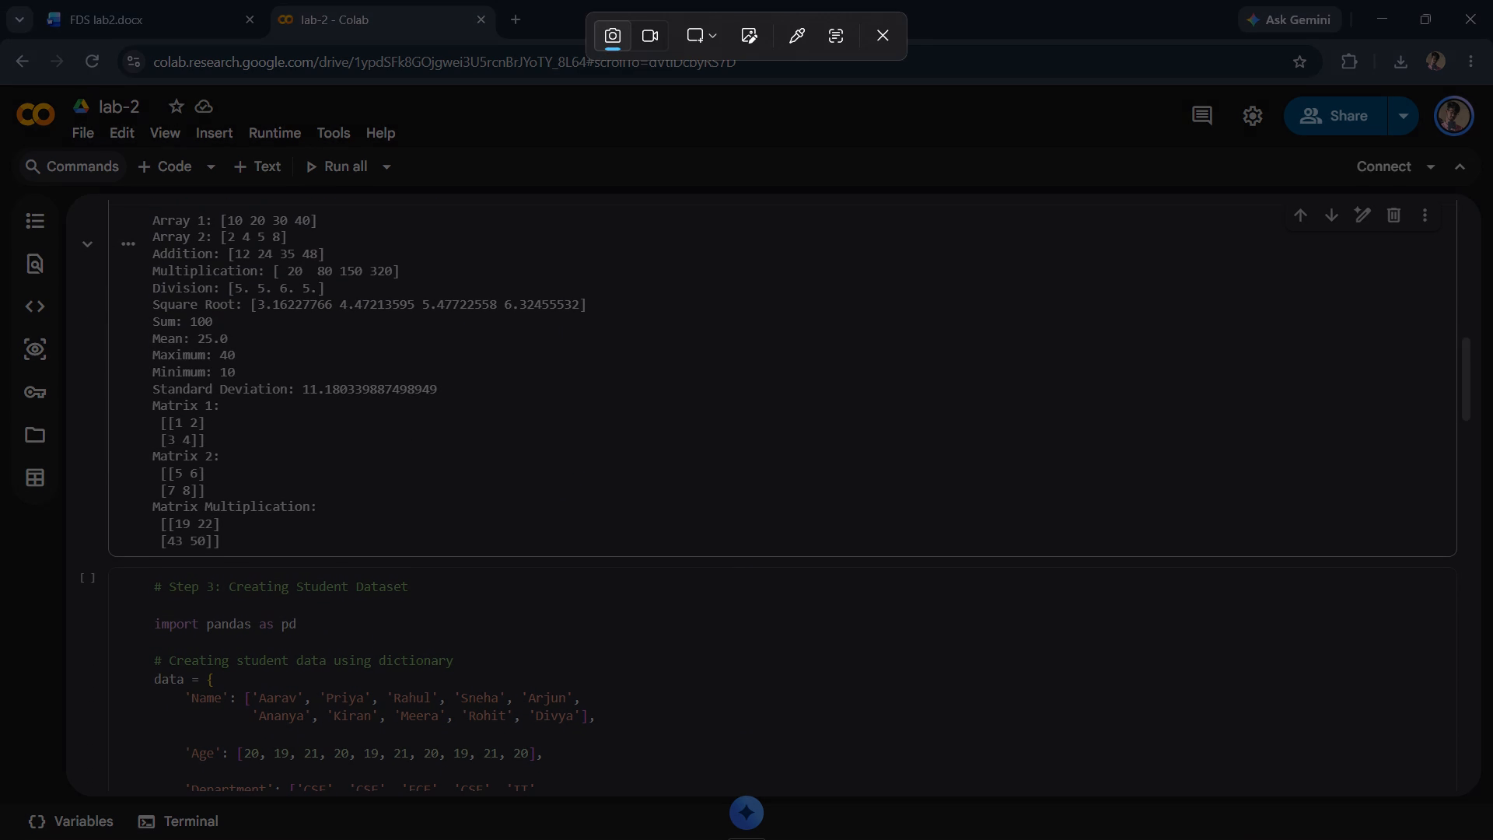
pyautogui.moveTo(0, 43); pyautogui.dragTo(1492, 523)
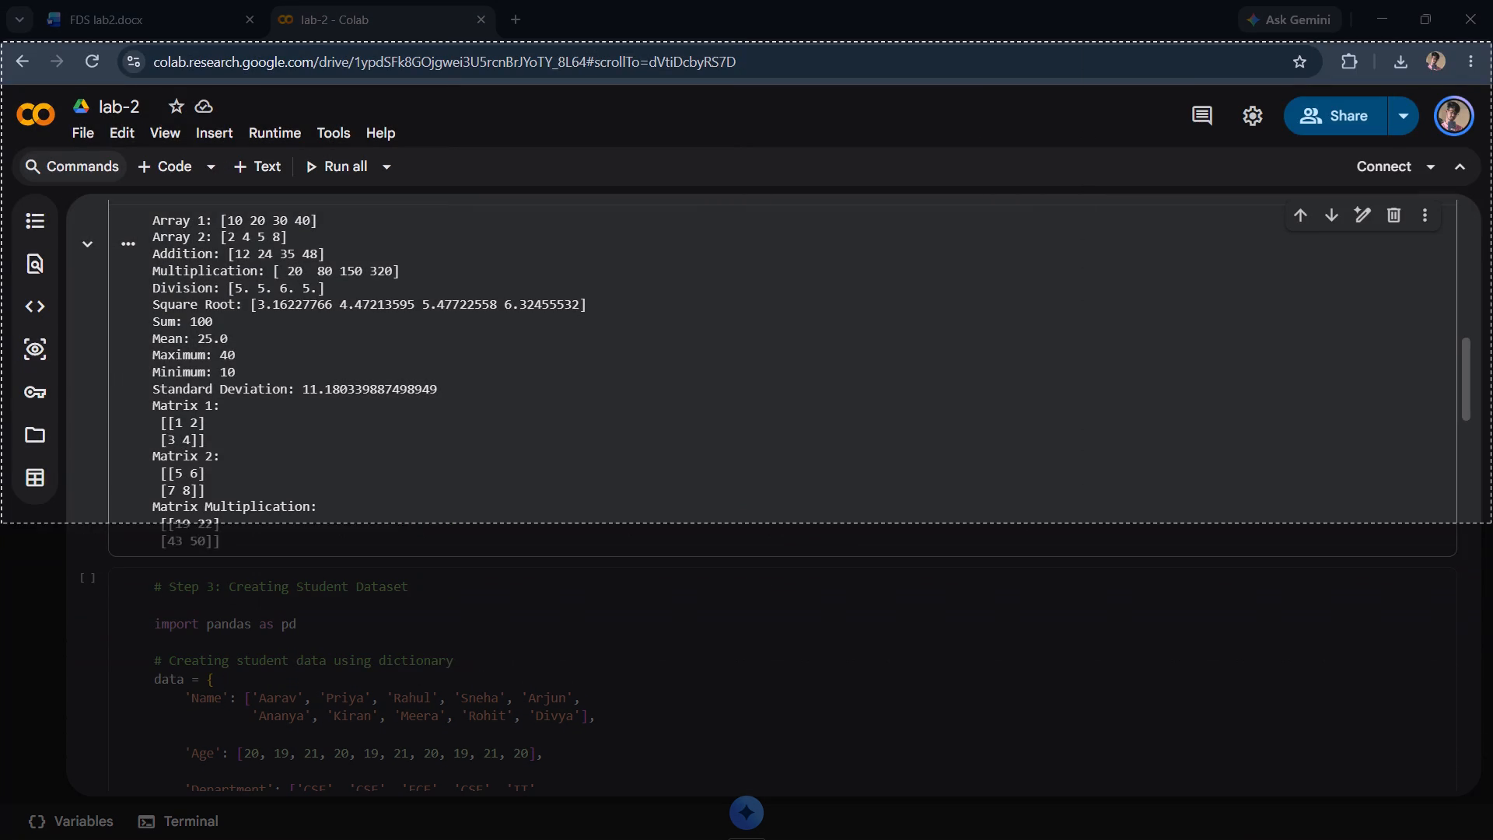
pyautogui.moveTo(1492, 523); pyautogui.dragTo(1492, 556)
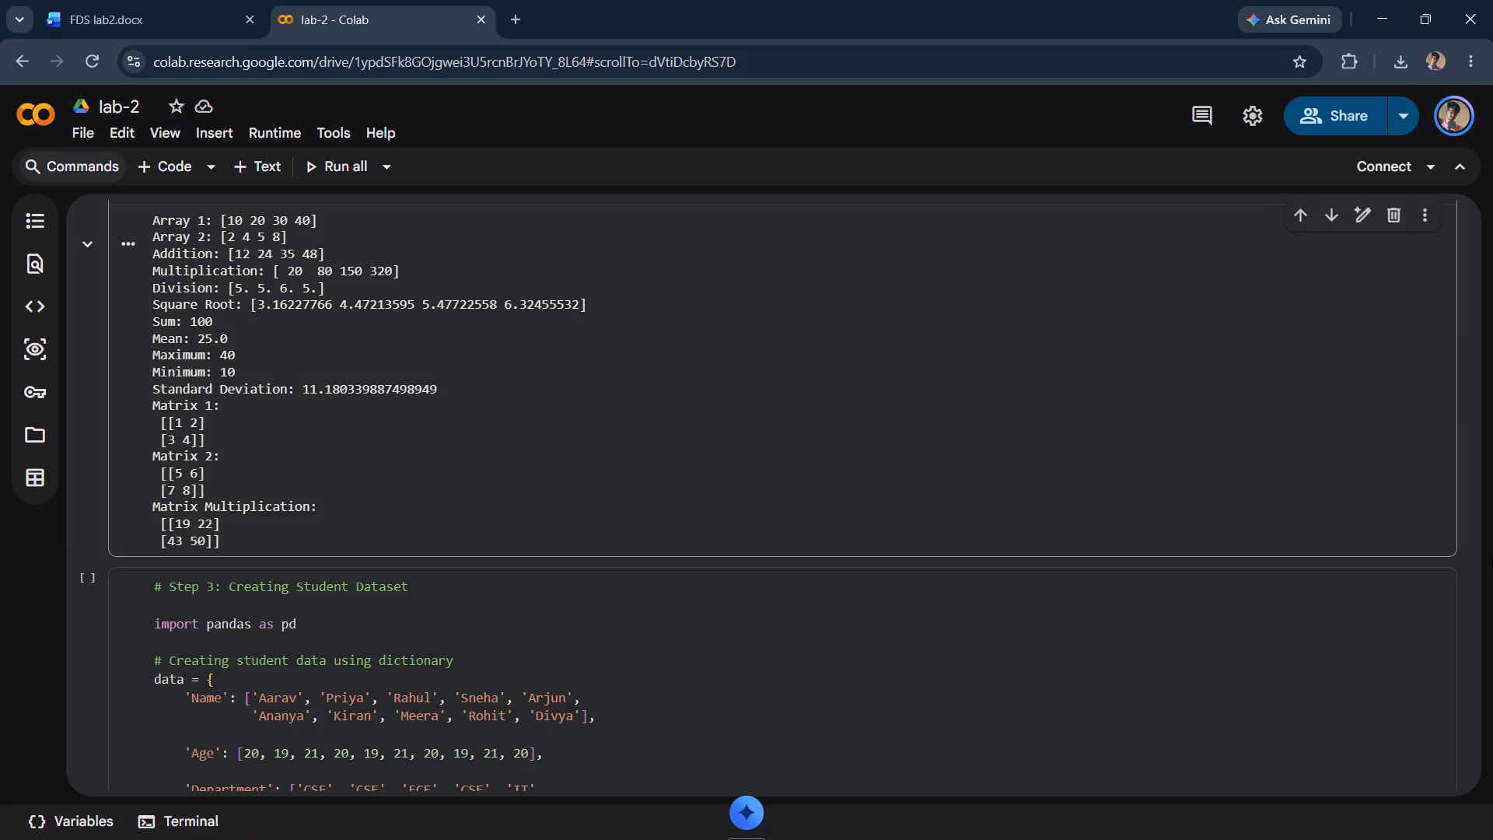
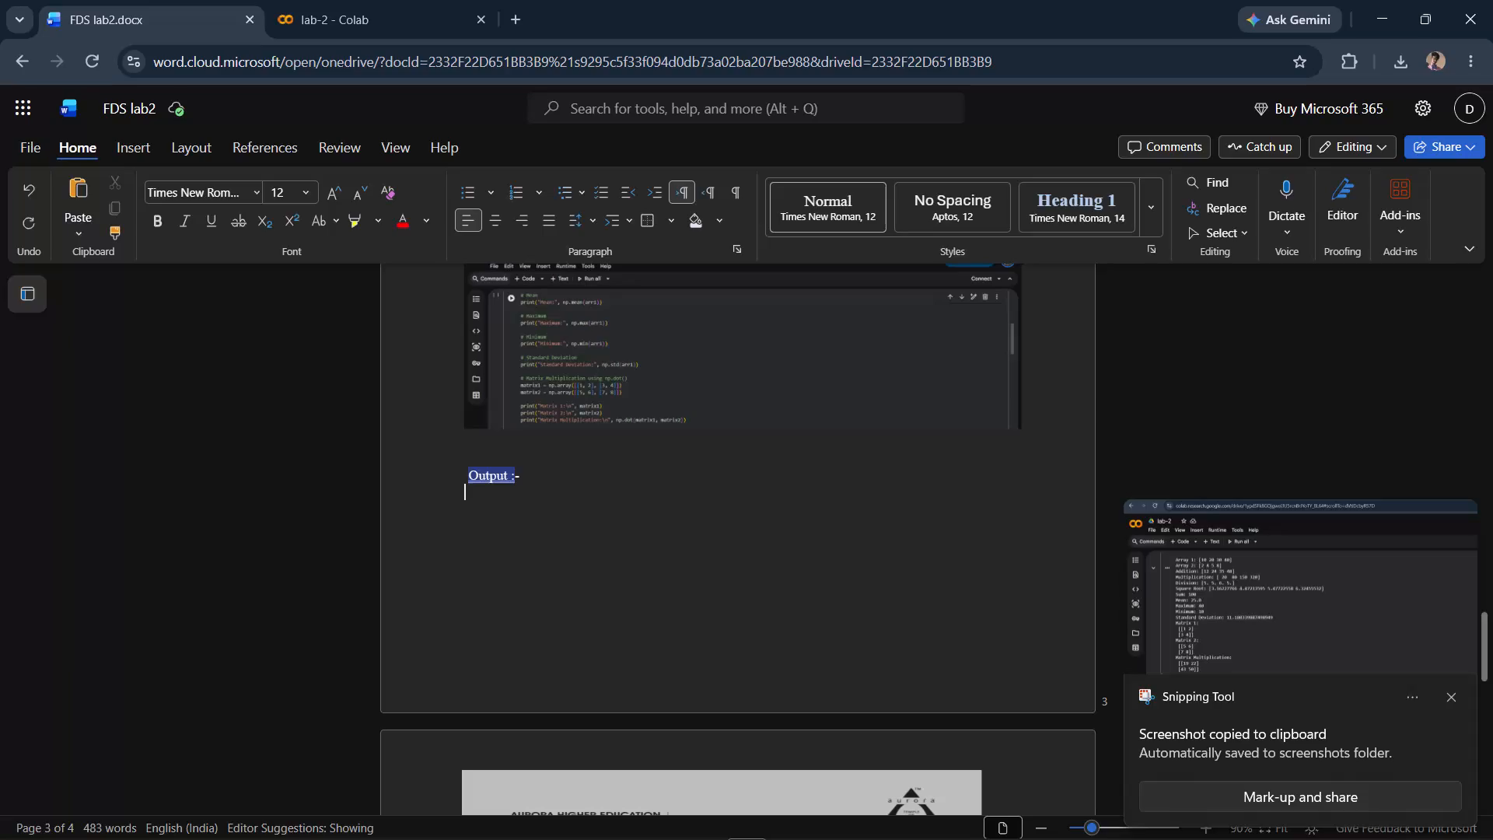
# Paste the captured array and matrix output screenshot below the "Output :-" heading and slightly reduce its height, keeping the width at 6.635".
pyautogui.hotkey('ctrl', 'v')
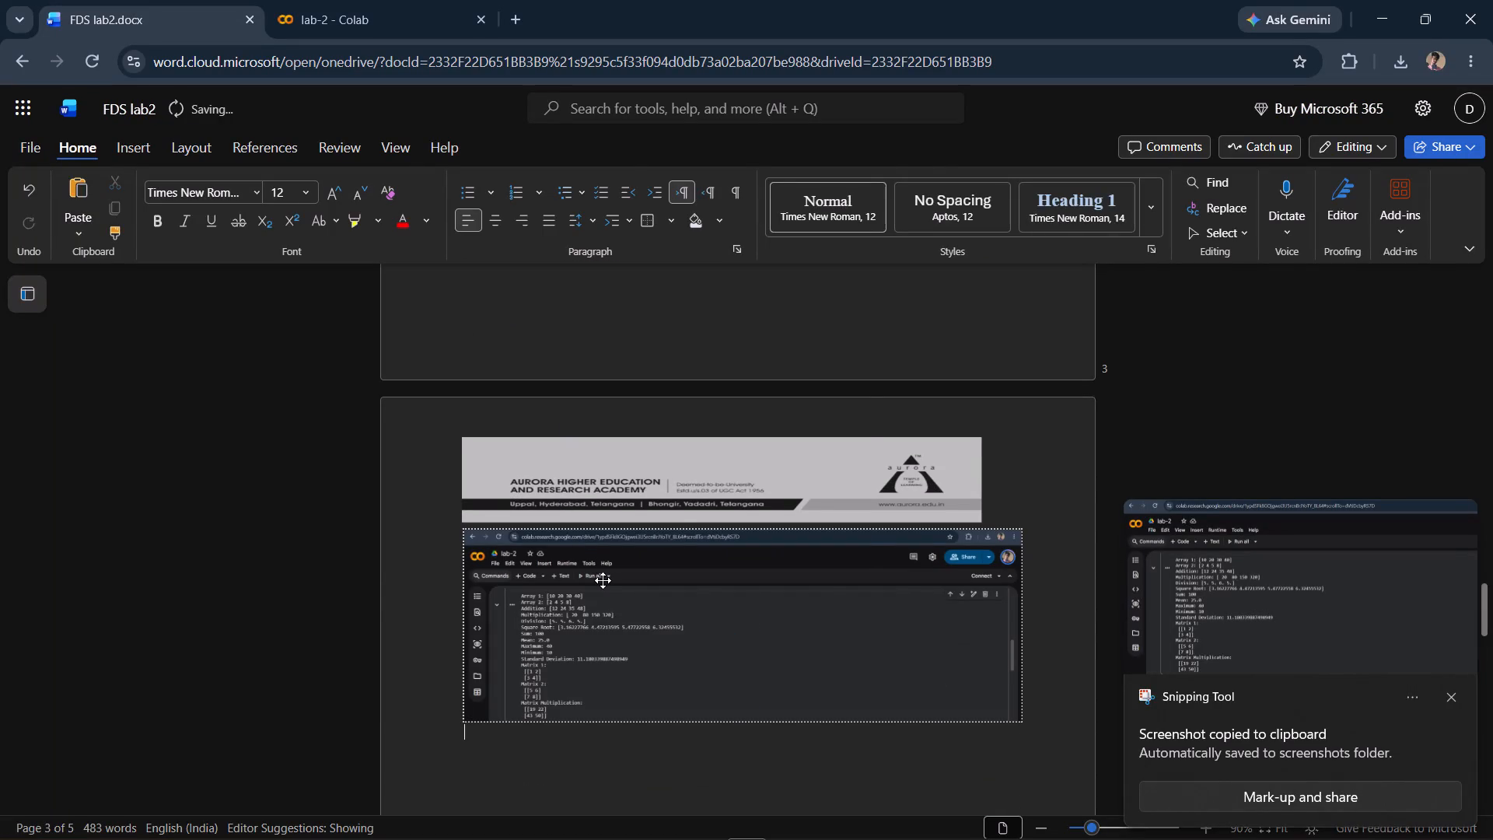
pyautogui.rightClick(603, 580)
pyautogui.click(603, 580)
pyautogui.click(744, 722)
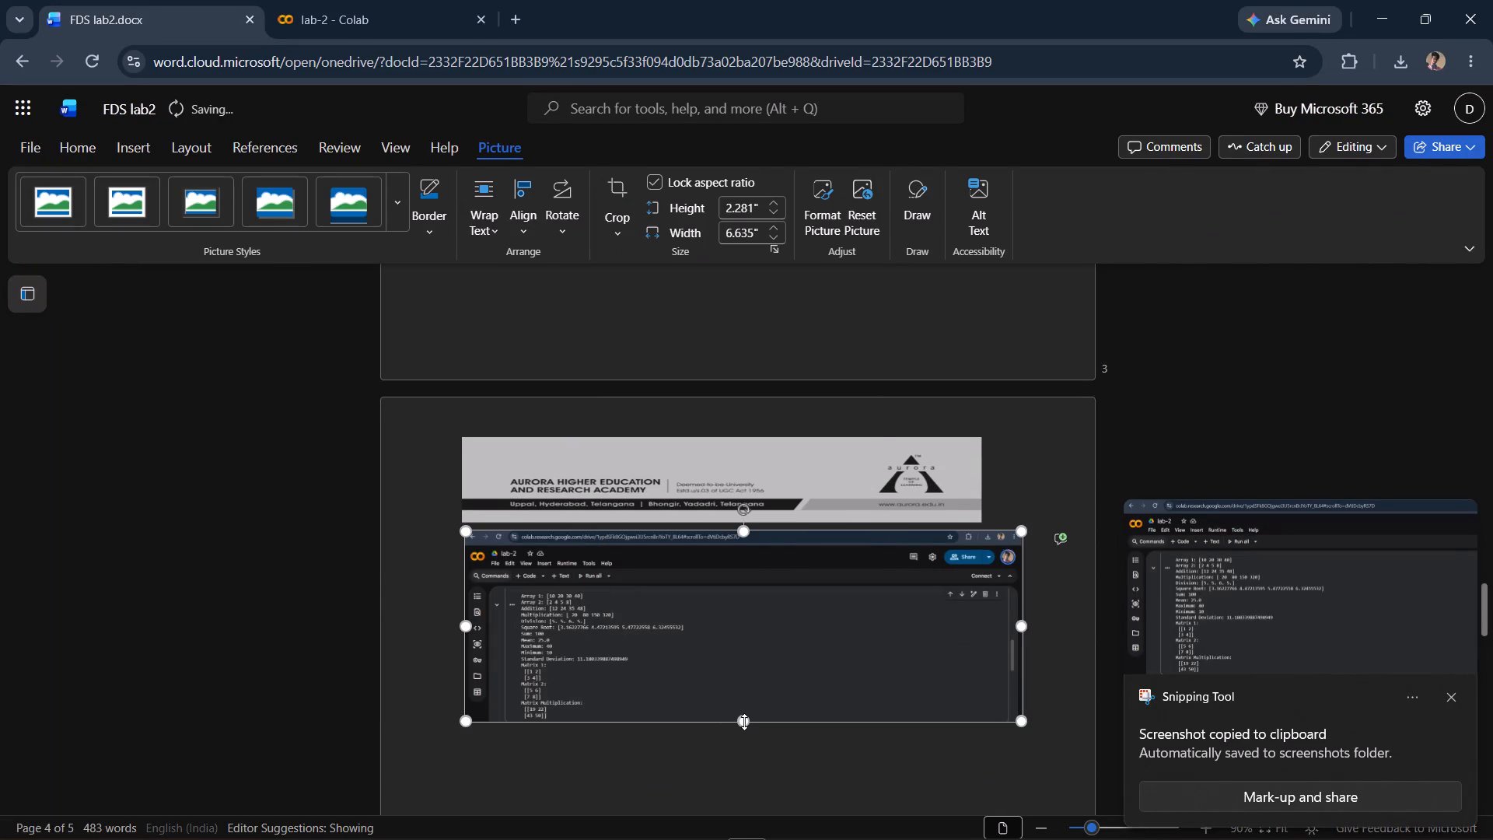
pyautogui.moveTo(744, 722); pyautogui.dragTo(741, 692)
pyautogui.moveTo(741, 692); pyautogui.dragTo(739, 663)
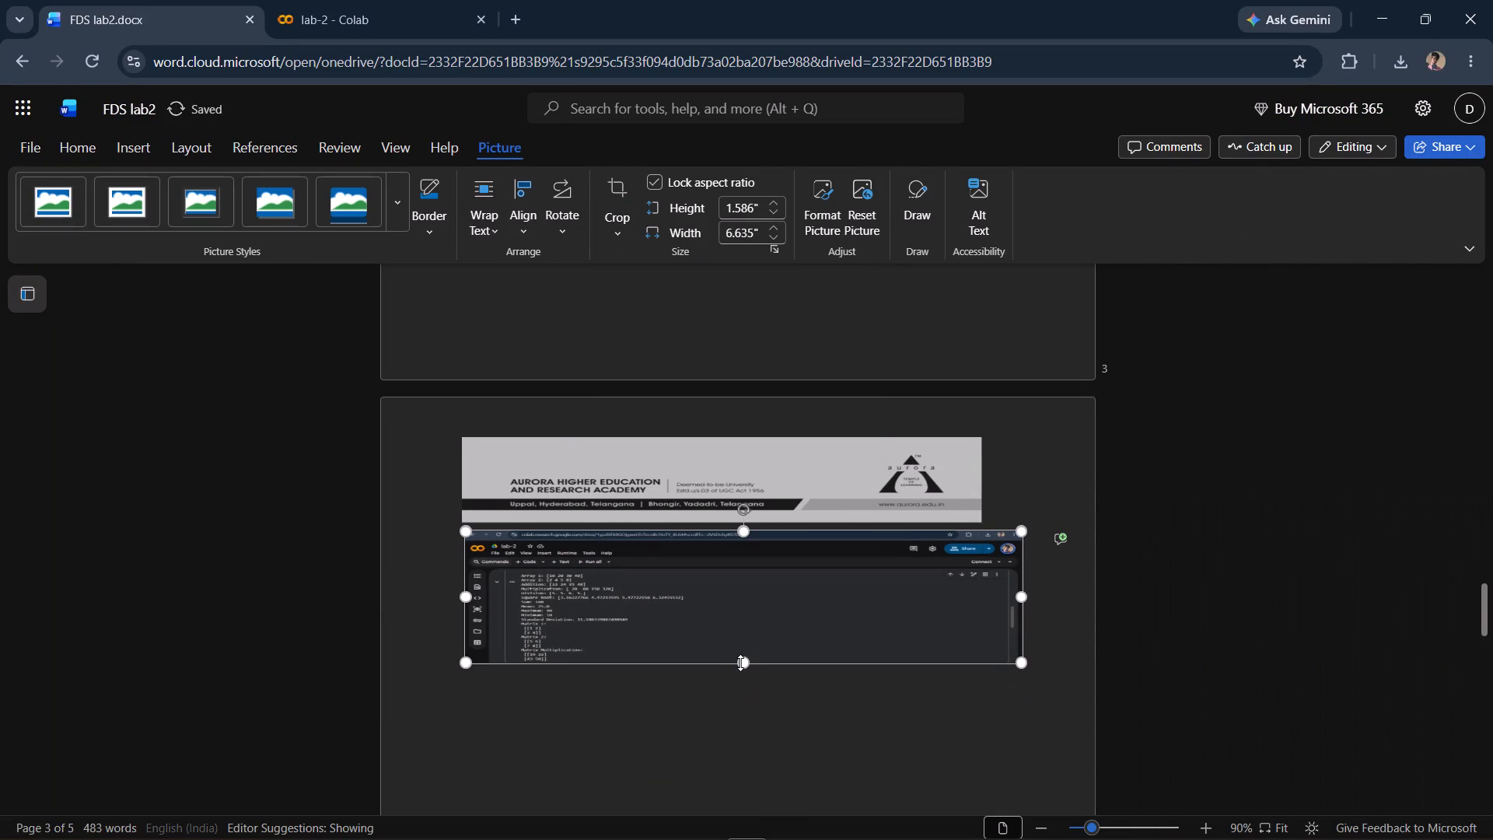
pyautogui.moveTo(740, 663); pyautogui.dragTo(737, 653)
pyautogui.moveTo(739, 653); pyautogui.dragTo(746, 688)
pyautogui.click(709, 751)
pyautogui.click(749, 636)
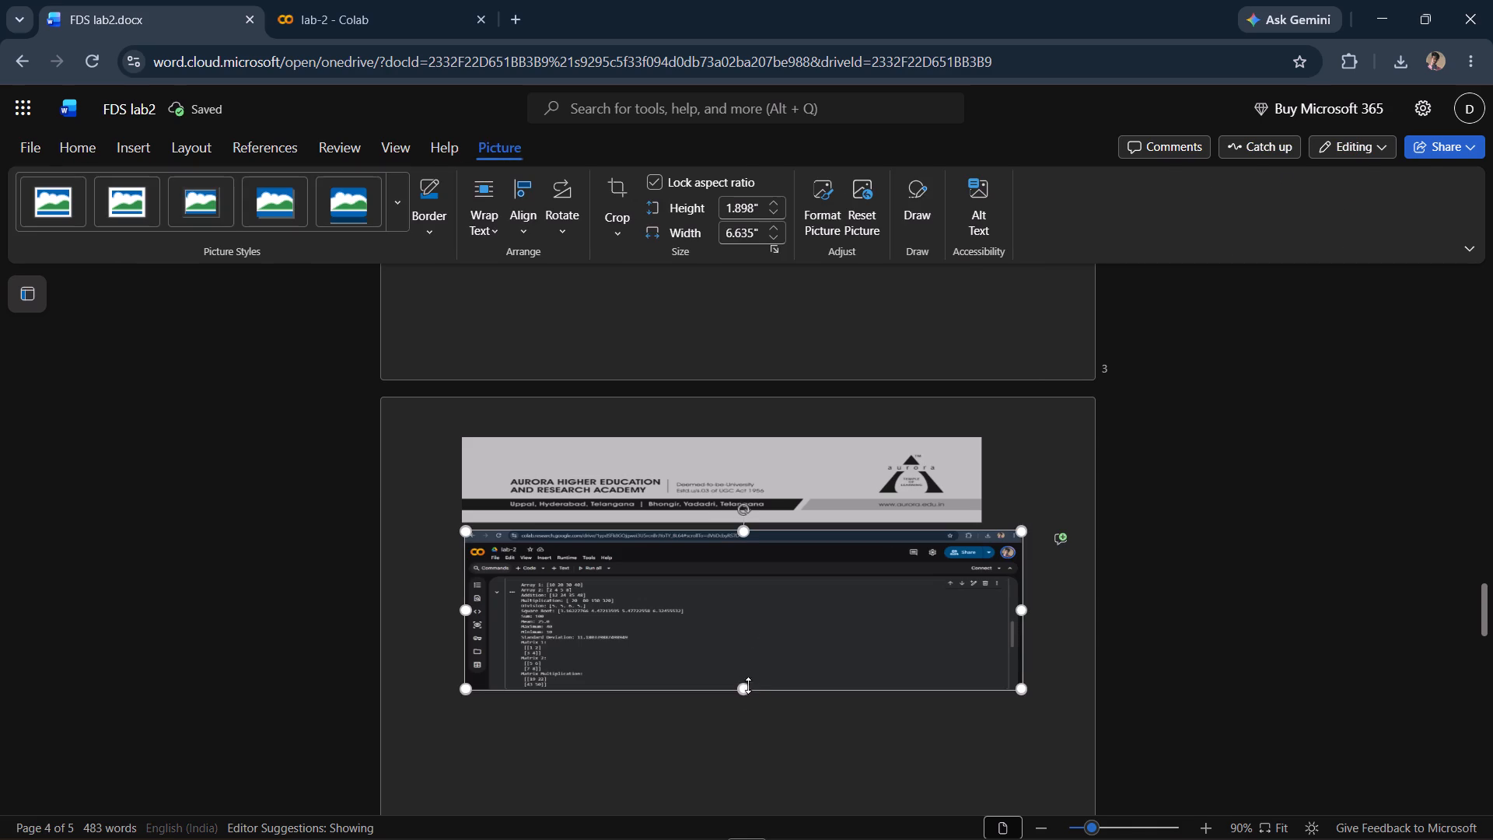
pyautogui.moveTo(743, 689); pyautogui.dragTo(743, 716)
pyautogui.click(705, 766)
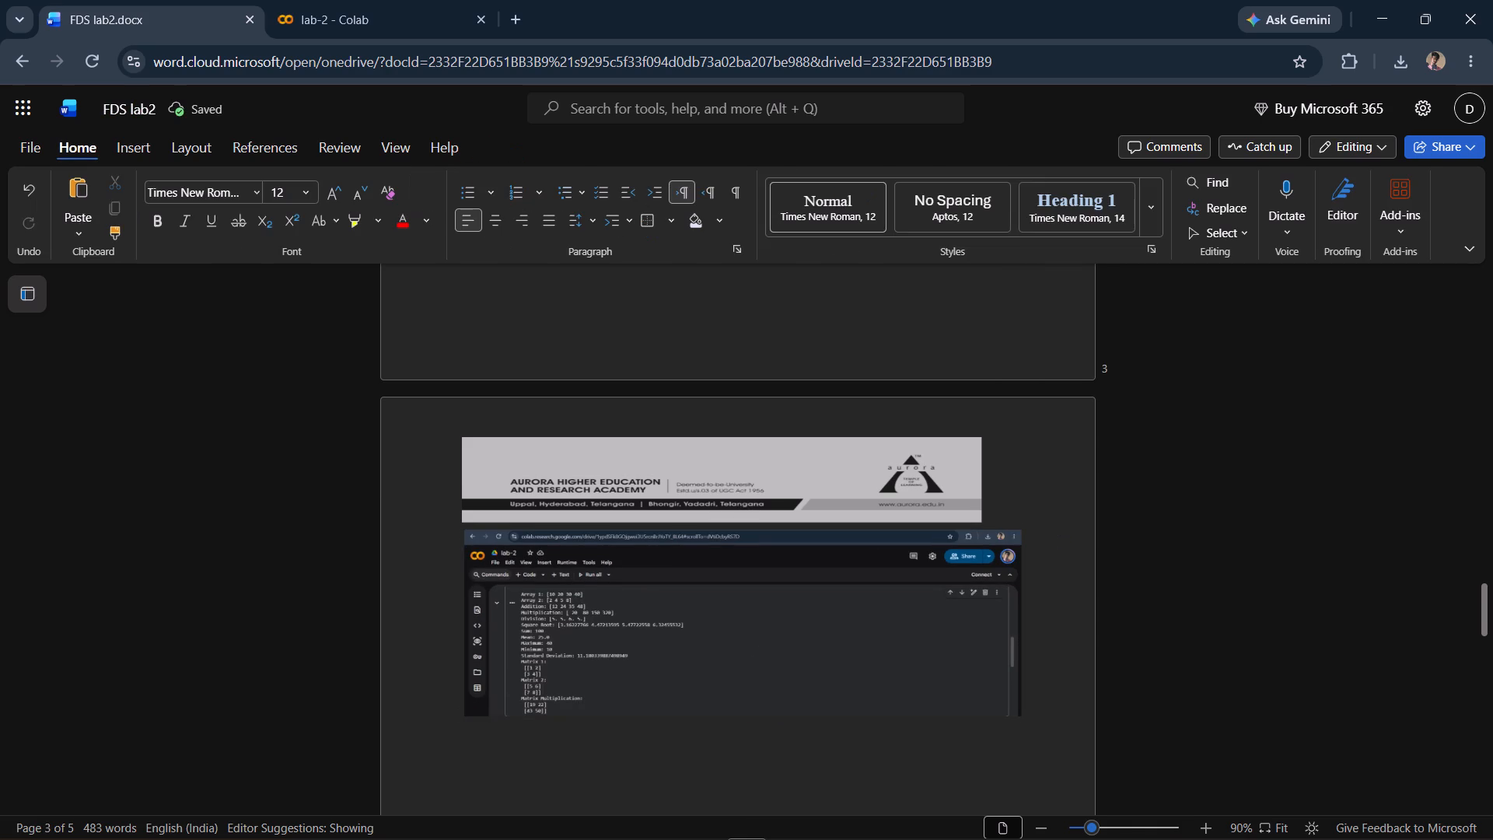
# Place the insertion point in the blank space between the pasted output screenshot and the Observation heading.
pyautogui.scroll(3, 698, 714)
pyautogui.click(579, 517)
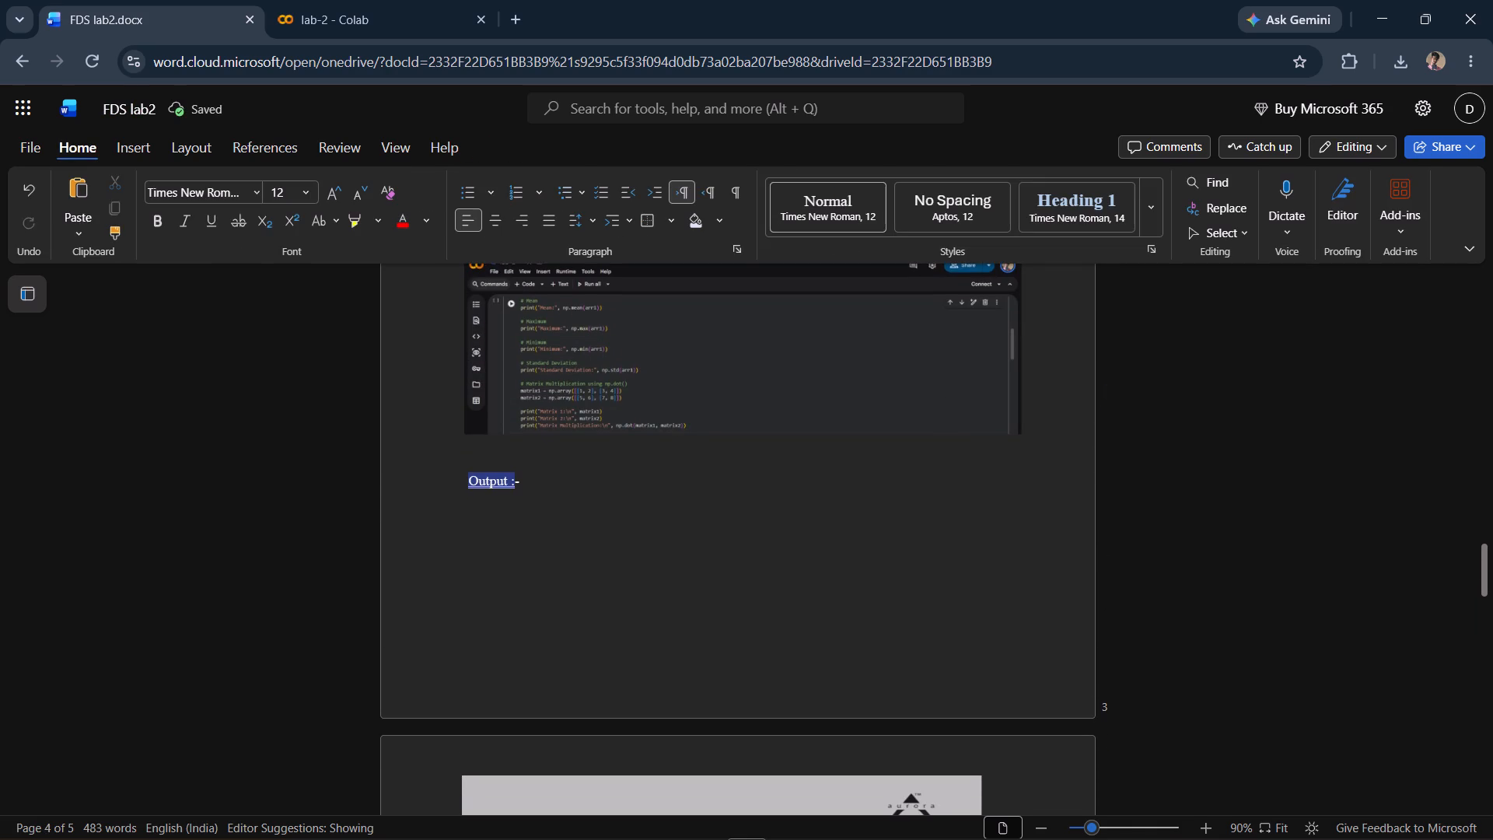
pyautogui.click(565, 470)
pyautogui.scroll(-4, 590, 525)
pyautogui.scroll(2, 600, 531)
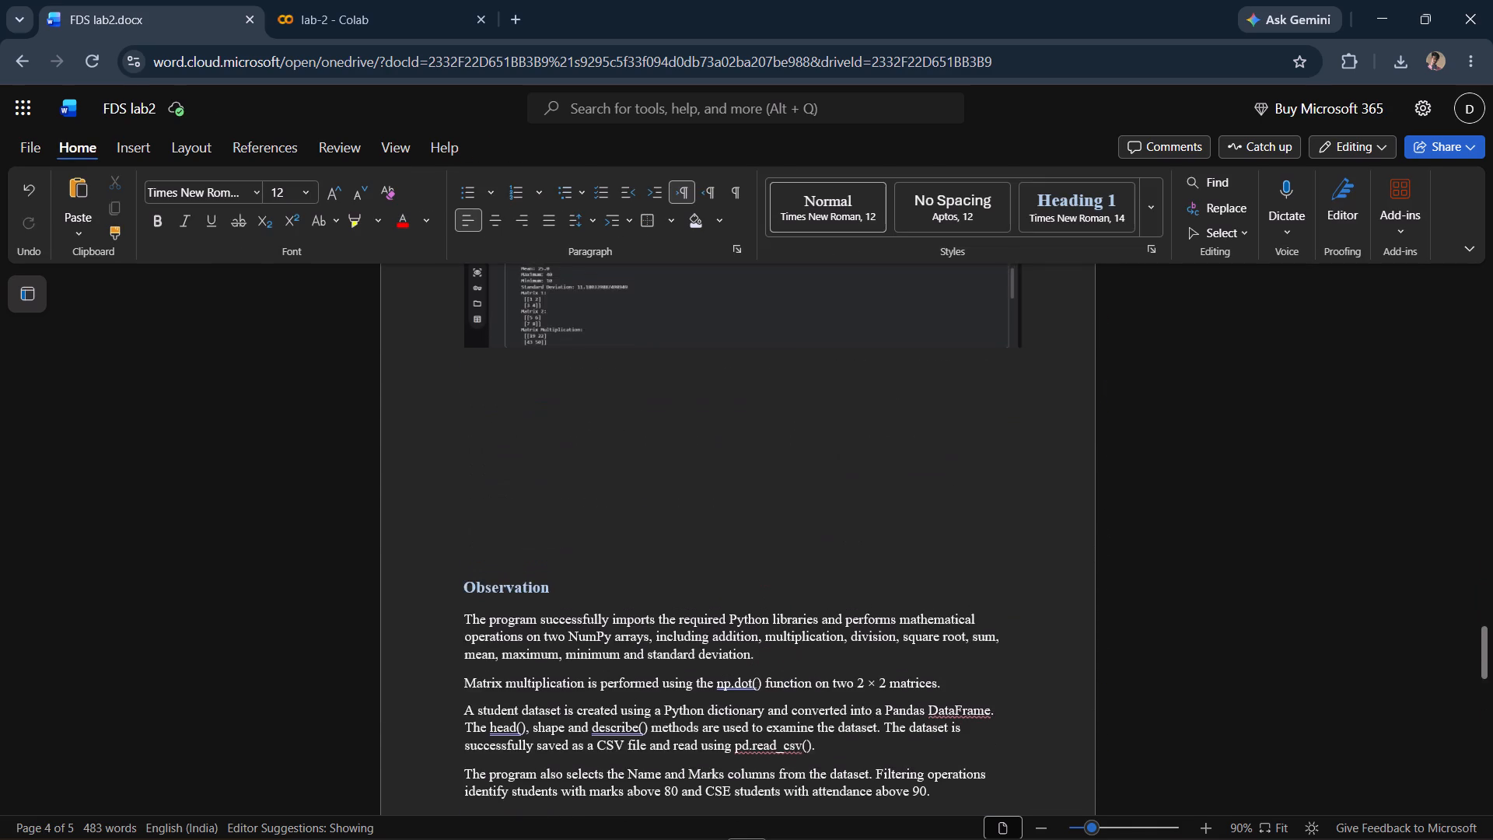
pyautogui.scroll(2, 600, 531)
pyautogui.click(588, 478)
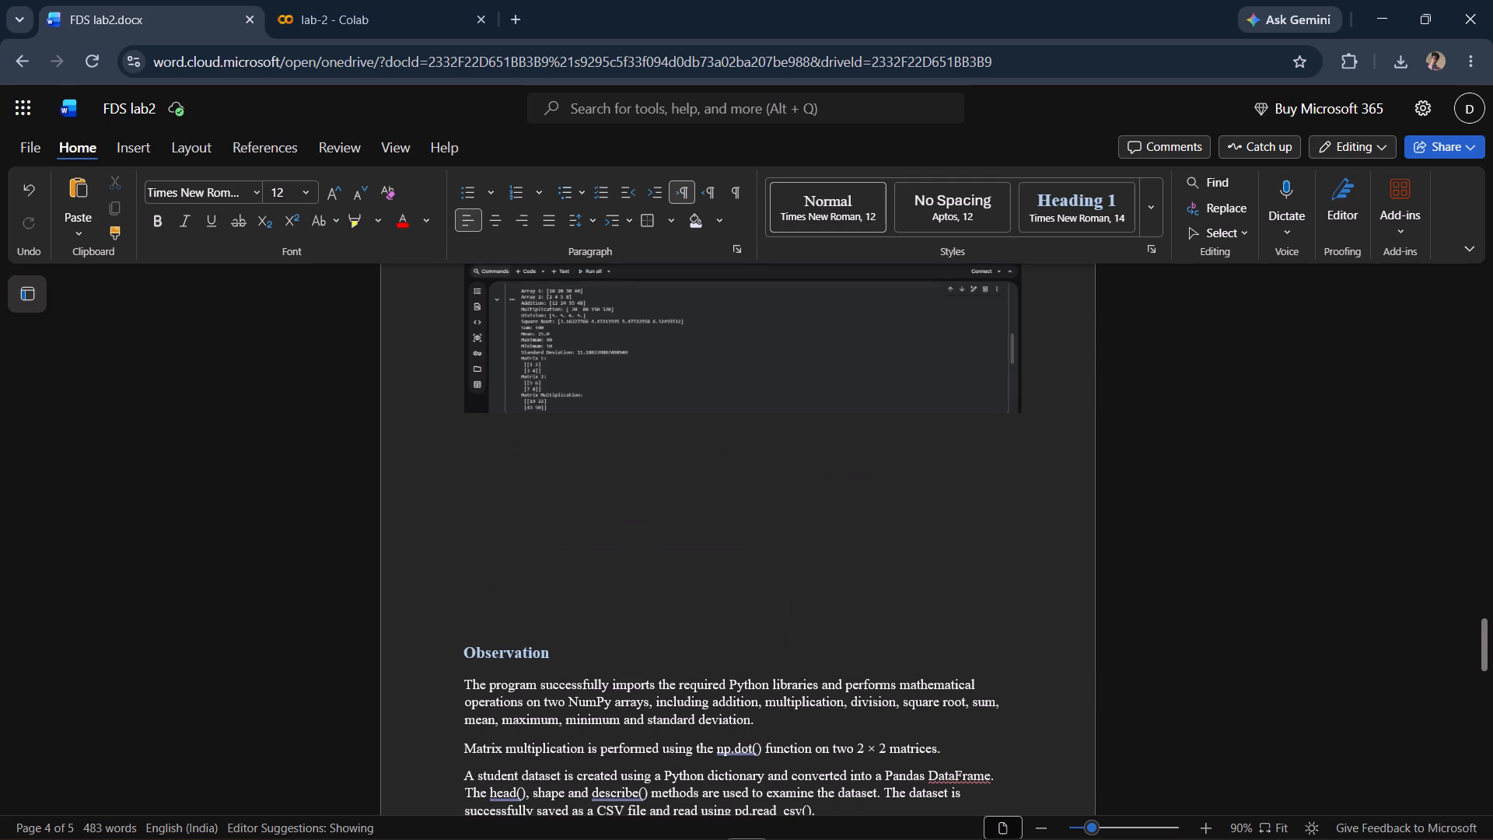
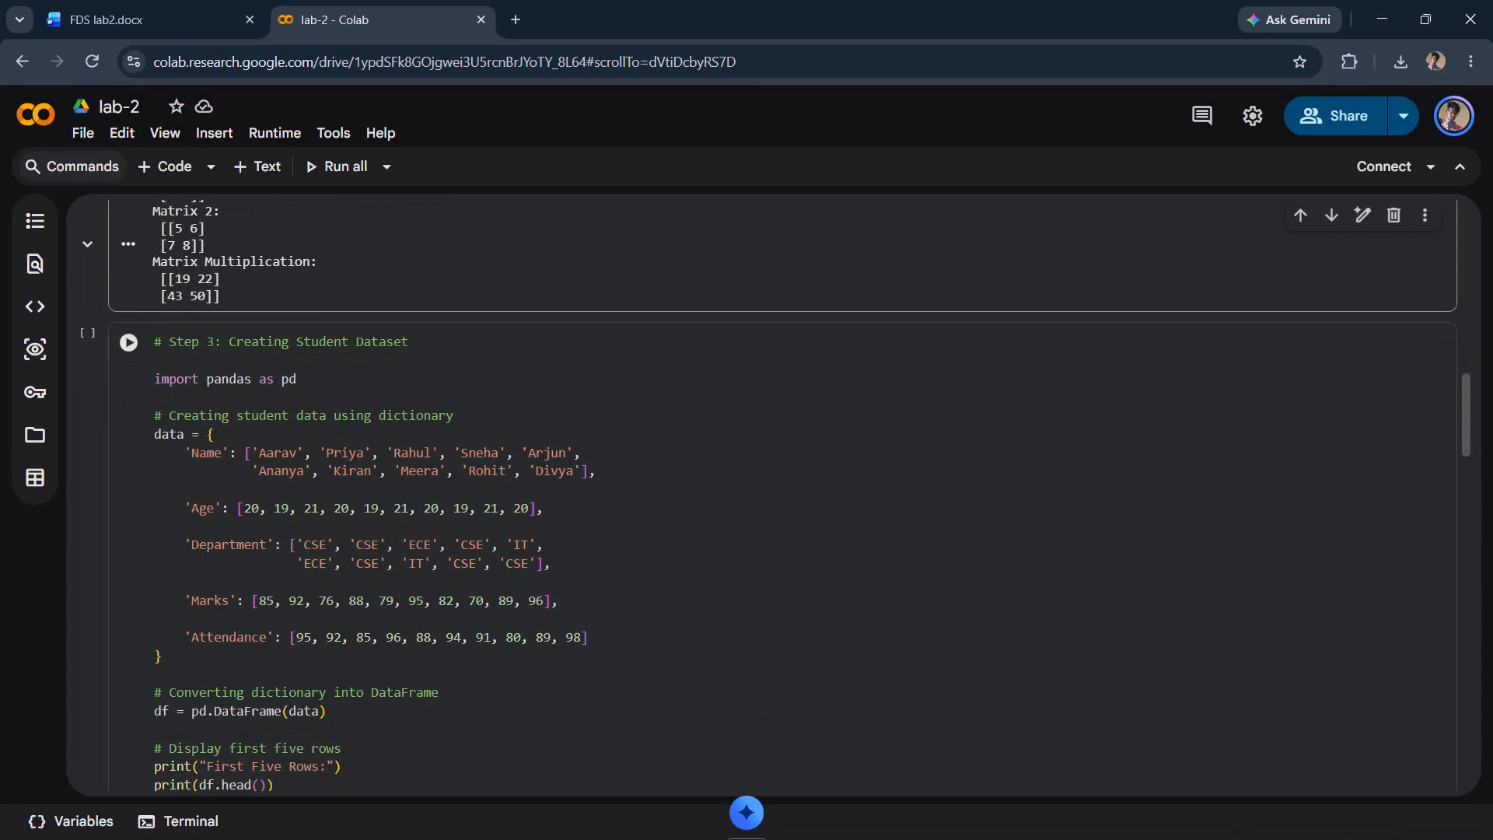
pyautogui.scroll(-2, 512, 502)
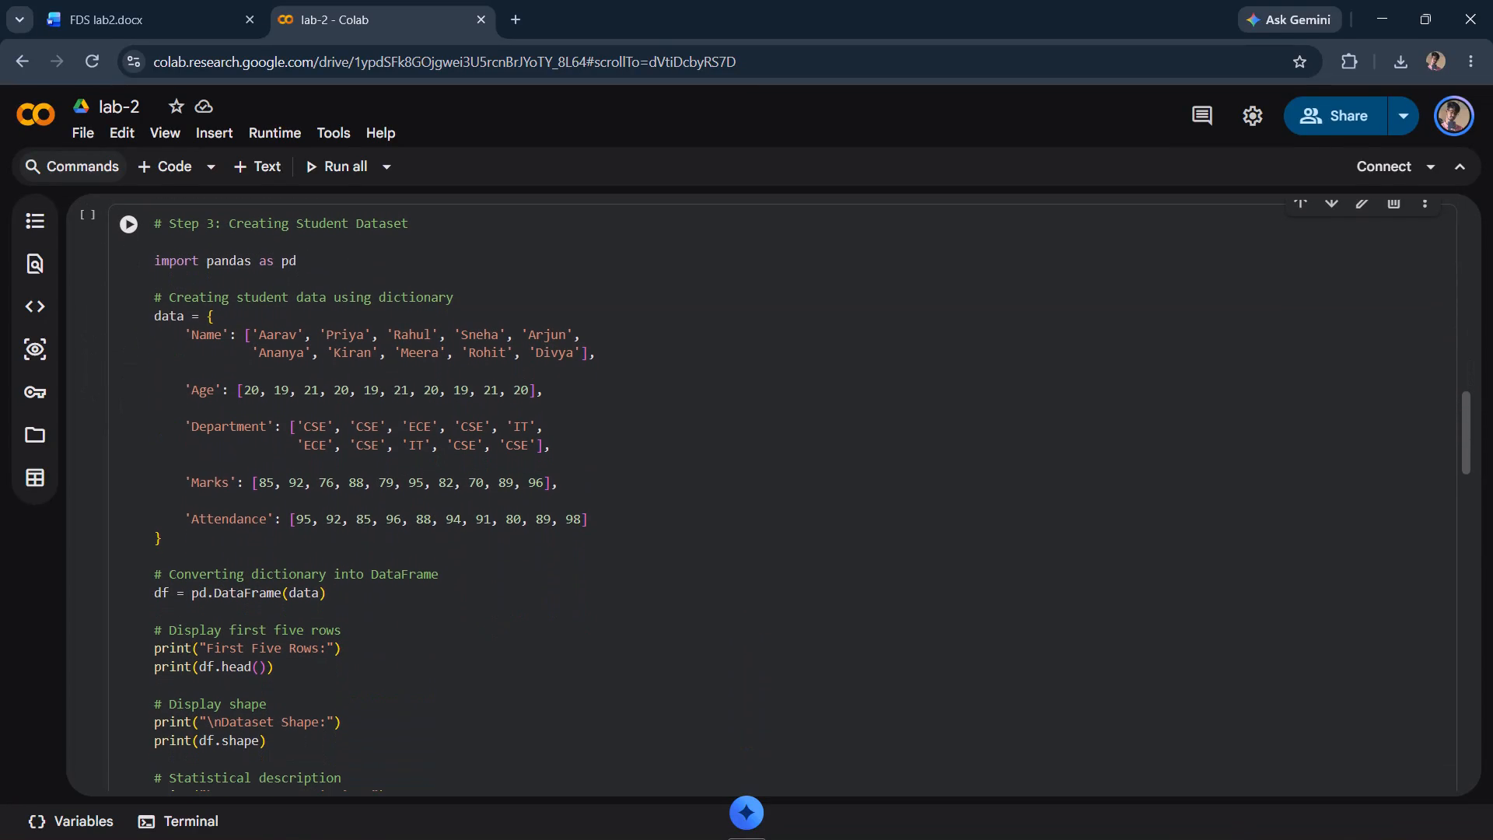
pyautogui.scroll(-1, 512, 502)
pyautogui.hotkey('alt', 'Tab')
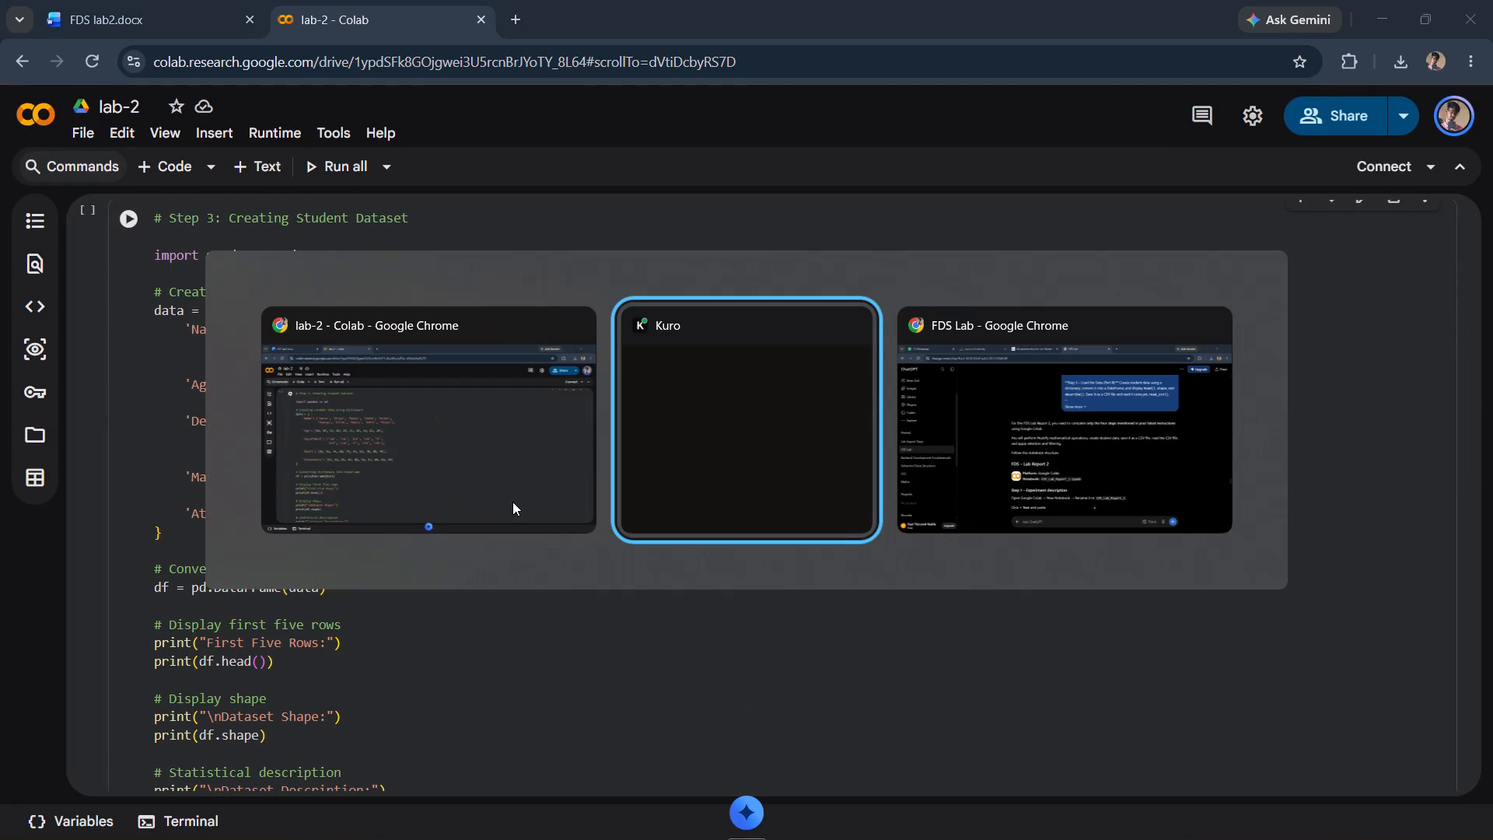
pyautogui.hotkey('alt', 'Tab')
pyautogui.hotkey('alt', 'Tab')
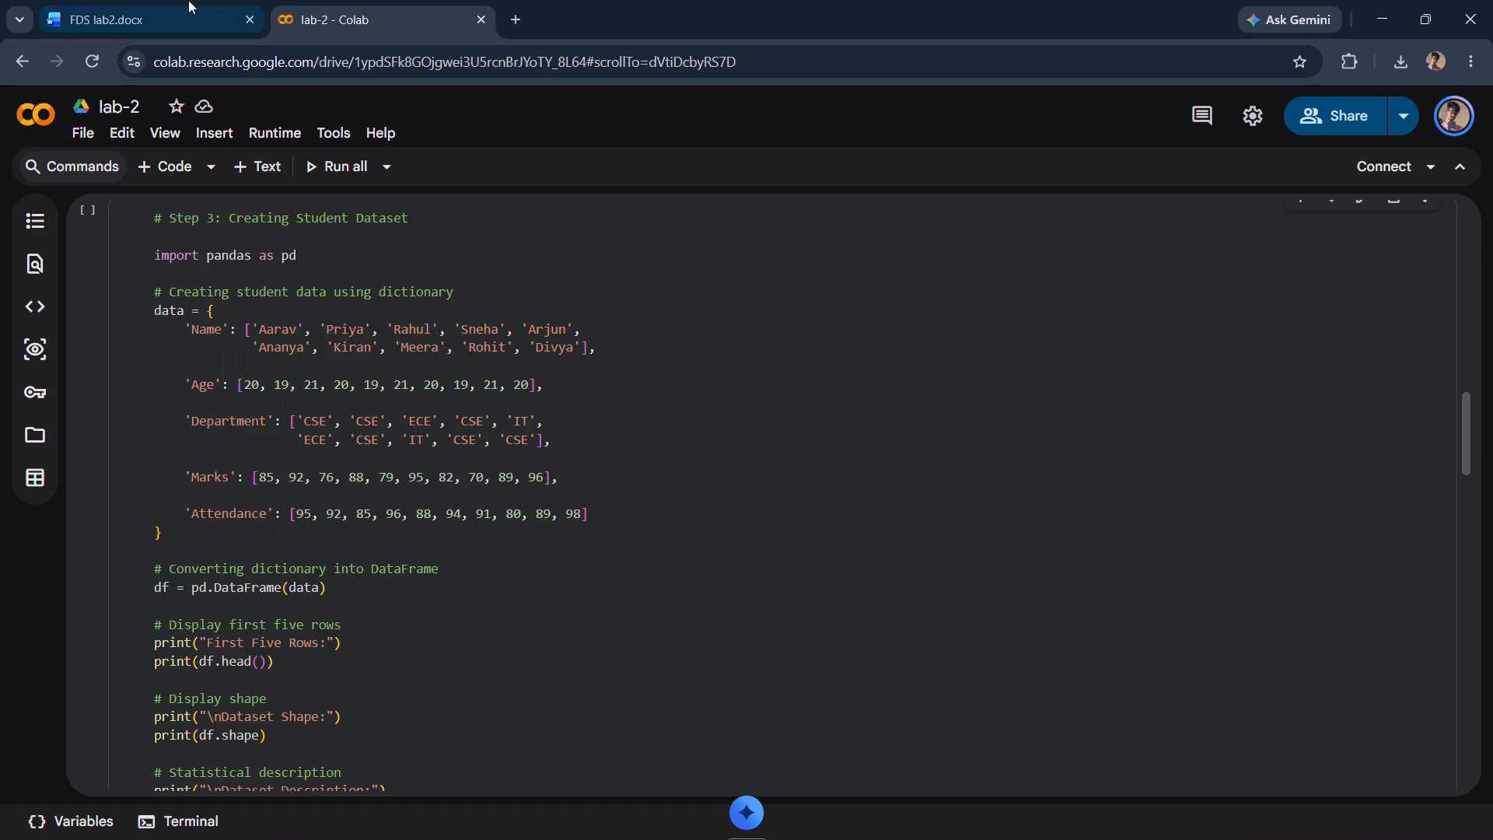
# Switch to FDS lab2.docx and delete the stray space and an extra blank line between the output screenshot and the Observation heading.
pyautogui.click(153, 0)
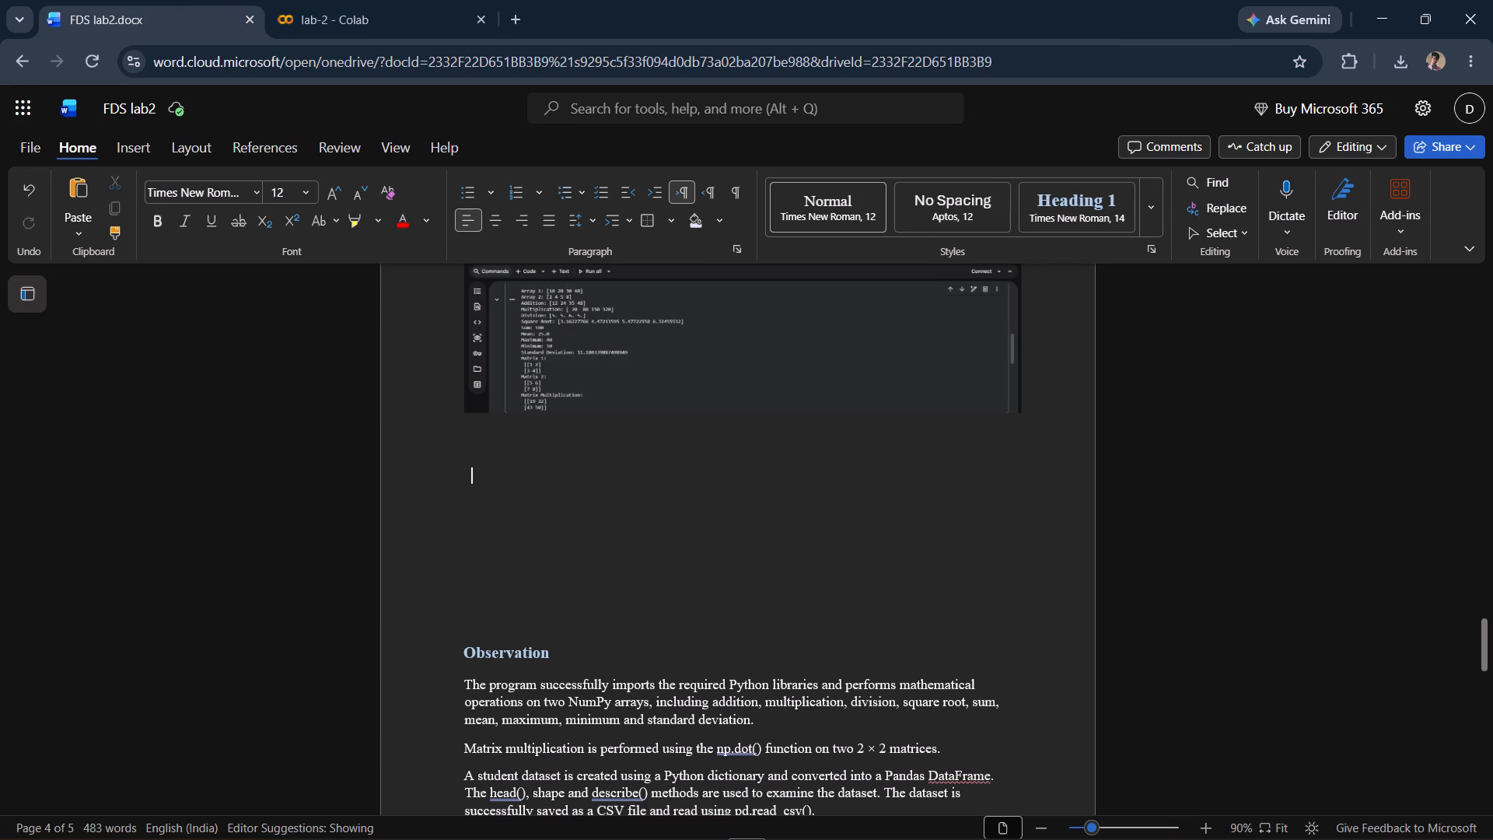
pyautogui.press('BackSpace')
pyautogui.press('BackSpace')
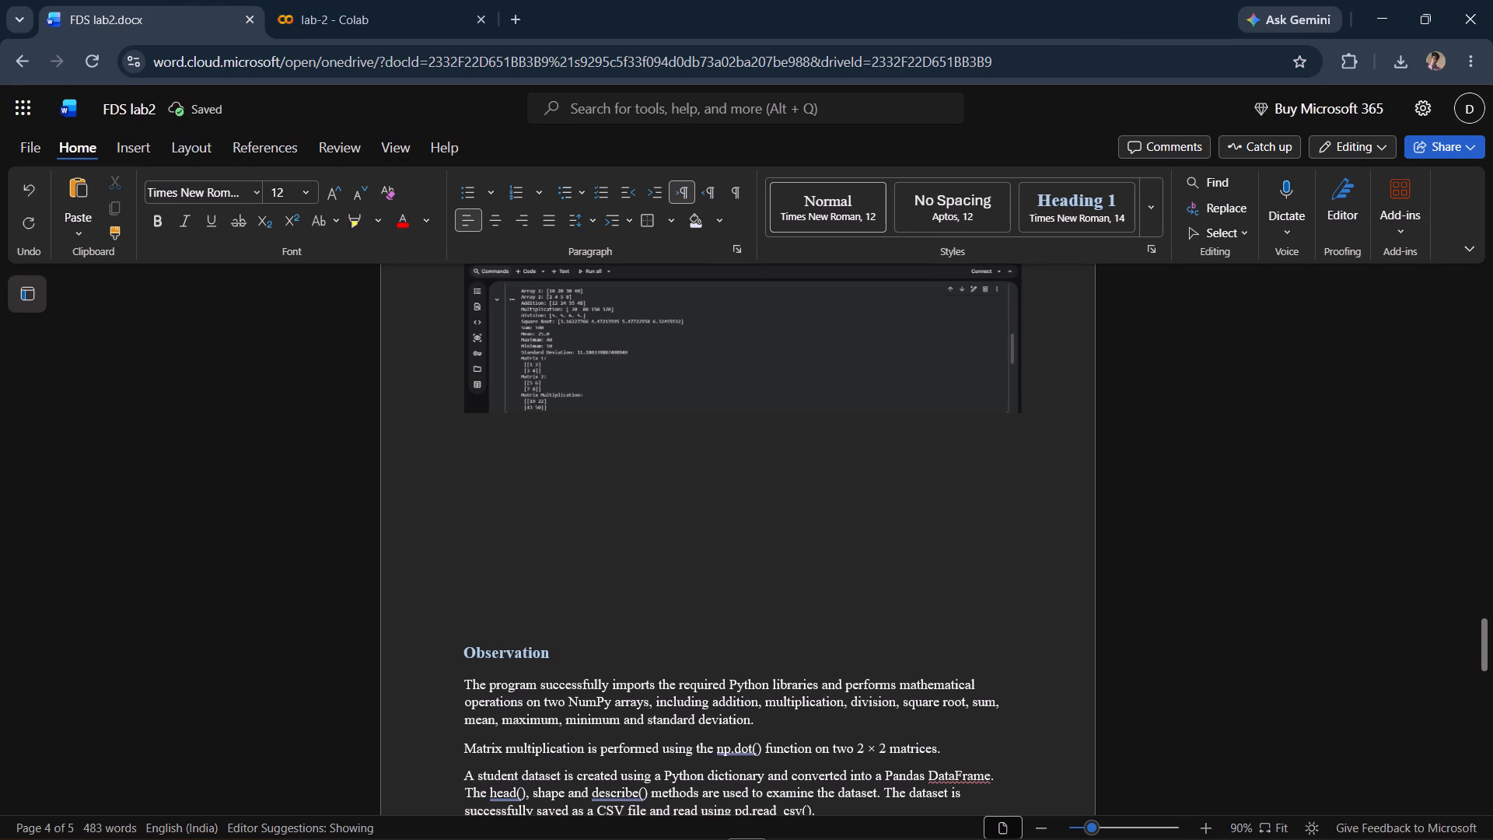
pyautogui.press('BackSpace')
pyautogui.press('BackSpace')
pyautogui.press('BackSpace')
pyautogui.press('BackSpace')
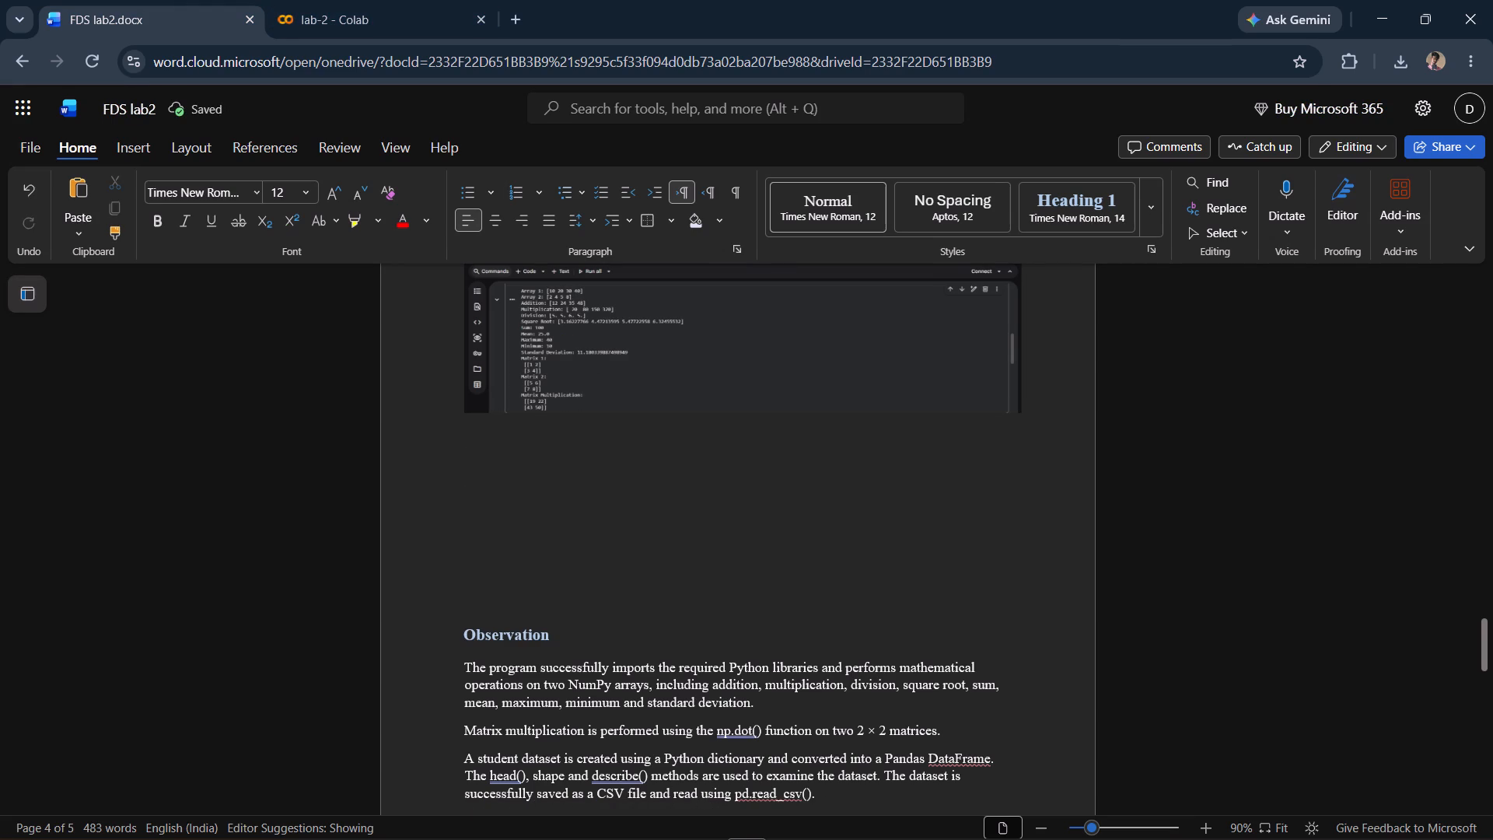
# Add the label "Code:-" below the array and matrix output screenshot and start a new line under it.
pyautogui.write('code')
pyautogui.write('L--')
pyautogui.press('BackSpace')
pyautogui.press('BackSpace')
pyautogui.press('BackSpace')
pyautogui.press('BackSpace')
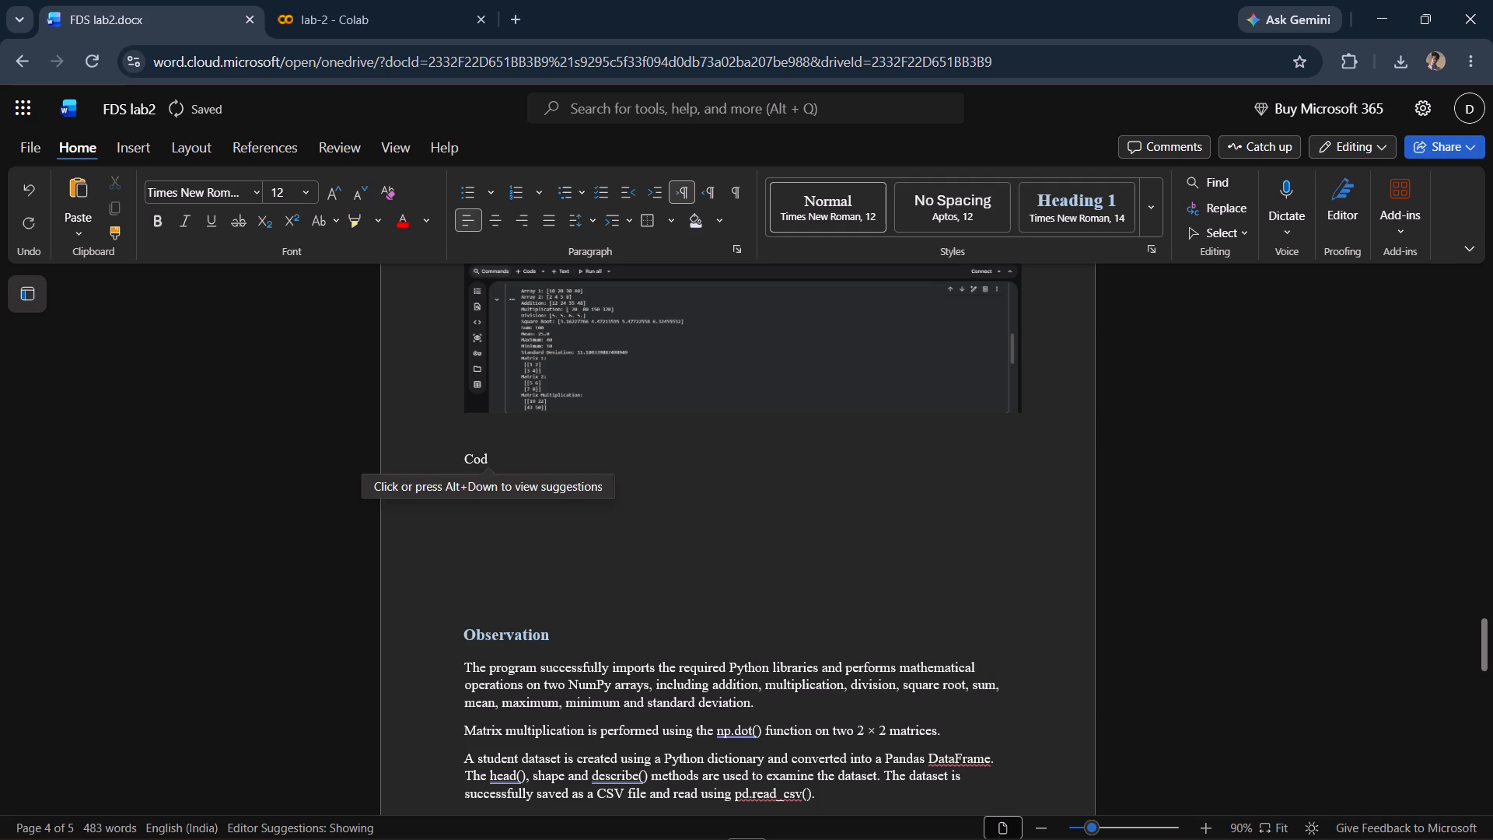
pyautogui.press('e')
pyautogui.write(':-')
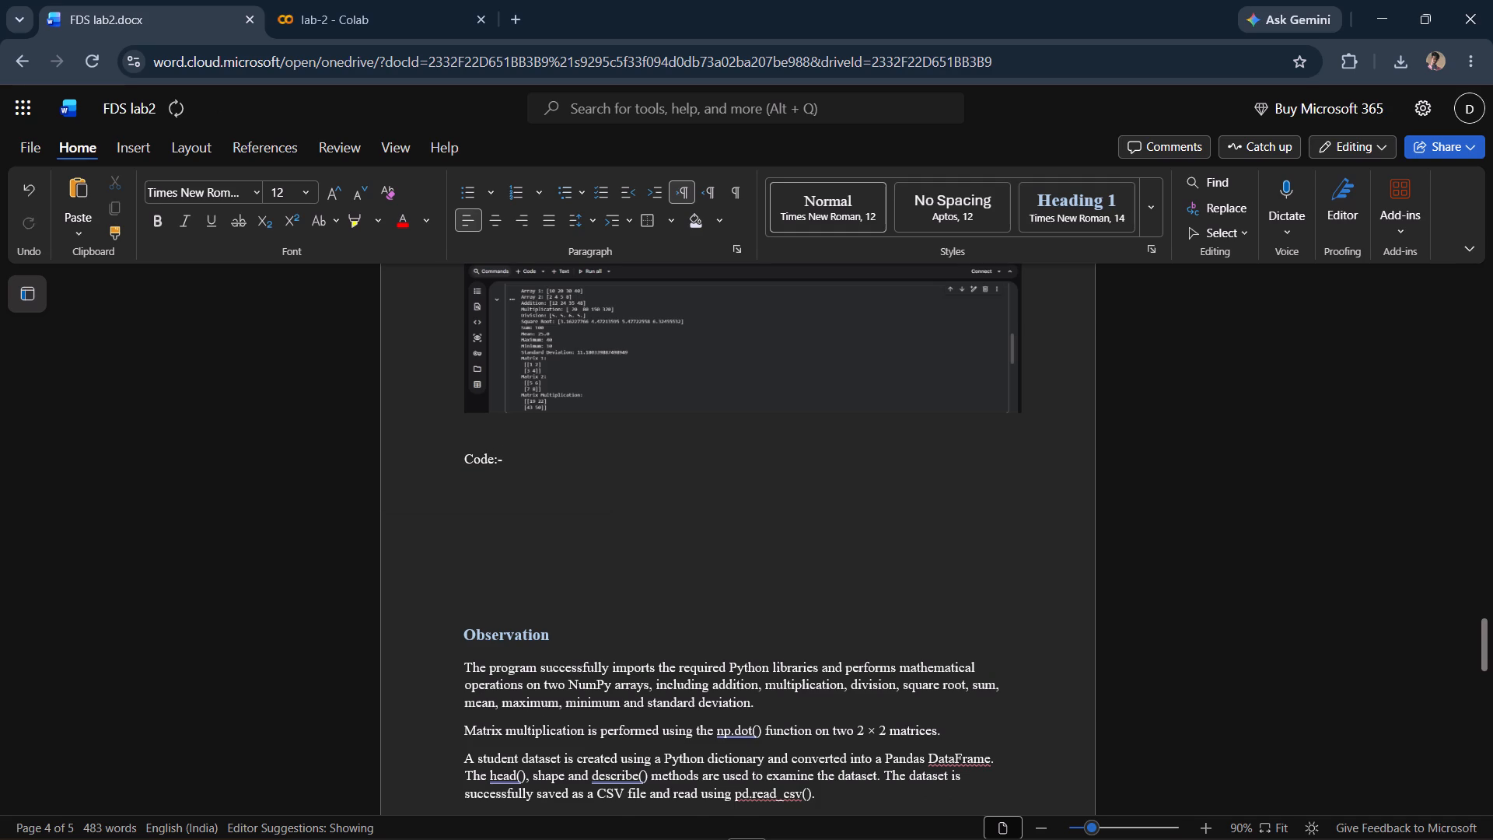
pyautogui.press('Return')
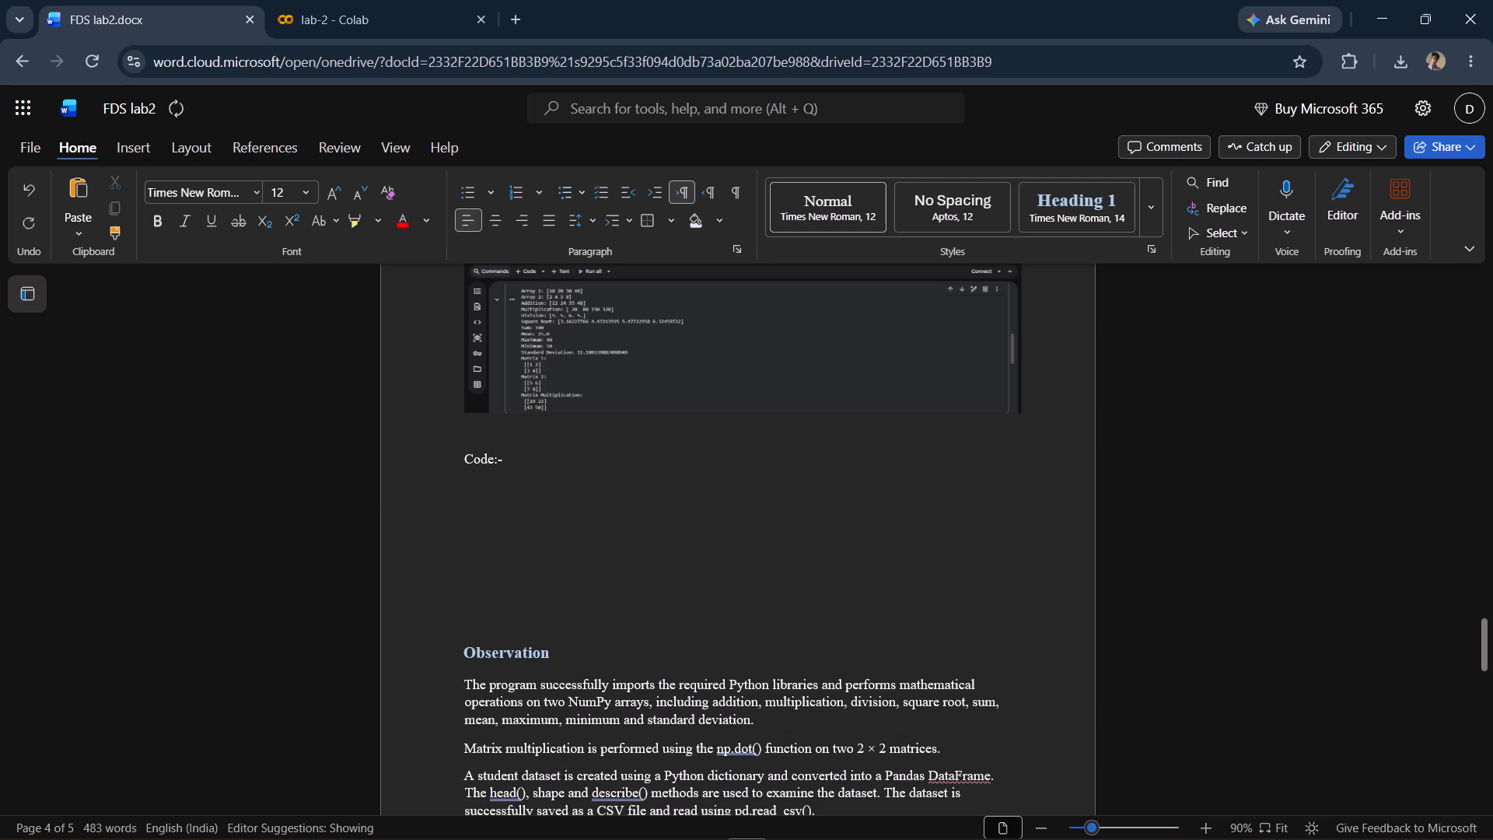
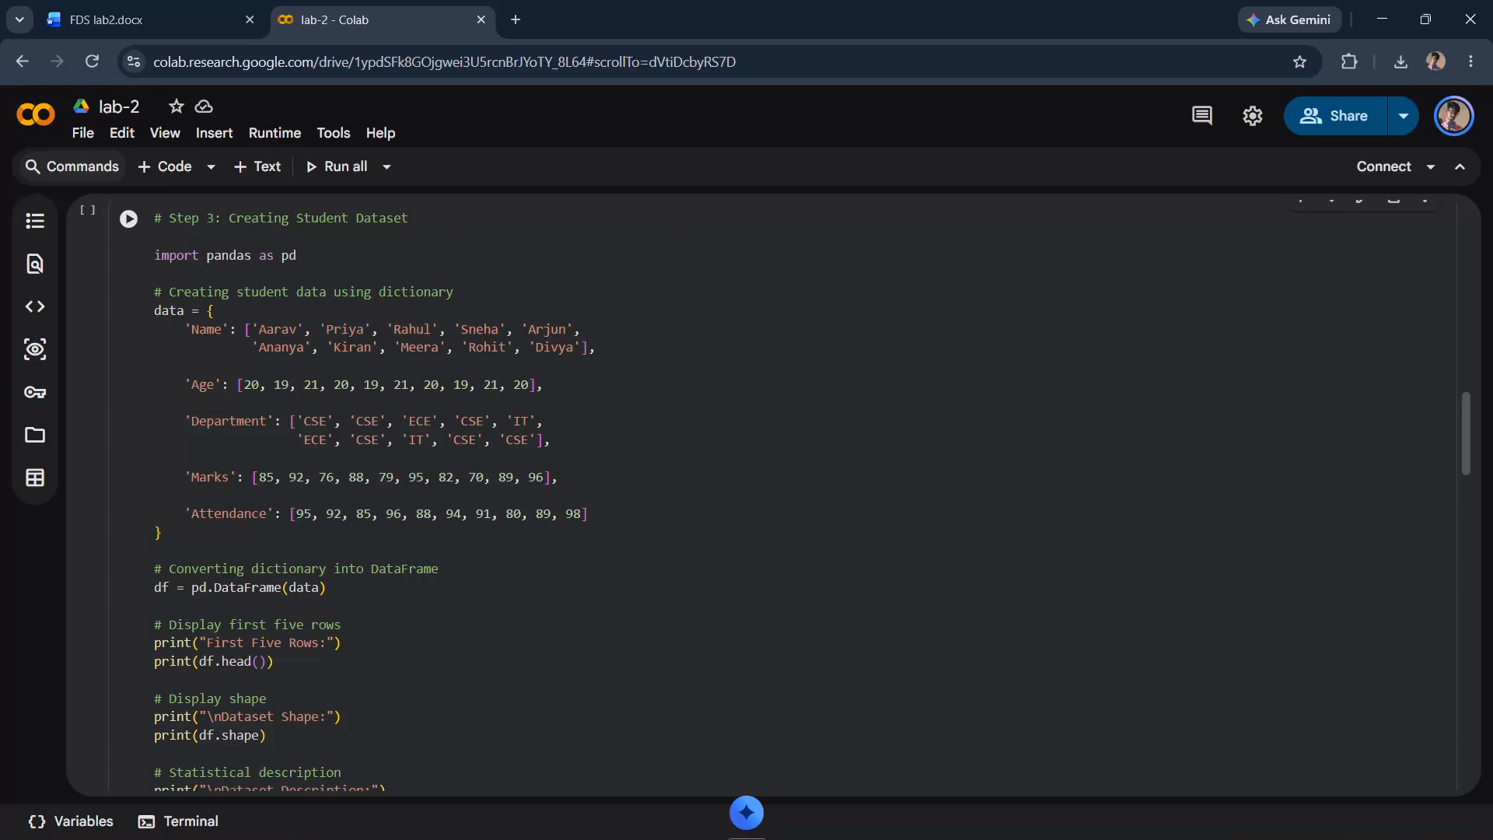
# Capture a screenshot of the Step 3 Creating Student Dataset code in the lab-2 notebook, from the notebook header to the dataset shape lines.
pyautogui.press('Print')
pyautogui.moveTo(0, 82); pyautogui.dragTo(61, 133)
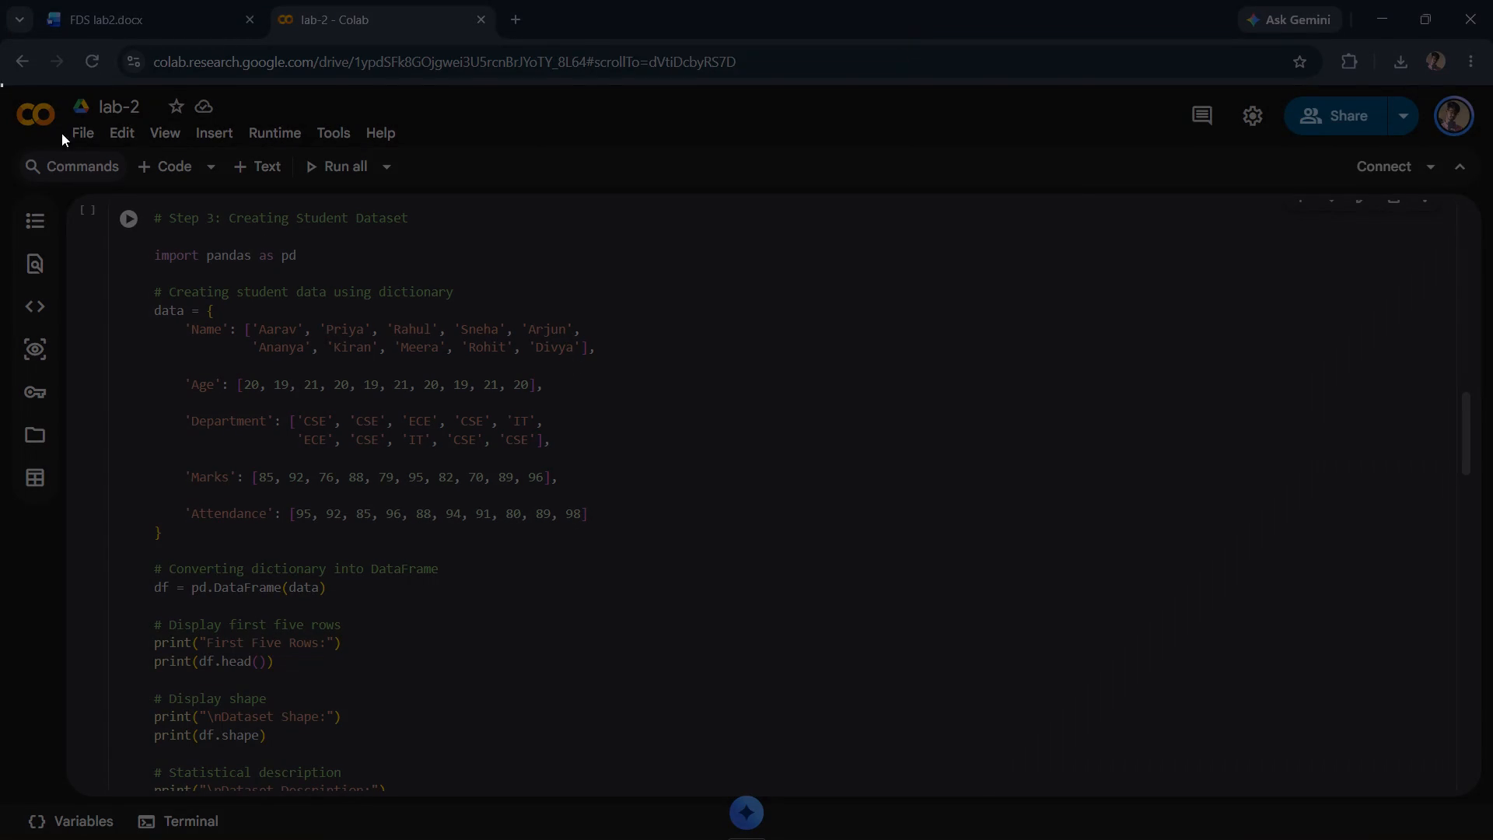
pyautogui.moveTo(61, 133); pyautogui.dragTo(1492, 759)
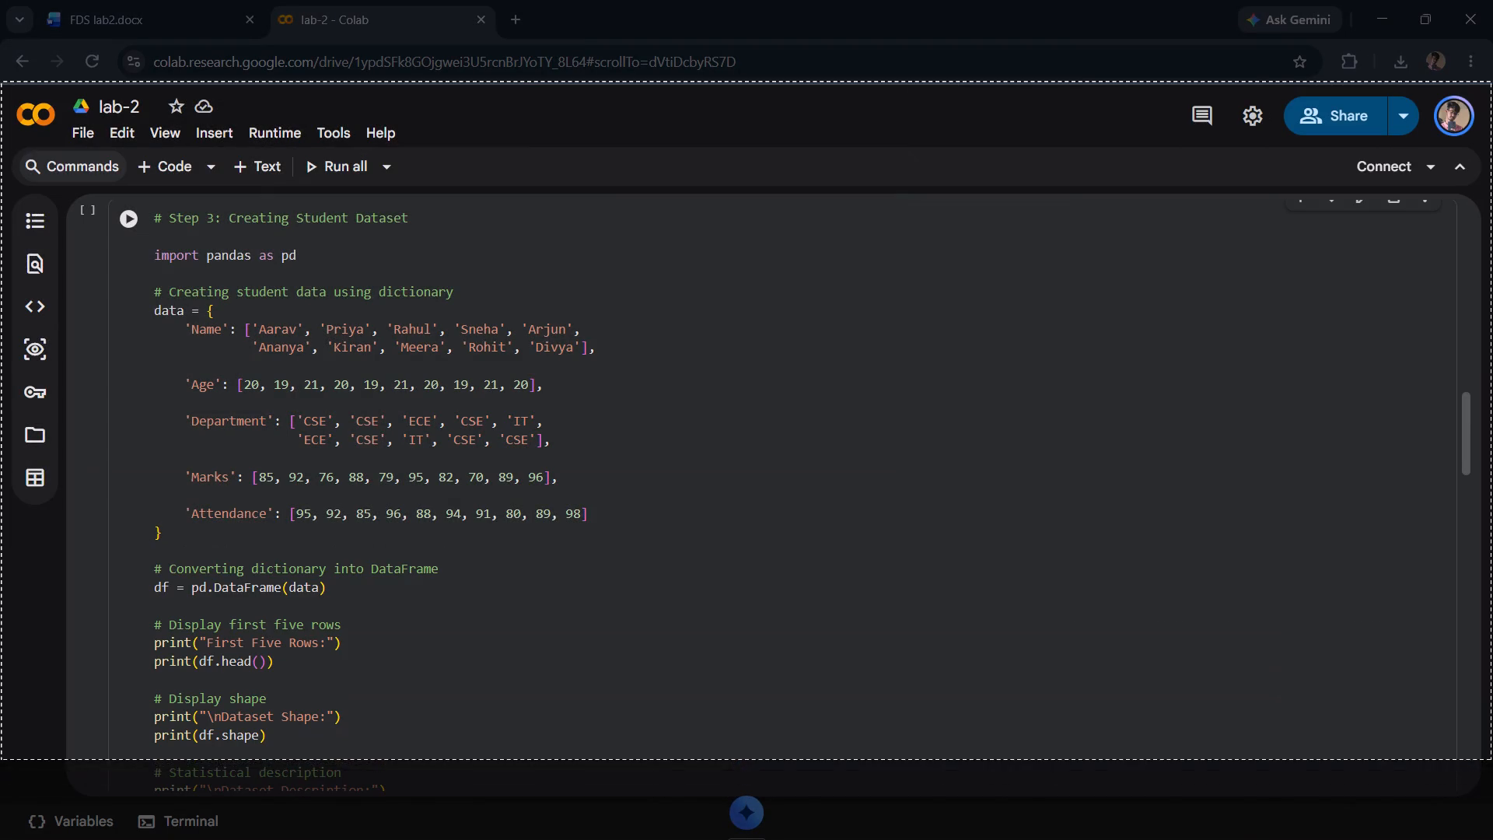
pyautogui.moveTo(1492, 759); pyautogui.dragTo(1492, 753)
# Switch to FDS lab2.docx and paste the student dataset code screenshot below the new "Code:-" label.
pyautogui.hotkey('alt', 'Tab')
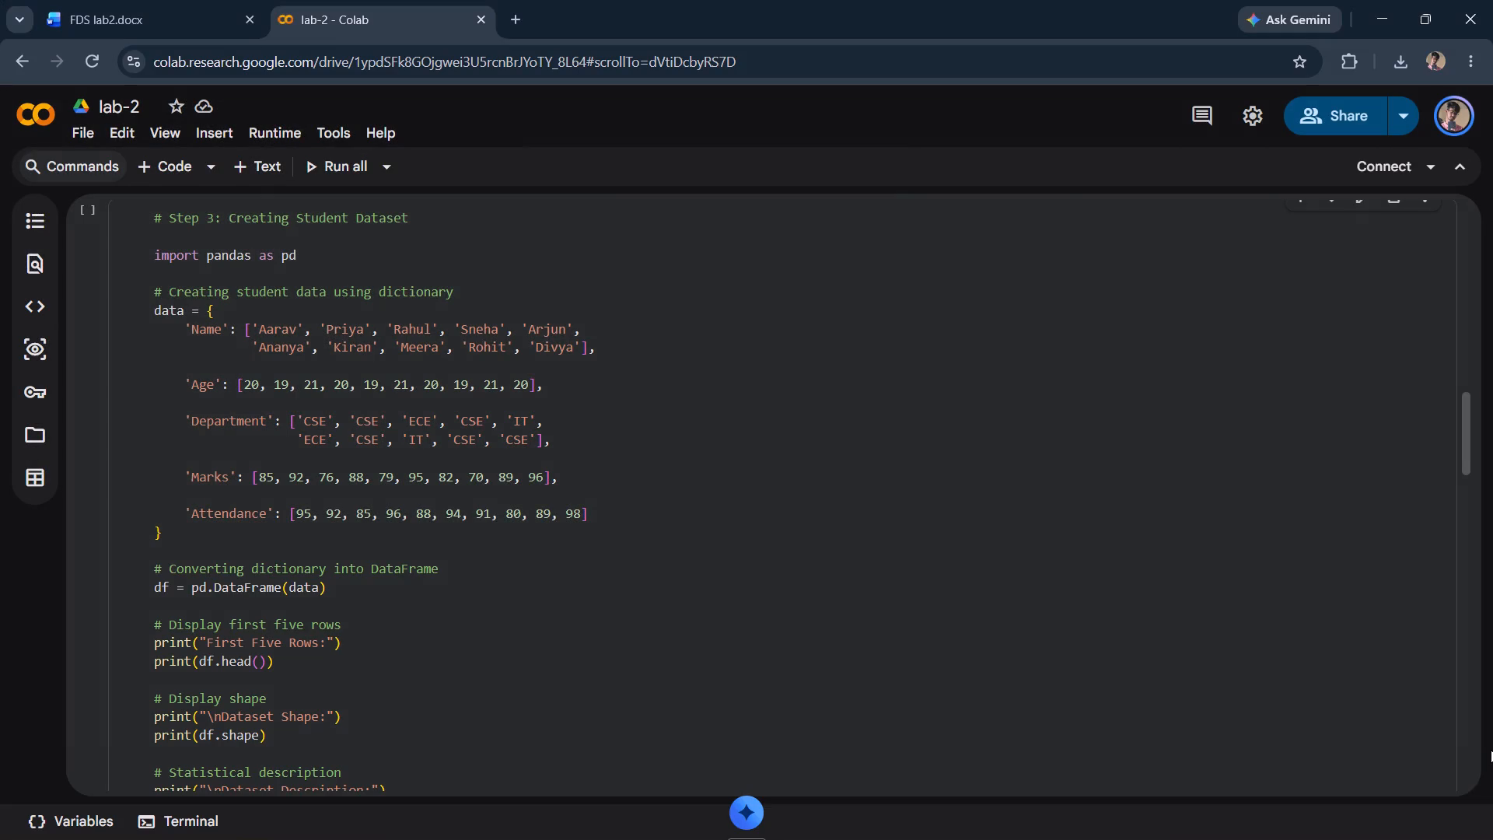
pyautogui.hotkey('alt', 'Tab')
pyautogui.hotkey('alt', 'Tab')
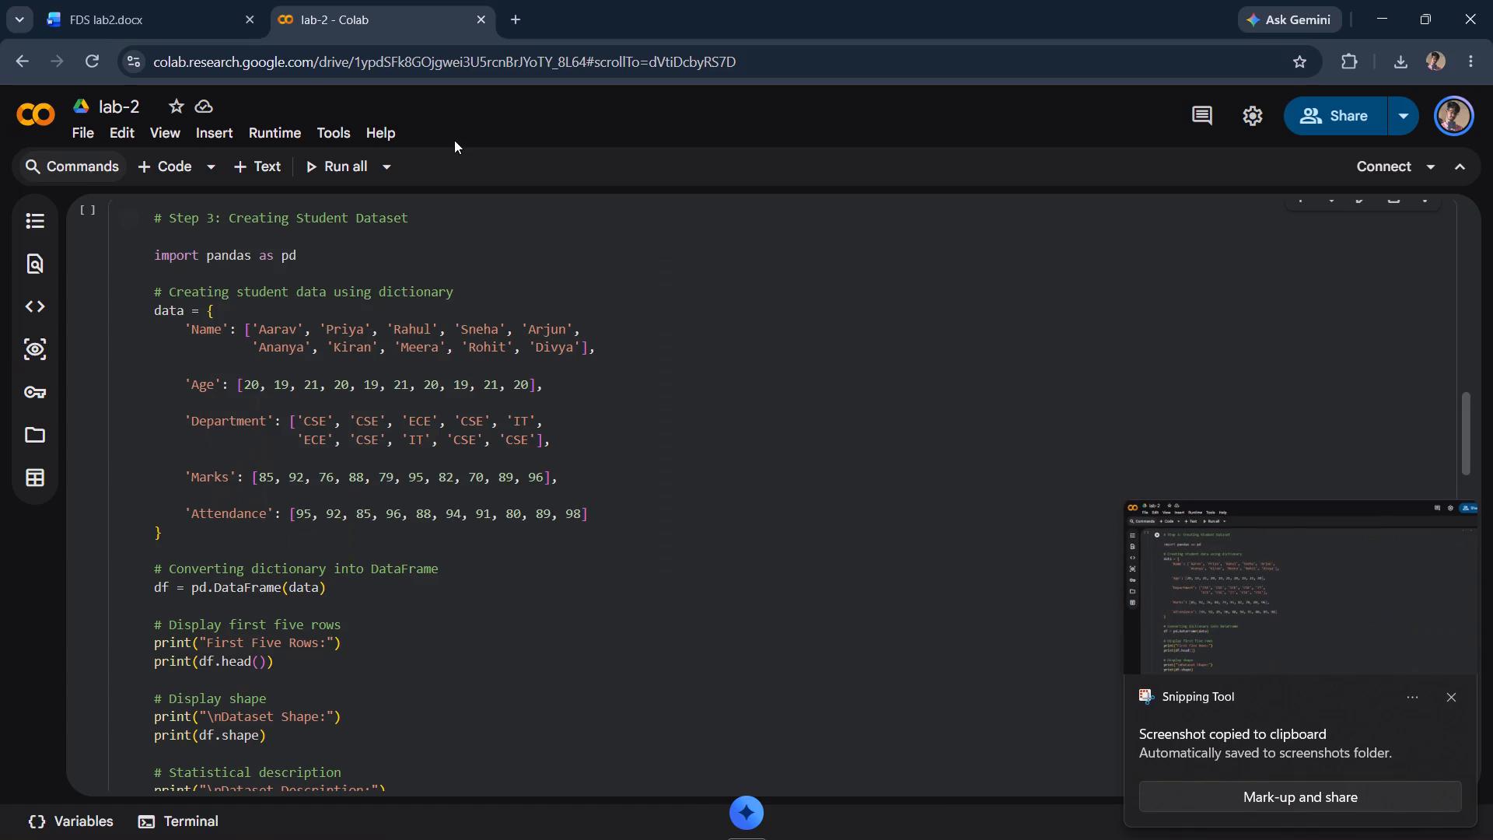
pyautogui.click(72, 0)
pyautogui.hotkey('ctrl', 'v')
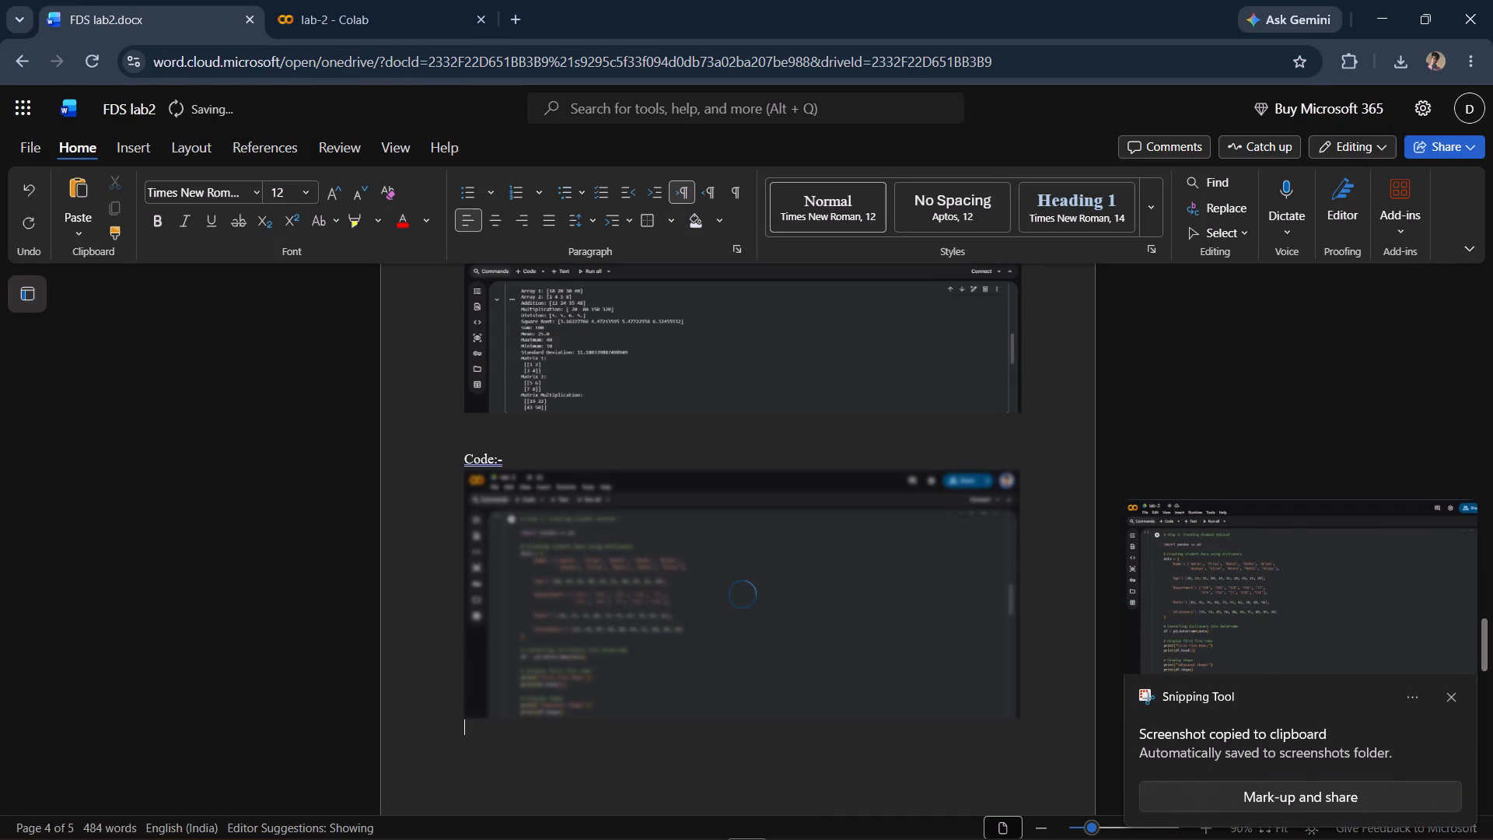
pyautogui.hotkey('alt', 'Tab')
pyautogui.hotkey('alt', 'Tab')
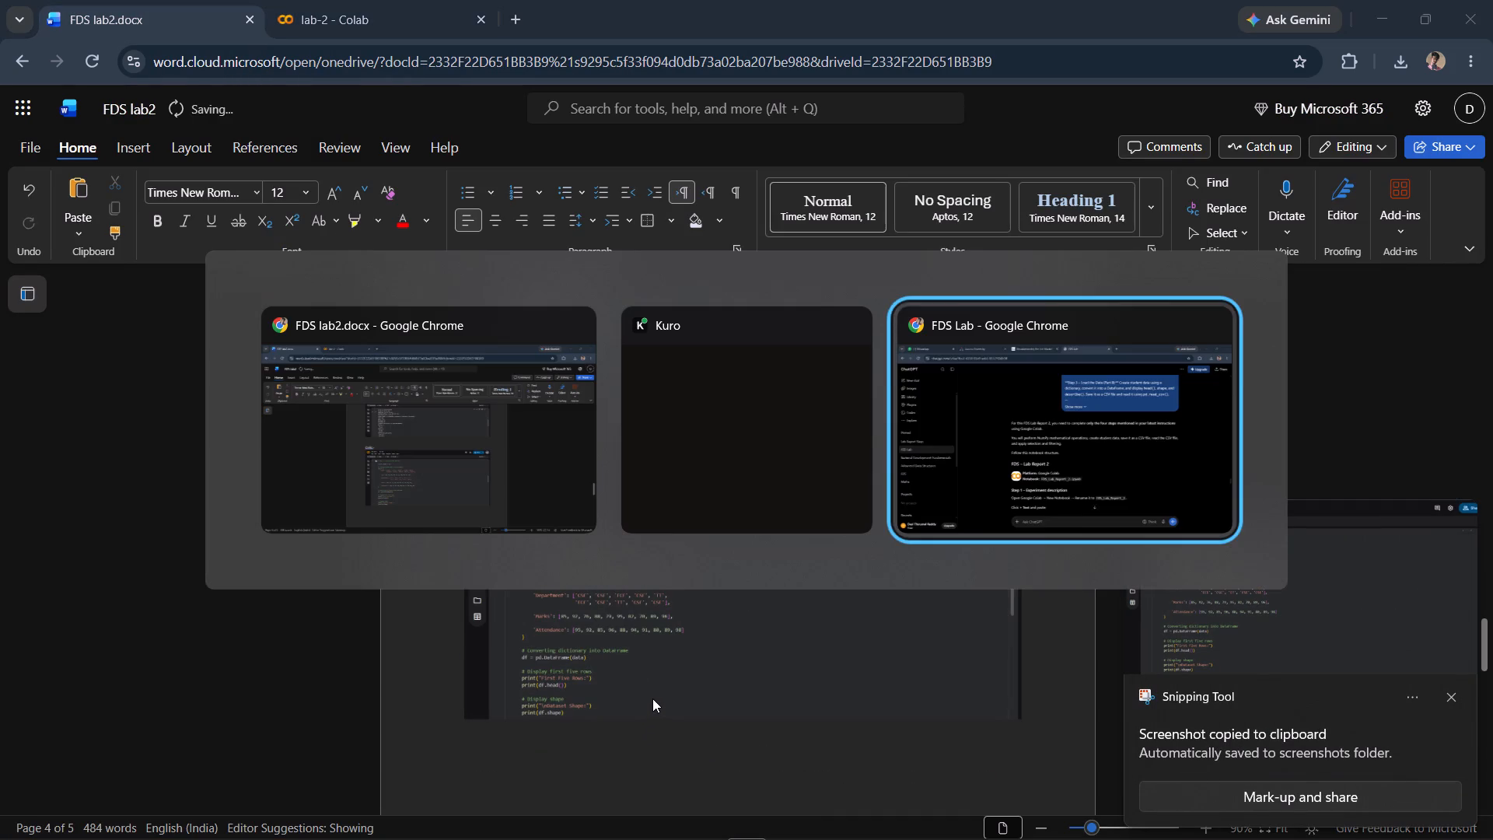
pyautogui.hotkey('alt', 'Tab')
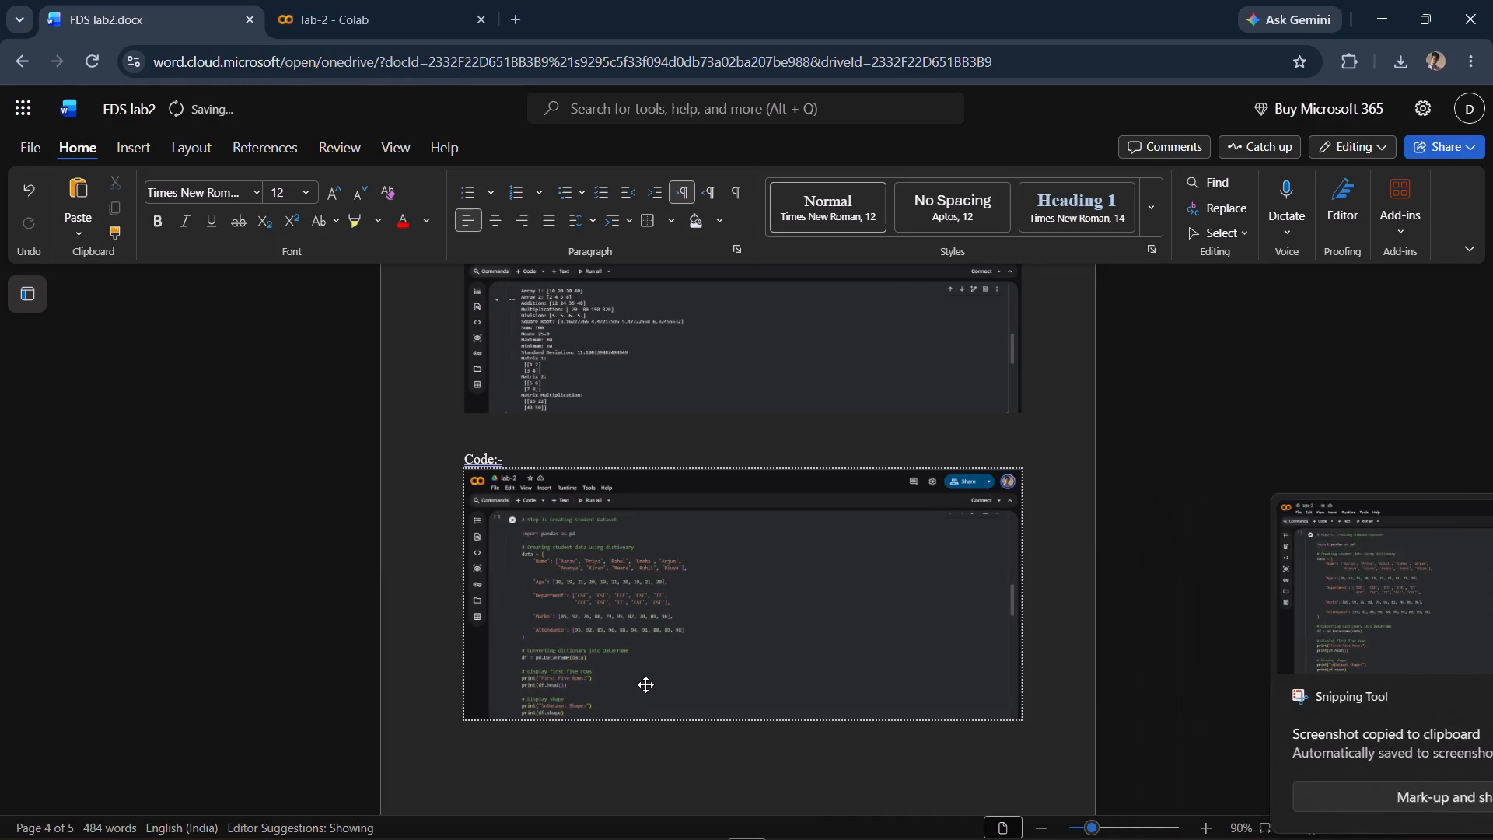
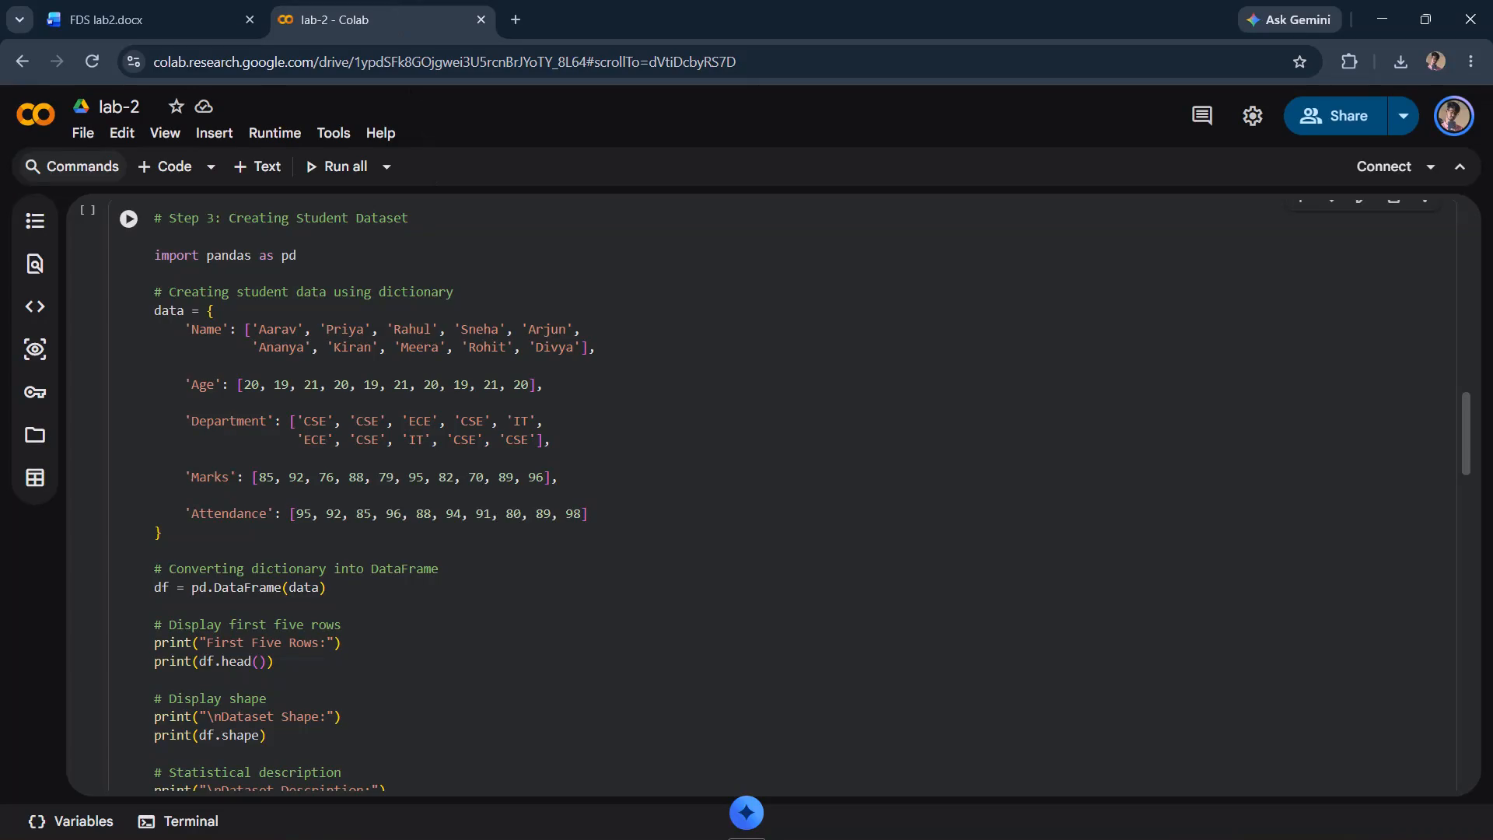
# Compare the pasted student dataset code screenshot in FDS lab2.docx with the lab-2 notebook's Step 3 code to find where it ends.
pyautogui.scroll(-5, 486, 516)
pyautogui.scroll(3, 474, 491)
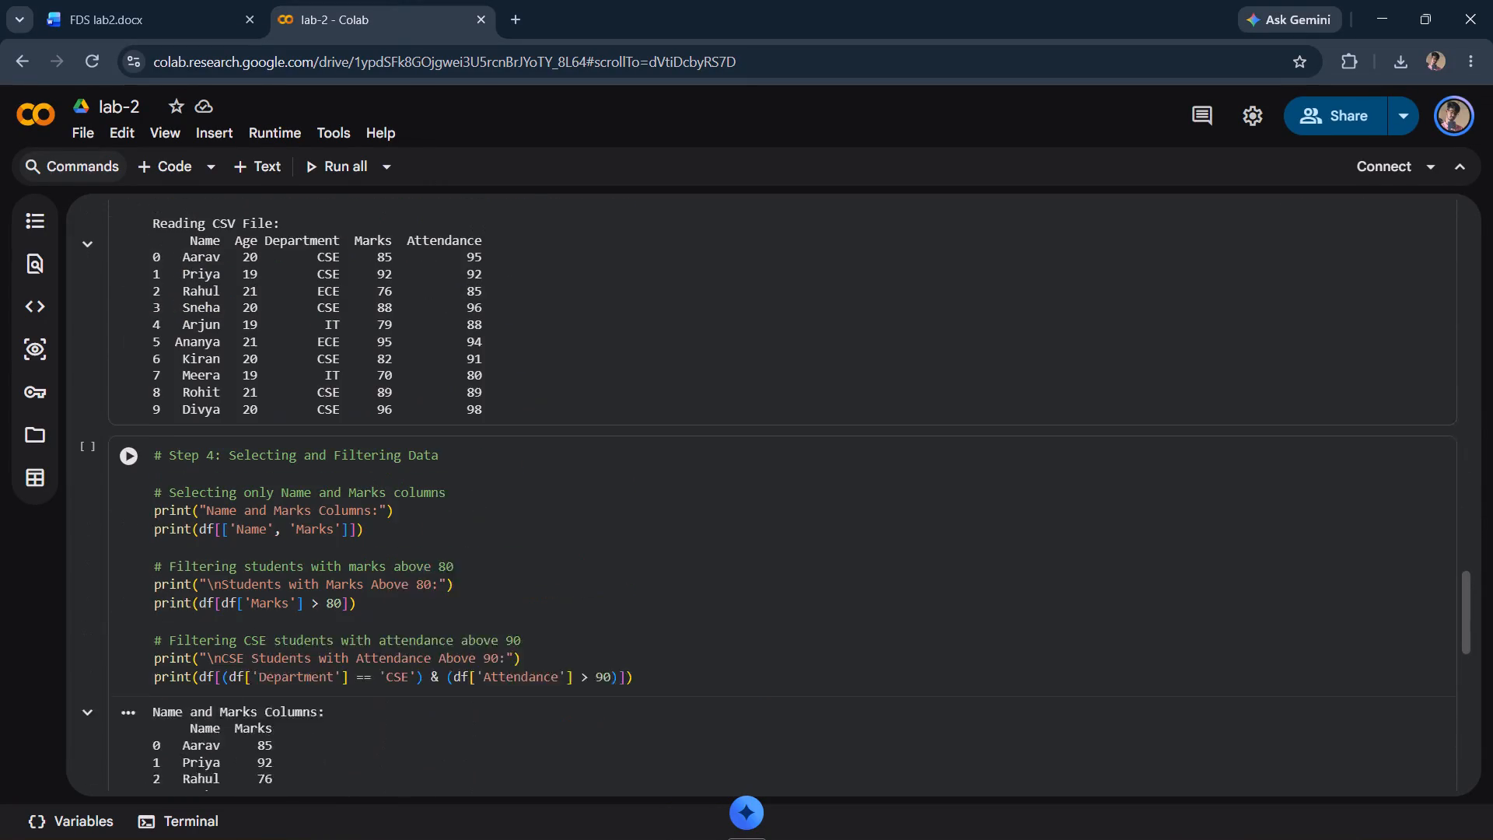
pyautogui.scroll(8, 474, 491)
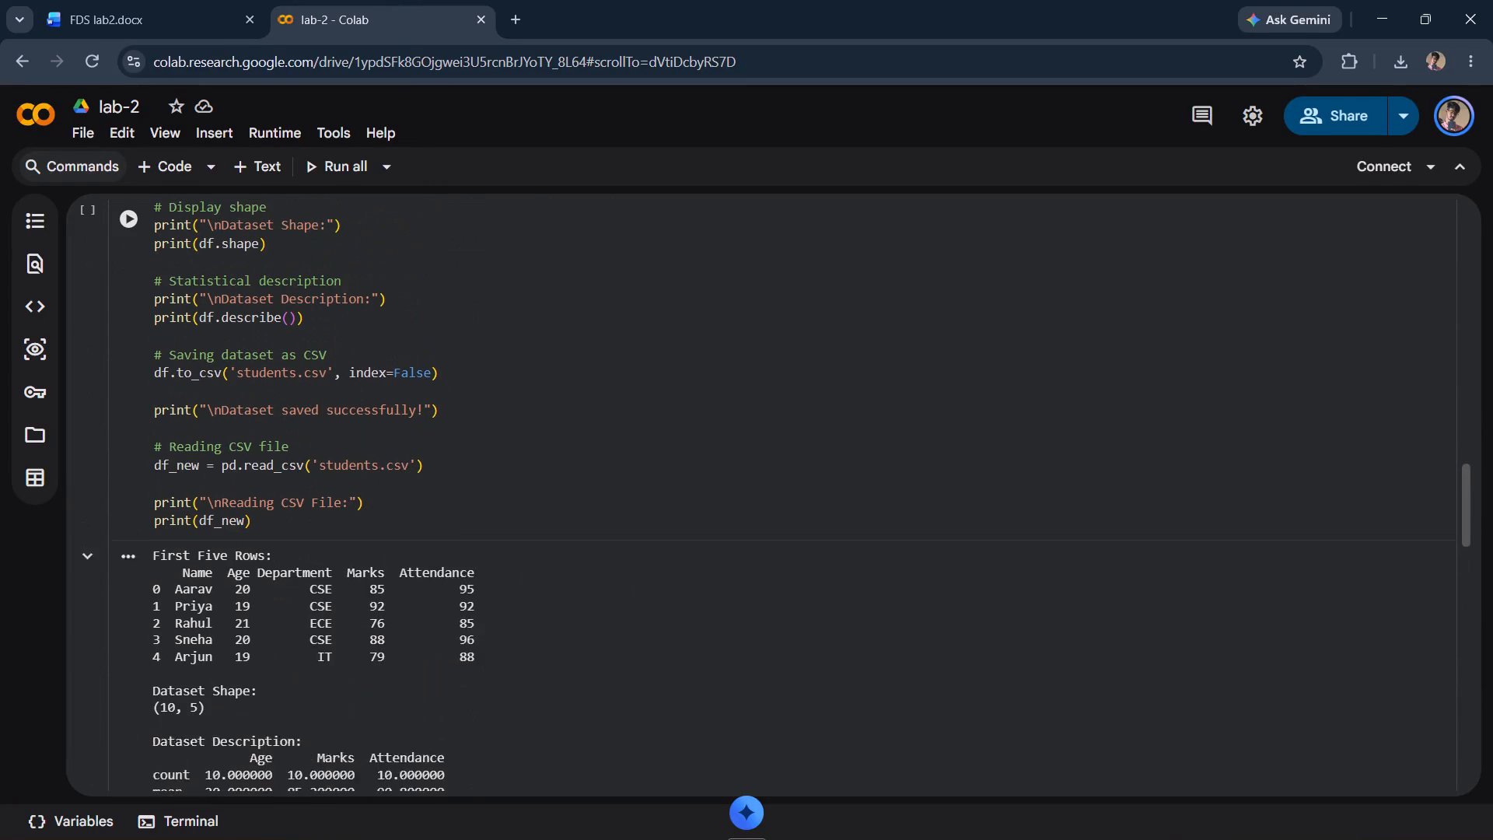
pyautogui.scroll(1, 474, 491)
pyautogui.click(124, 0)
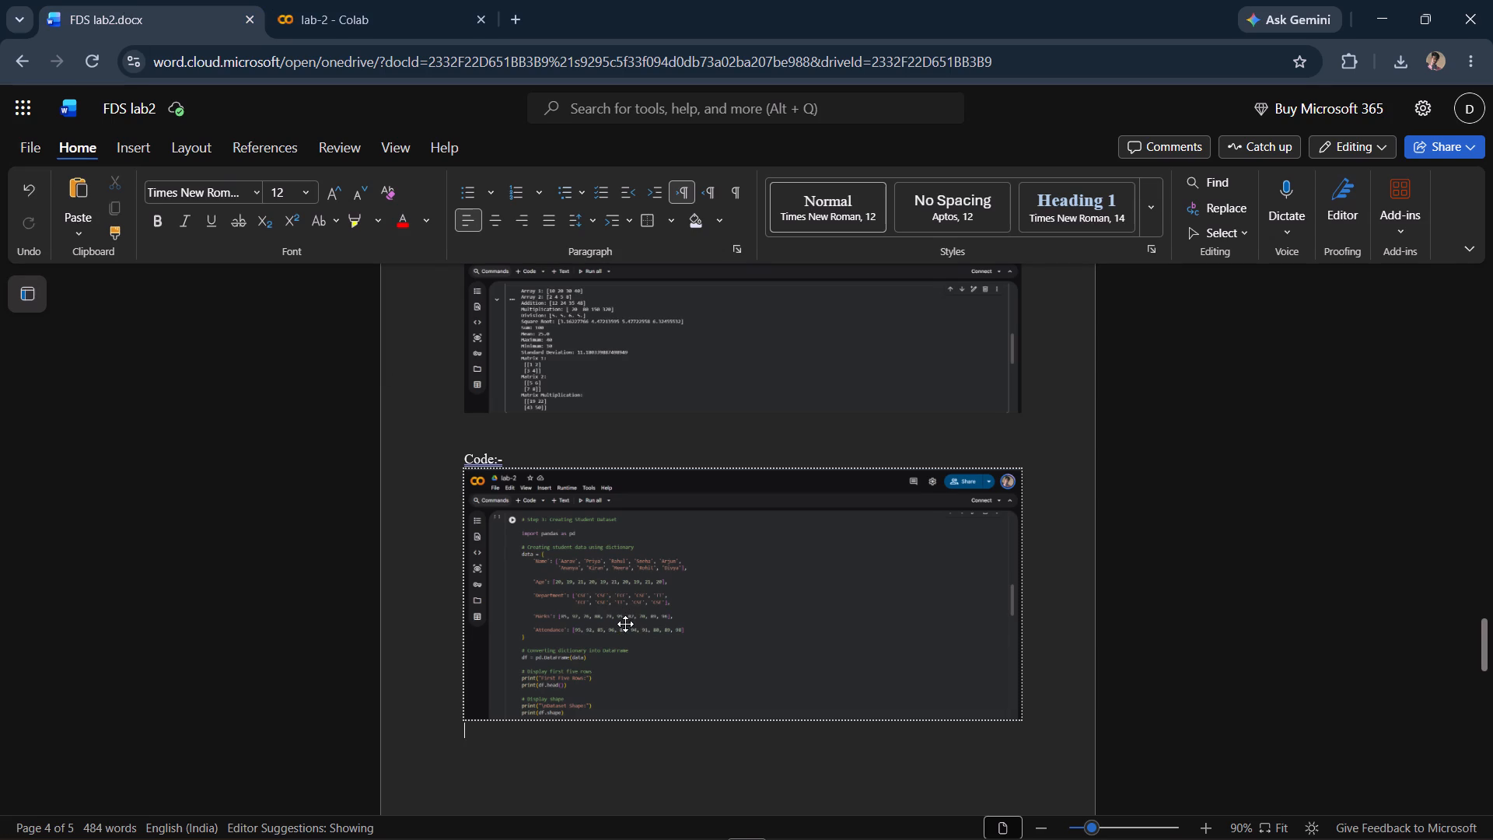
pyautogui.click(355, 0)
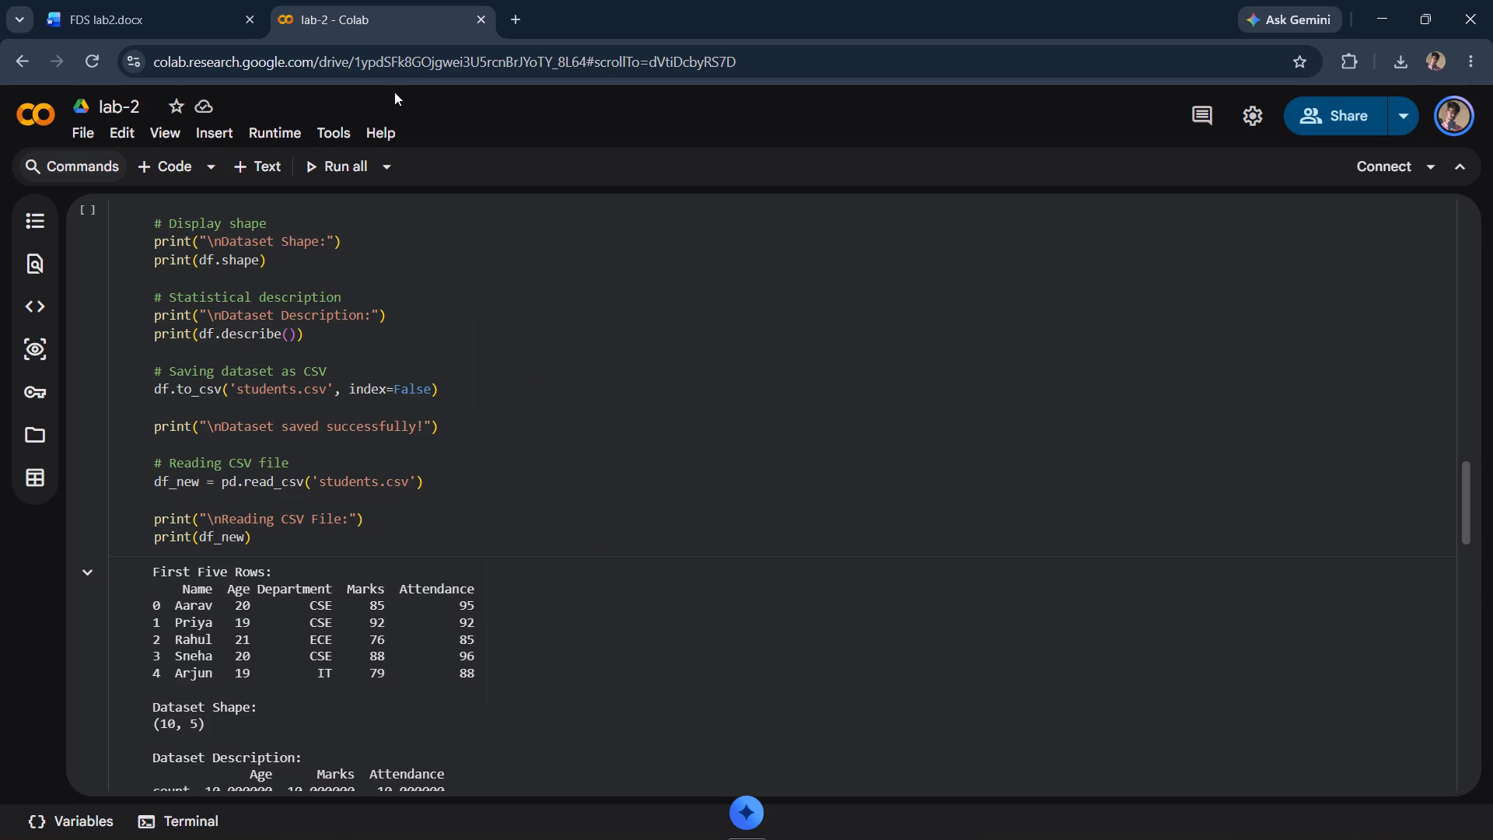
pyautogui.scroll(1, 455, 397)
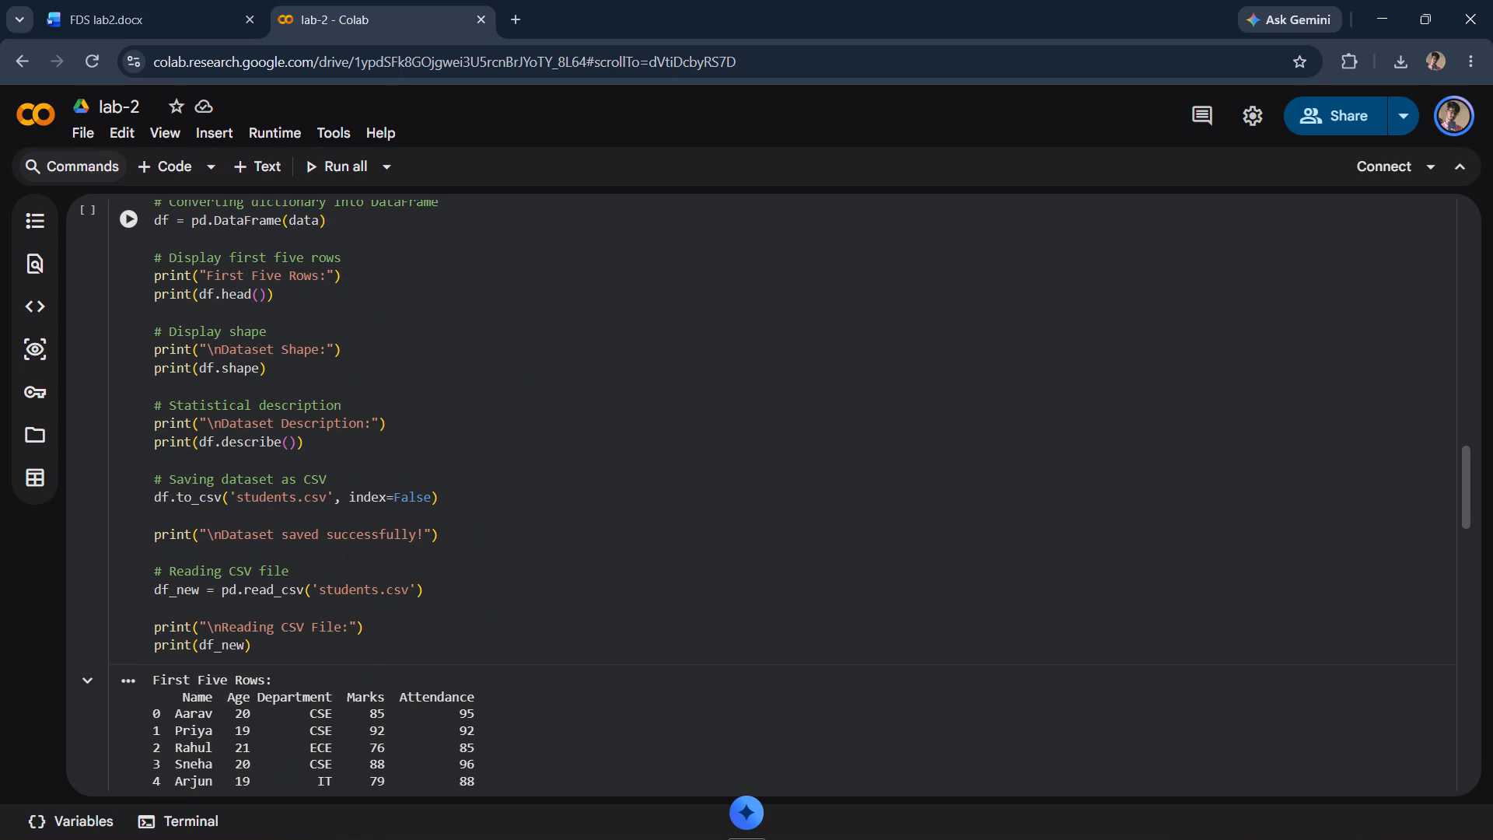
pyautogui.click(219, 0)
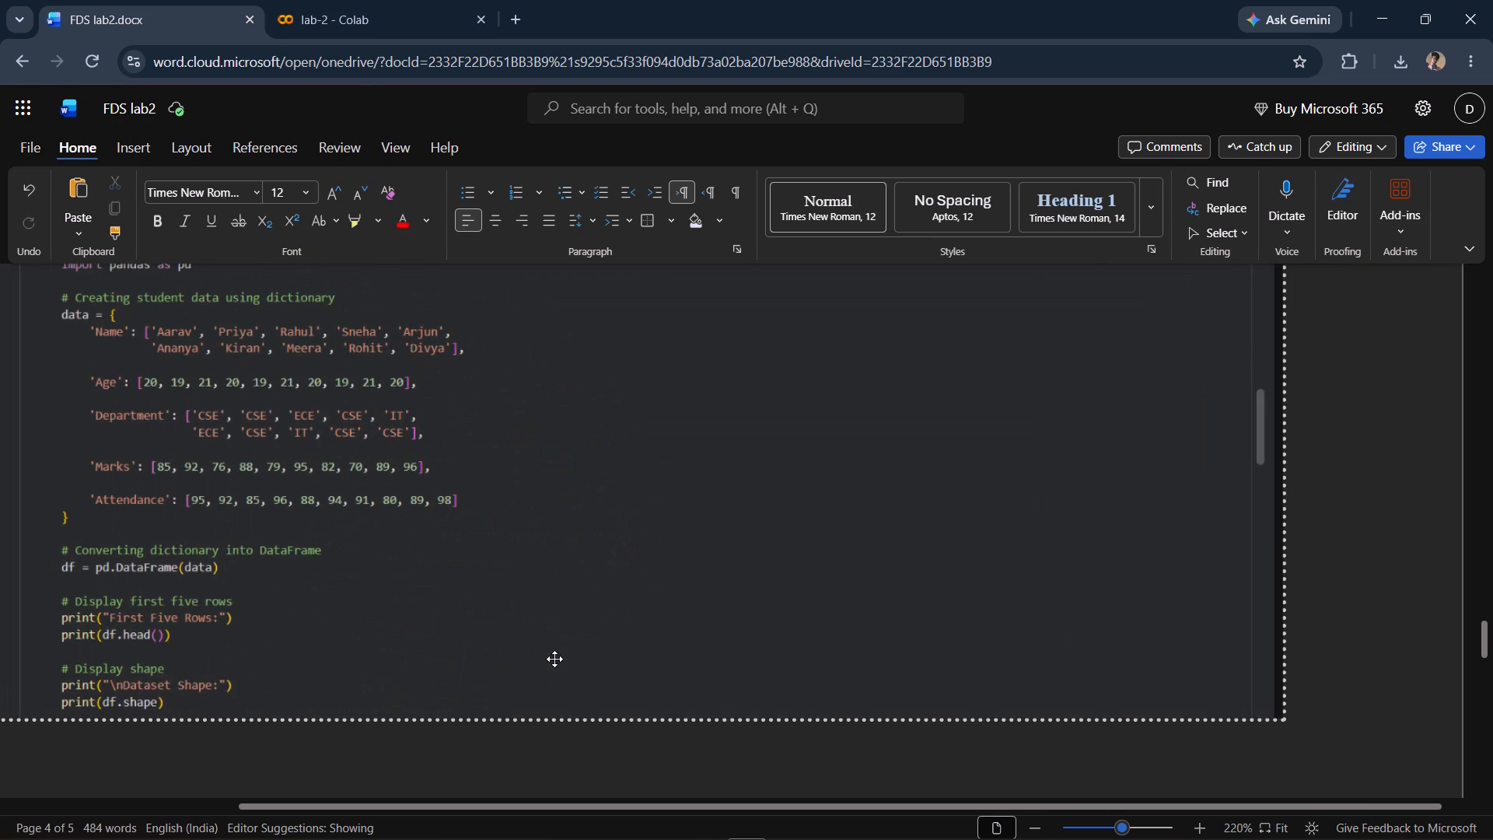
pyautogui.hotkey('ctrl', '-')
pyautogui.hotkey('ctrl', '-')
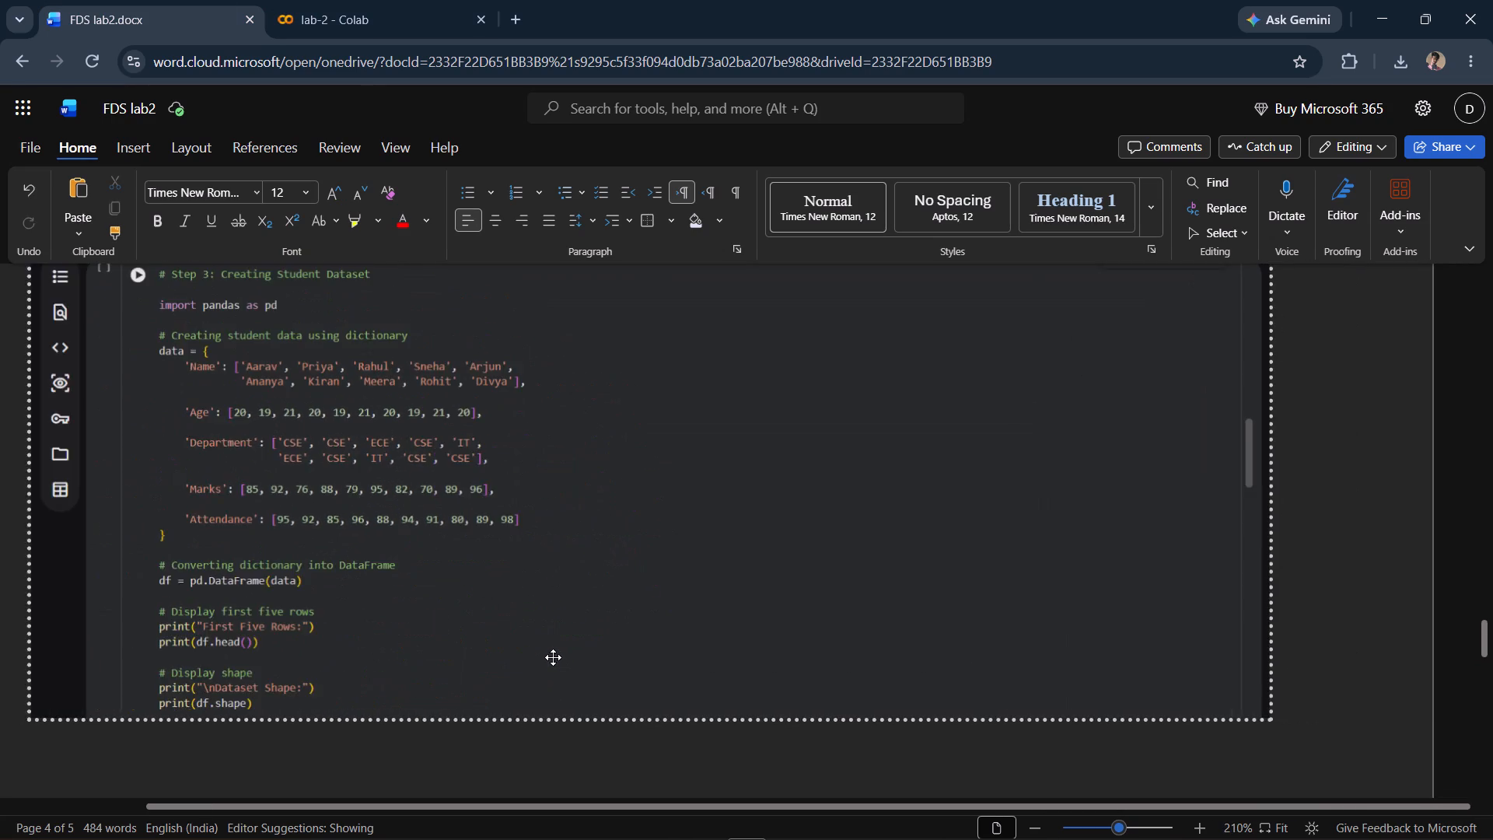
pyautogui.hotkey('ctrl', '-')
pyautogui.hotkey('ctrl', '-')
pyautogui.hotkey('ctrl', '-')
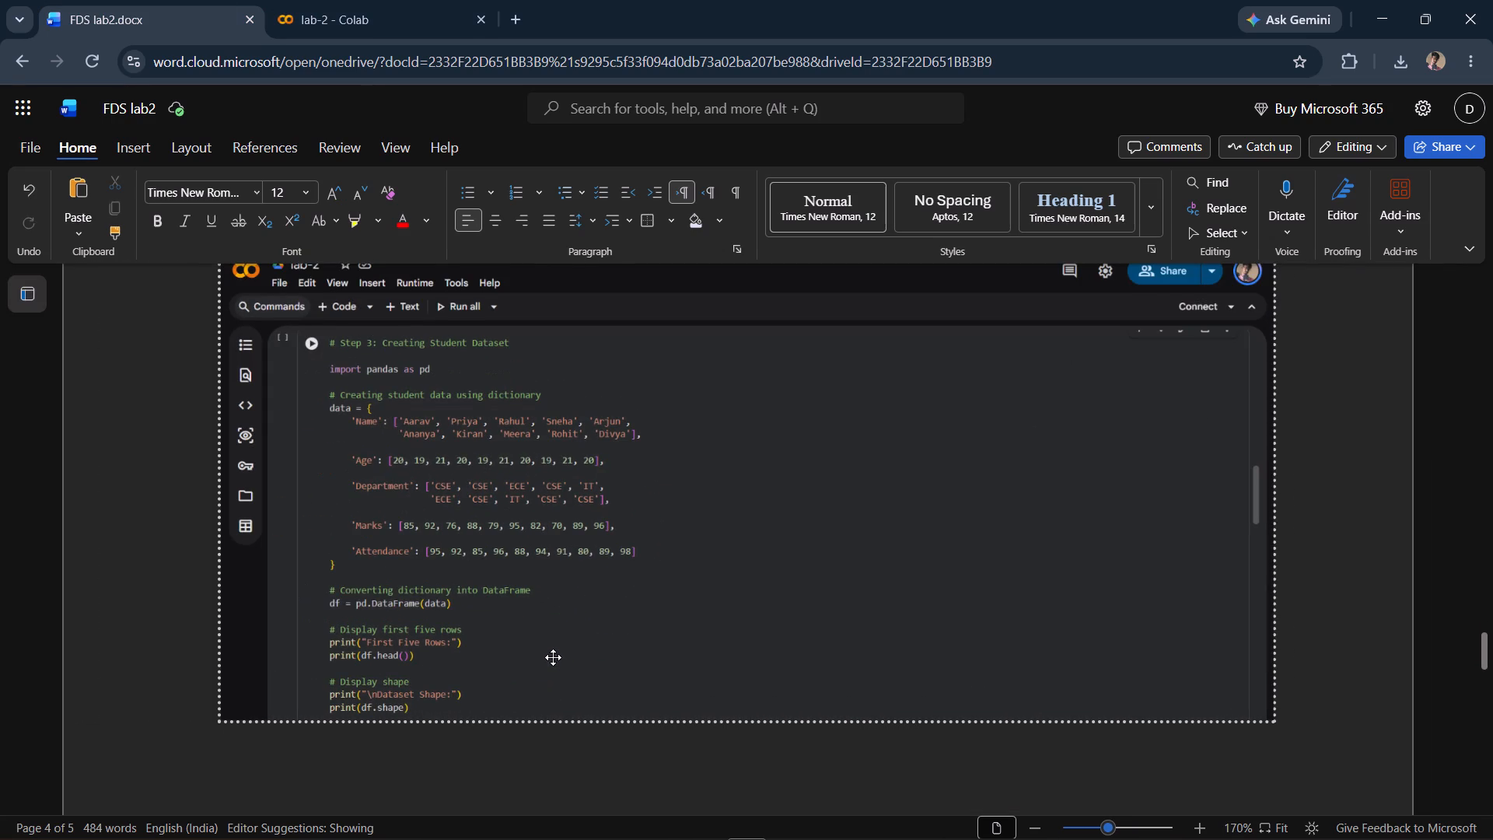
pyautogui.hotkey('ctrl', '-')
pyautogui.hotkey('ctrl', '-')
pyautogui.hotkey('ctrl', '-')
pyautogui.hotkey('ctrl', '-')
pyautogui.hotkey('ctrl', '-')
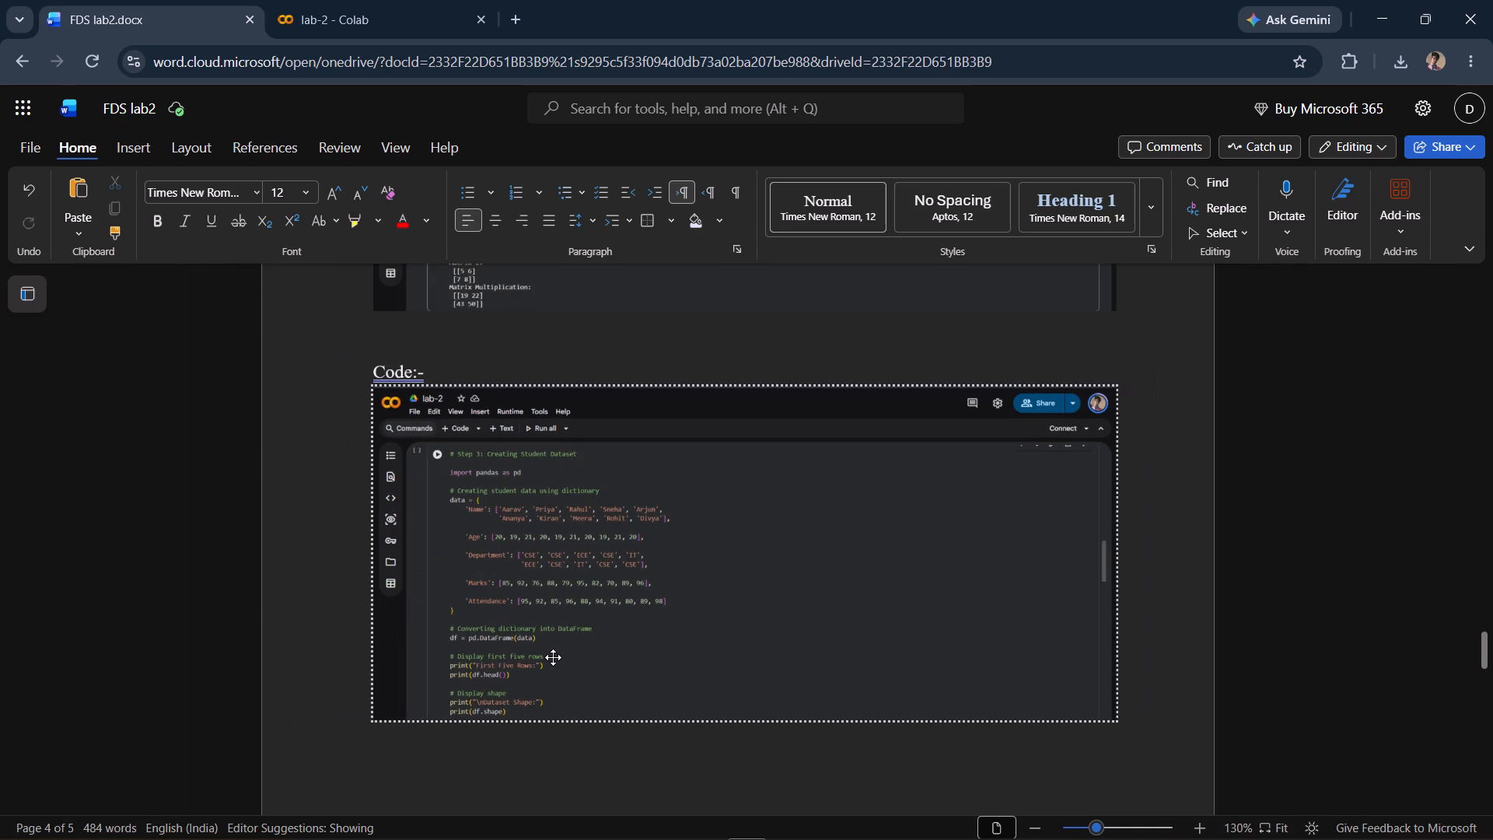
pyautogui.hotkey('ctrl', '-')
pyautogui.hotkey('ctrl', '-')
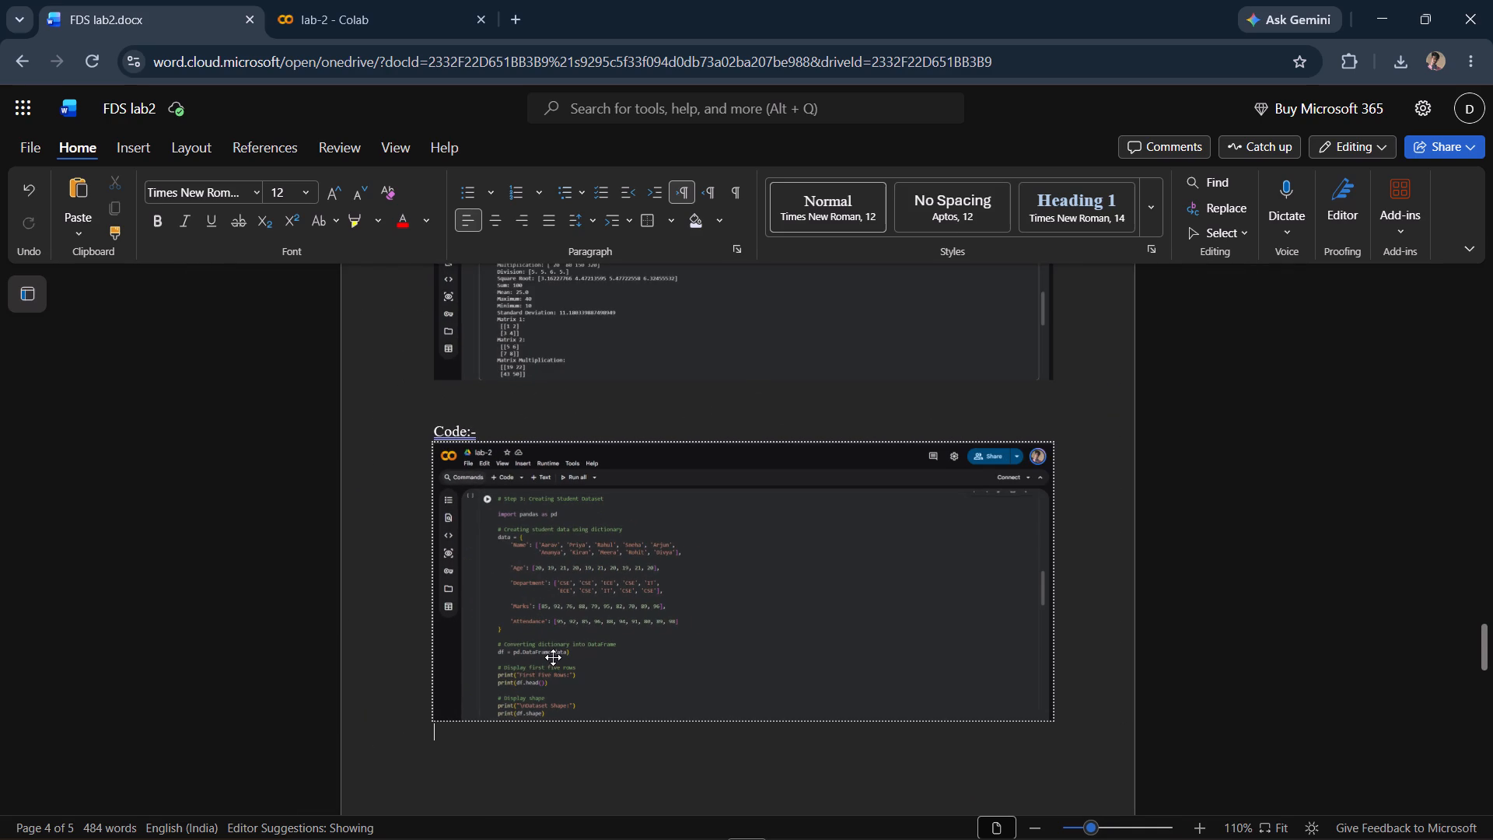
# Capture a screenshot of the remaining Step 3 code in the lab-2 notebook, from the address bar down to the print(df_new) line.
pyautogui.click(358, 0)
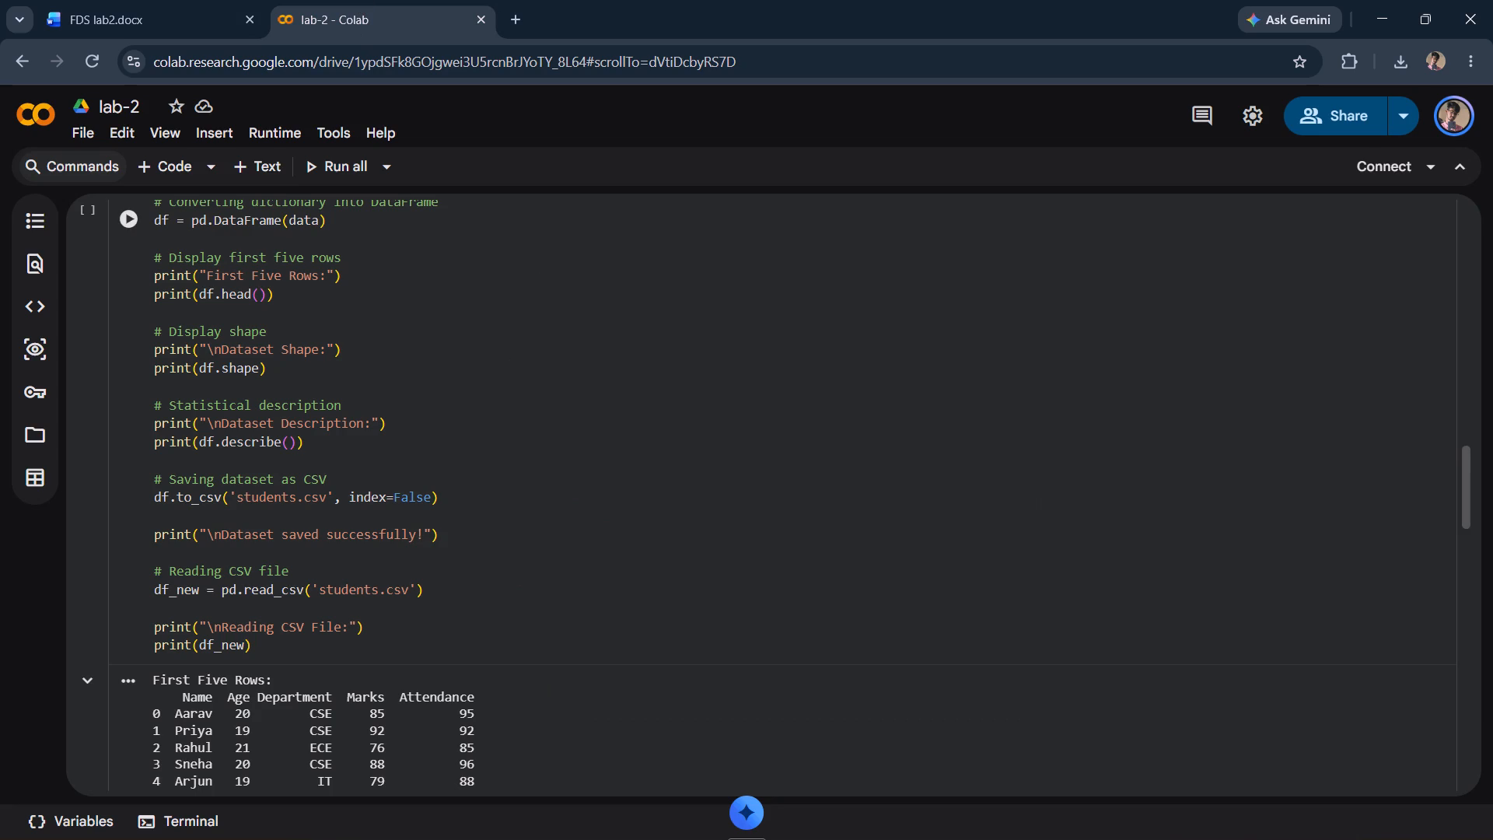
pyautogui.hscroll(1, 357, 445)
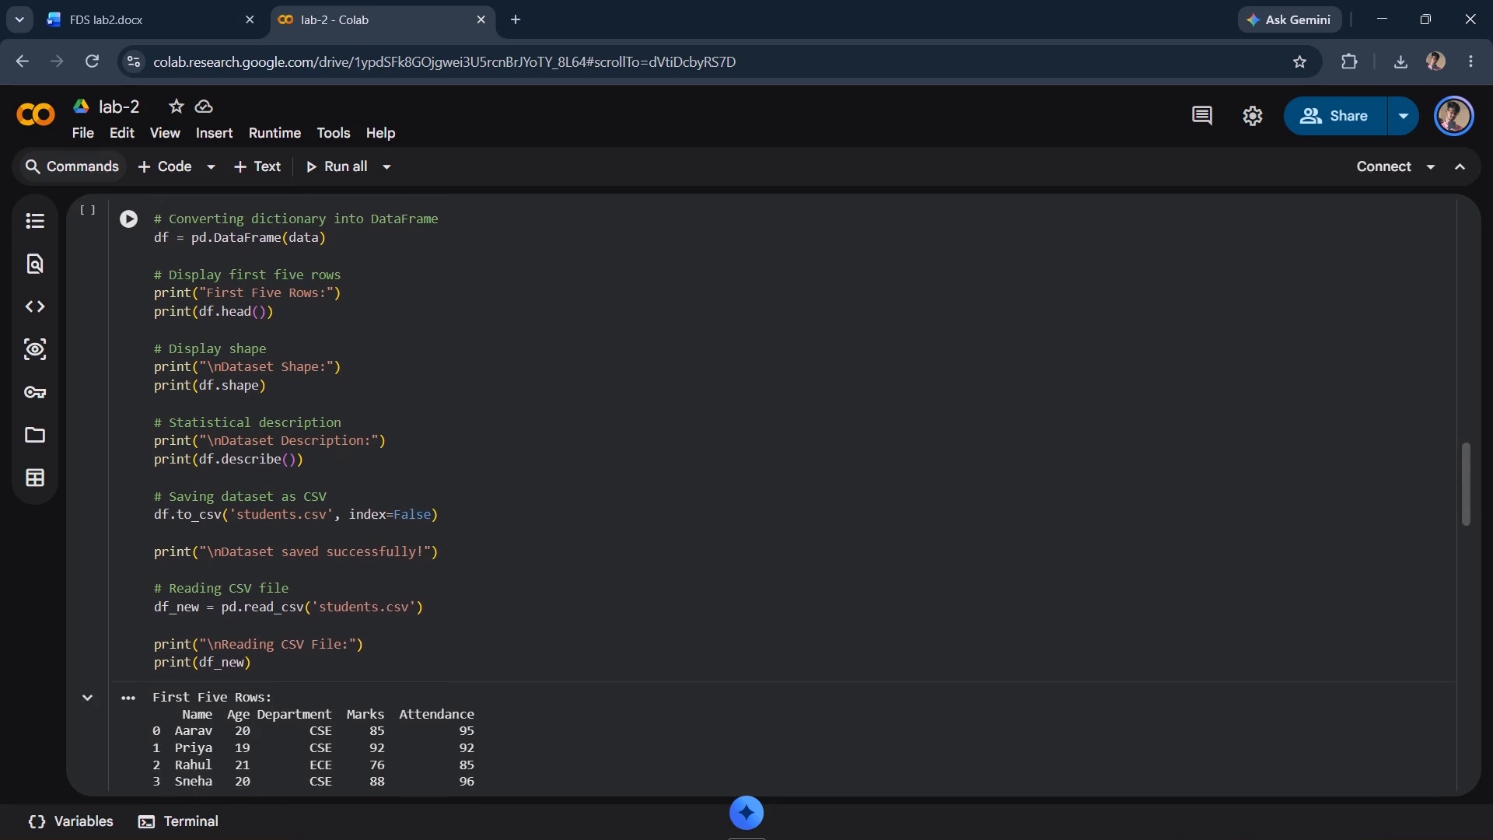
pyautogui.hscroll(1, 357, 445)
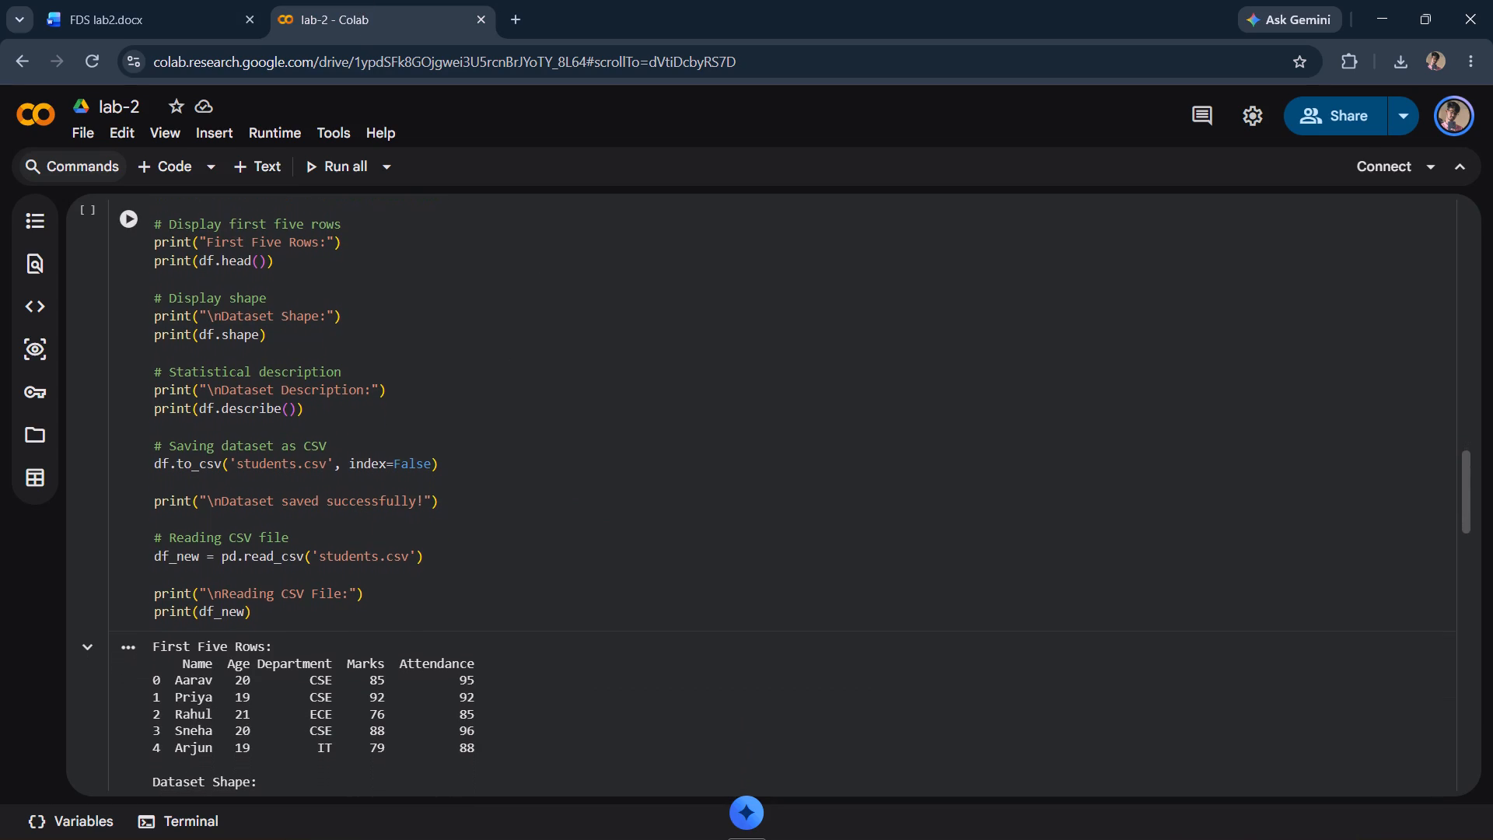
pyautogui.press('Print')
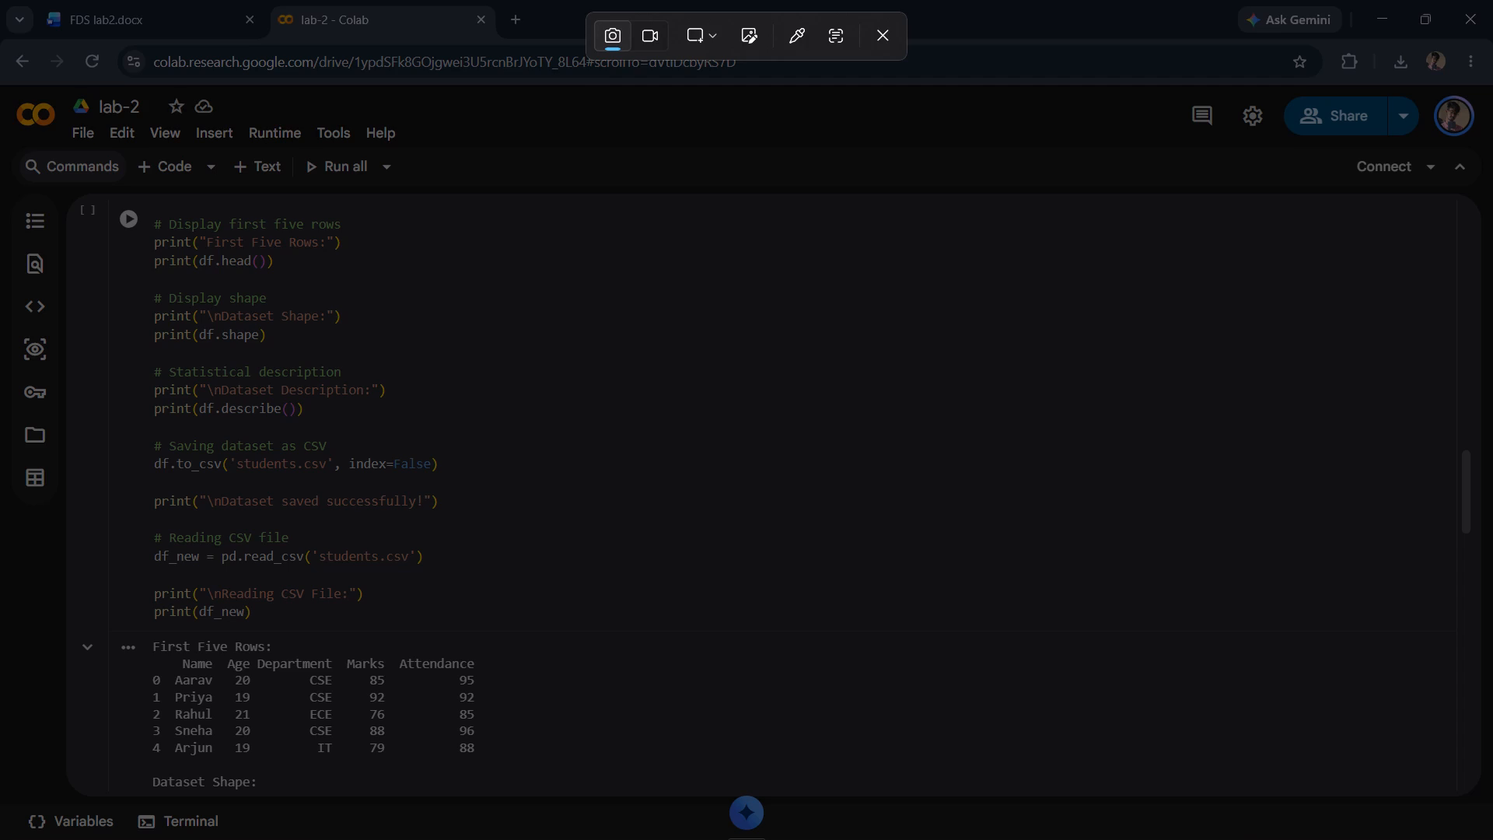
pyautogui.moveTo(0, 39); pyautogui.dragTo(1492, 627)
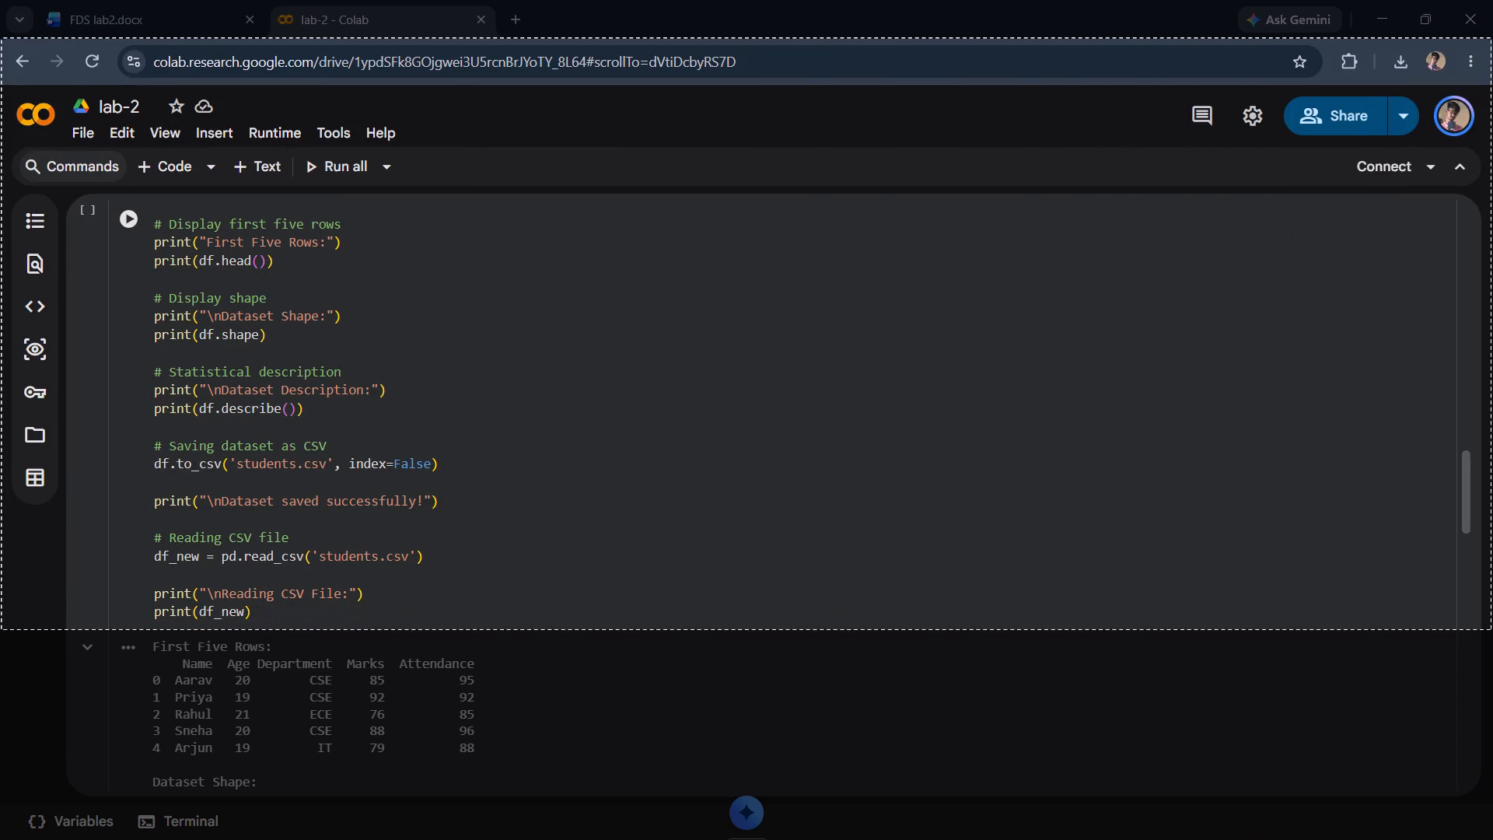
pyautogui.moveTo(1492, 627); pyautogui.dragTo(1492, 626)
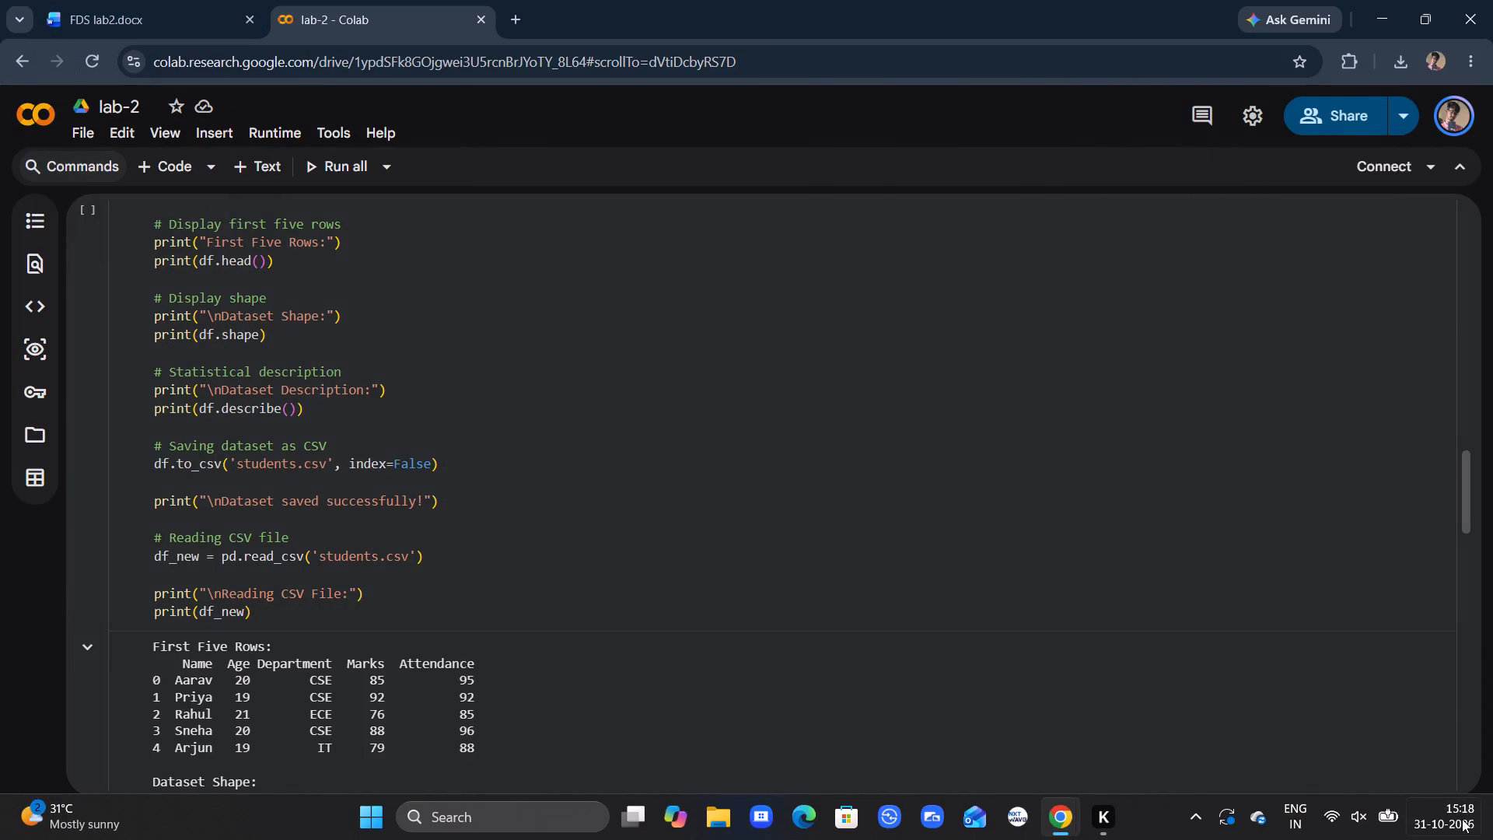
# Switch to FDS lab2.docx and paste the remaining Step 3 code screenshot below the first student dataset code image, after two line breaks.
pyautogui.hotkey('alt', 'Tab')
pyautogui.hotkey('alt', 'Tab')
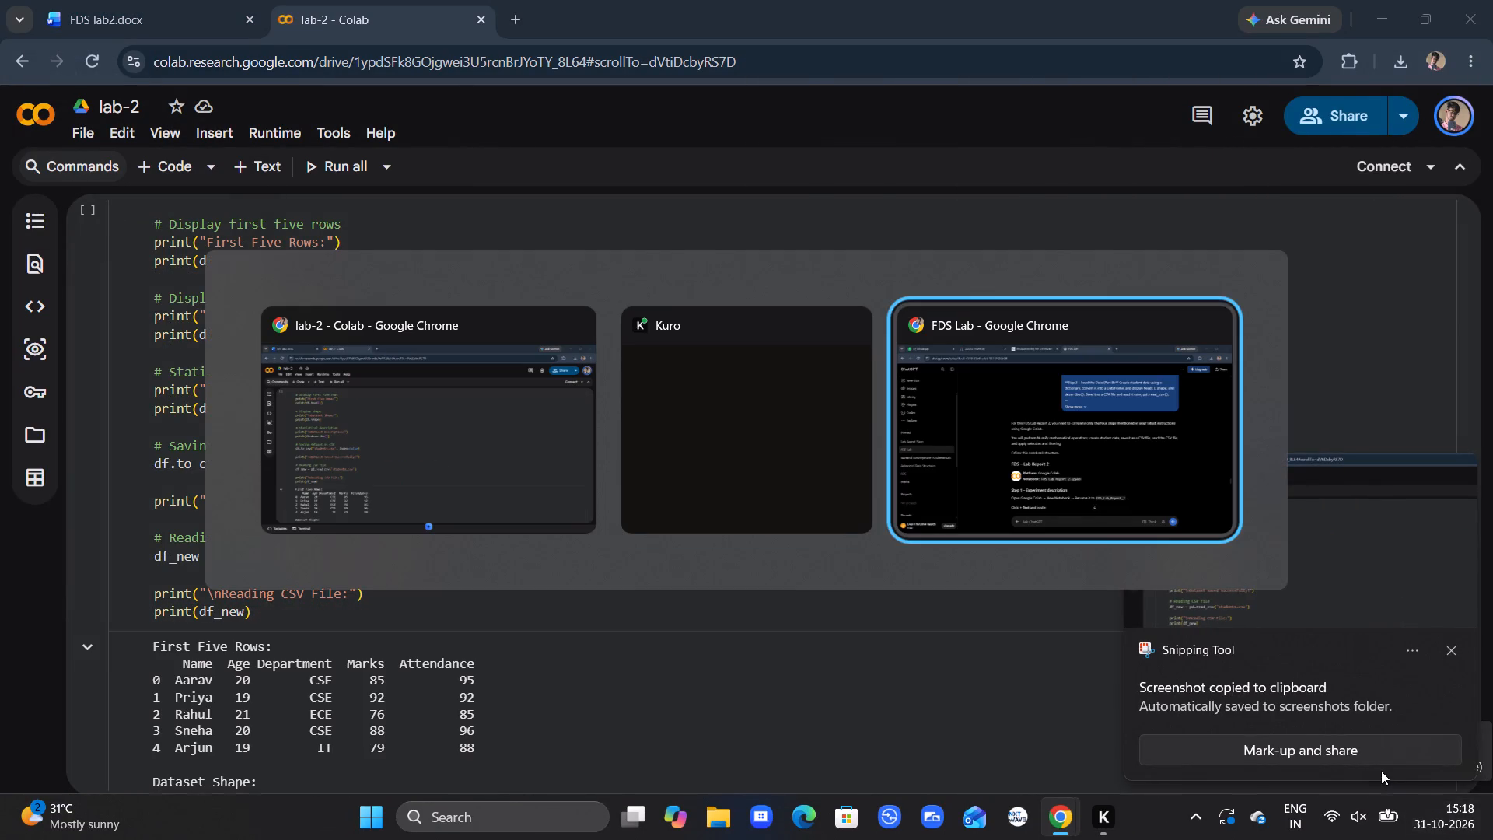
pyautogui.hotkey('alt', 'Tab')
pyautogui.click(186, 0)
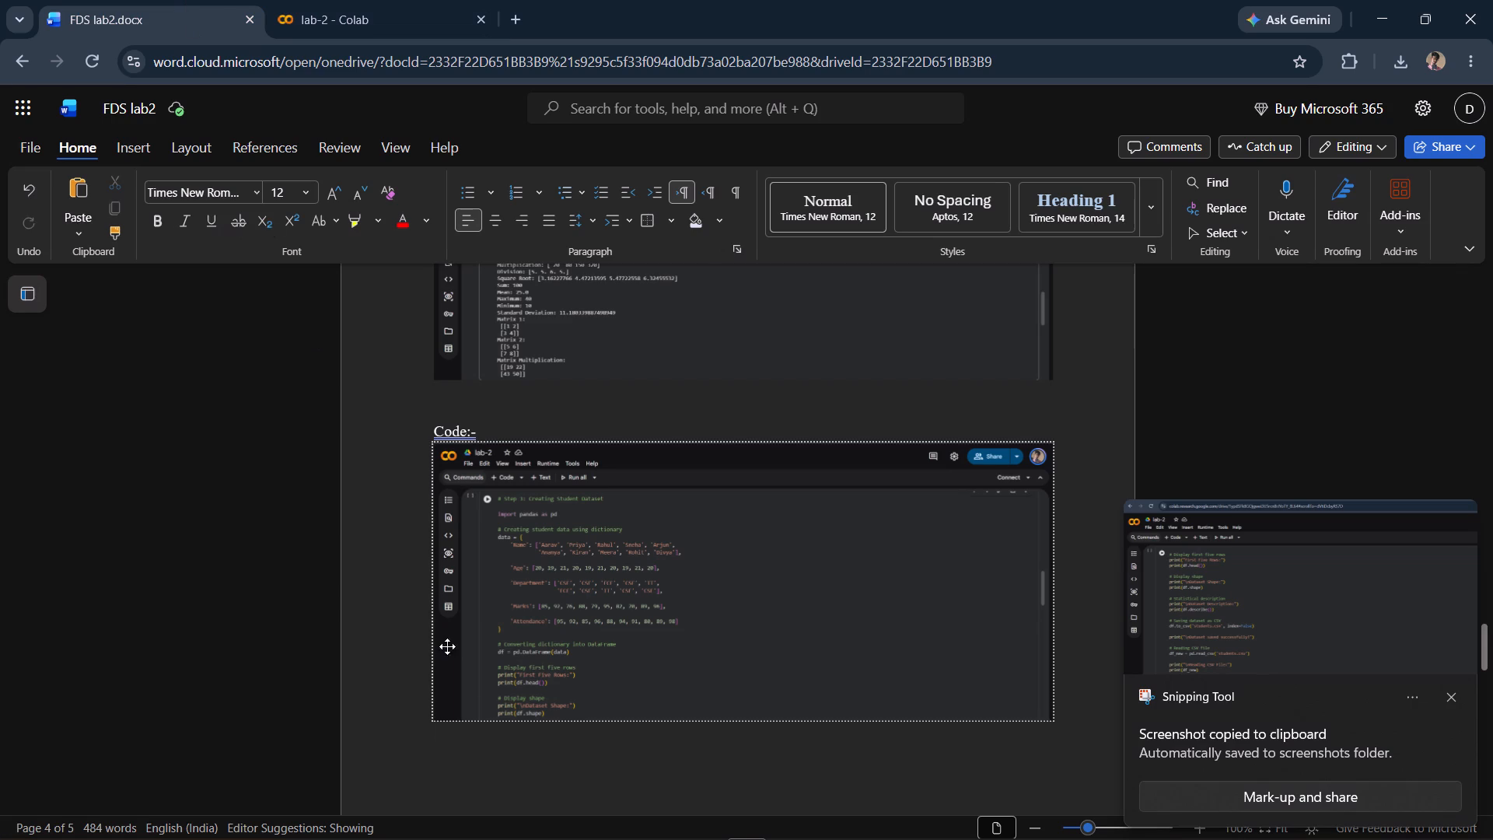
pyautogui.press('Return')
pyautogui.press('Return')
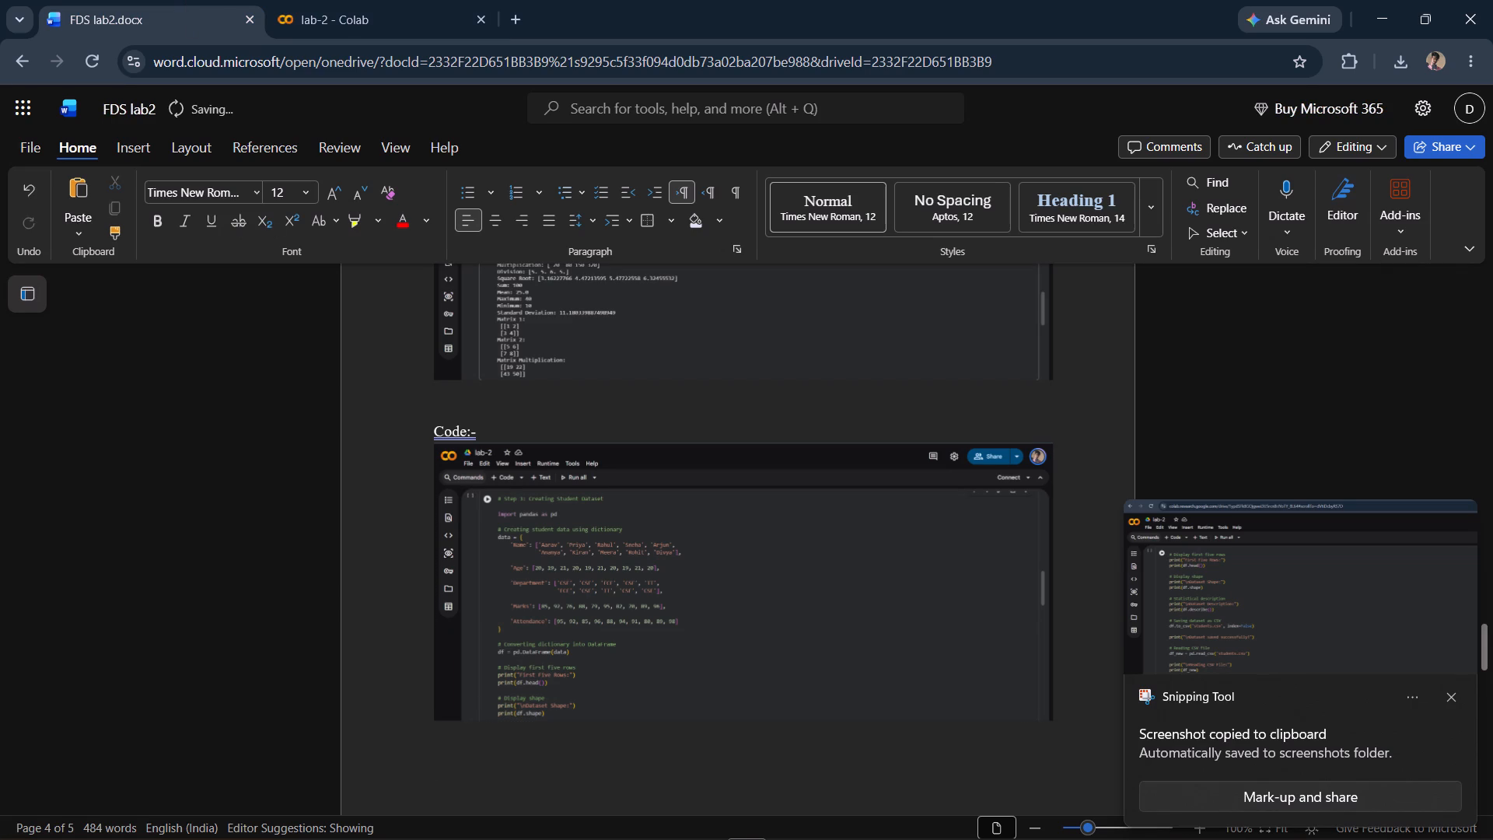
pyautogui.hotkey('ctrl', 'v')
pyautogui.hotkey('ctrl', 'space')
pyautogui.press('space')
pyautogui.press('Tab')
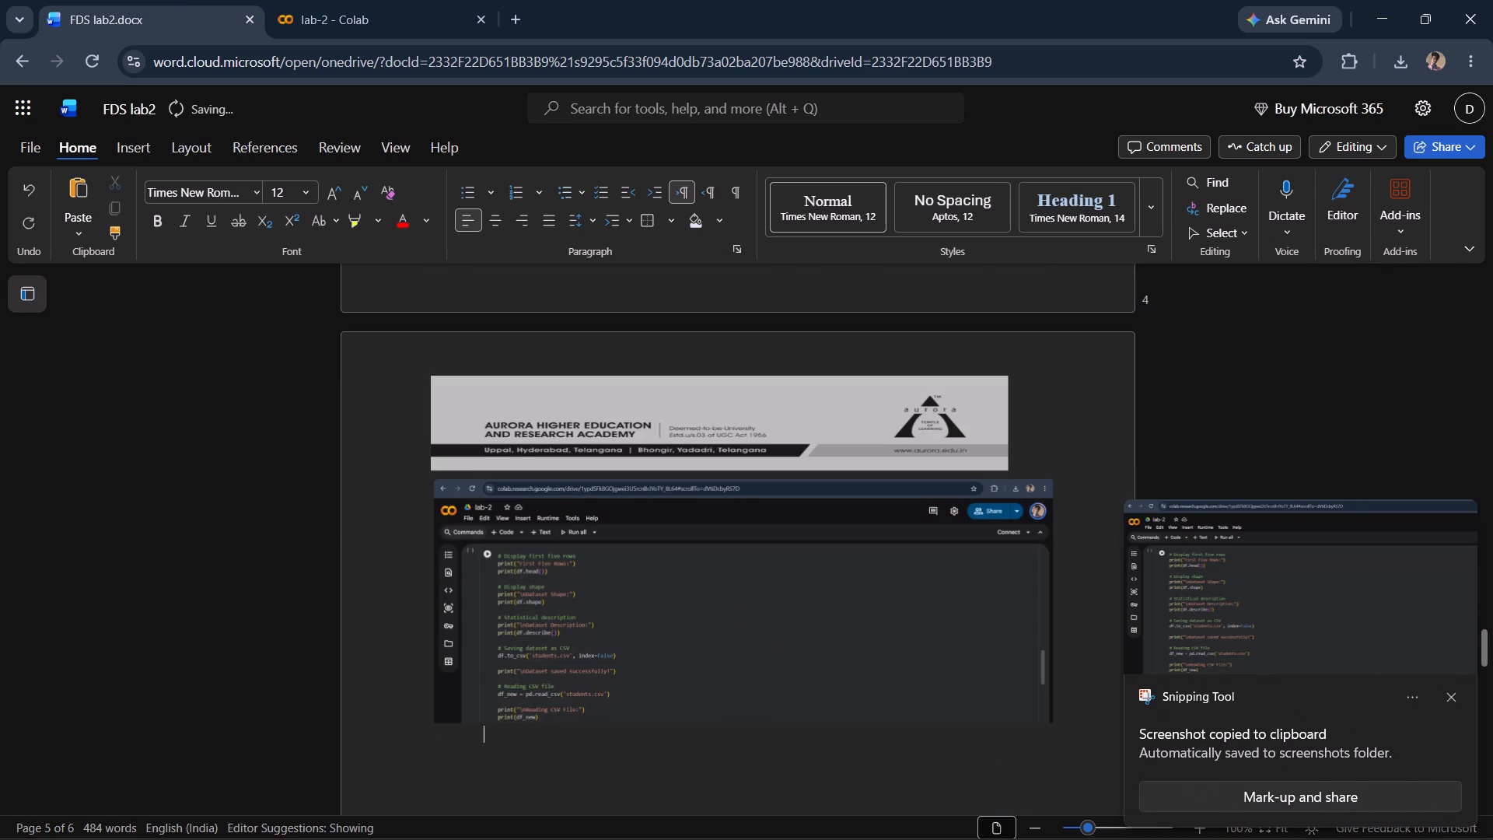
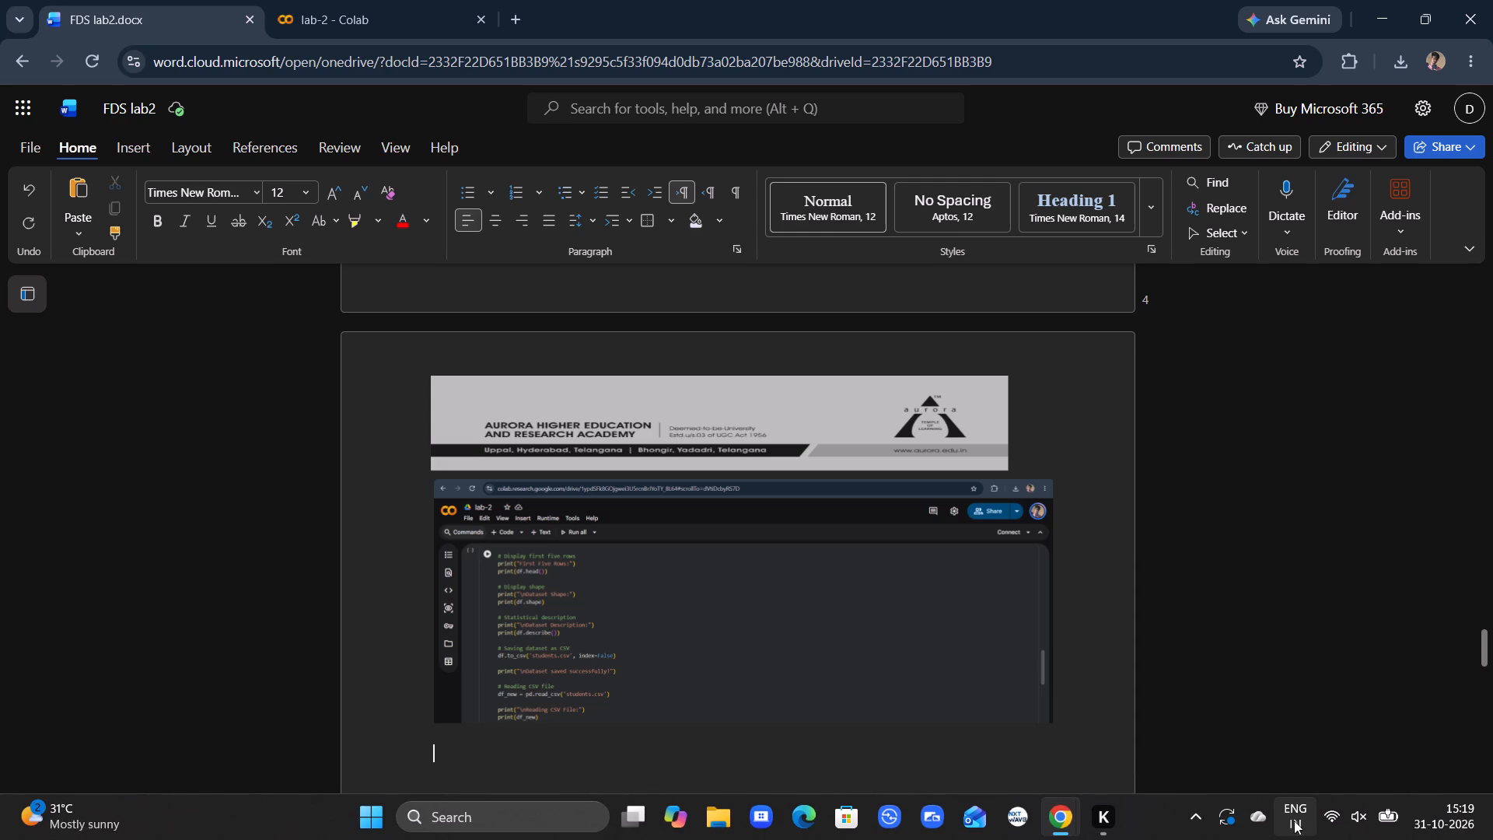
# Switch from FDS lab2.docx to the lab-2 Colab notebook, where the output of the Step 3 student dataset code begins.
pyautogui.hotkey('alt', 'Tab')
pyautogui.hotkey('alt', 'Tab')
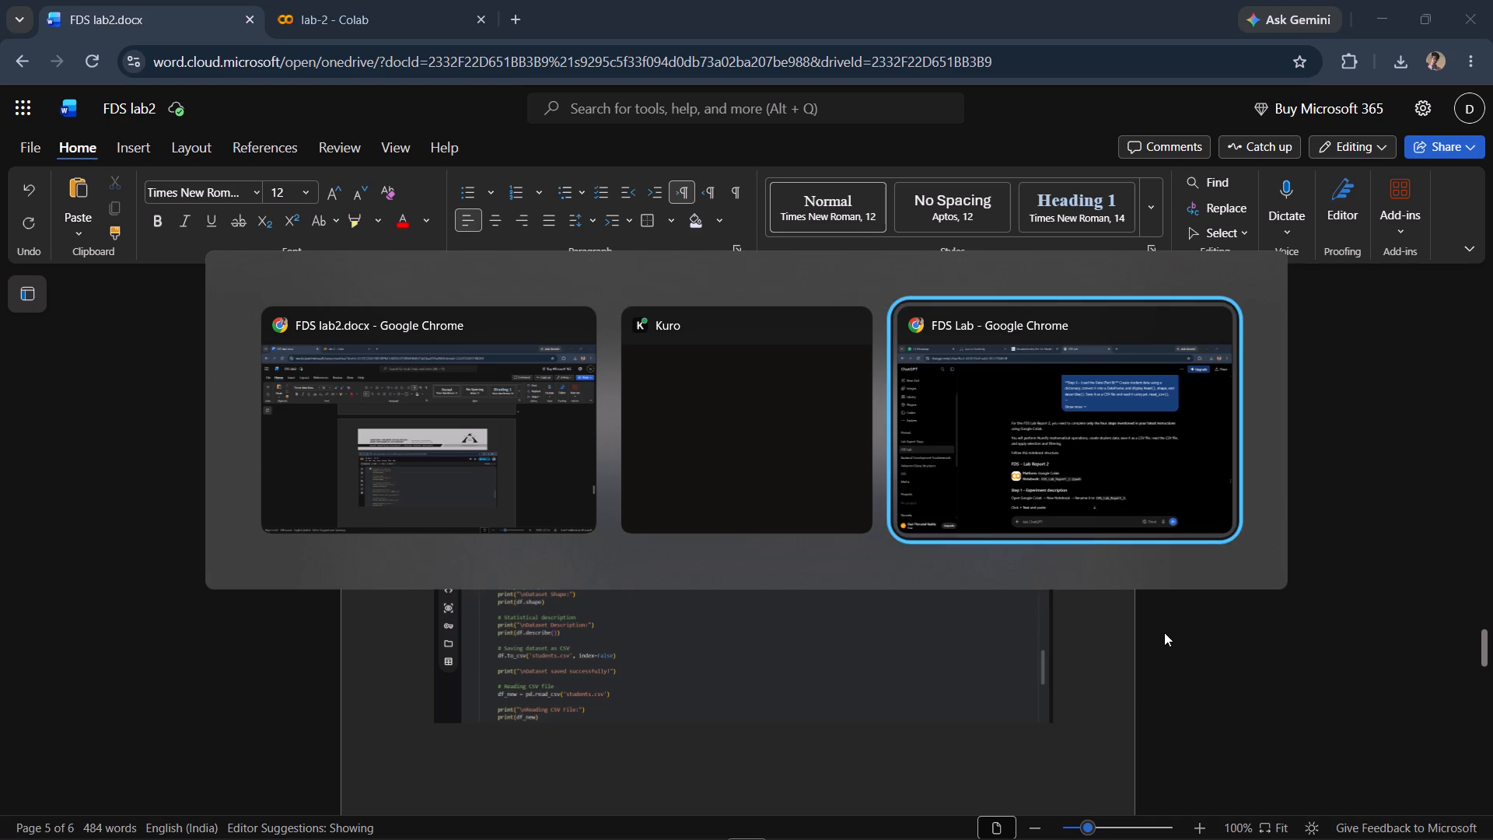
pyautogui.hotkey('alt', 'Tab')
pyautogui.click(384, 0)
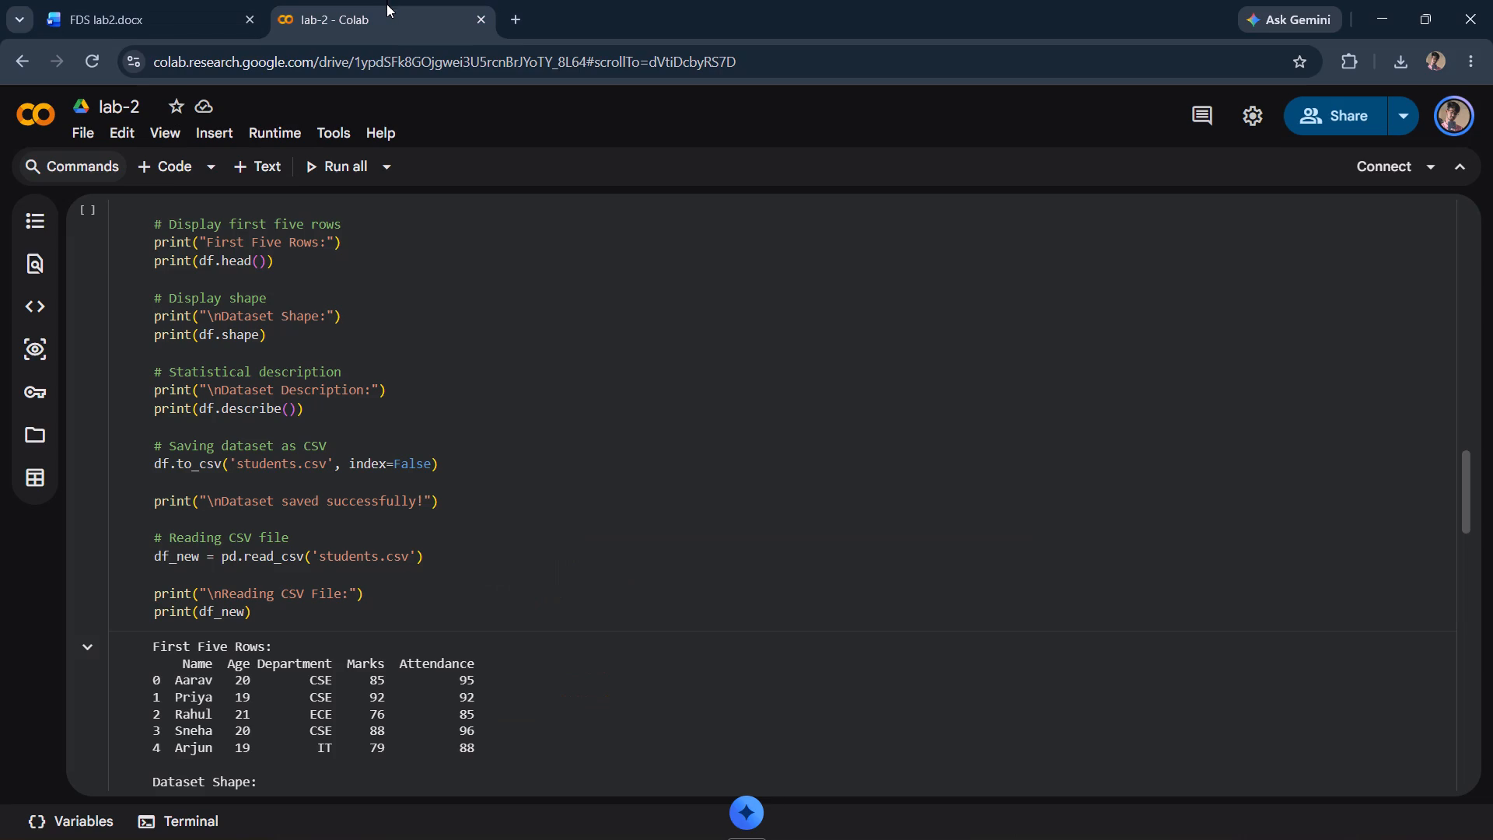
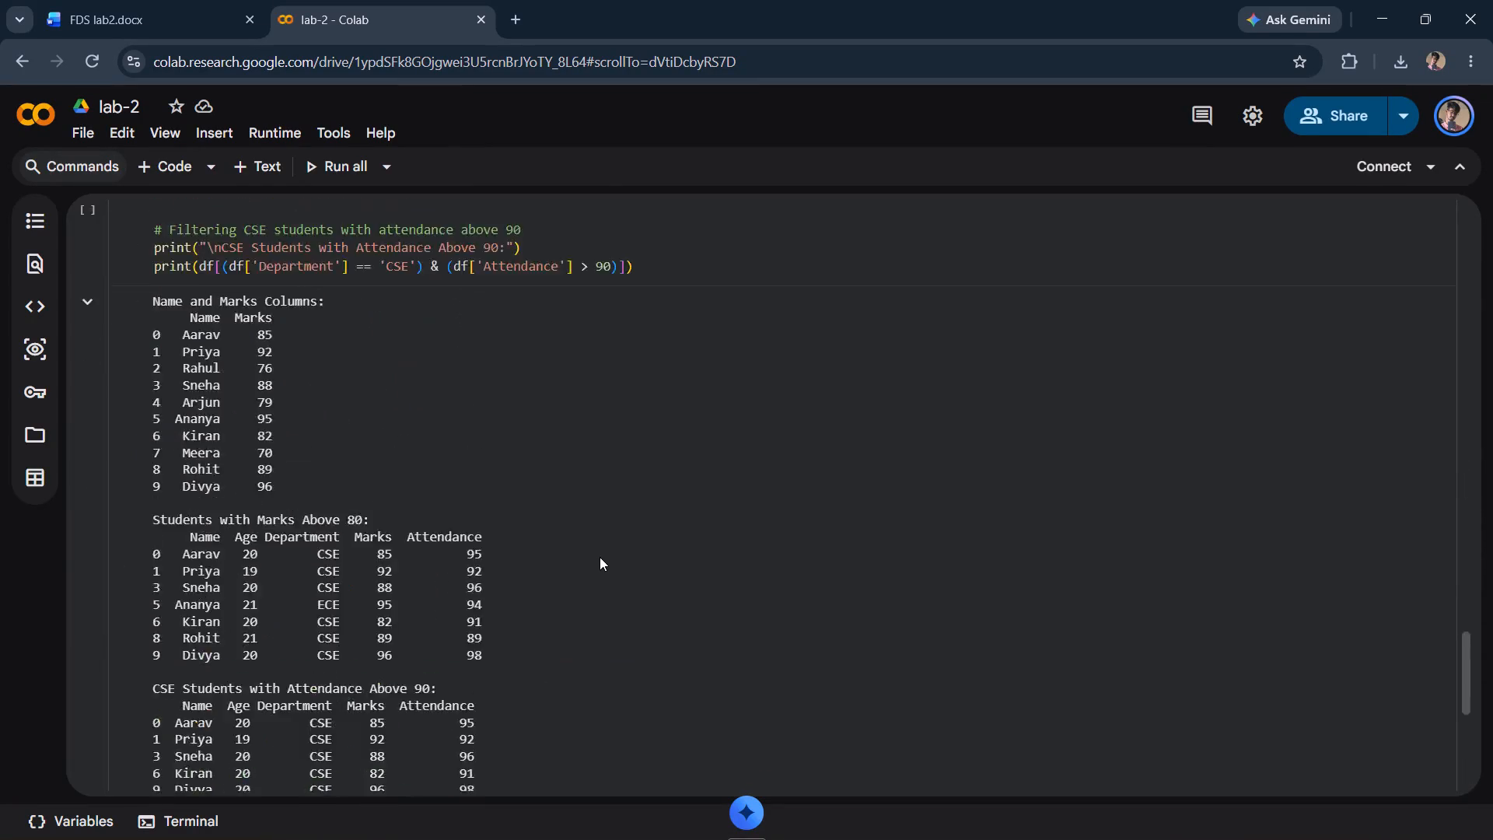
# Capture a screenshot of the notebook showing the full Step 3 output, from First Five Rows to the Reading CSV File table.
pyautogui.scroll(2, 600, 557)
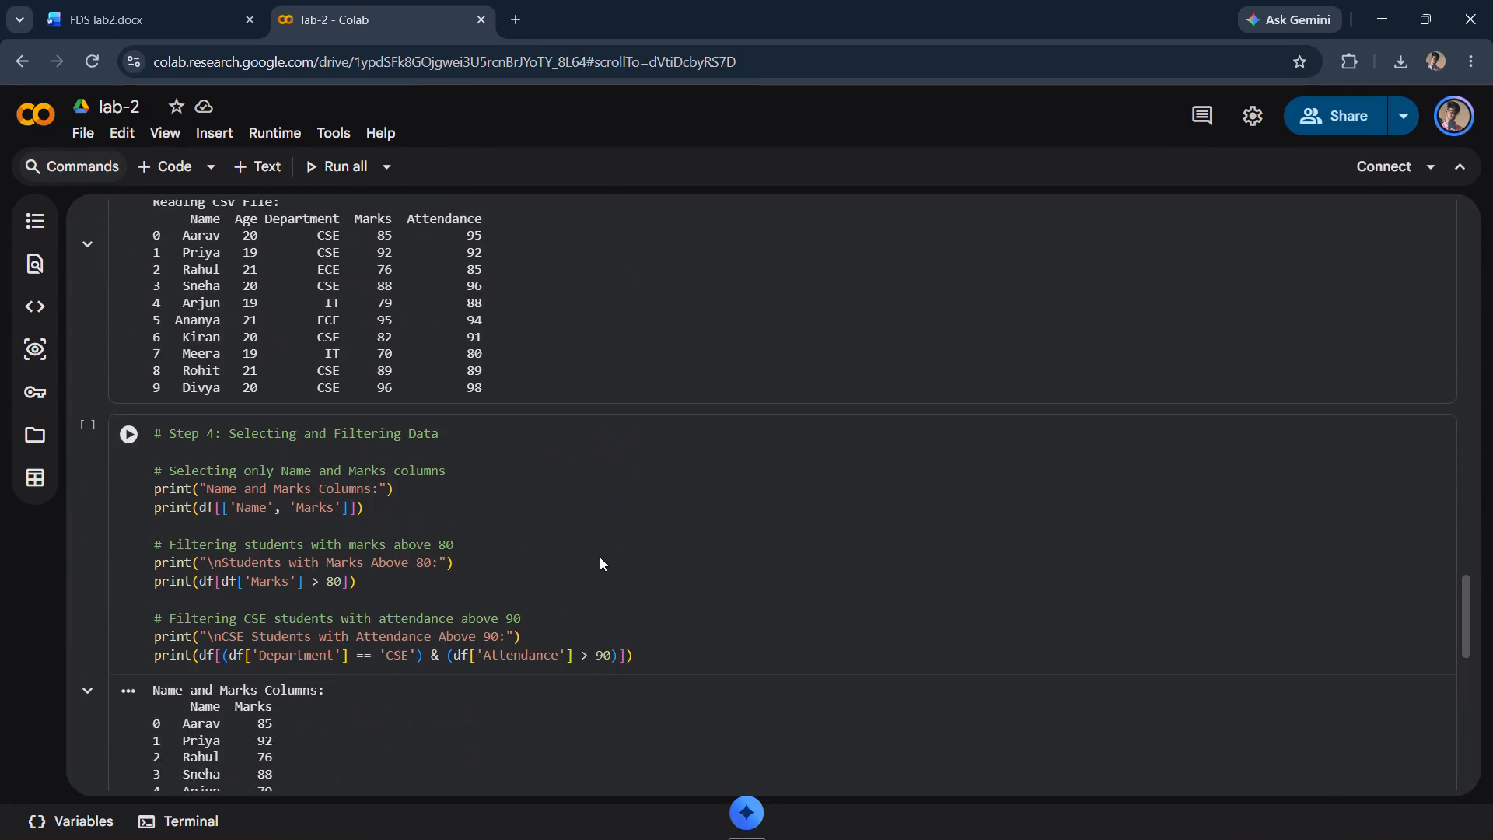
pyautogui.scroll(4, 600, 557)
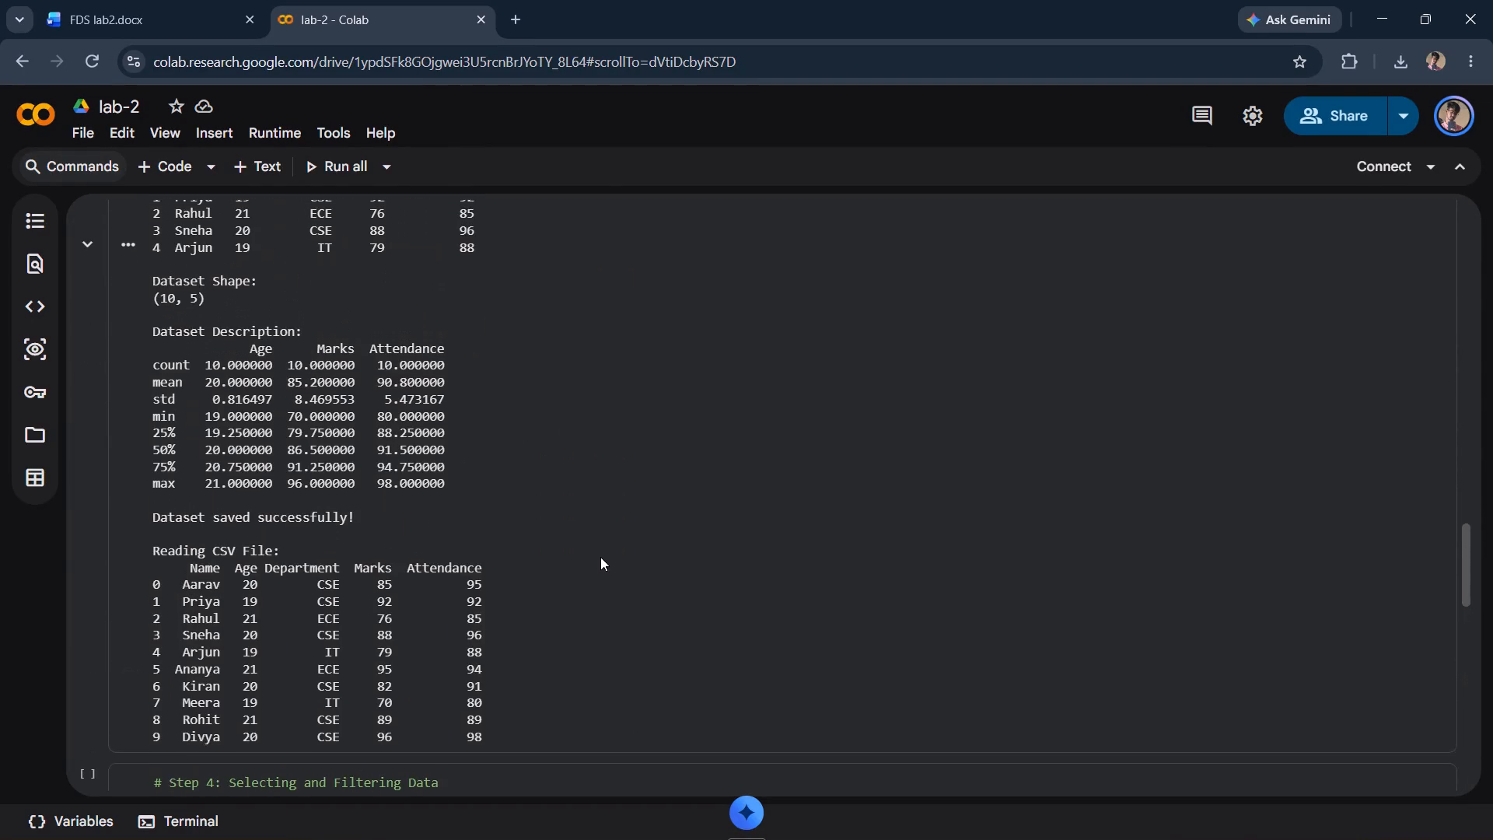
pyautogui.scroll(4, 600, 557)
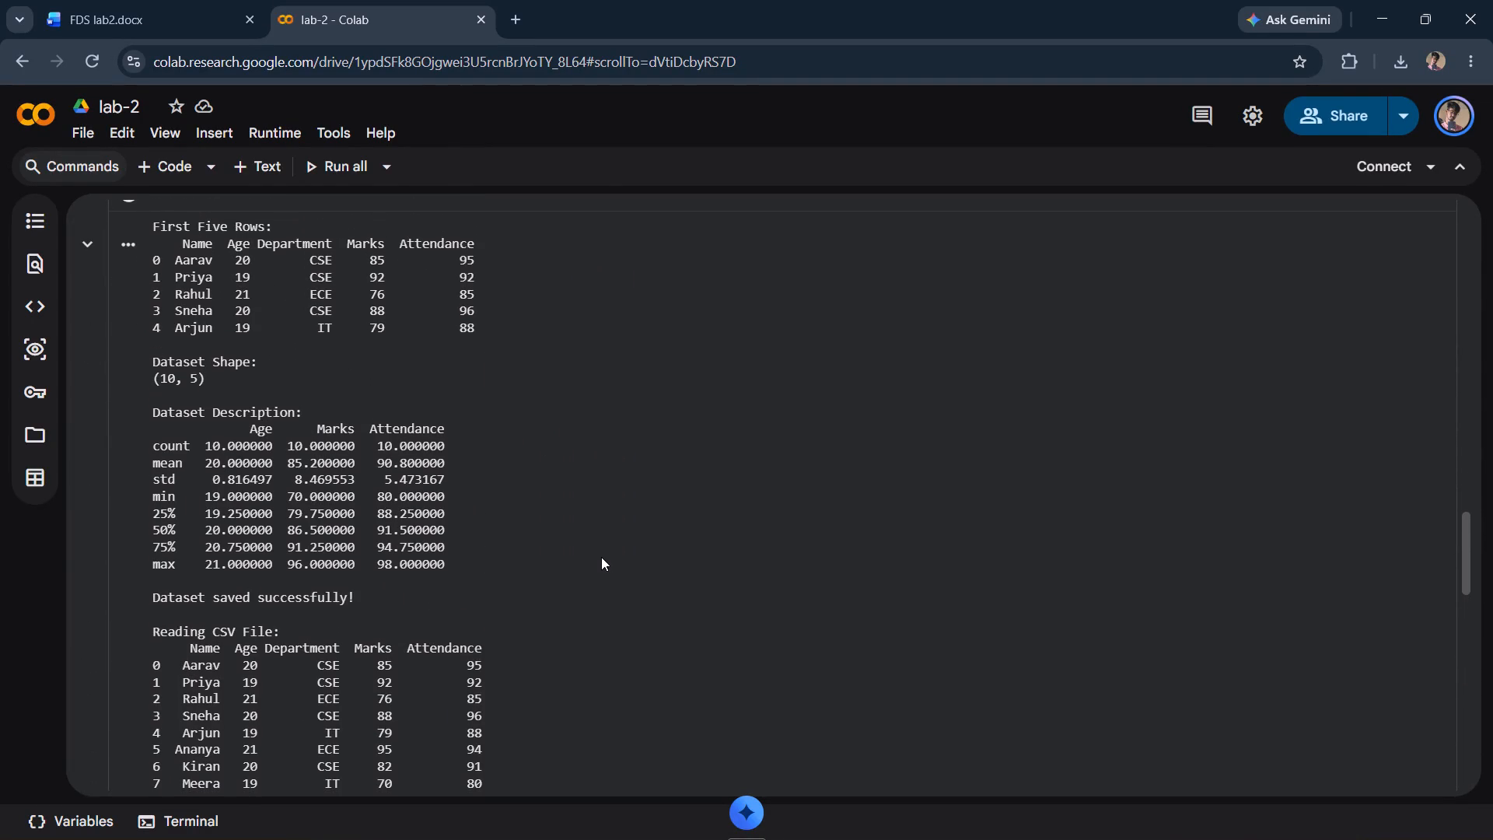
pyautogui.hscroll(1, 601, 557)
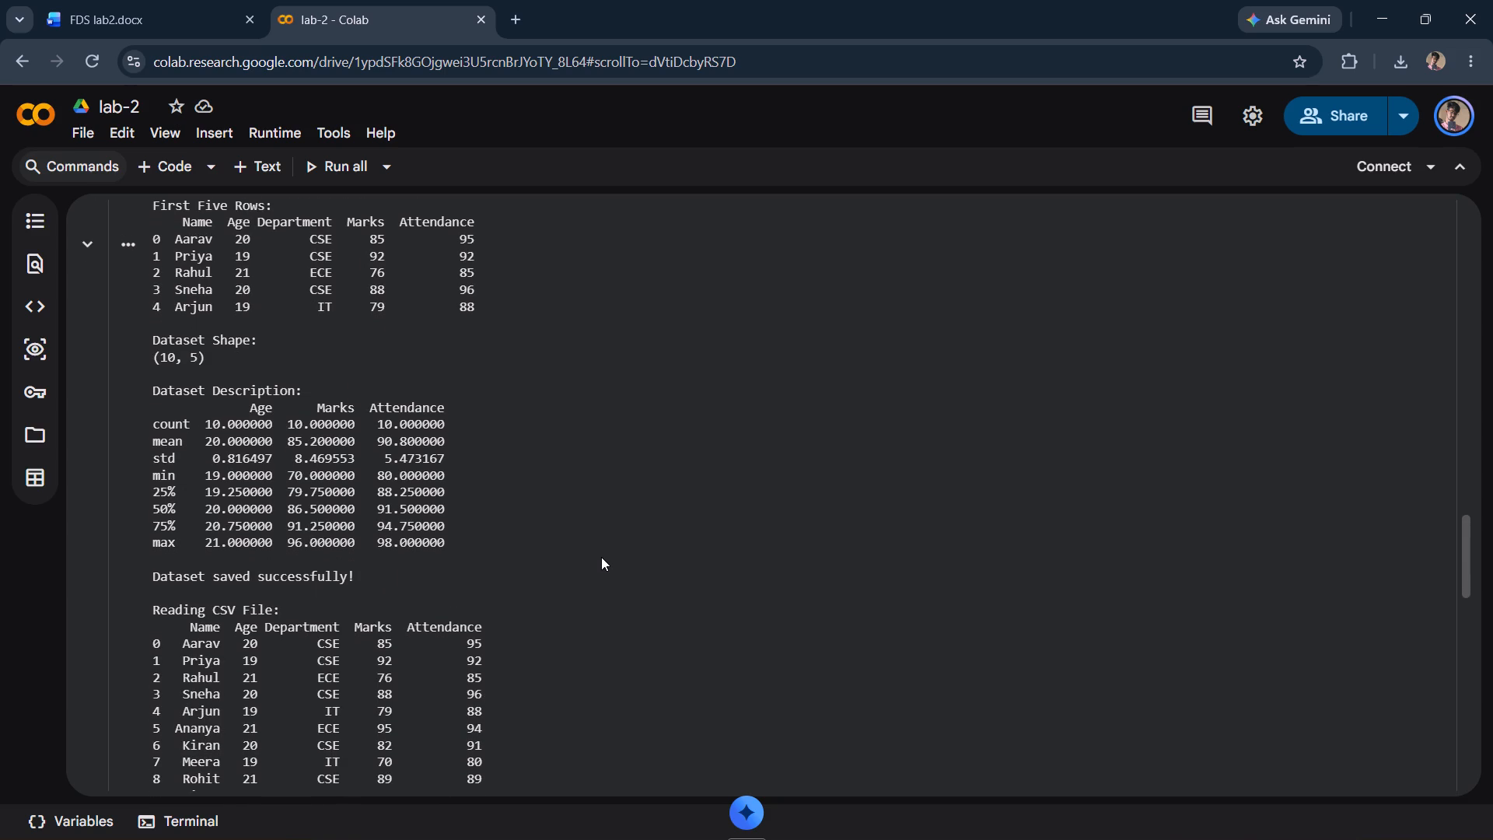
pyautogui.hscroll(1, 601, 557)
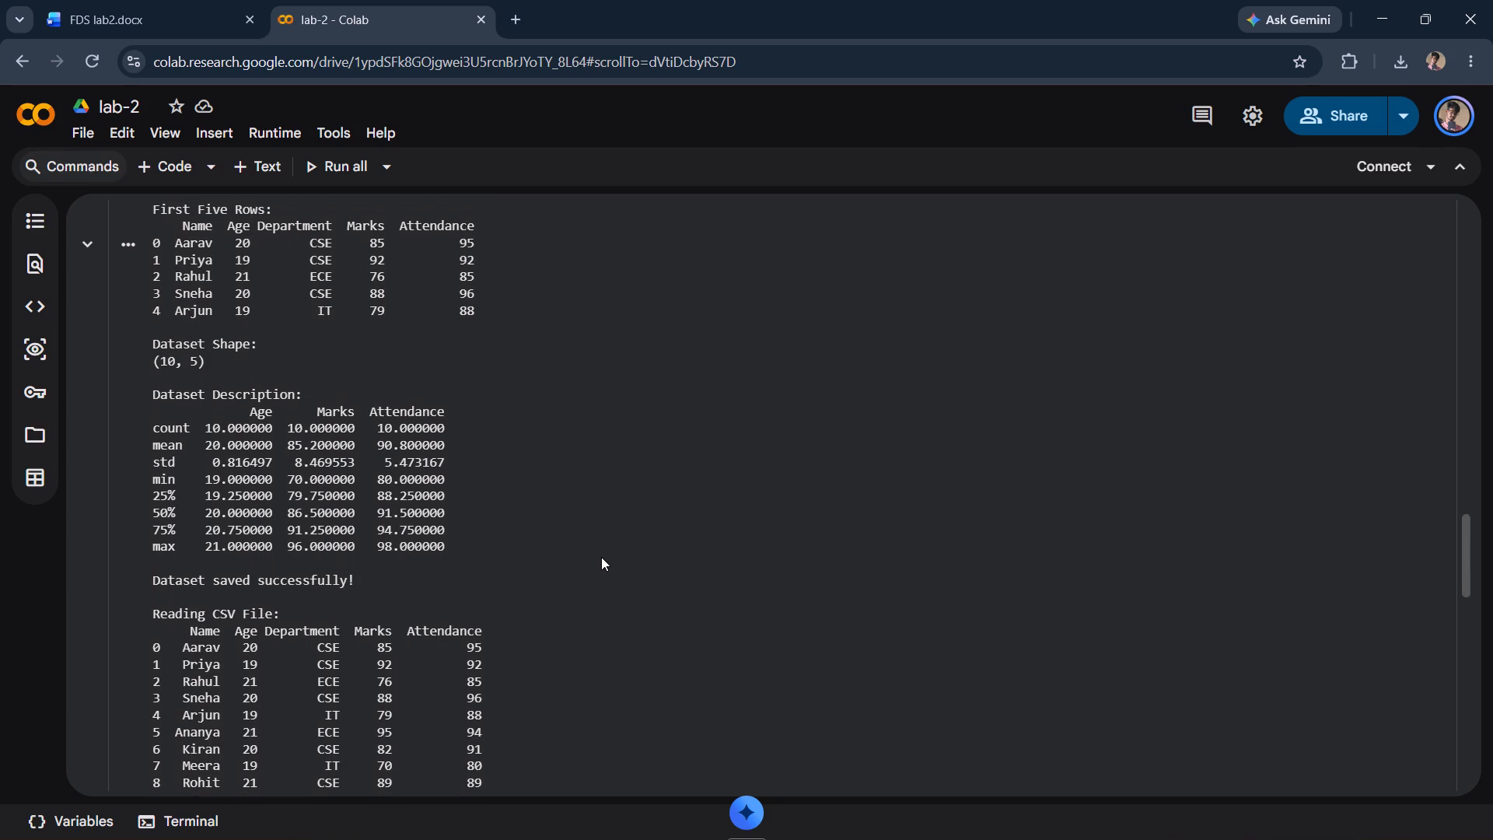
pyautogui.hscroll(2, 601, 557)
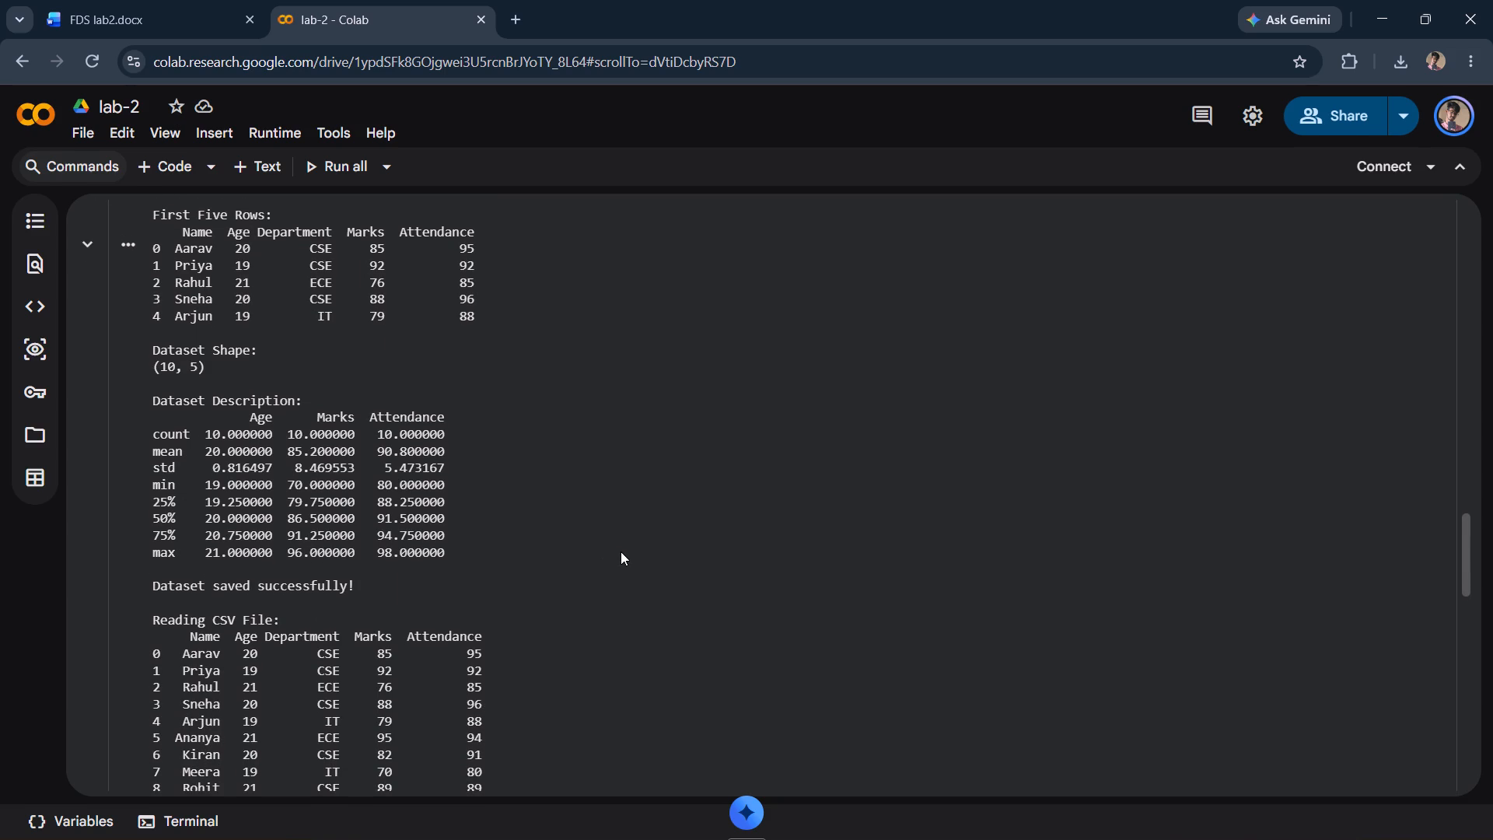
pyautogui.hotkey('ctrl', '-')
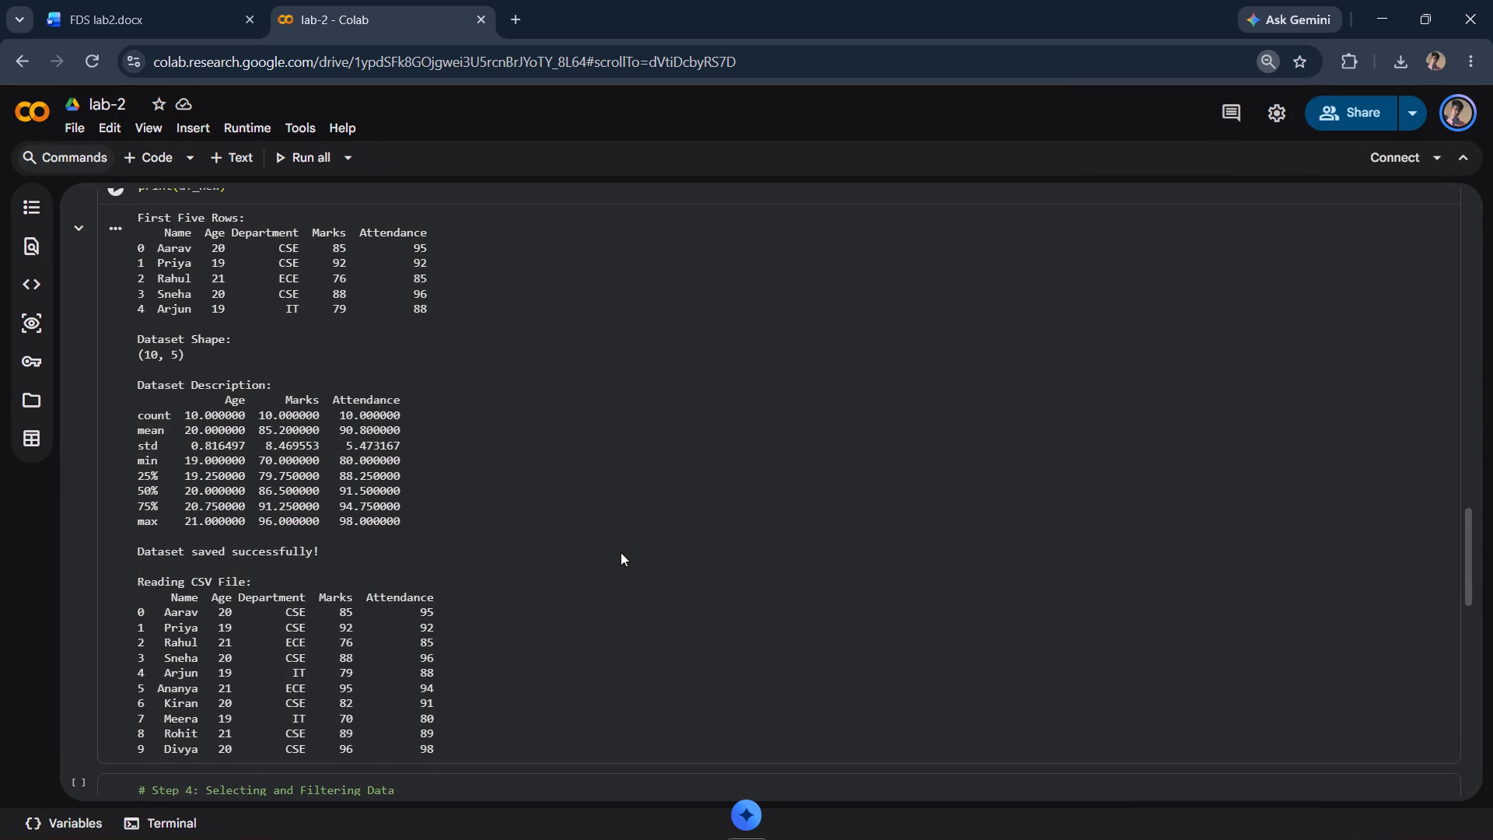
pyautogui.press('Print')
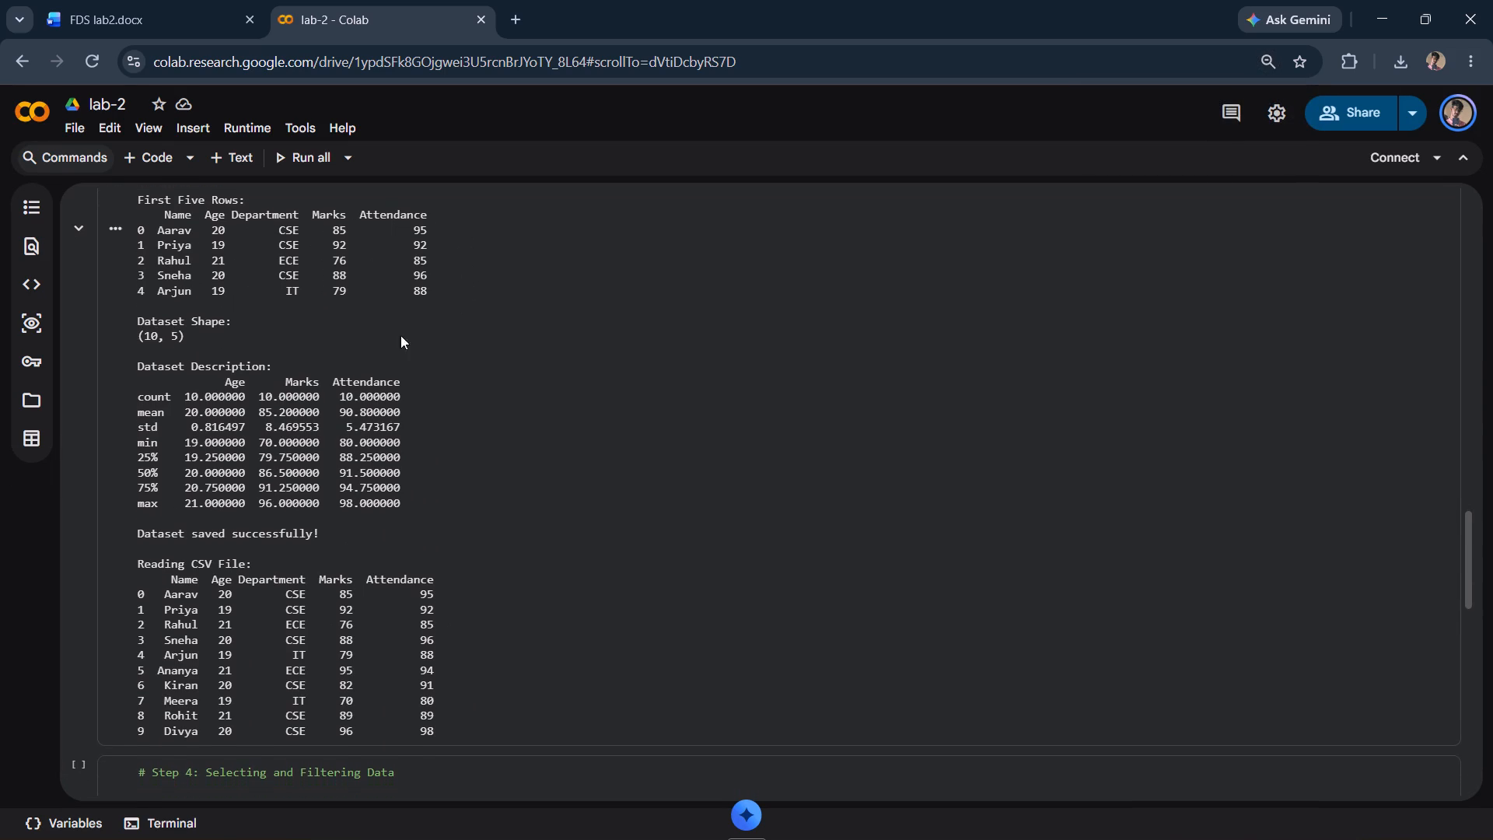
pyautogui.moveTo(0, 36); pyautogui.dragTo(1328, 839)
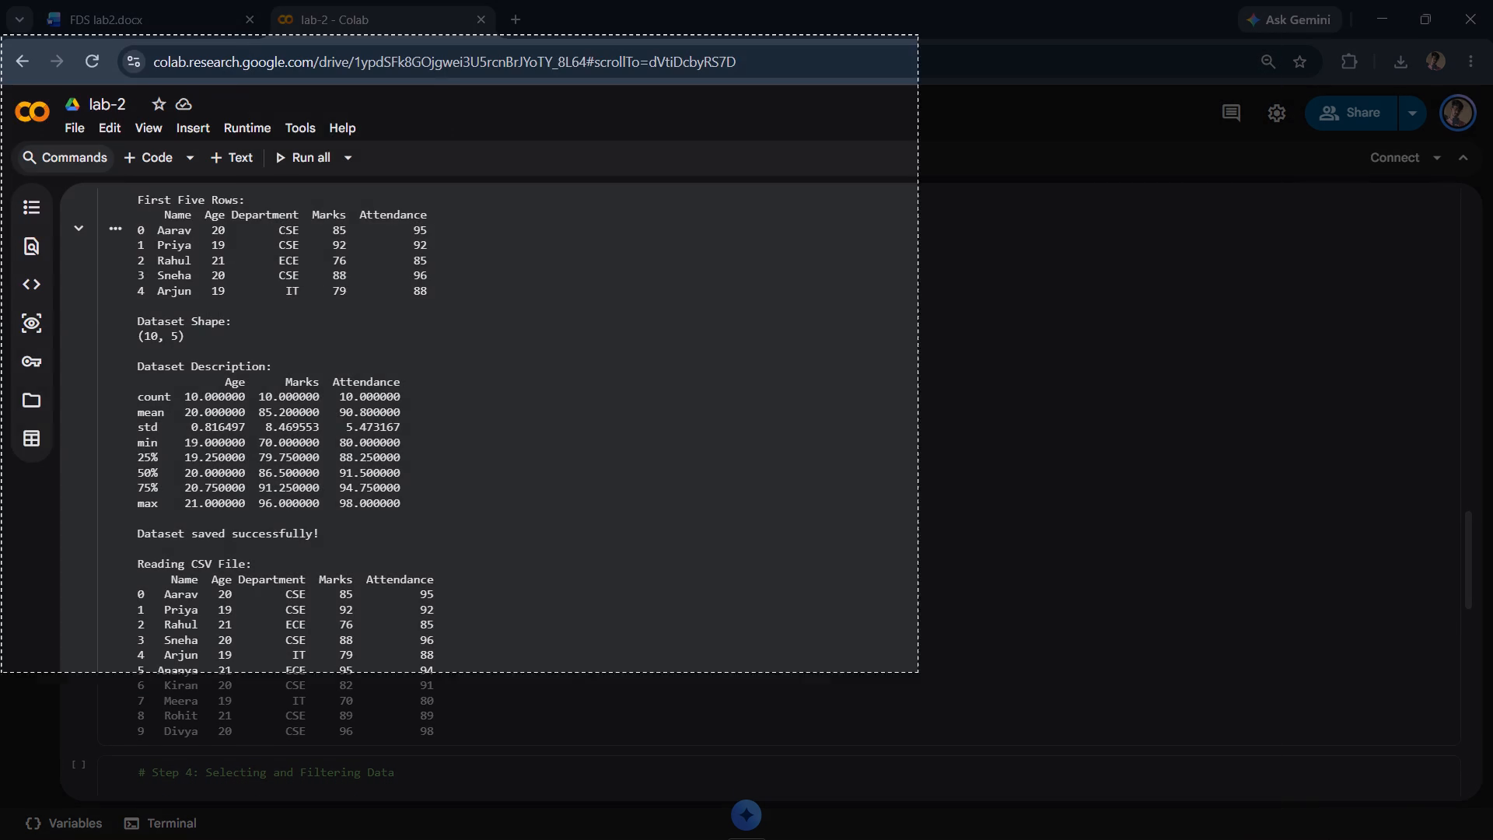
pyautogui.moveTo(1328, 839); pyautogui.dragTo(1492, 758)
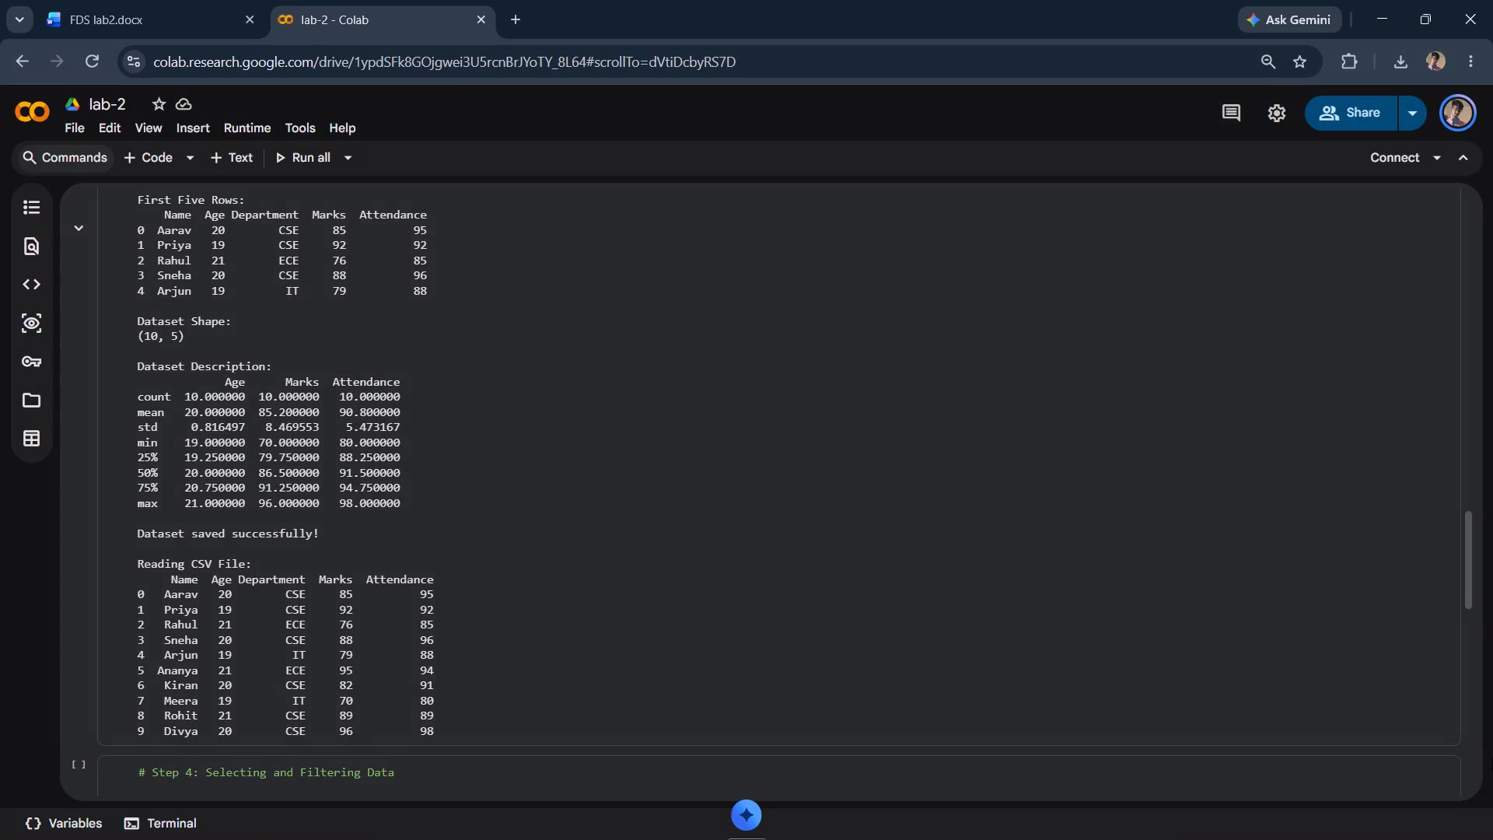
# Switch to FDS lab2.docx and paste the Step 3 output screenshot below the Step 3 code screenshot.
pyautogui.hotkey('alt', 'Tab')
pyautogui.hotkey('alt', 'Tab')
pyautogui.hotkey('alt', 'Tab')
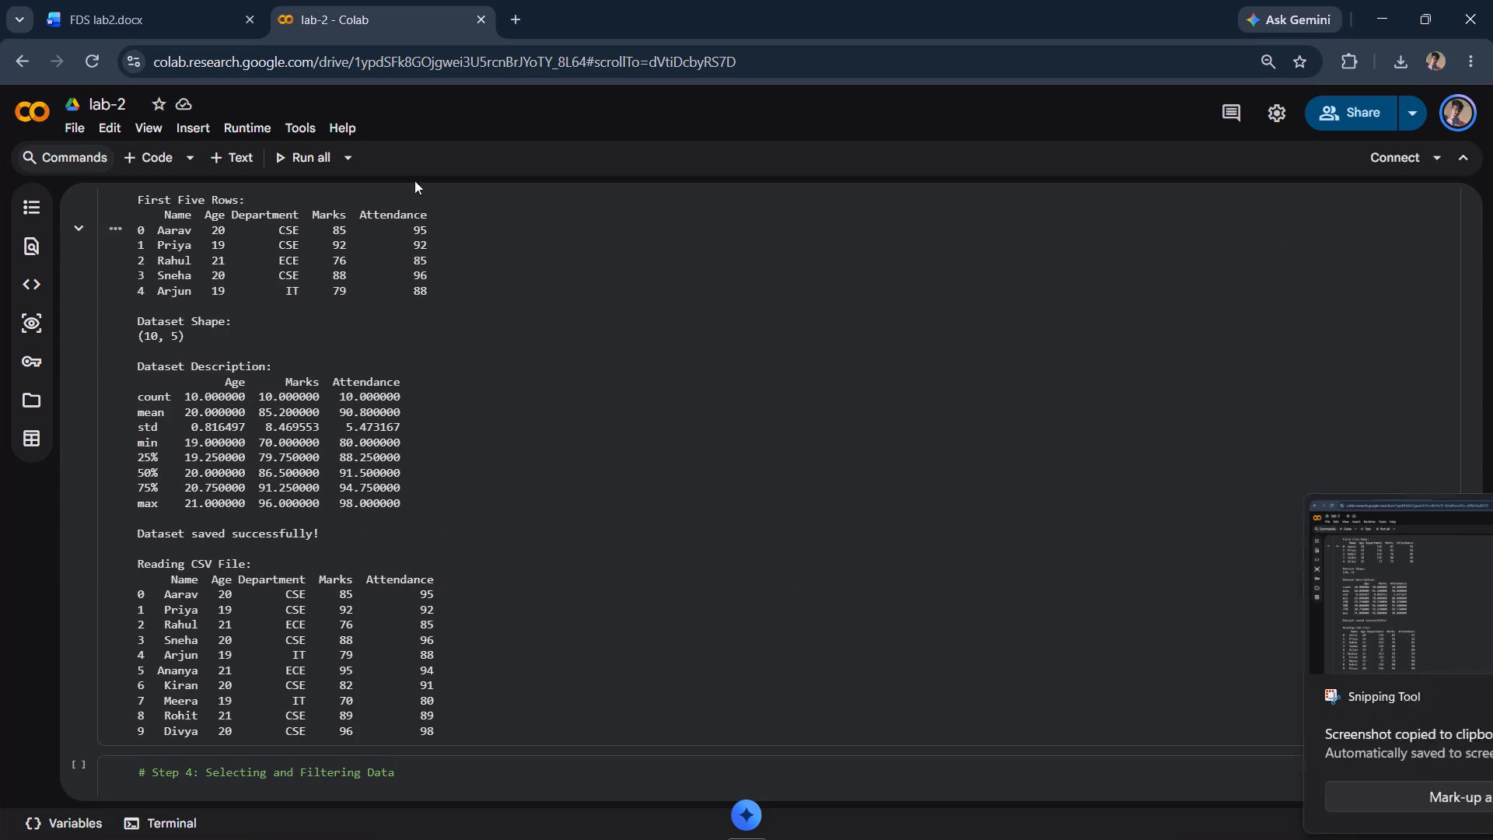
pyautogui.click(148, 1)
pyautogui.hotkey('ctrl', 'v')
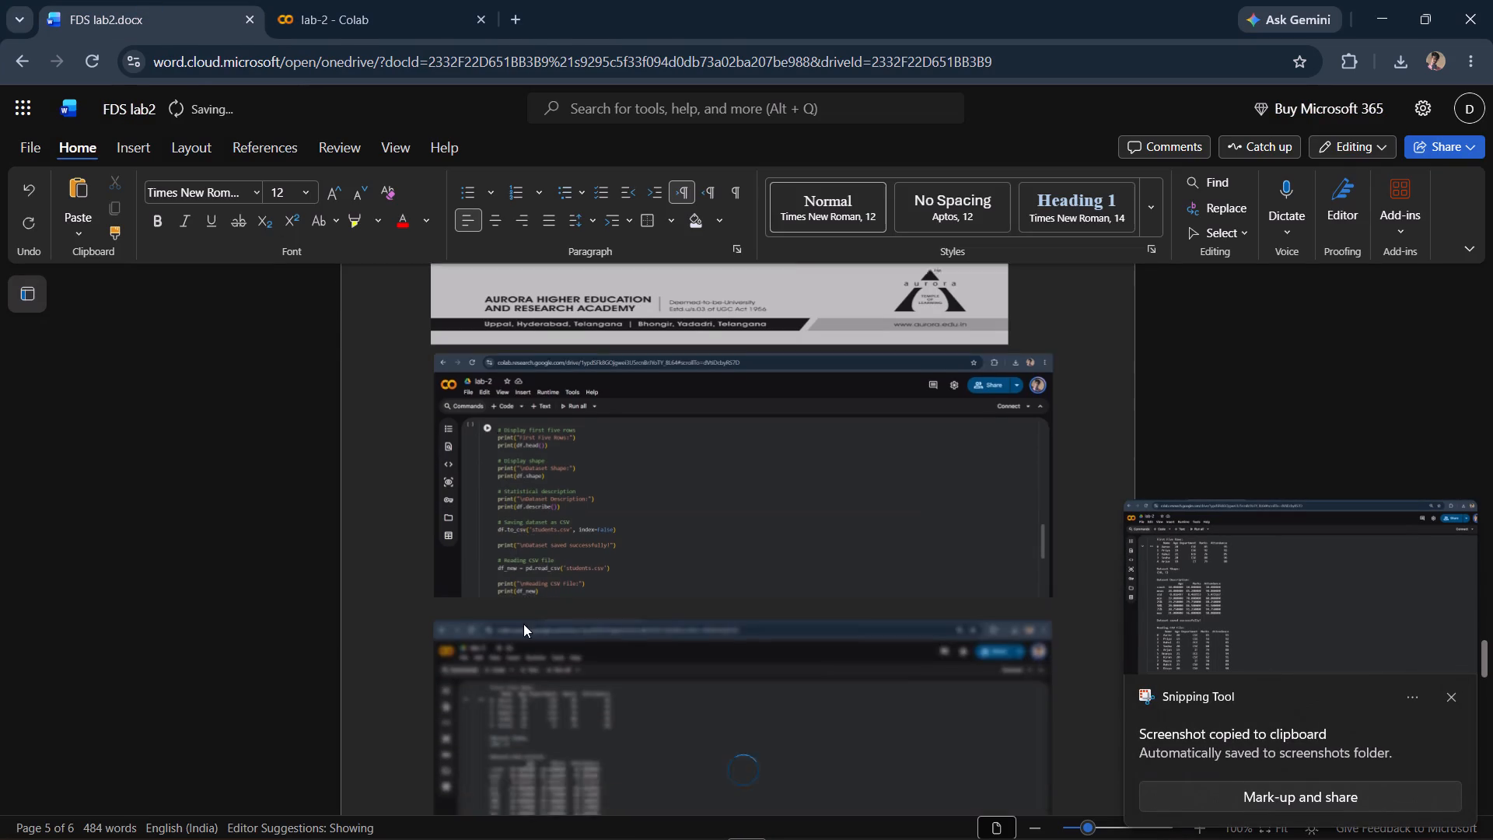
# Add the label "Output:-" on the line between the Step 3 code and output screenshots, followed by a line break.
pyautogui.click(1075, 385)
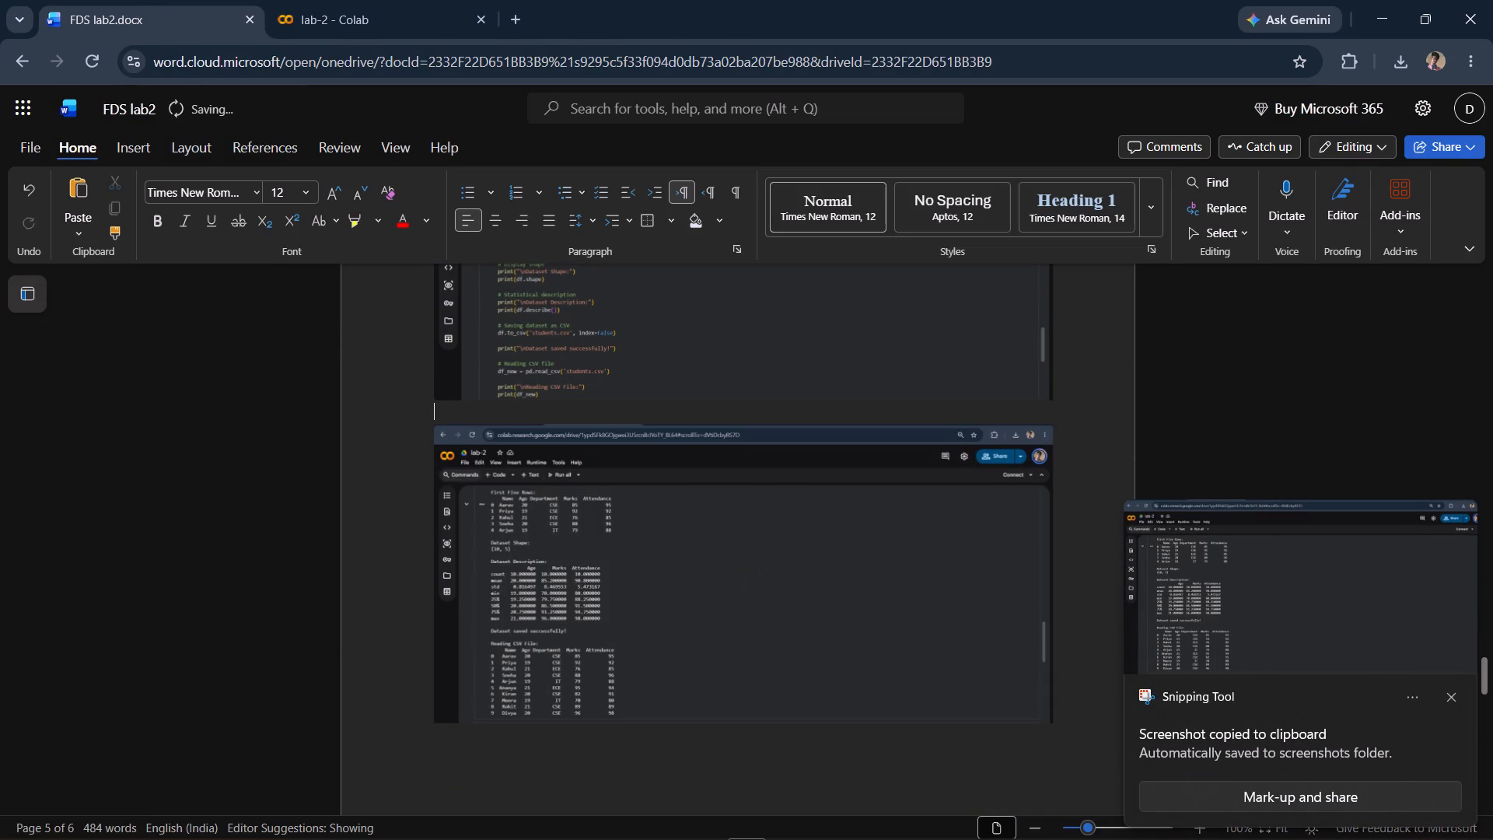
pyautogui.write('oy=')
pyautogui.press('BackSpace')
pyautogui.press('BackSpace')
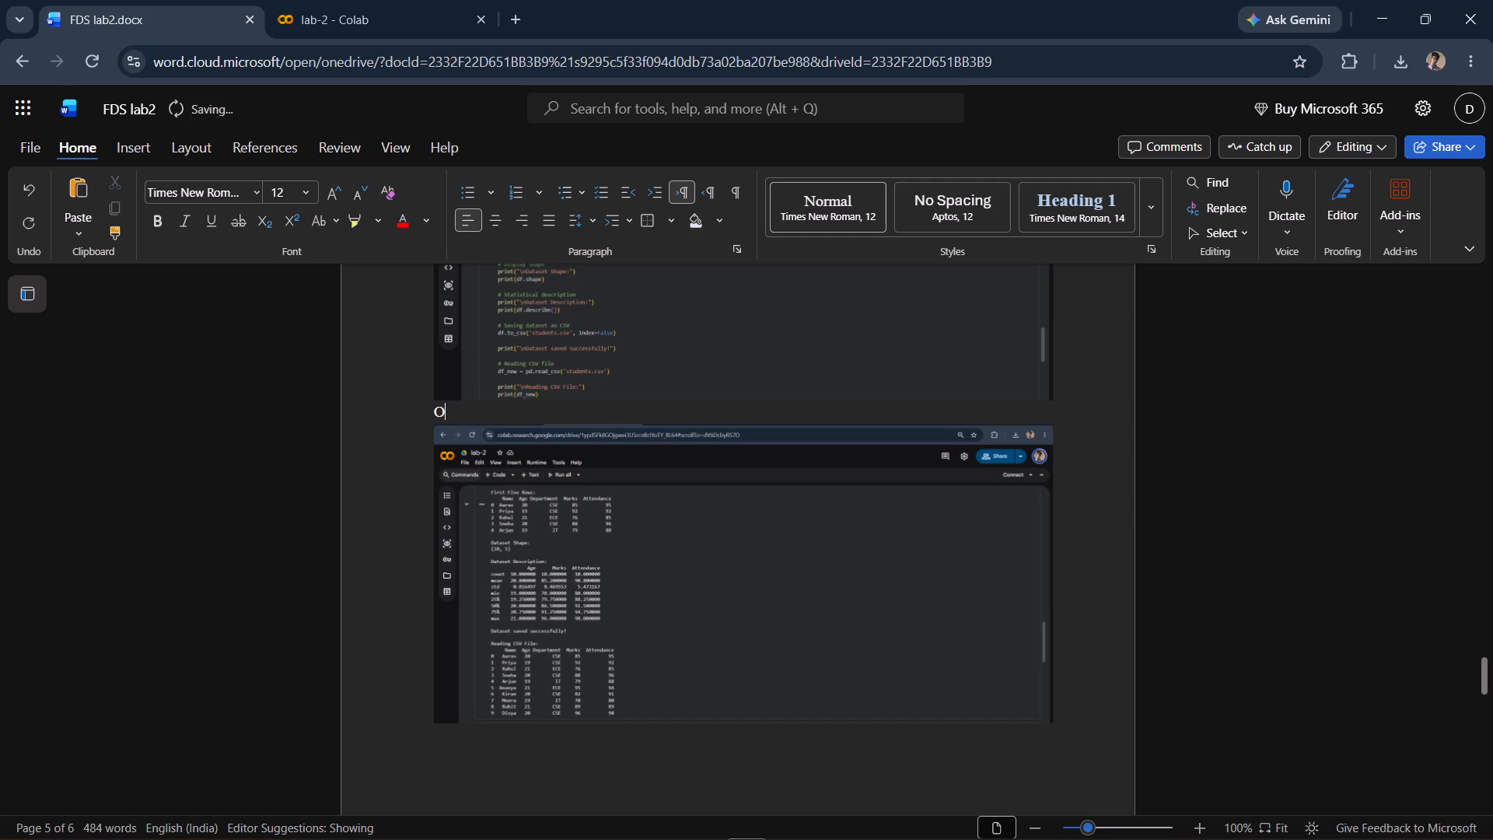
pyautogui.write('ut')
pyautogui.write('put')
pyautogui.hotkey('shift', ':')
pyautogui.write('-')
pyautogui.press('space')
pyautogui.press('Return')
# Switch to the lab-2 Colab notebook and capture a screenshot of the Step 4: Selecting and Filtering Data code, excluding its output.
pyautogui.hotkey('alt', 'Tab')
pyautogui.hotkey('alt', 'Tab')
pyautogui.hotkey('alt', 'Tab')
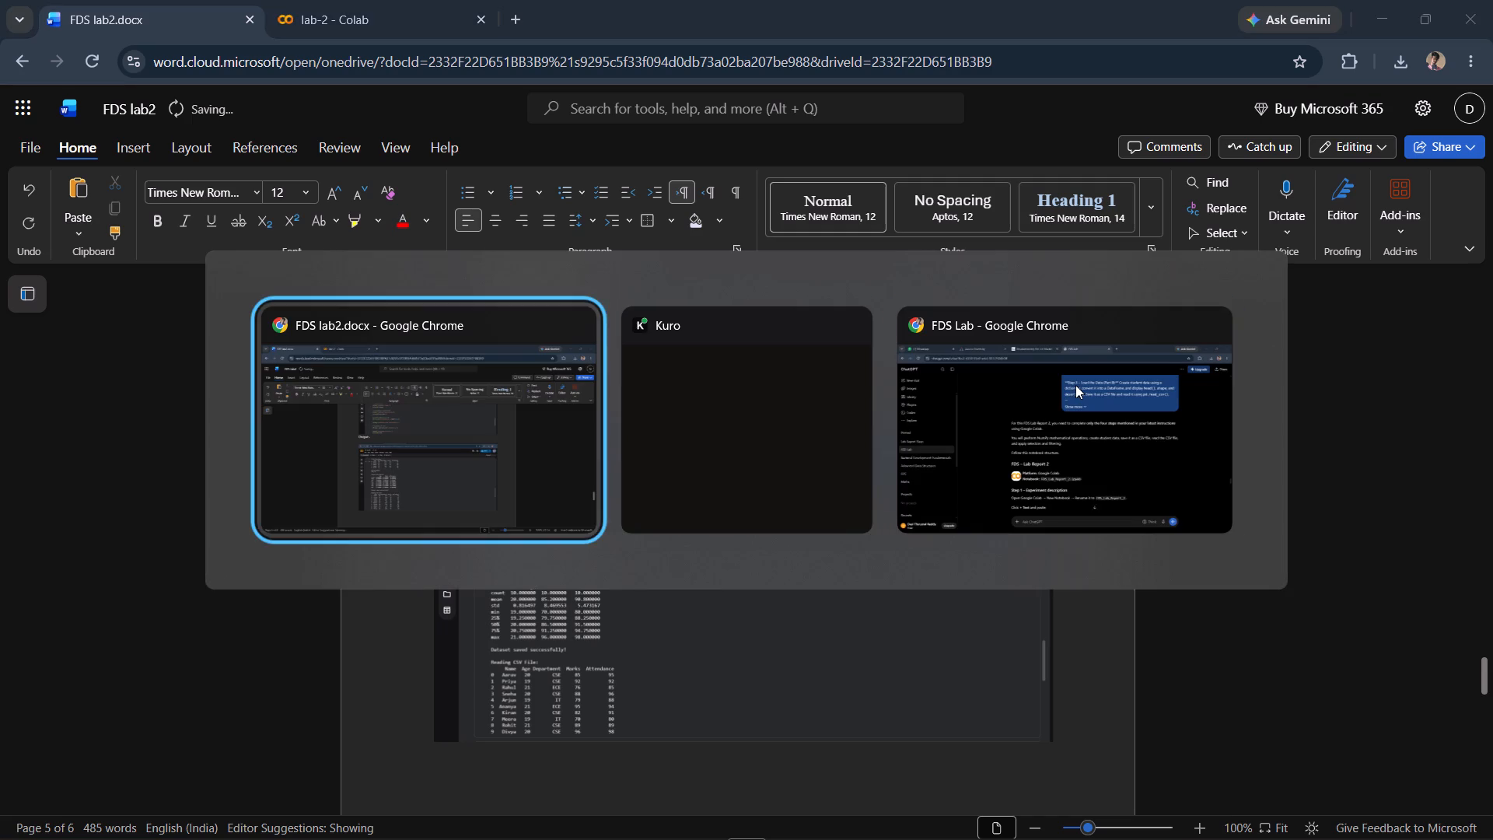
pyautogui.click(353, 0)
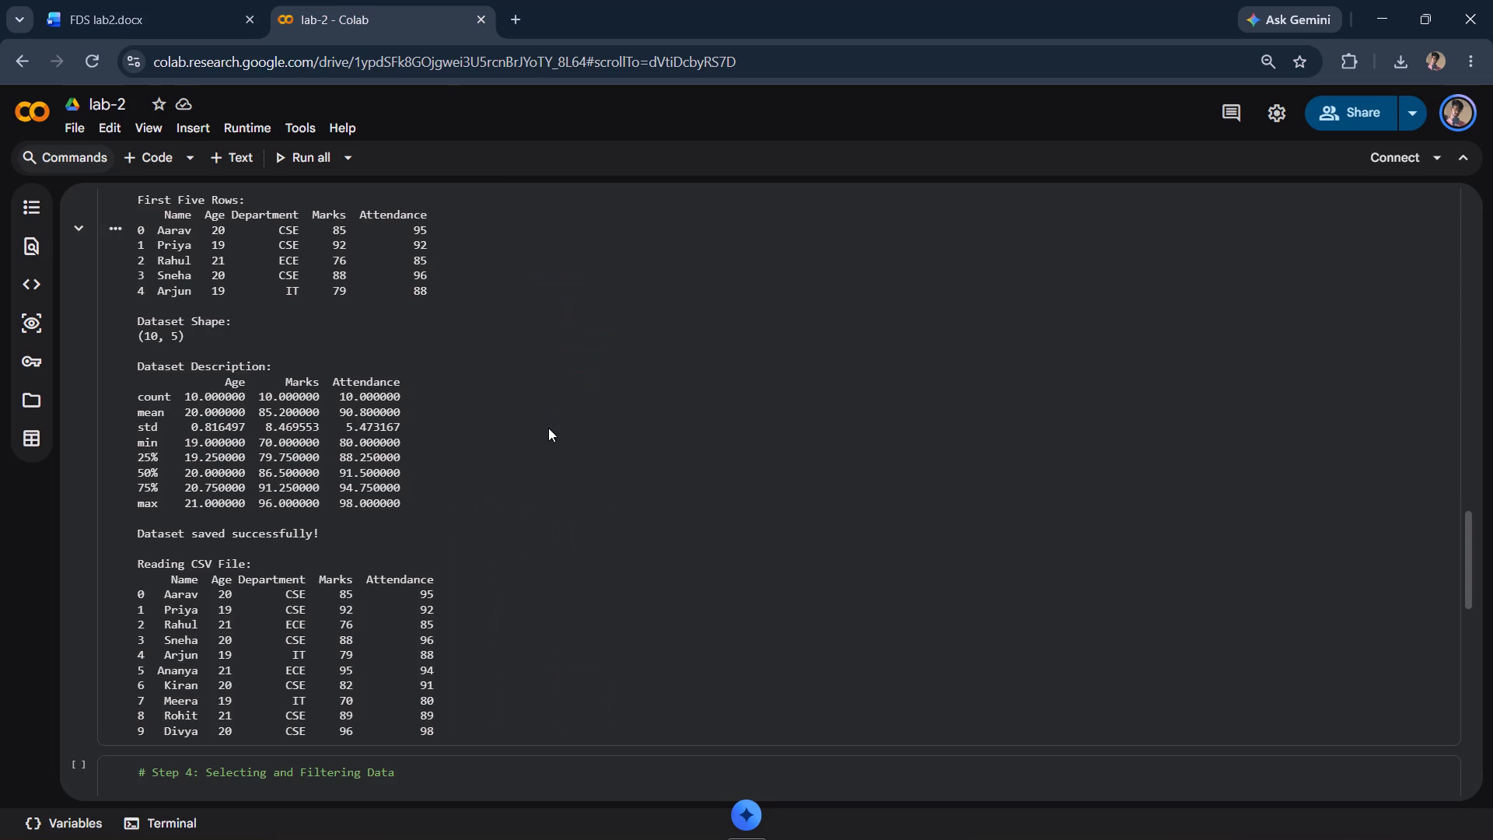
pyautogui.scroll(-5, 548, 428)
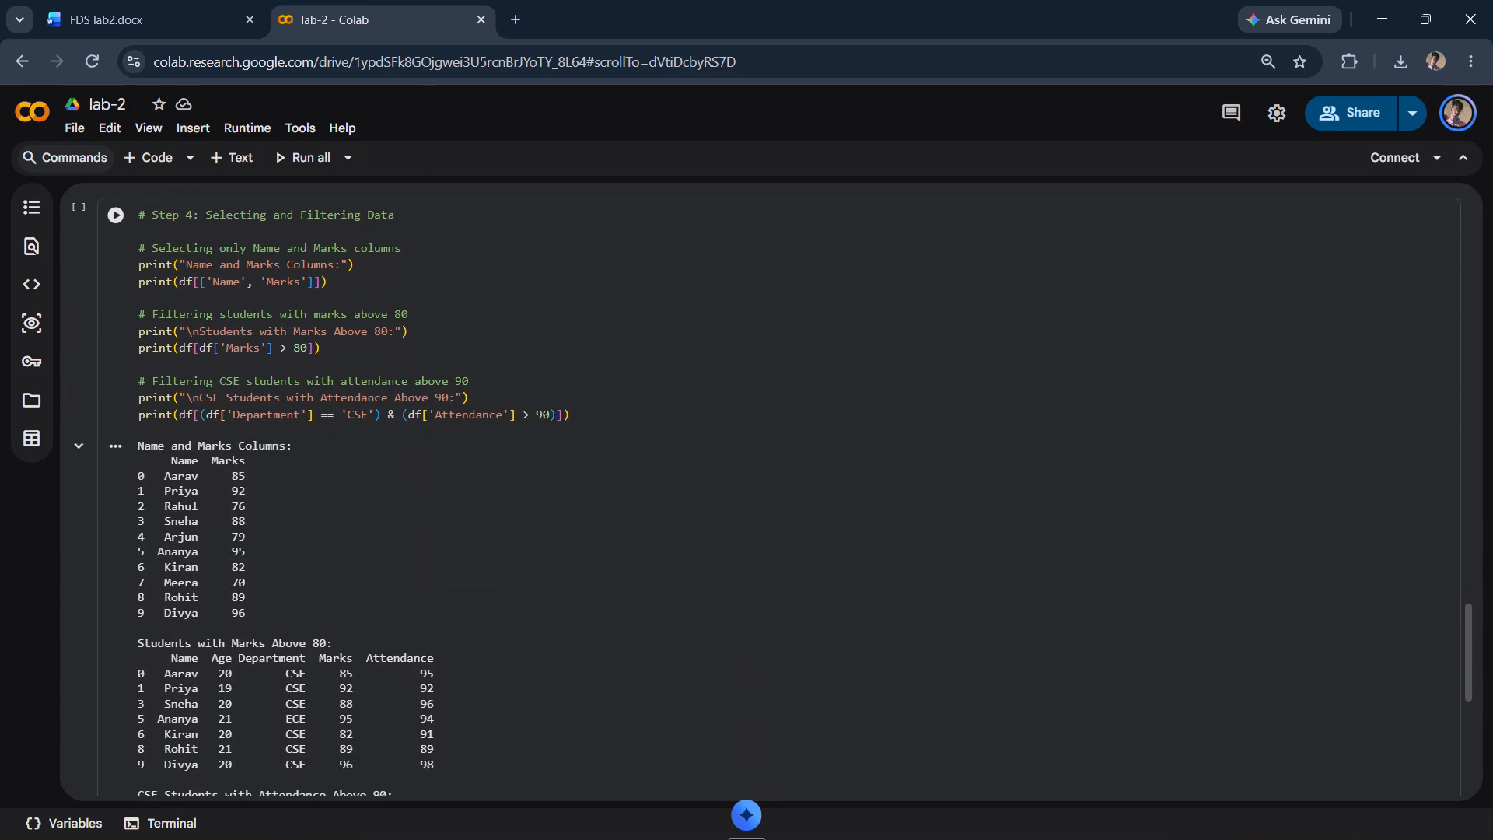
pyautogui.scroll(-3, 545, 423)
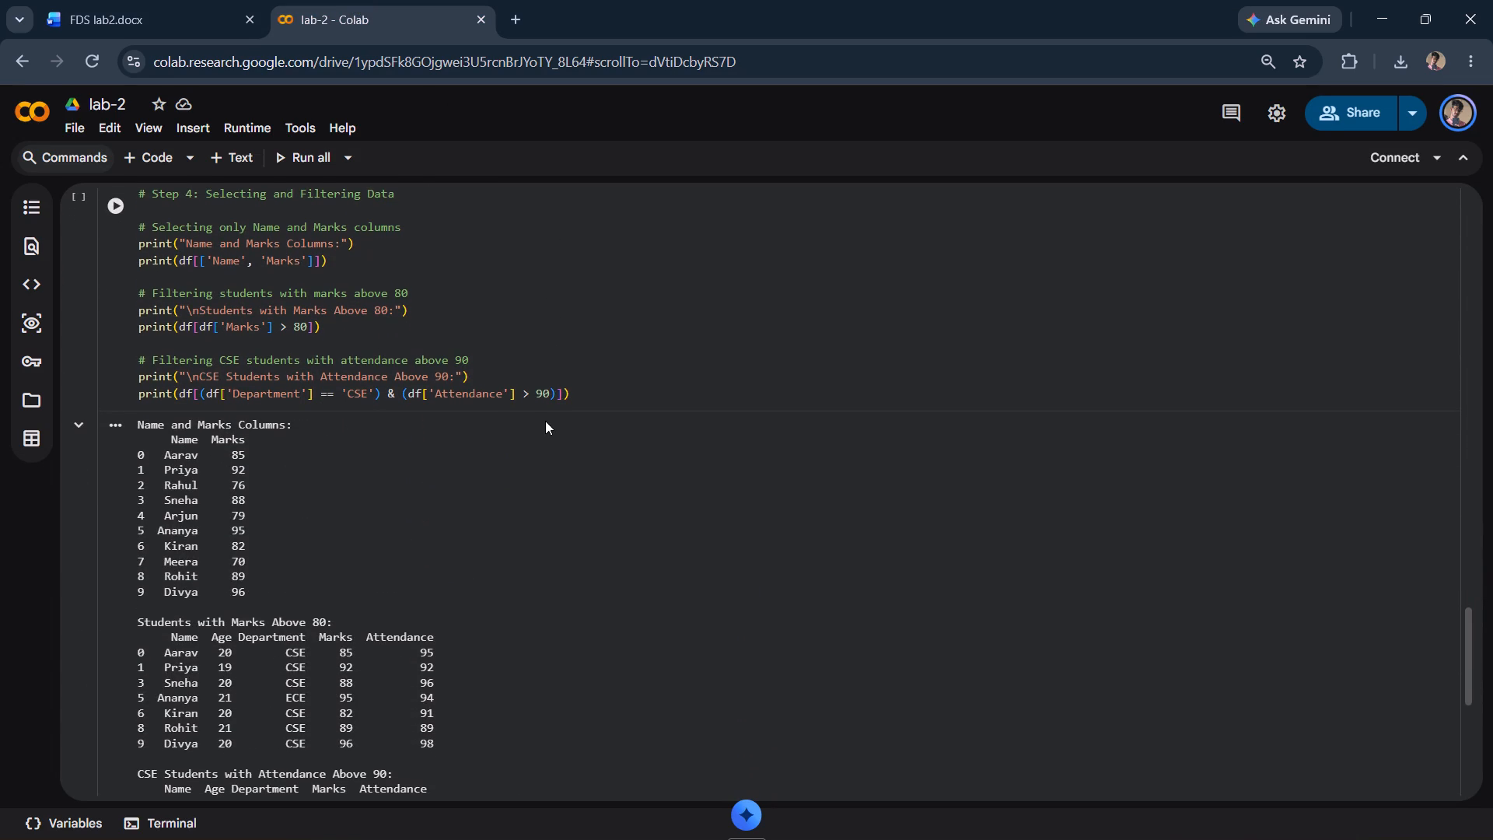
pyautogui.hotkey('ctrl', '=')
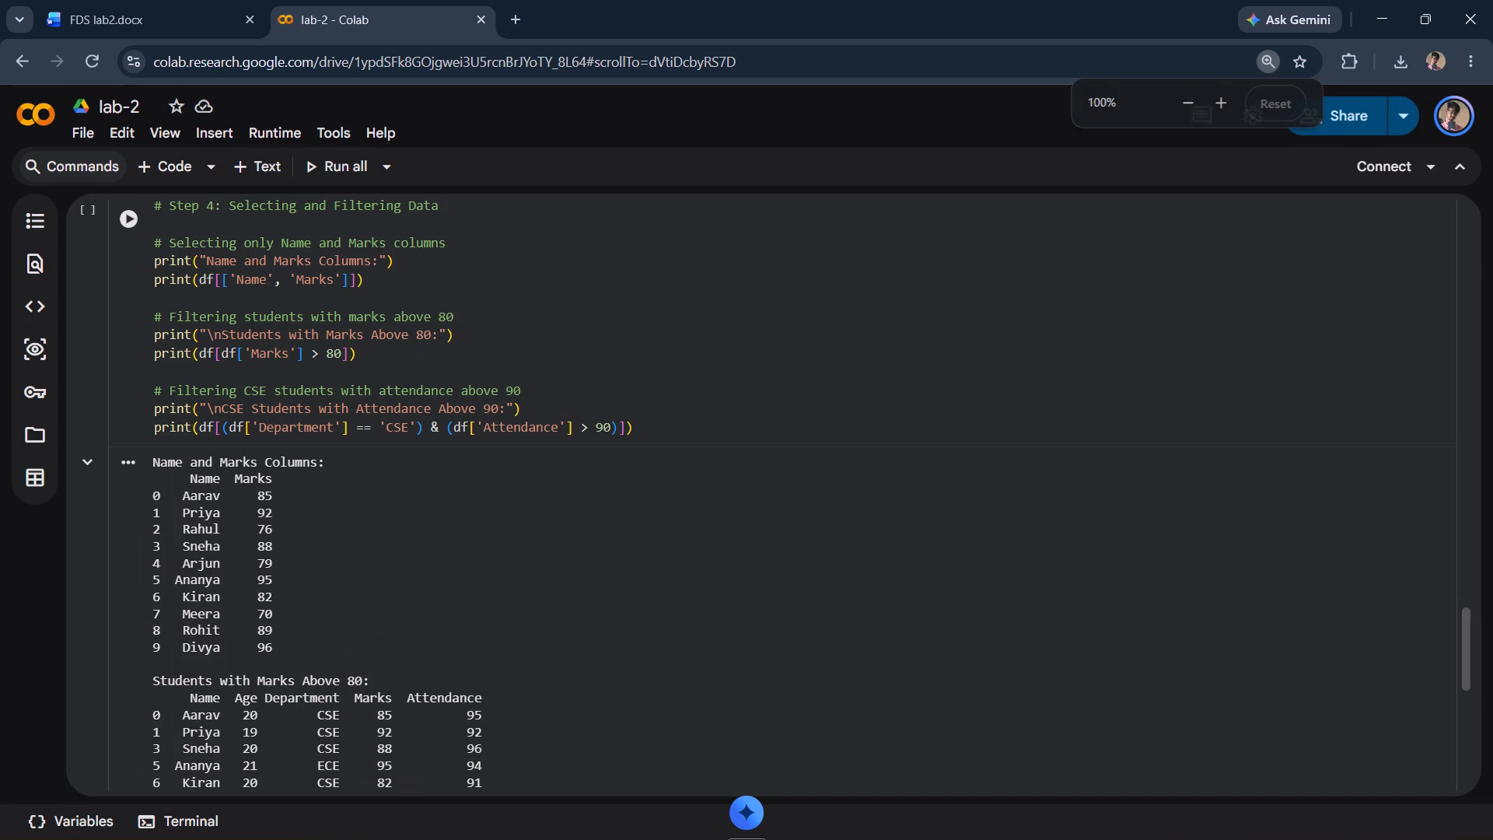
pyautogui.press('Print')
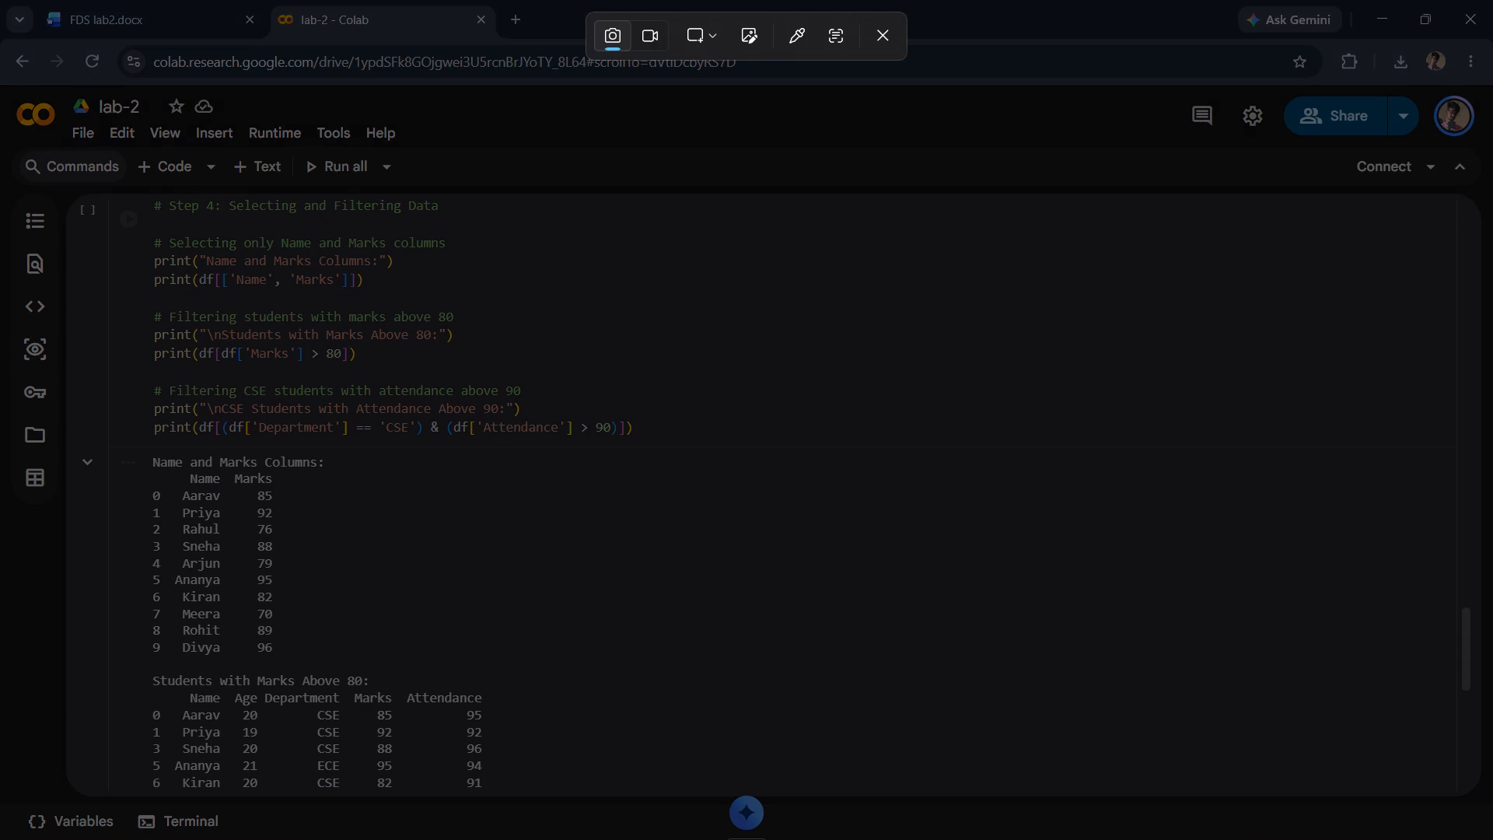
pyautogui.moveTo(0, 77); pyautogui.dragTo(1145, 474)
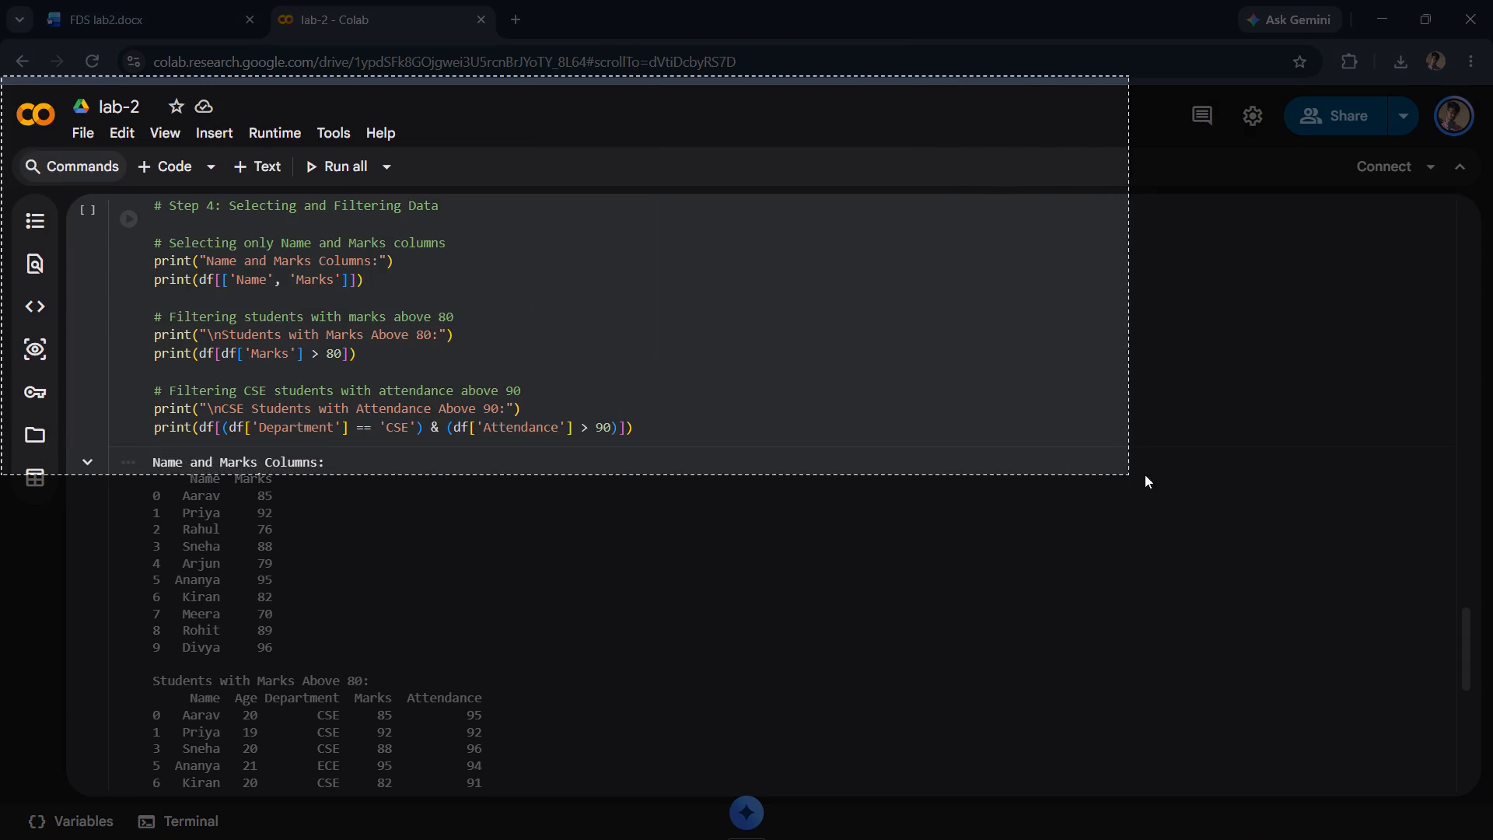
pyautogui.moveTo(1145, 474); pyautogui.dragTo(1492, 449)
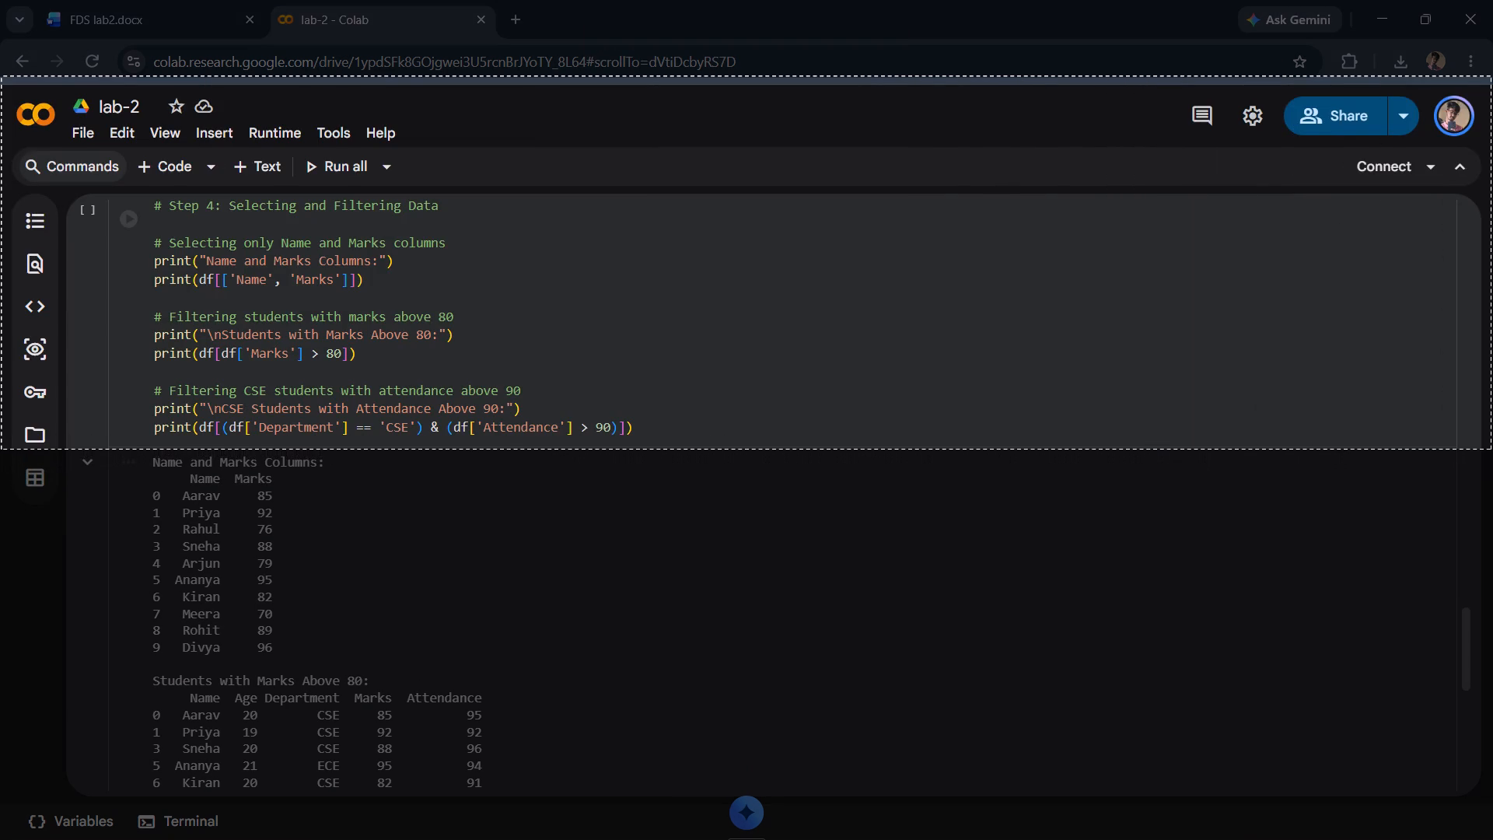
# Return to FDS lab2.docx and add the label "Code :-" with a new line below the Step 3 output screenshot.
pyautogui.hotkey('alt', 'Tab')
pyautogui.hotkey('alt', 'Tab')
pyautogui.hotkey('alt', 'Tab')
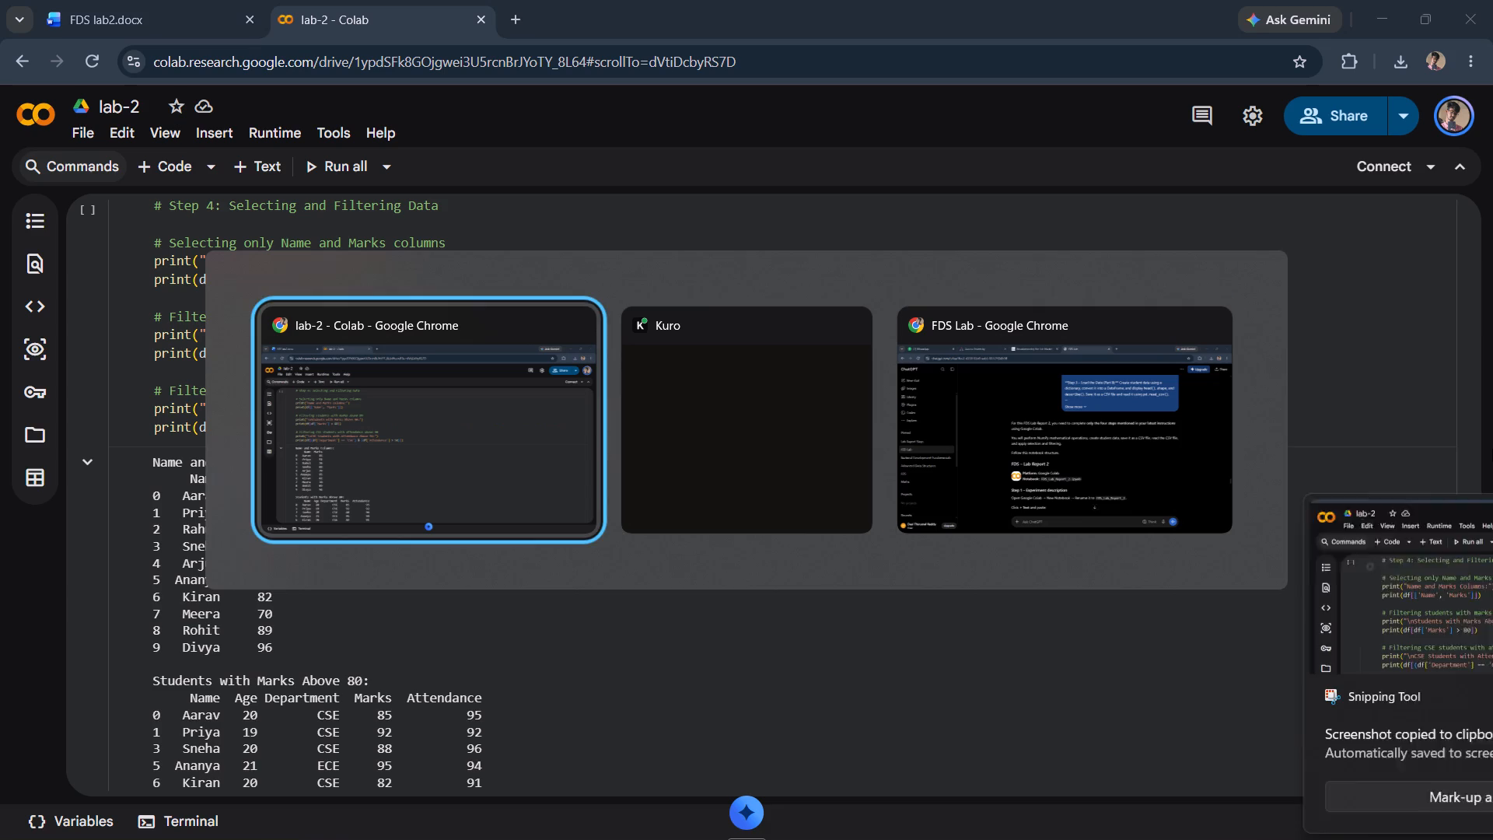
pyautogui.click(144, 0)
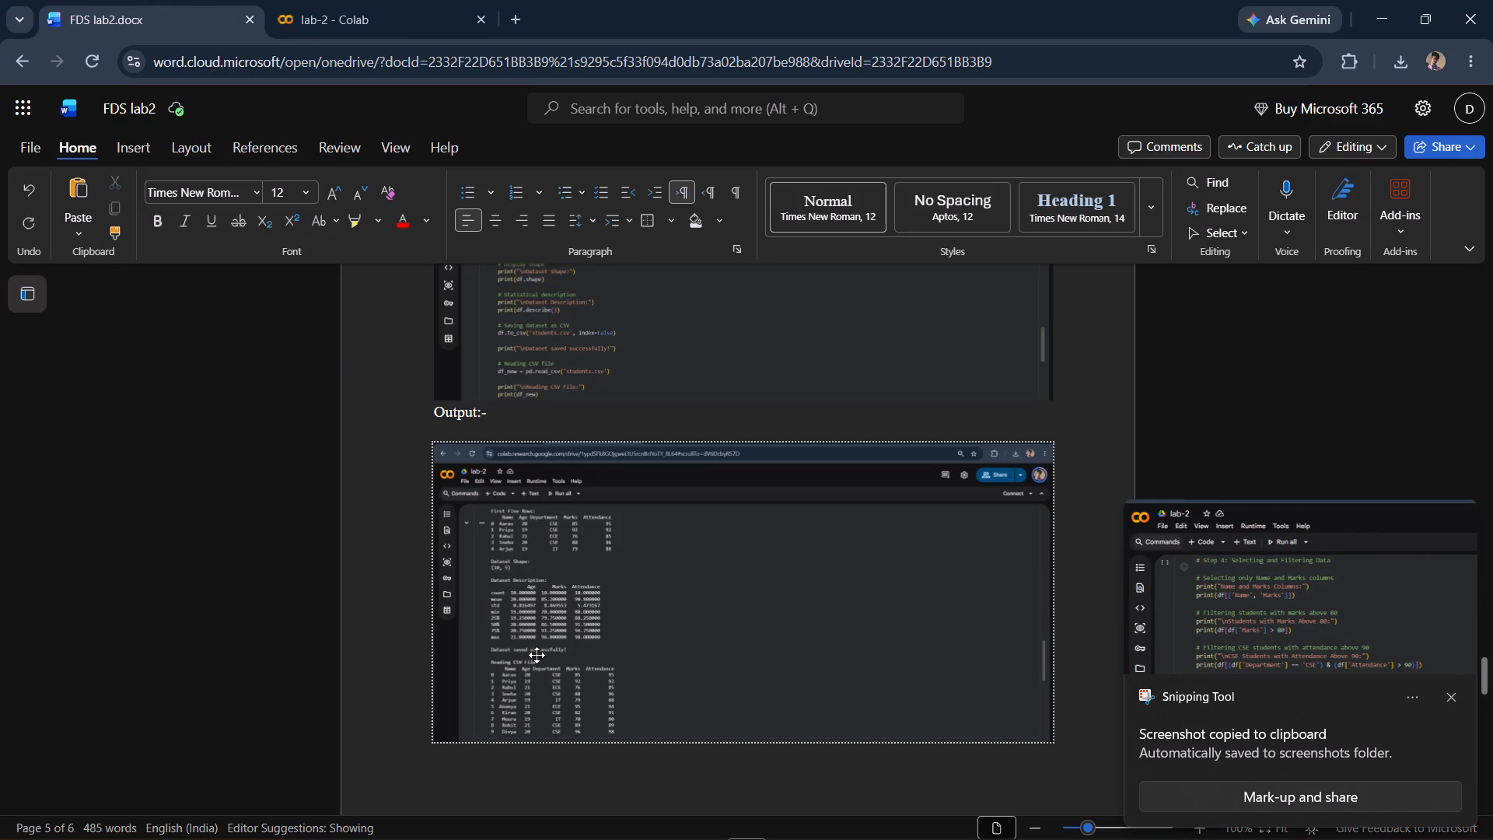
pyautogui.click(544, 763)
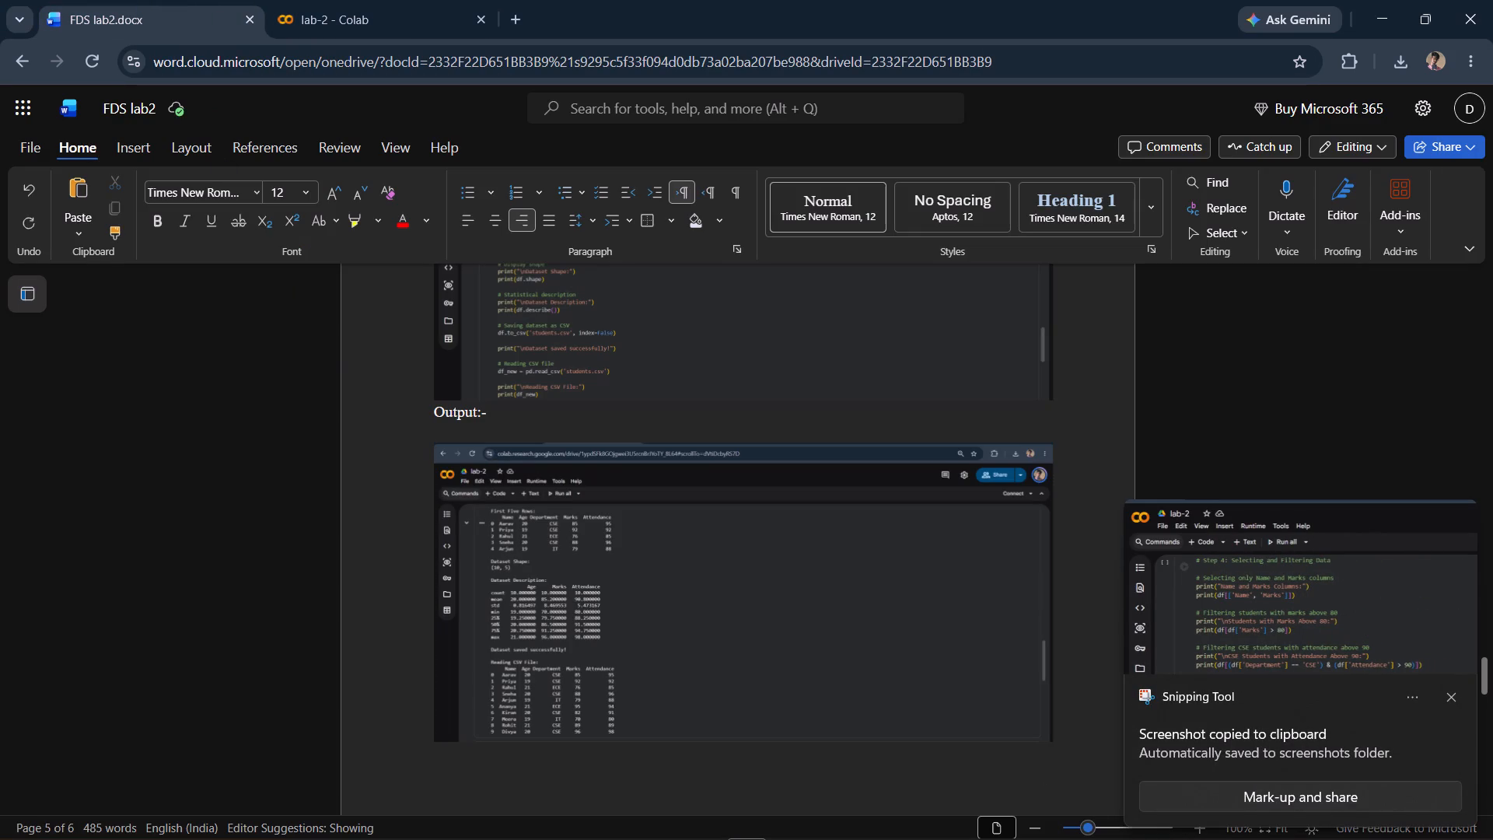
pyautogui.press('BackSpace')
pyautogui.press('o')
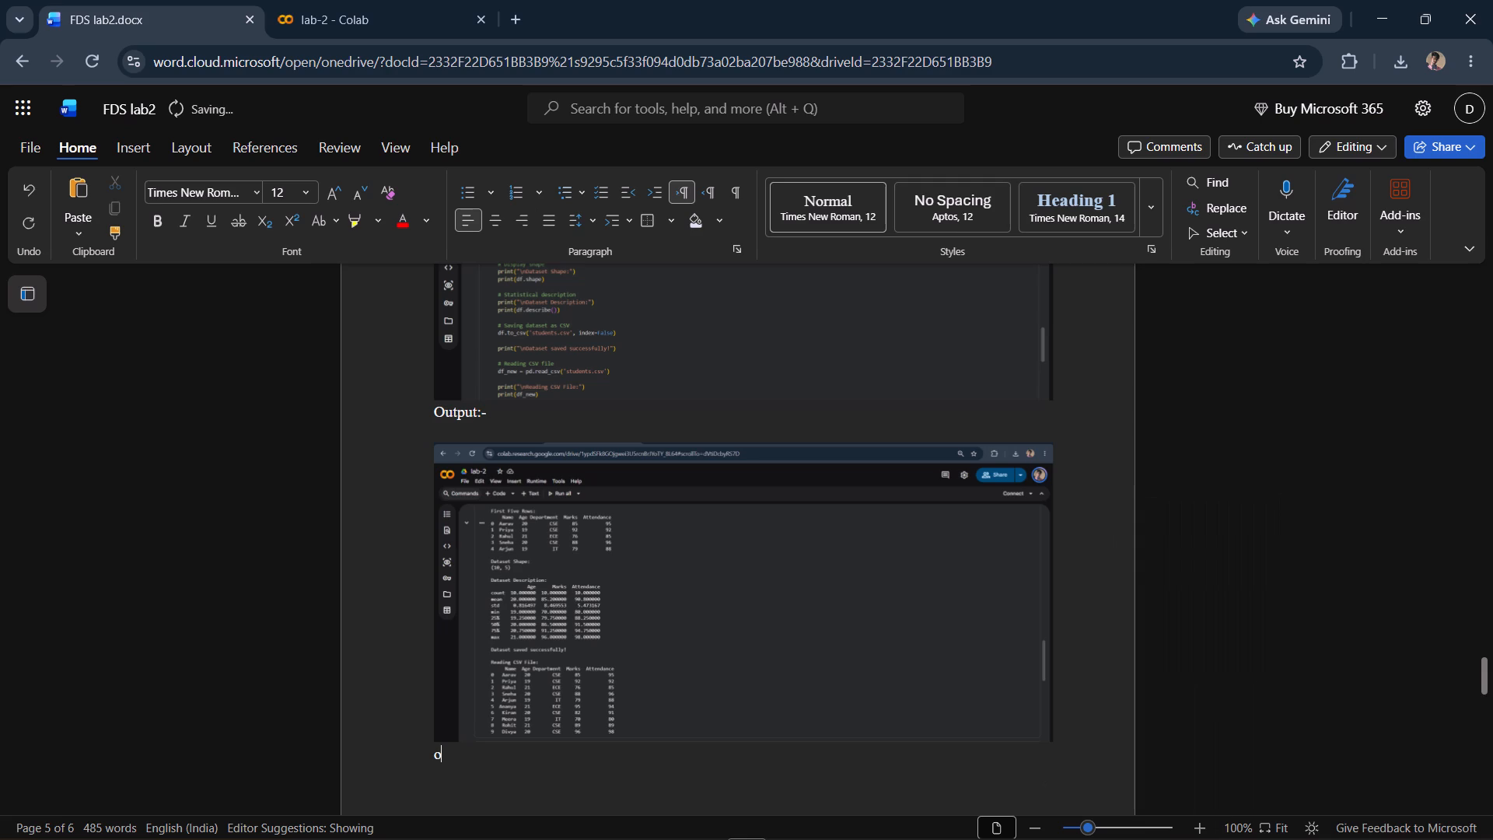
pyautogui.press('BackSpace')
pyautogui.write('Code :-')
pyautogui.press('Return')
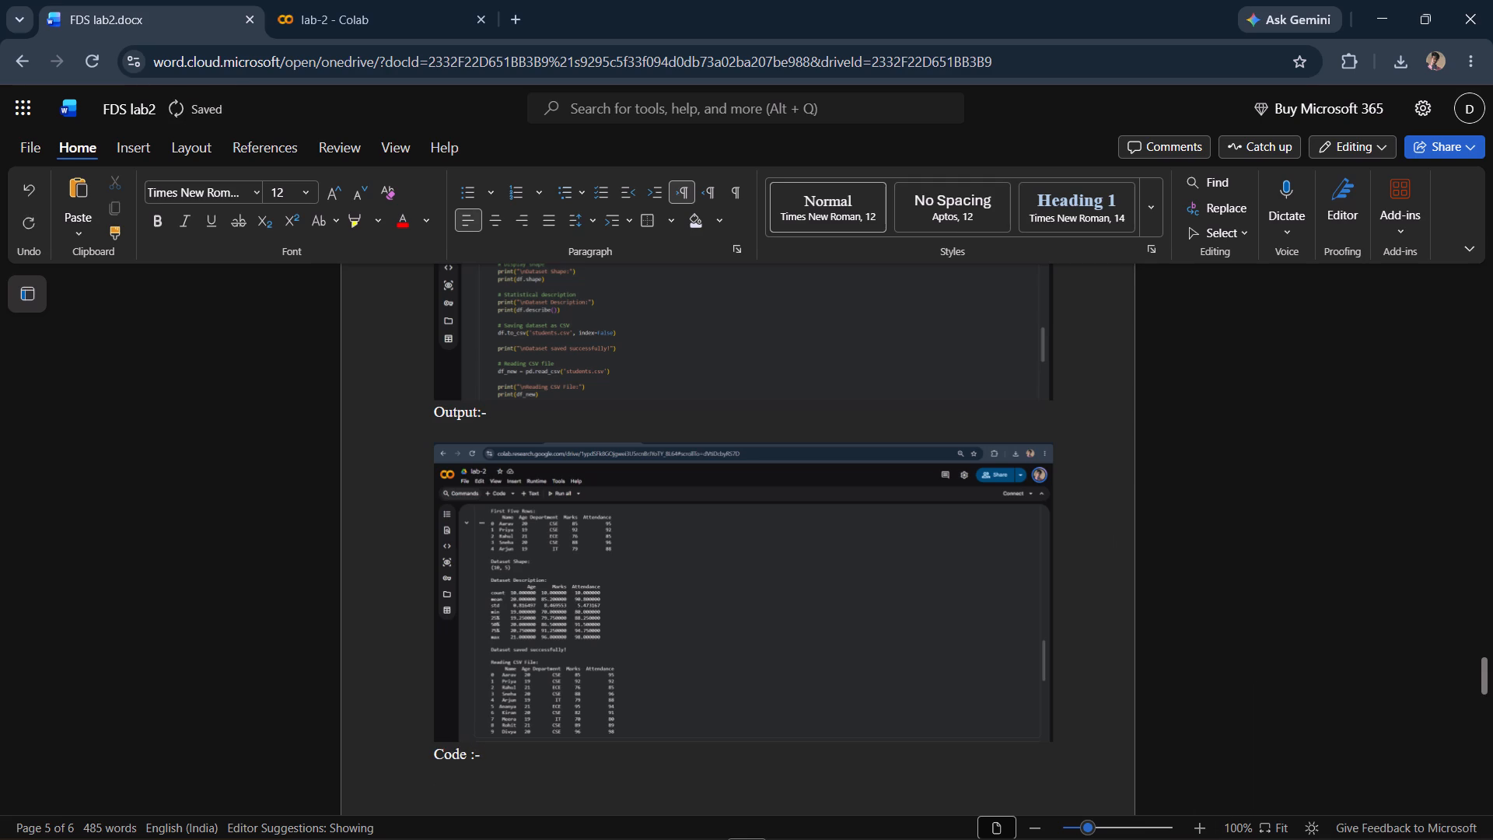
# Paste the Step 4 code screenshot below the "Code :-" label.
pyautogui.hotkey('ctrl', 'b')
pyautogui.hotkey('ctrl', 'v')
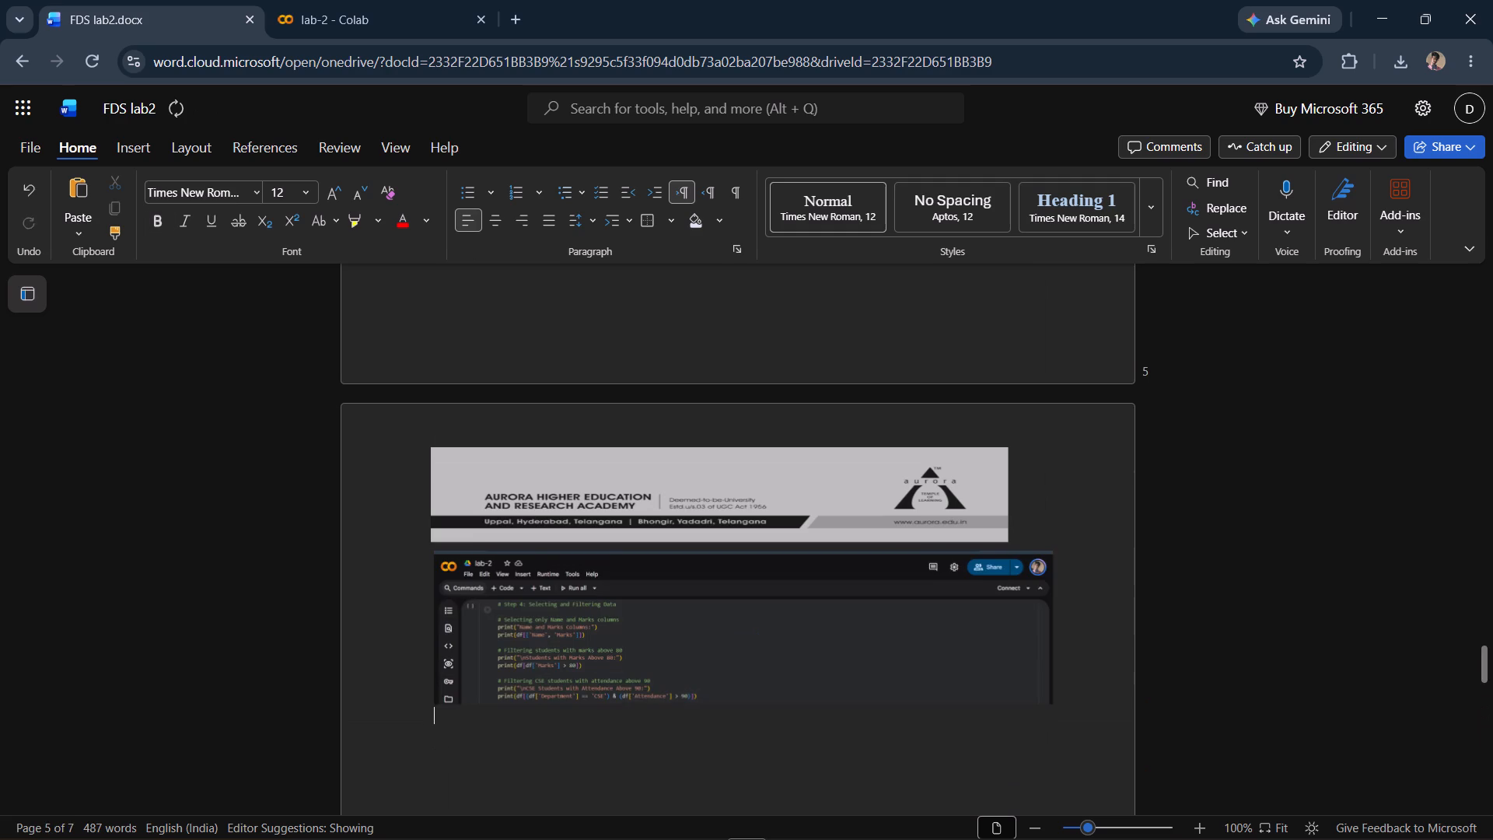
# Insert blank lines before the "Code :-" label below the Step 3 output to move it directly above the Step 4 code screenshot.
pyautogui.scroll(1, 684, 464)
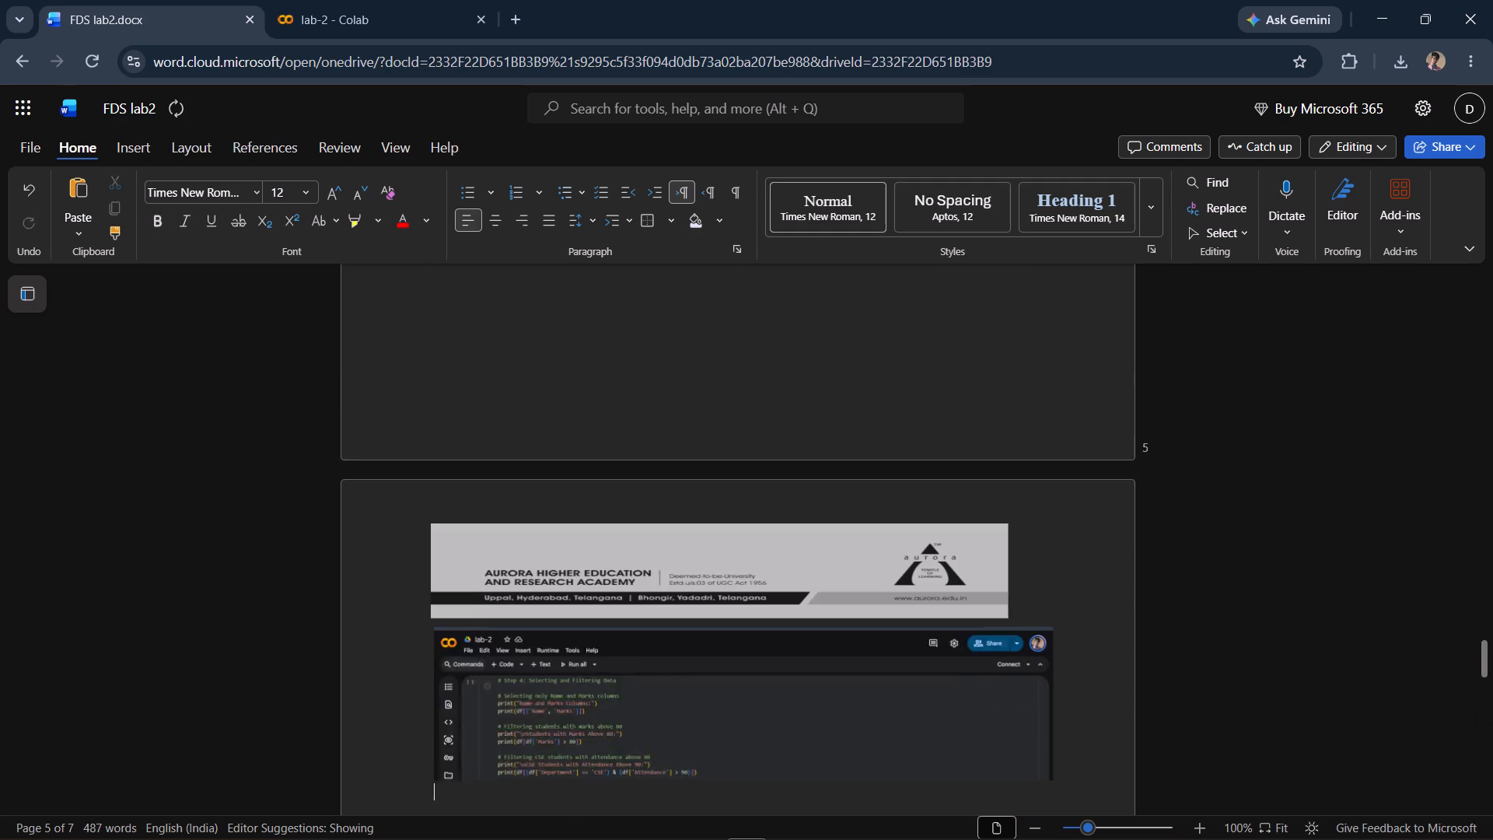
pyautogui.scroll(1, 684, 464)
pyautogui.click(1079, 324)
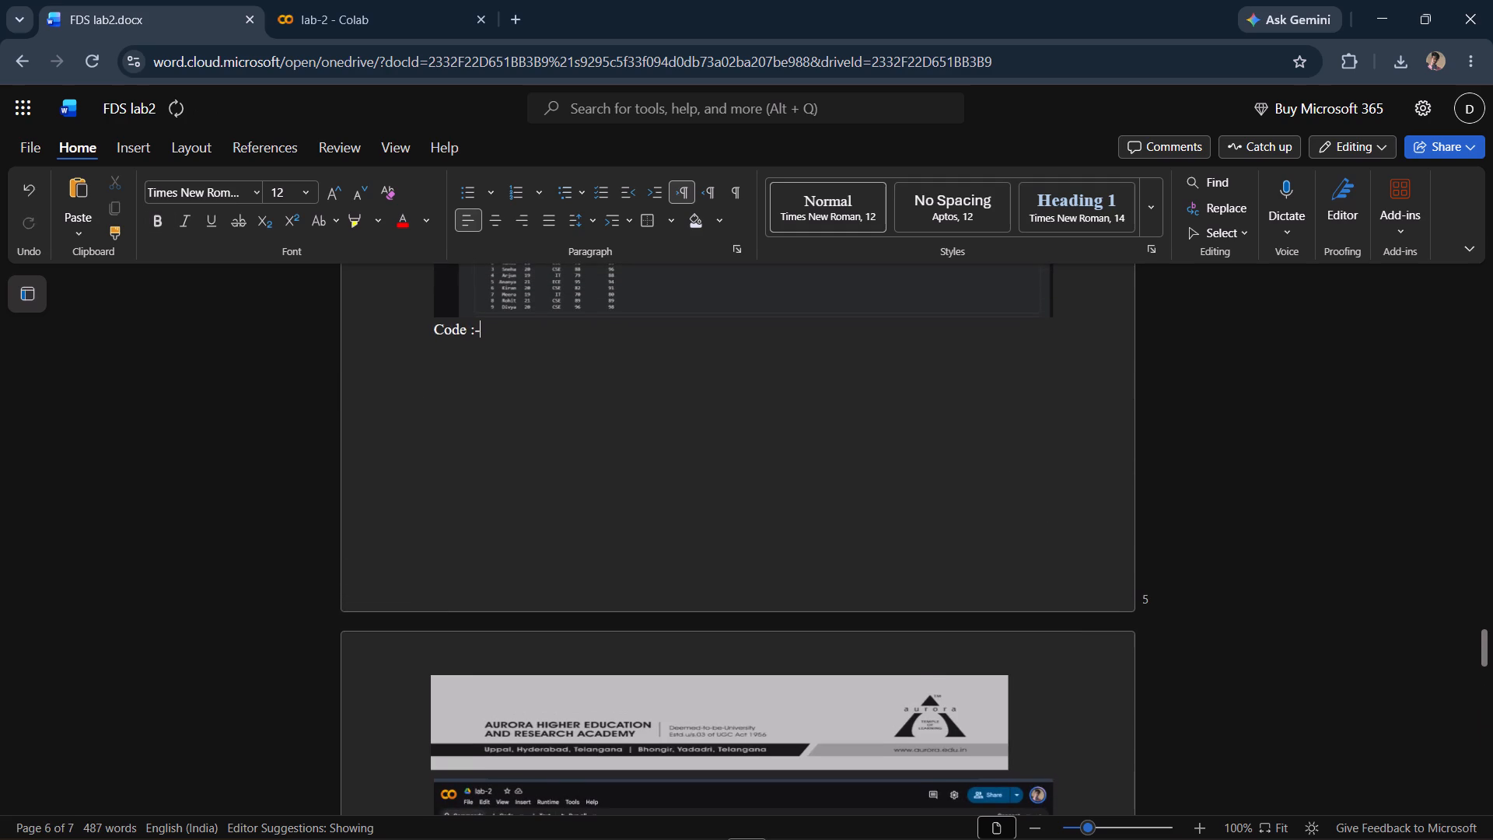
pyautogui.press('Left')
pyautogui.press('Left')
pyautogui.press('Left')
pyautogui.press('Left')
pyautogui.press('Left')
pyautogui.press('Left')
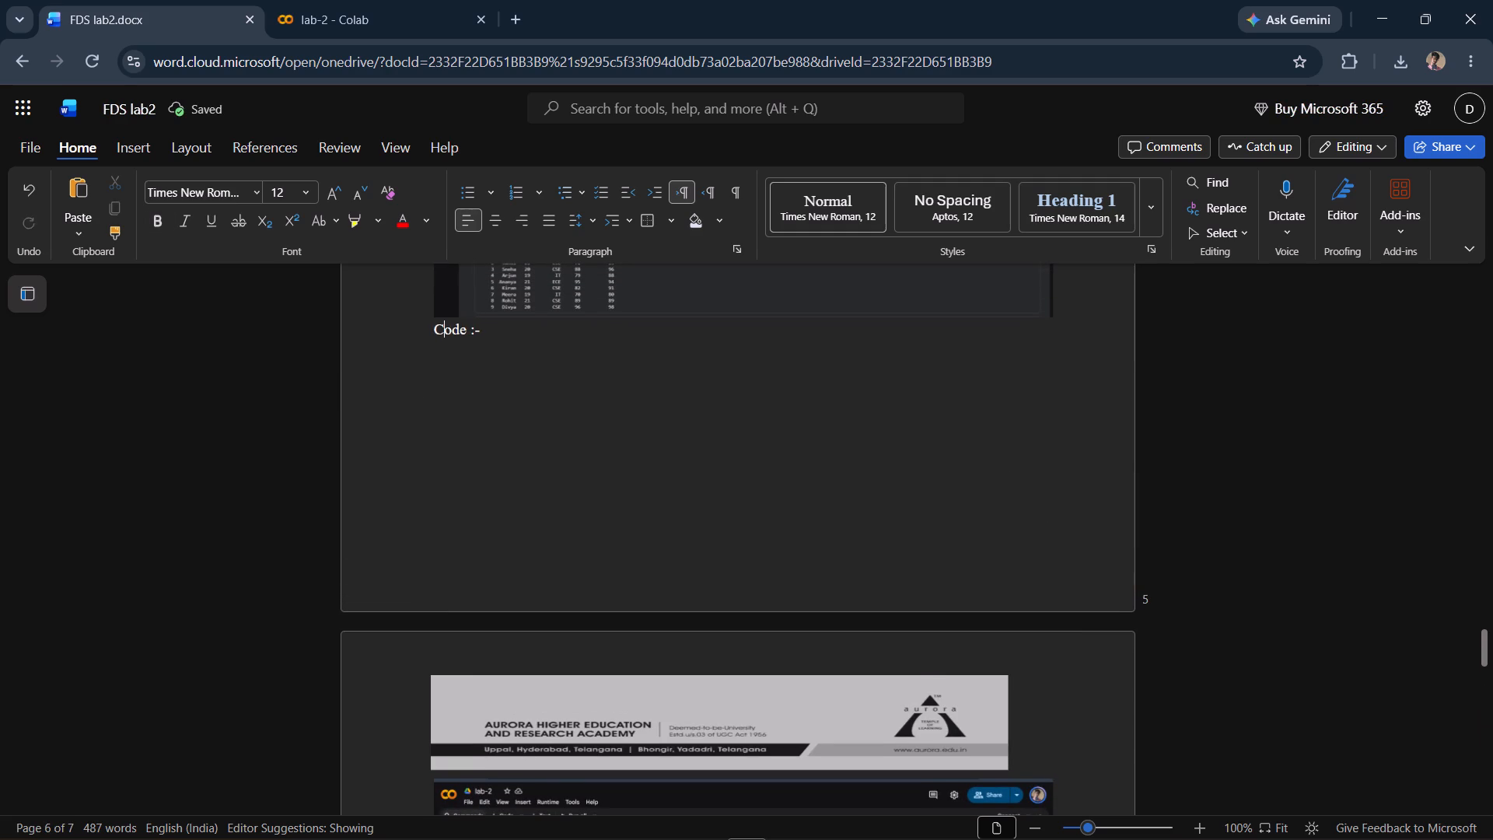
pyautogui.press('Left')
pyautogui.press('Return')
pyautogui.press('Return')
pyautogui.press('Return')
pyautogui.press('Return')
pyautogui.press('Return')
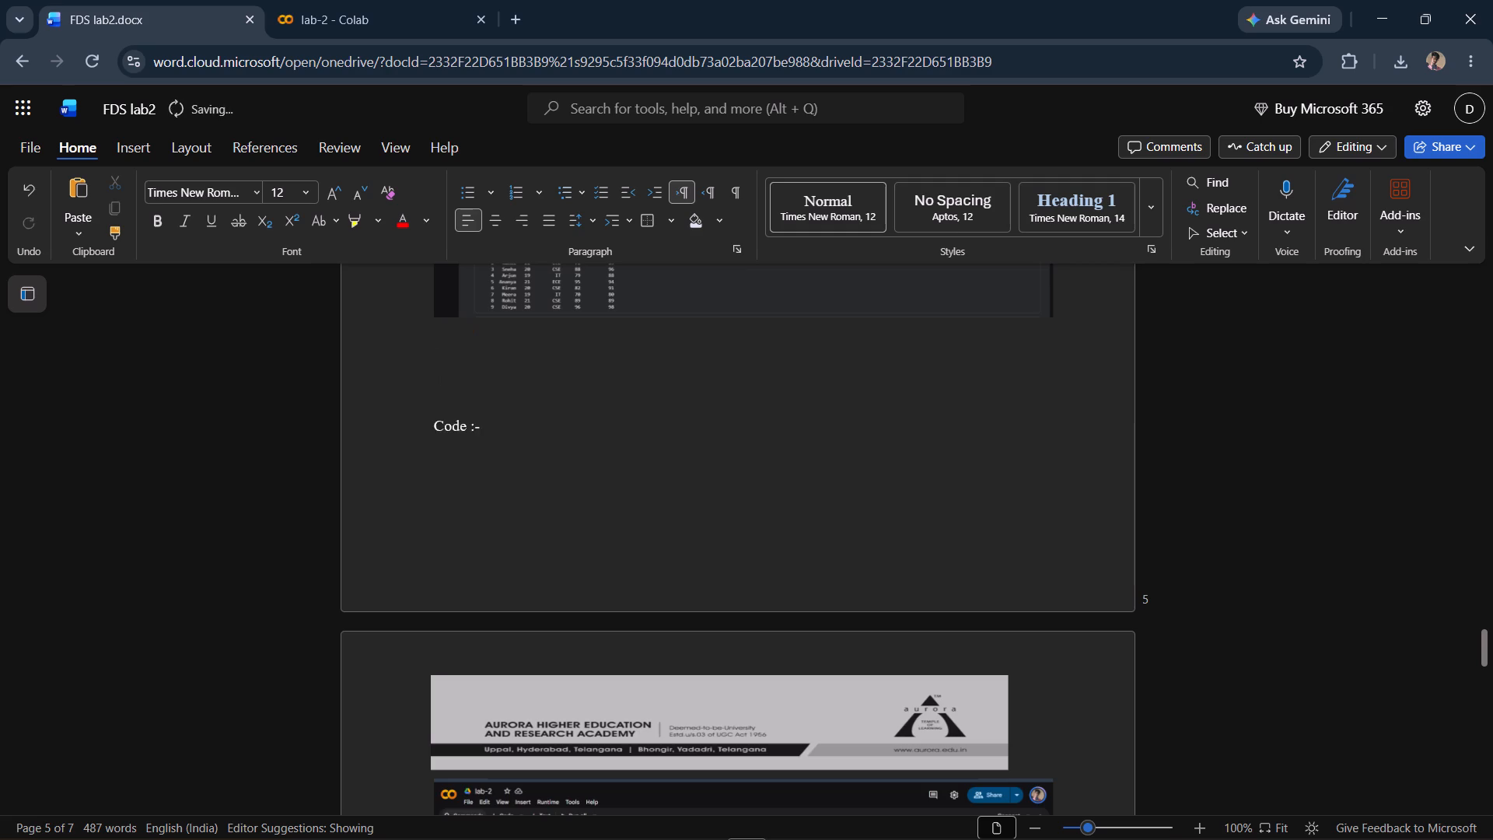
pyautogui.press('Return')
pyautogui.press('Return')
pyautogui.press('Return')
pyautogui.press('Return')
pyautogui.press('BackSpace')
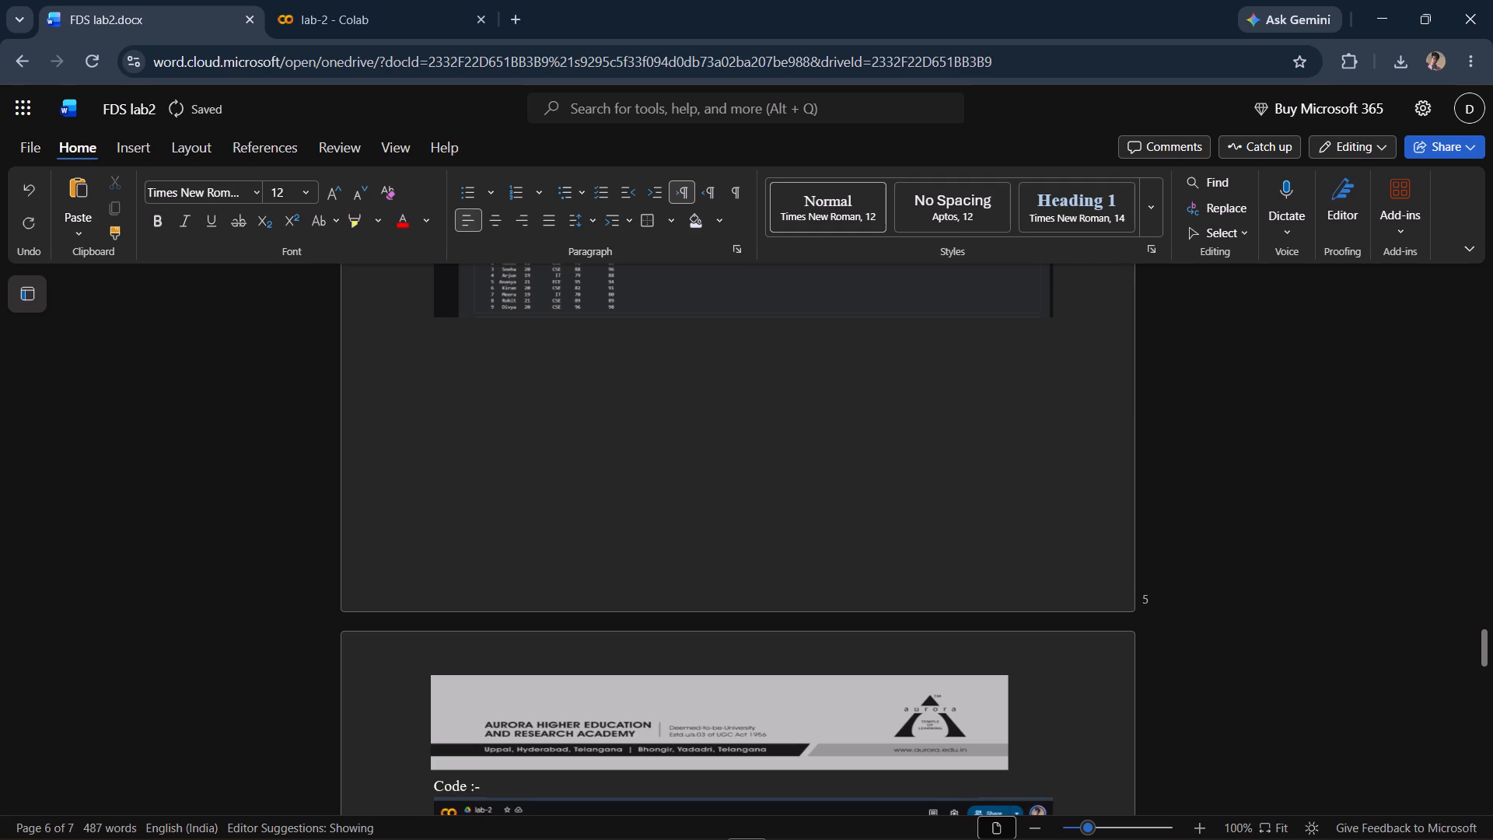
# Add the label "Output:-" followed by a new line below the Step 4 code screenshot.
pyautogui.scroll(-1, 1079, 324)
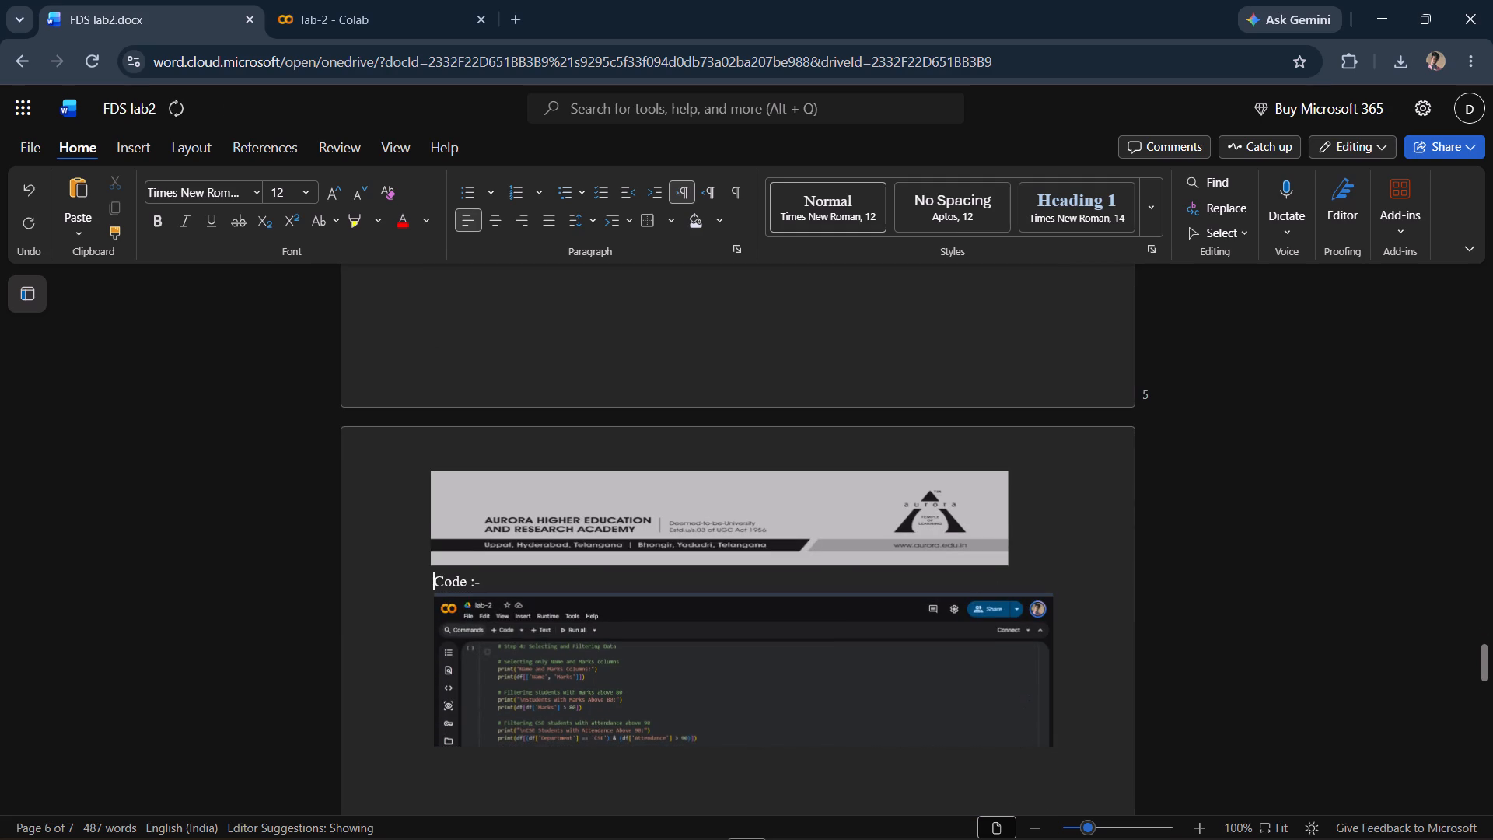
pyautogui.click(995, 792)
pyautogui.click(904, 779)
pyautogui.press('BackSpace')
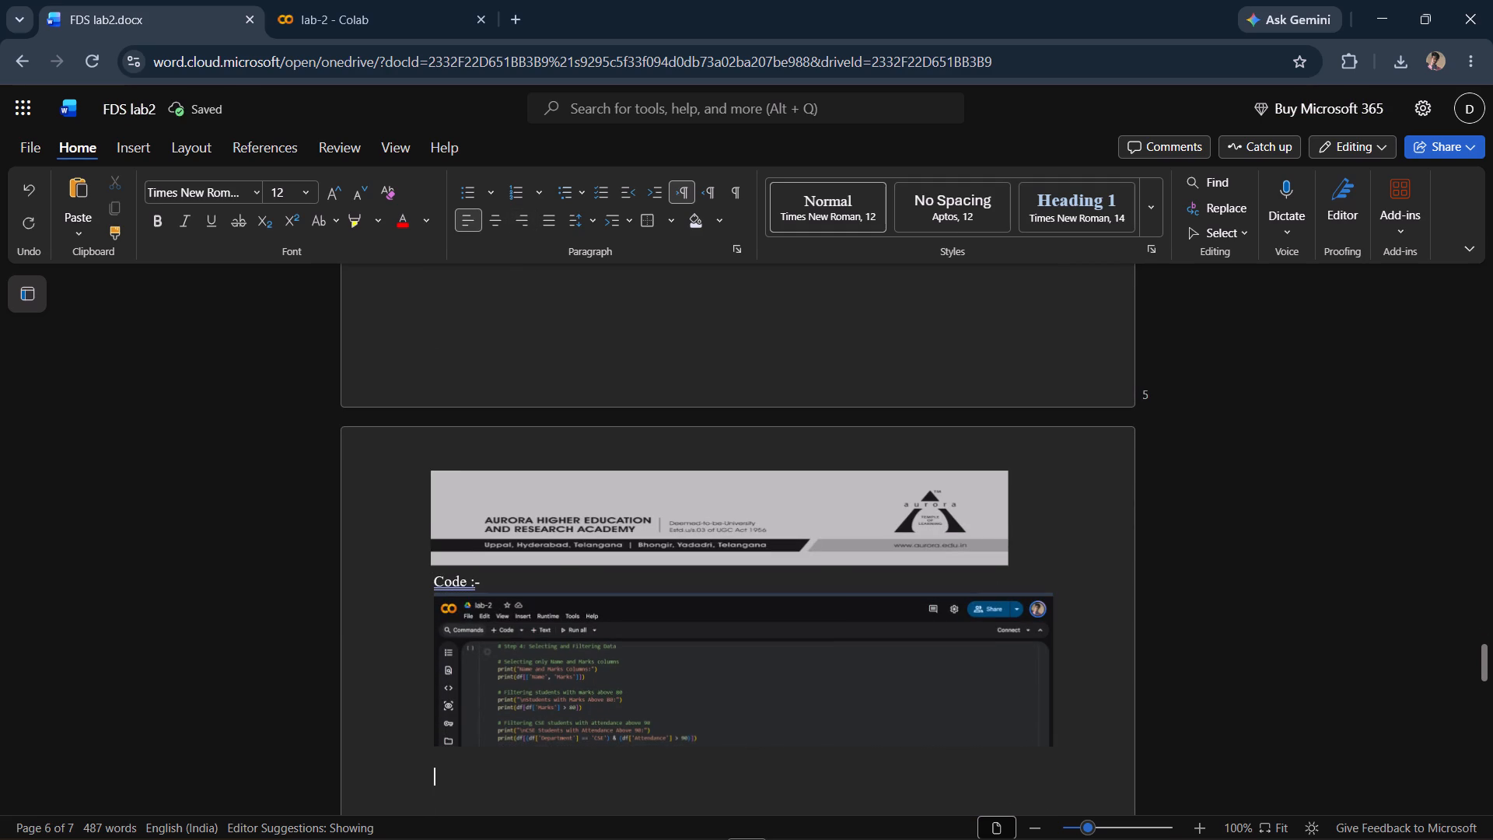
pyautogui.write('output:-')
pyautogui.press('Return')
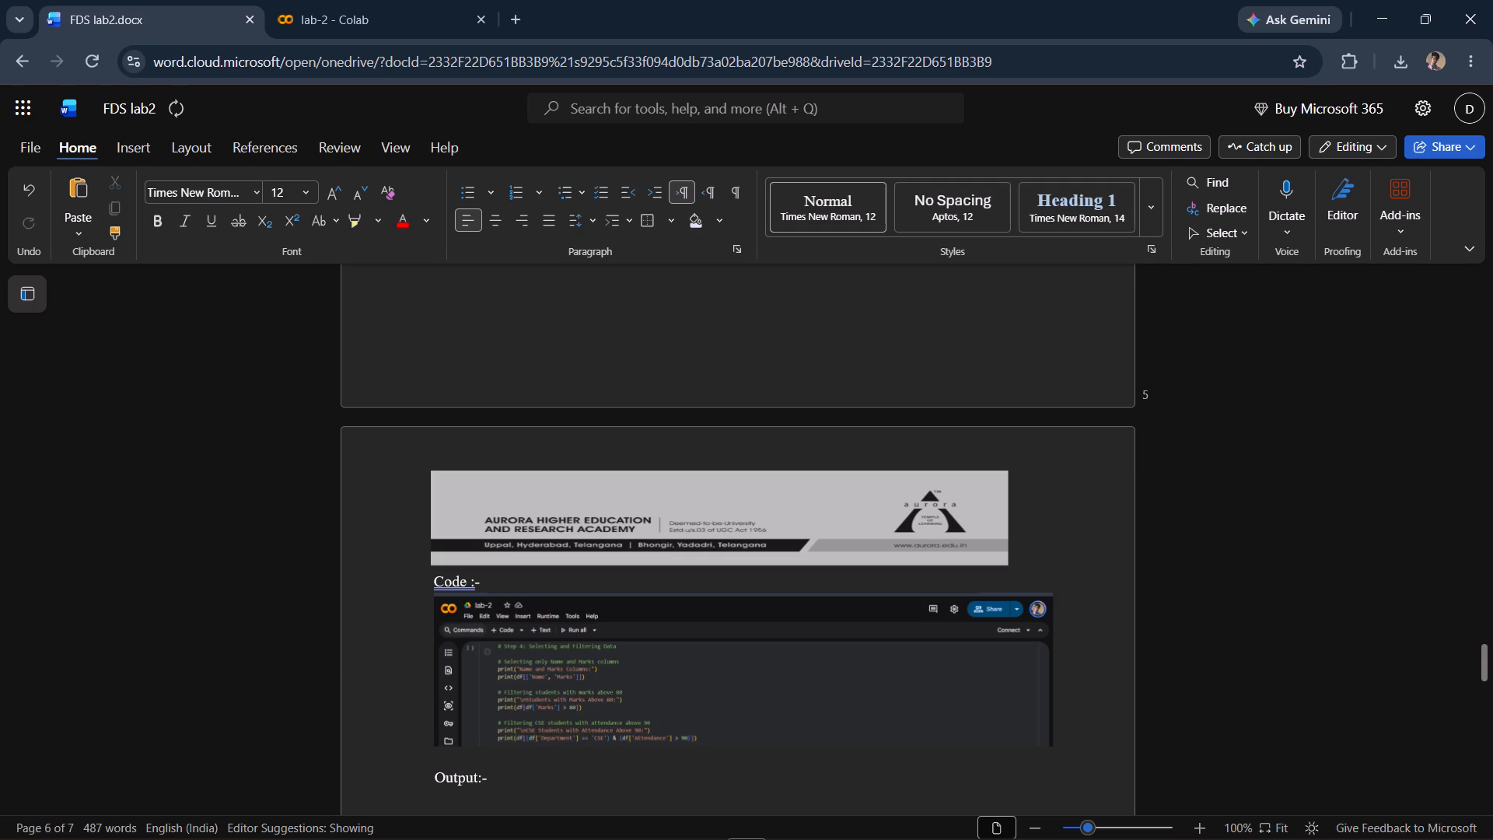
# Switch to the lab-2 Colab notebook and capture a screenshot of the complete Step 4 output, from Name and Marks Columns to the CSE attendance table.
pyautogui.hotkey('alt', 'Tab')
pyautogui.hotkey('alt', 'Tab')
pyautogui.hotkey('alt', 'Tab')
pyautogui.click(407, 0)
pyautogui.scroll(-2, 525, 506)
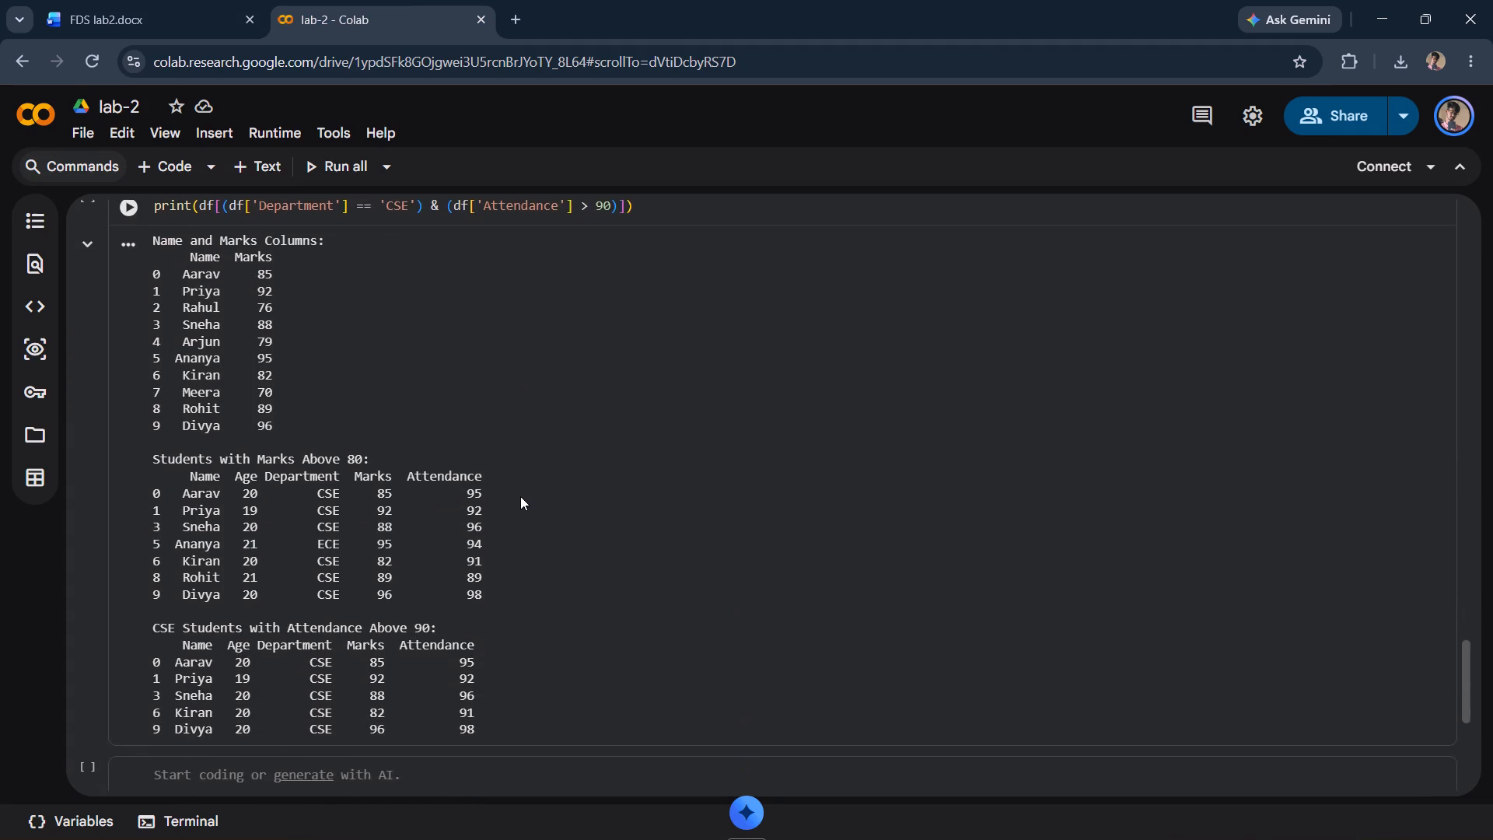
pyautogui.scroll(-2, 520, 496)
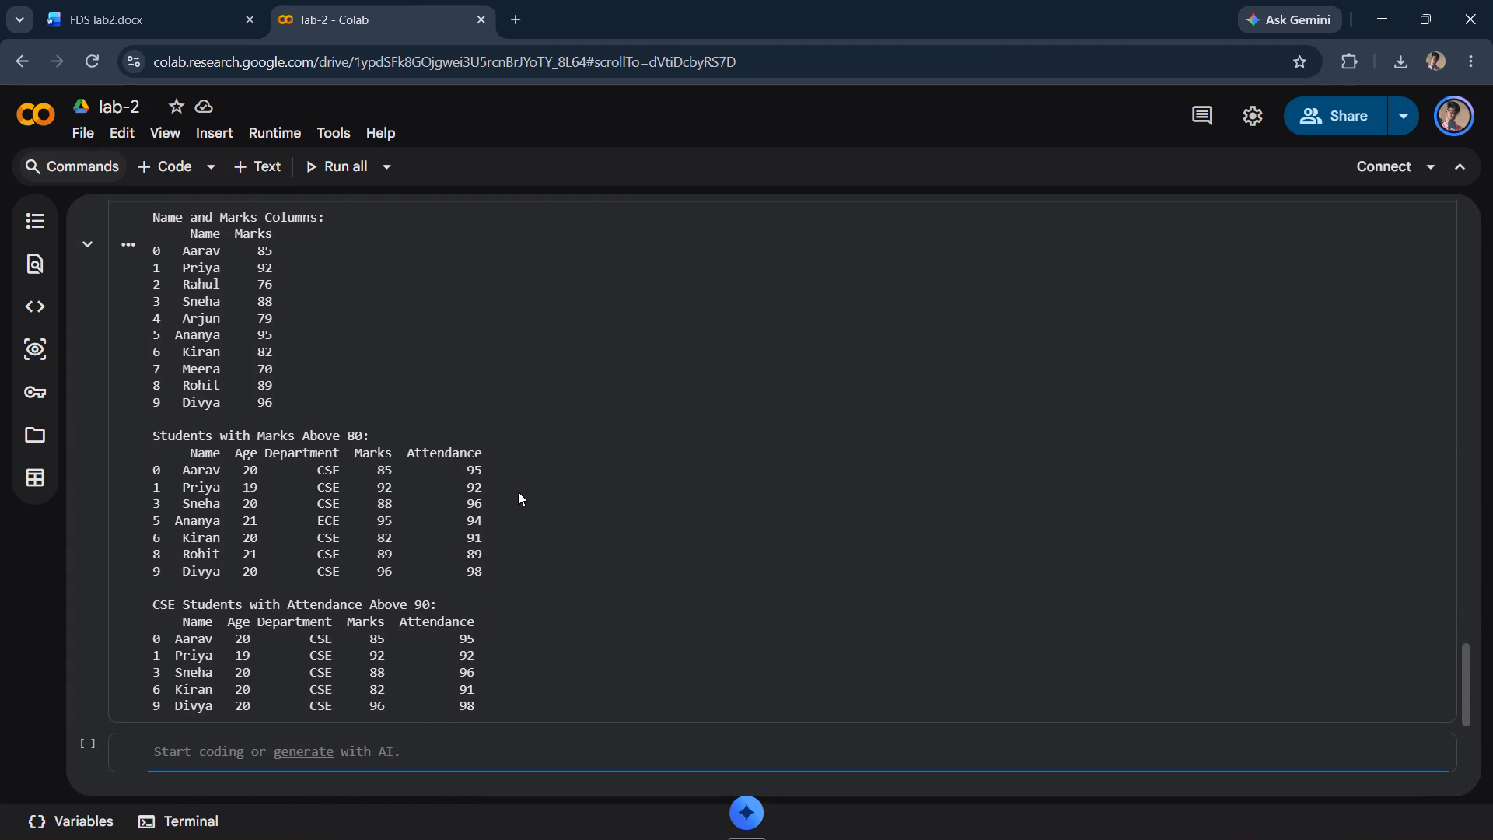
pyautogui.press('Print')
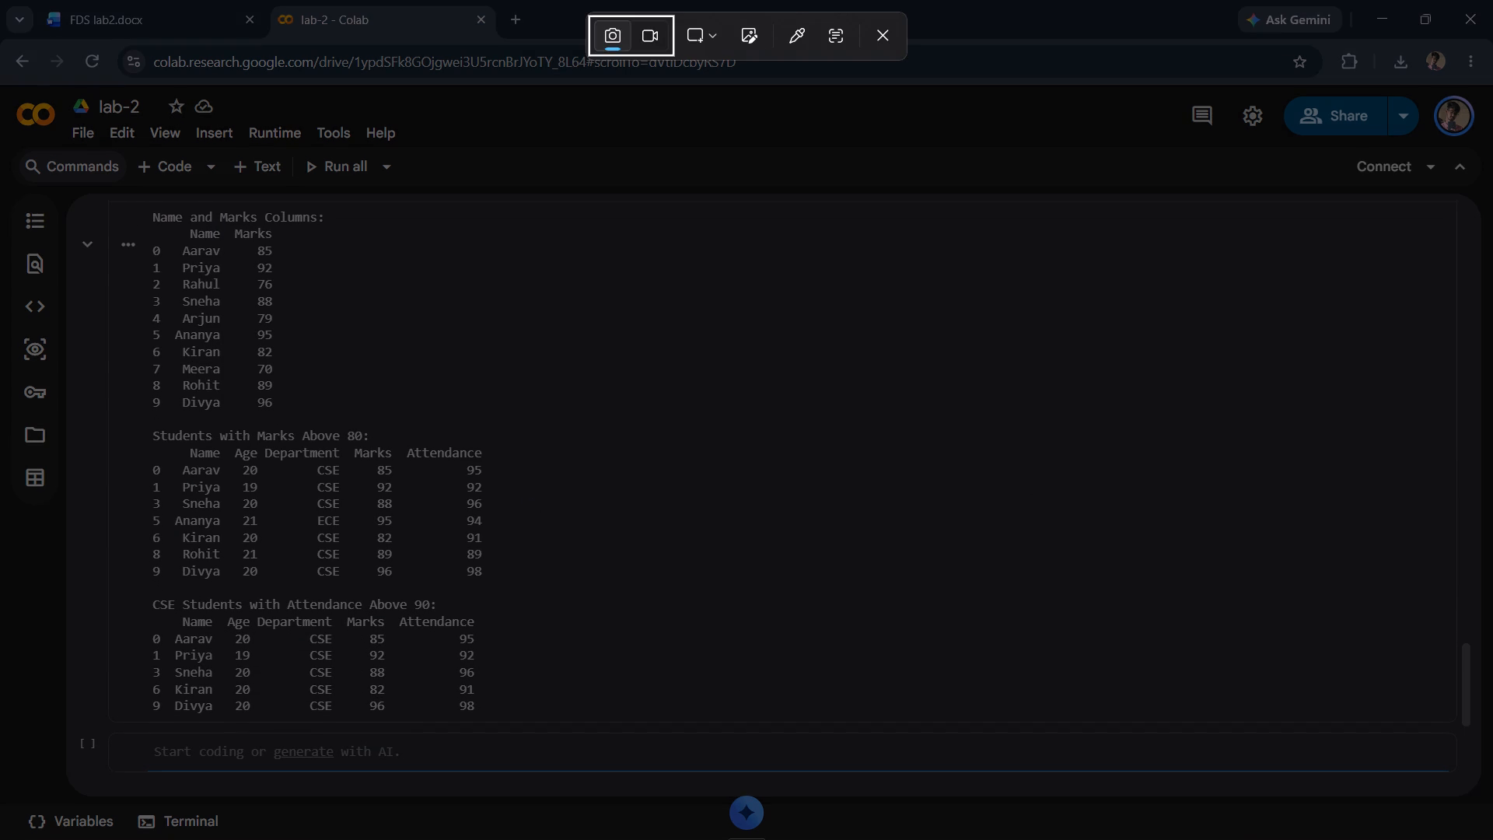
pyautogui.moveTo(0, 36); pyautogui.dragTo(1492, 718)
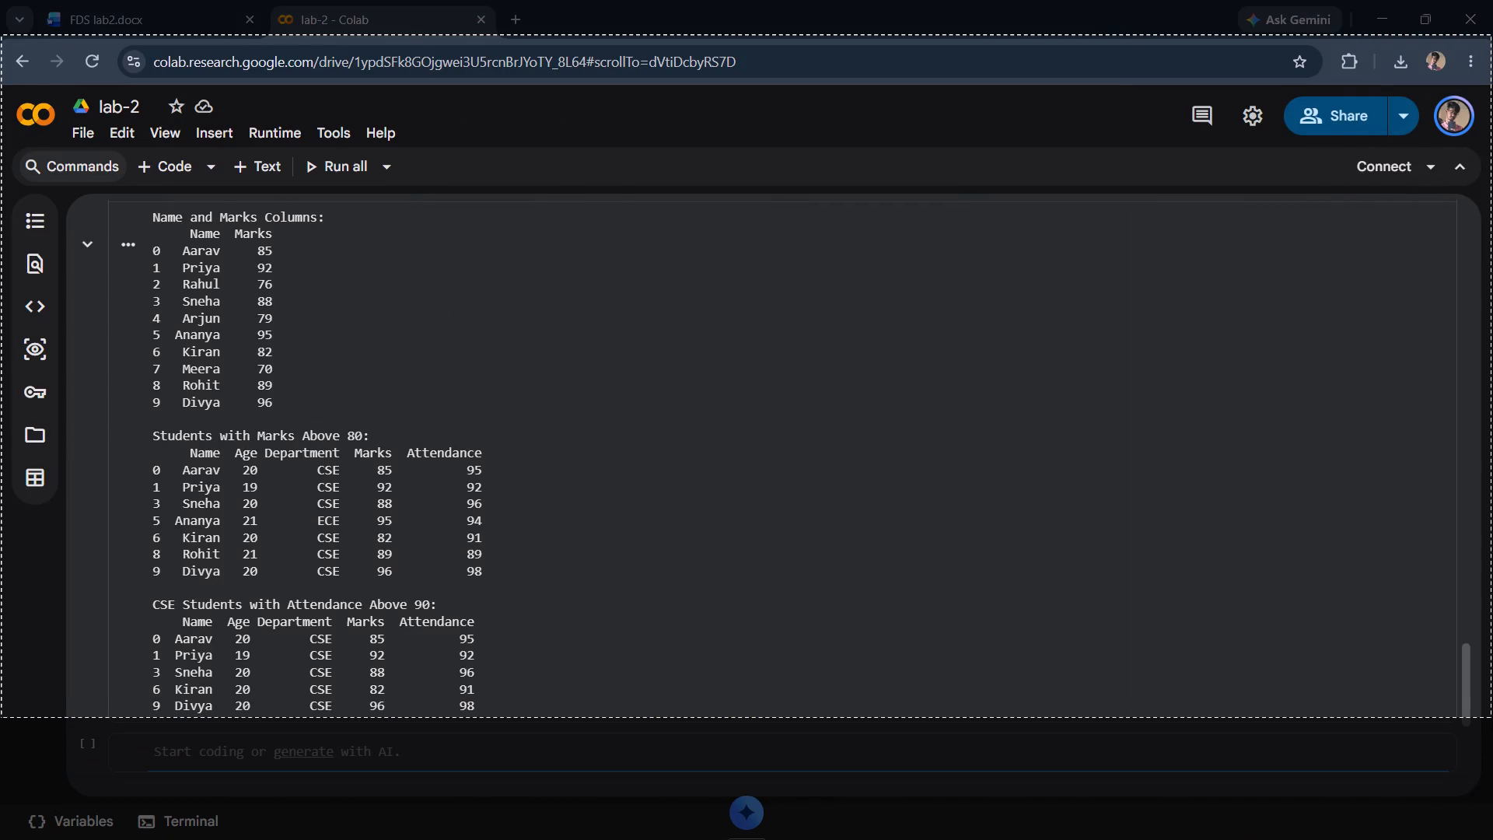
pyautogui.moveTo(1492, 718); pyautogui.dragTo(1492, 722)
# Return to FDS lab2.docx and paste the Step 4 output screenshot below the "Output:-" label.
pyautogui.hotkey('alt', 'Tab')
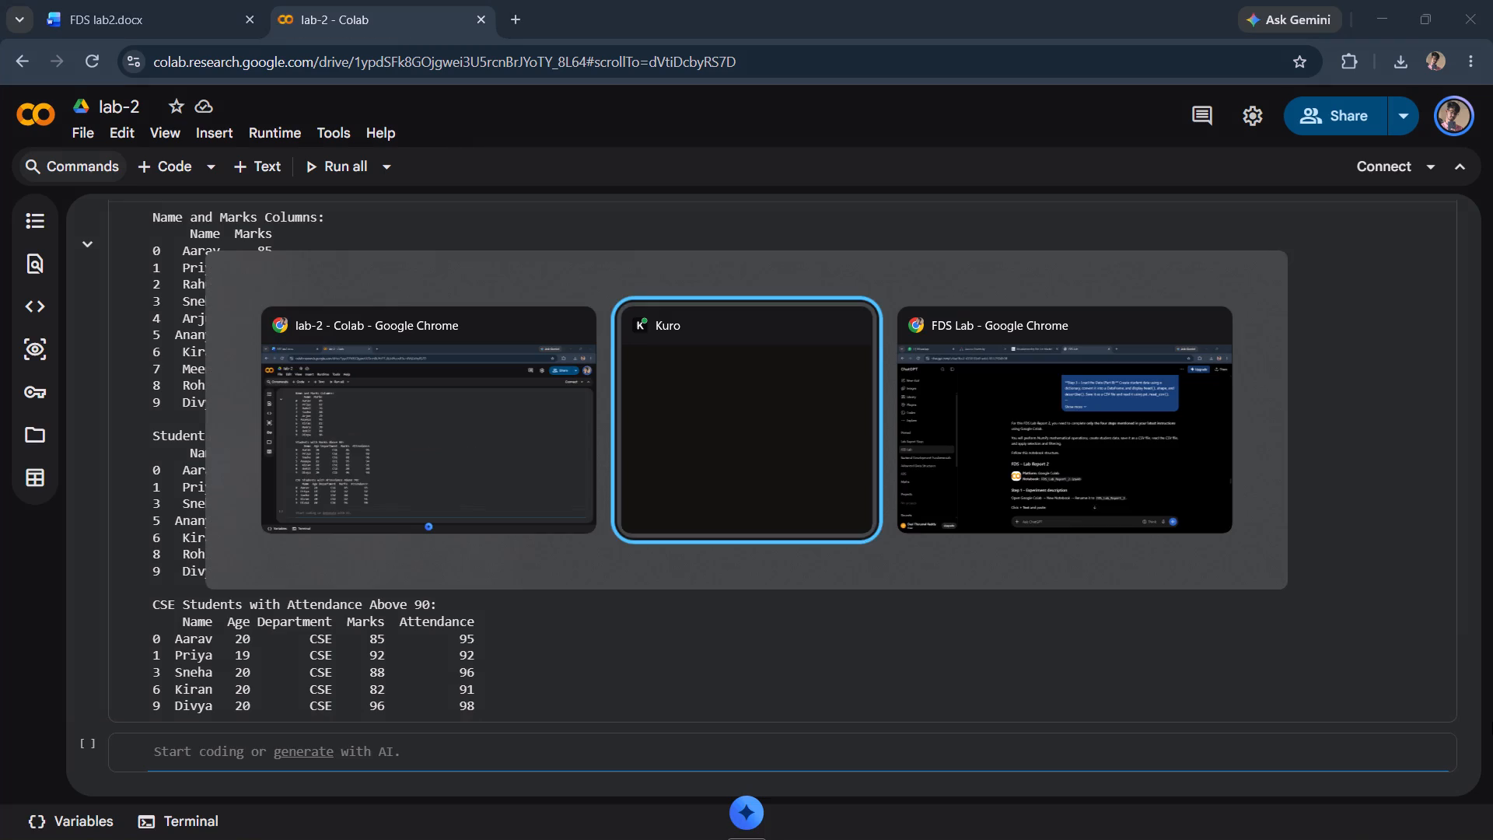
pyautogui.hotkey('alt', 'Tab')
pyautogui.hotkey('alt', 'Tab')
pyautogui.click(149, 0)
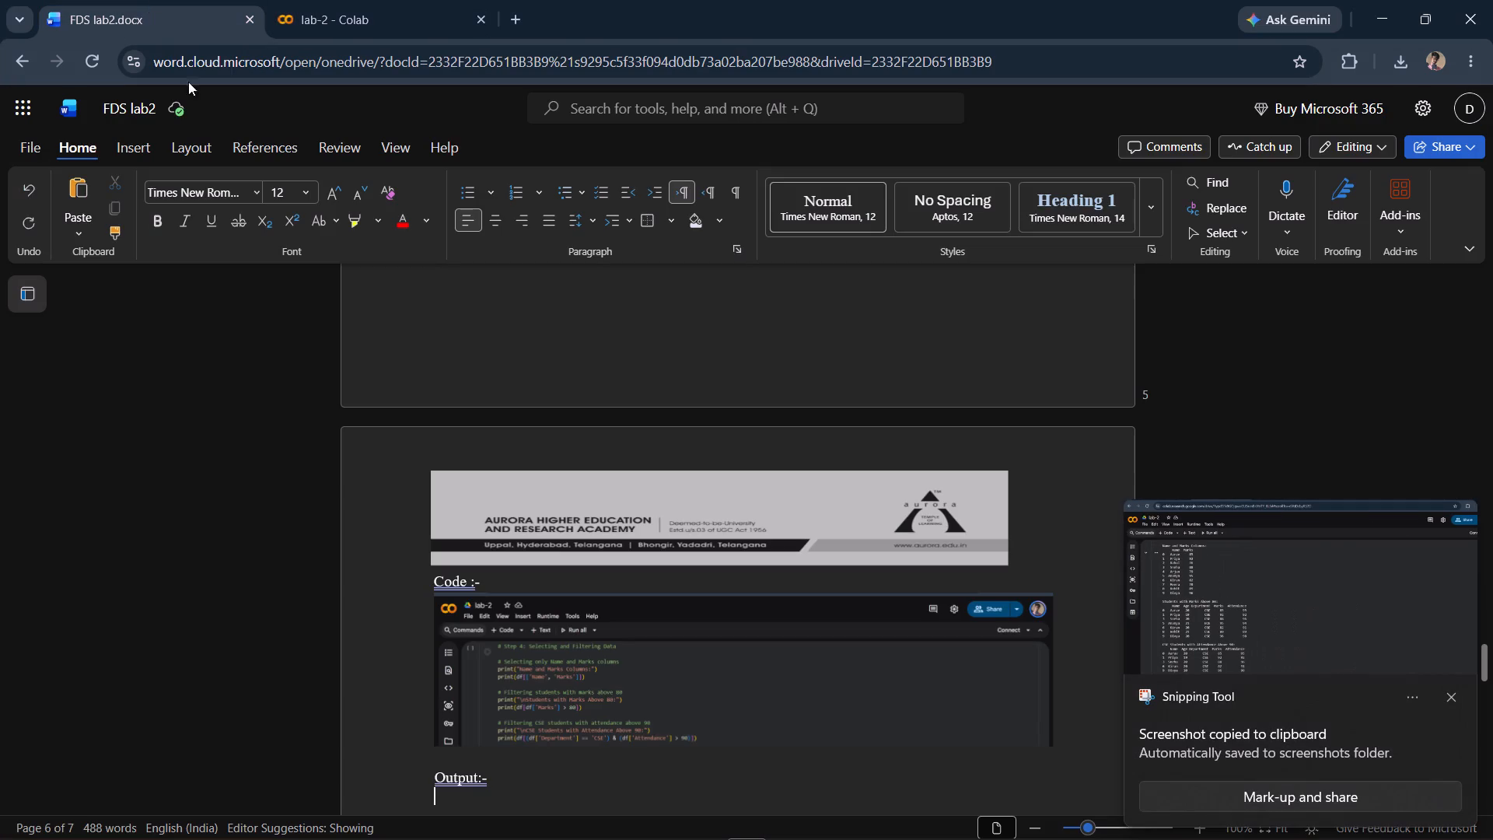
pyautogui.hotkey('ctrl', 'v')
# Delete the surplus blank lines between the Step 4 output screenshot and the Observation heading.
pyautogui.scroll(-1, 582, 652)
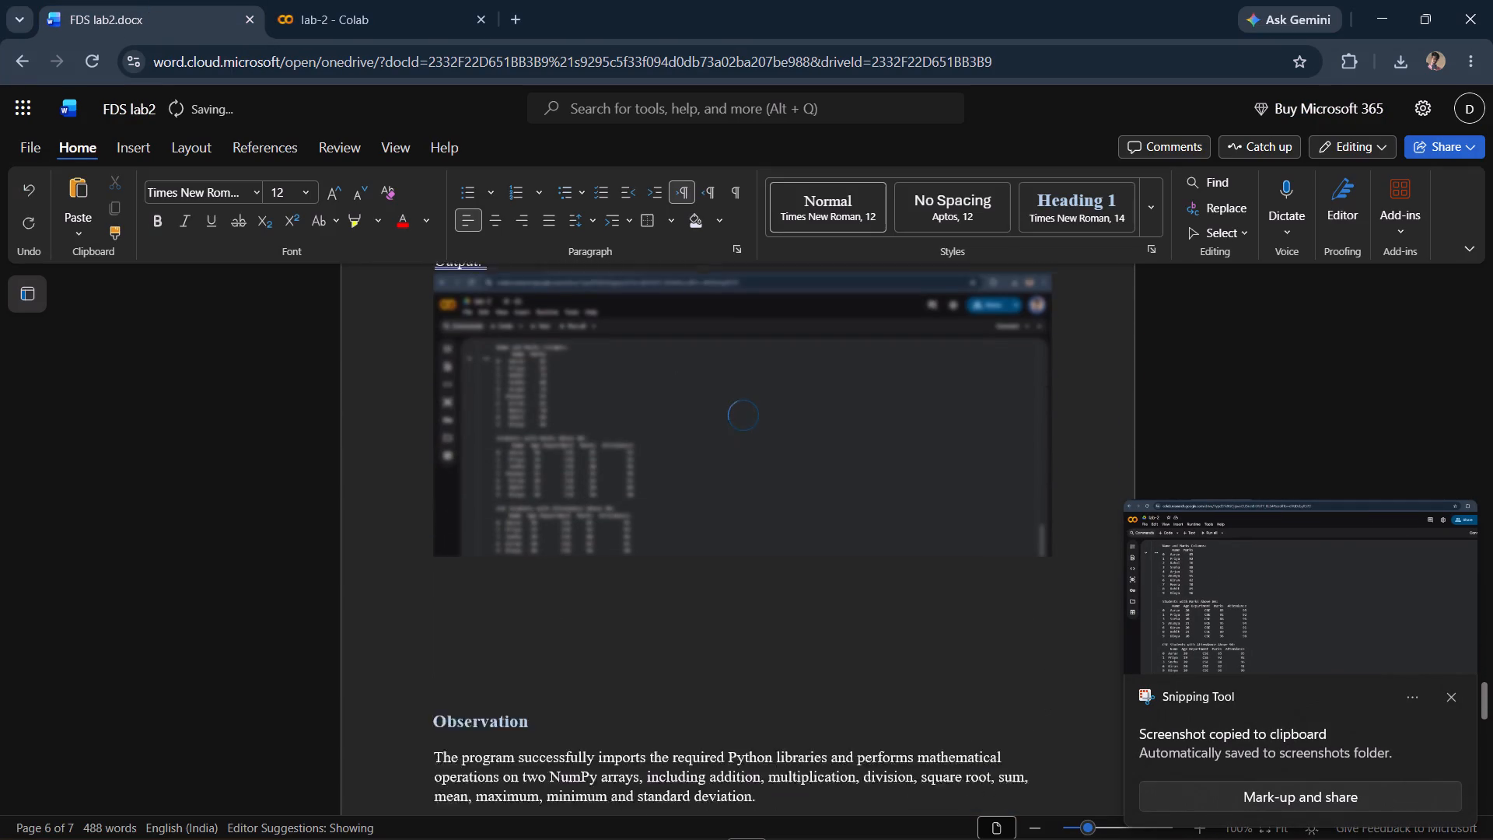
pyautogui.scroll(-1, 615, 626)
pyautogui.click(614, 666)
pyautogui.press('BackSpace')
pyautogui.press('BackSpace')
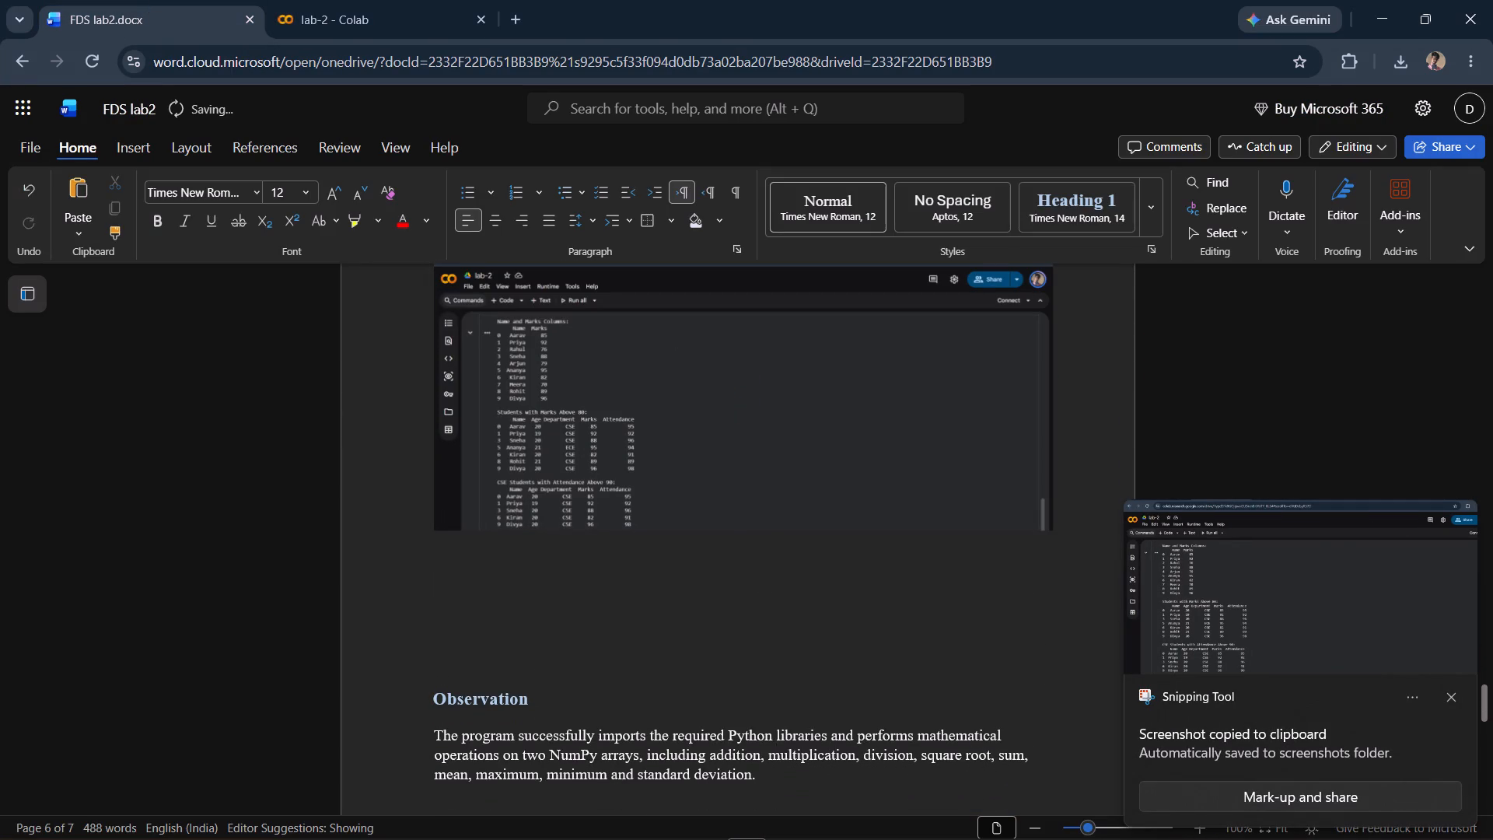
pyautogui.press('BackSpace')
pyautogui.press('BackSpace')
pyautogui.press('BackSpace')
pyautogui.press('BackSpace')
pyautogui.press('BackSpace')
pyautogui.press('BackSpace')
pyautogui.press('BackSpace')
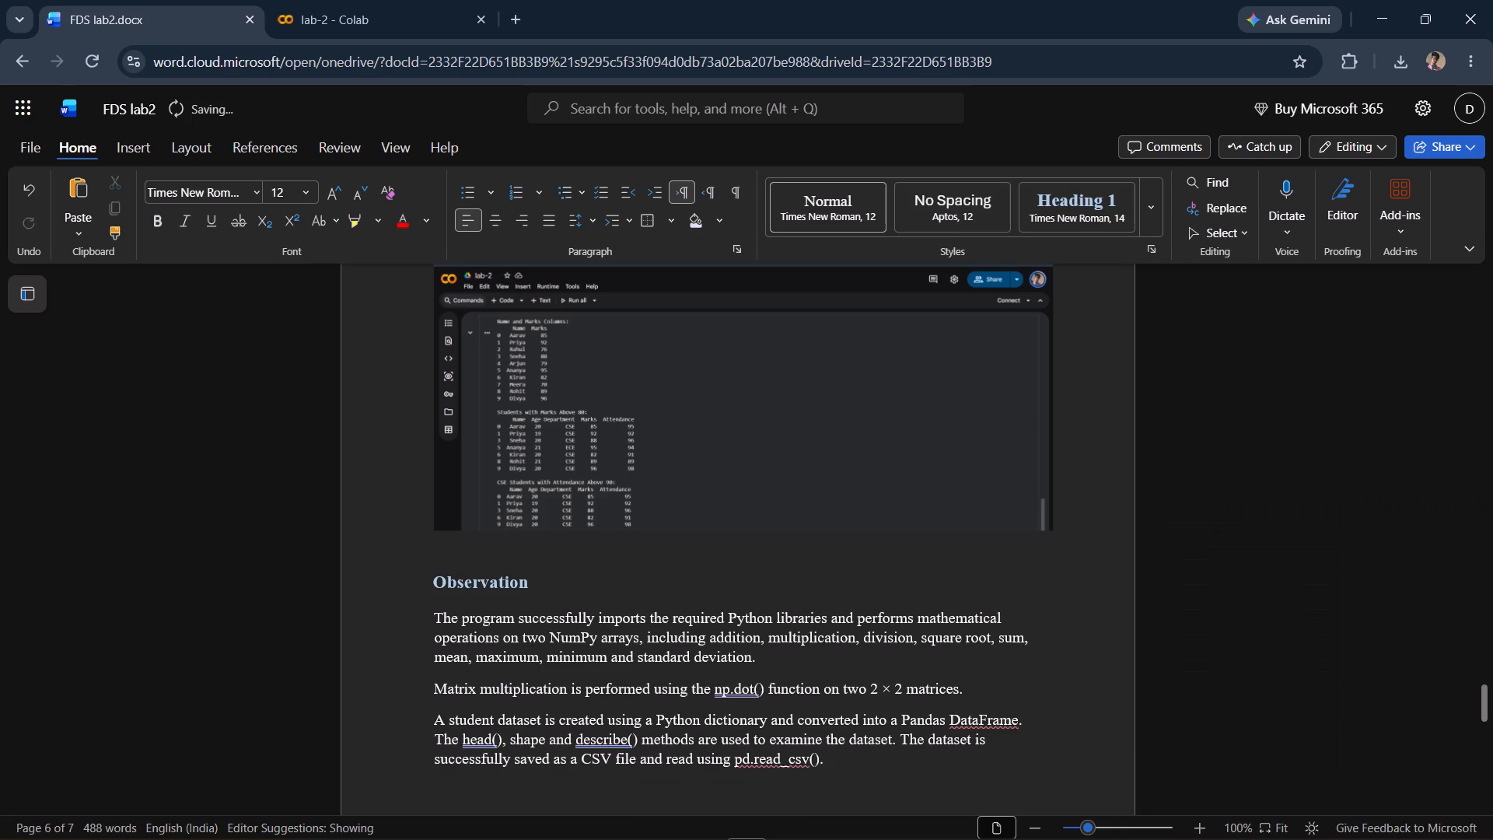
pyautogui.press('BackSpace')
# Delete the old notebook URL under "Google Colab link :-" on the last page and start a new line after the label.
pyautogui.scroll(-1, 659, 660)
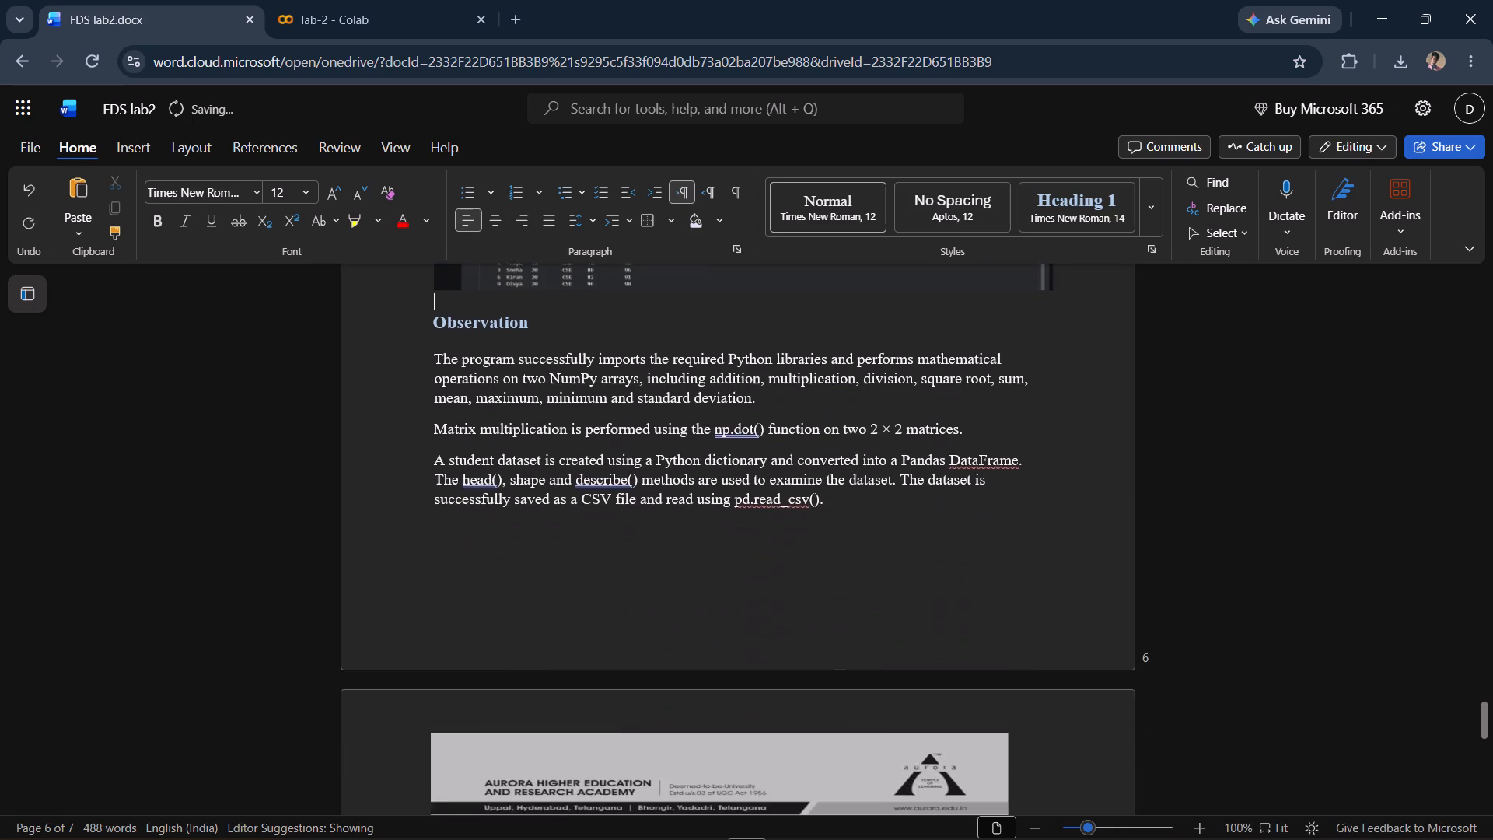
pyautogui.scroll(-4, 705, 651)
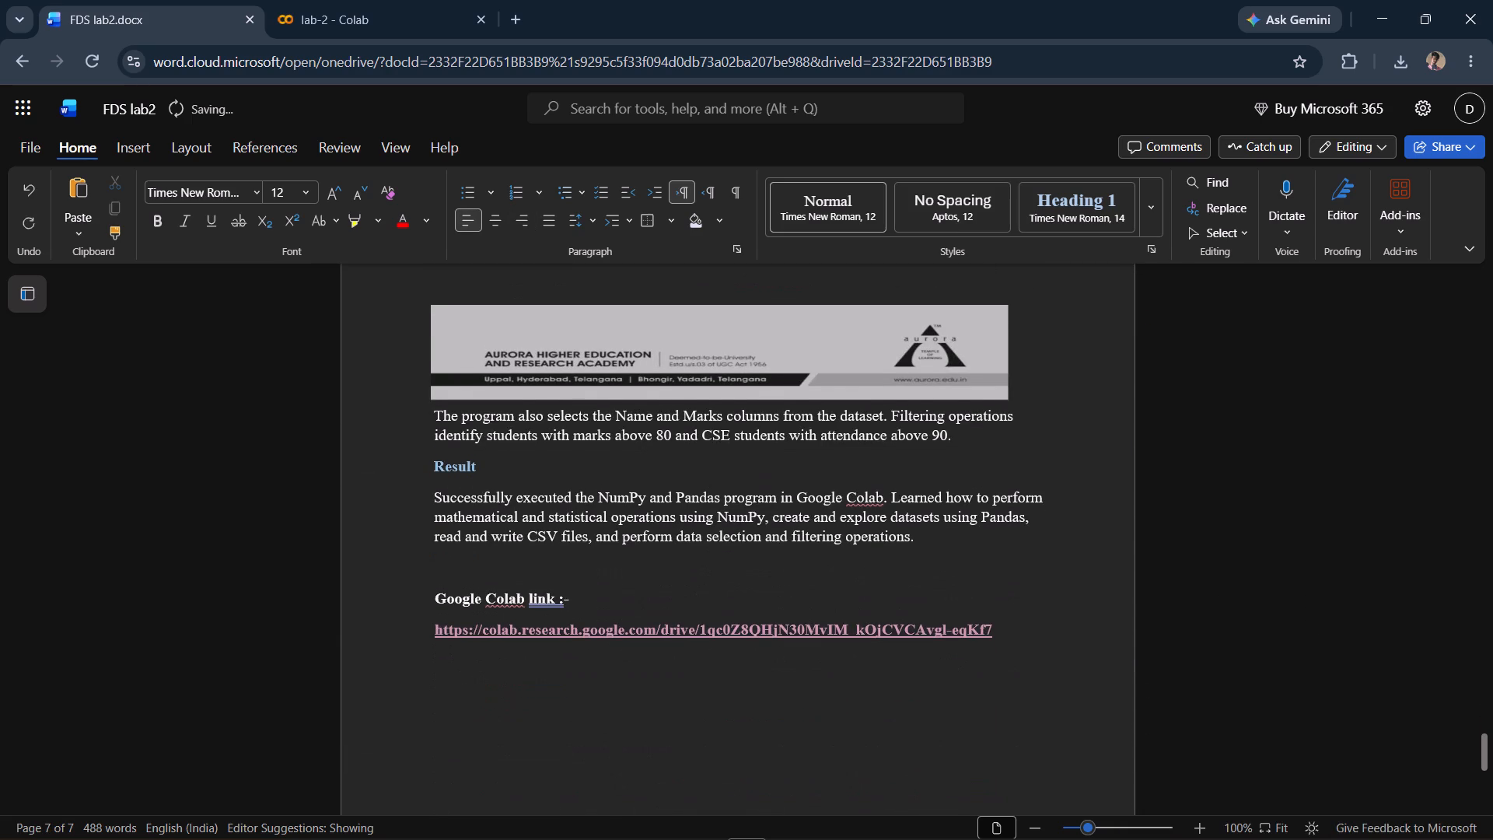
pyautogui.moveTo(1040, 637); pyautogui.dragTo(547, 625)
pyautogui.press('BackSpace')
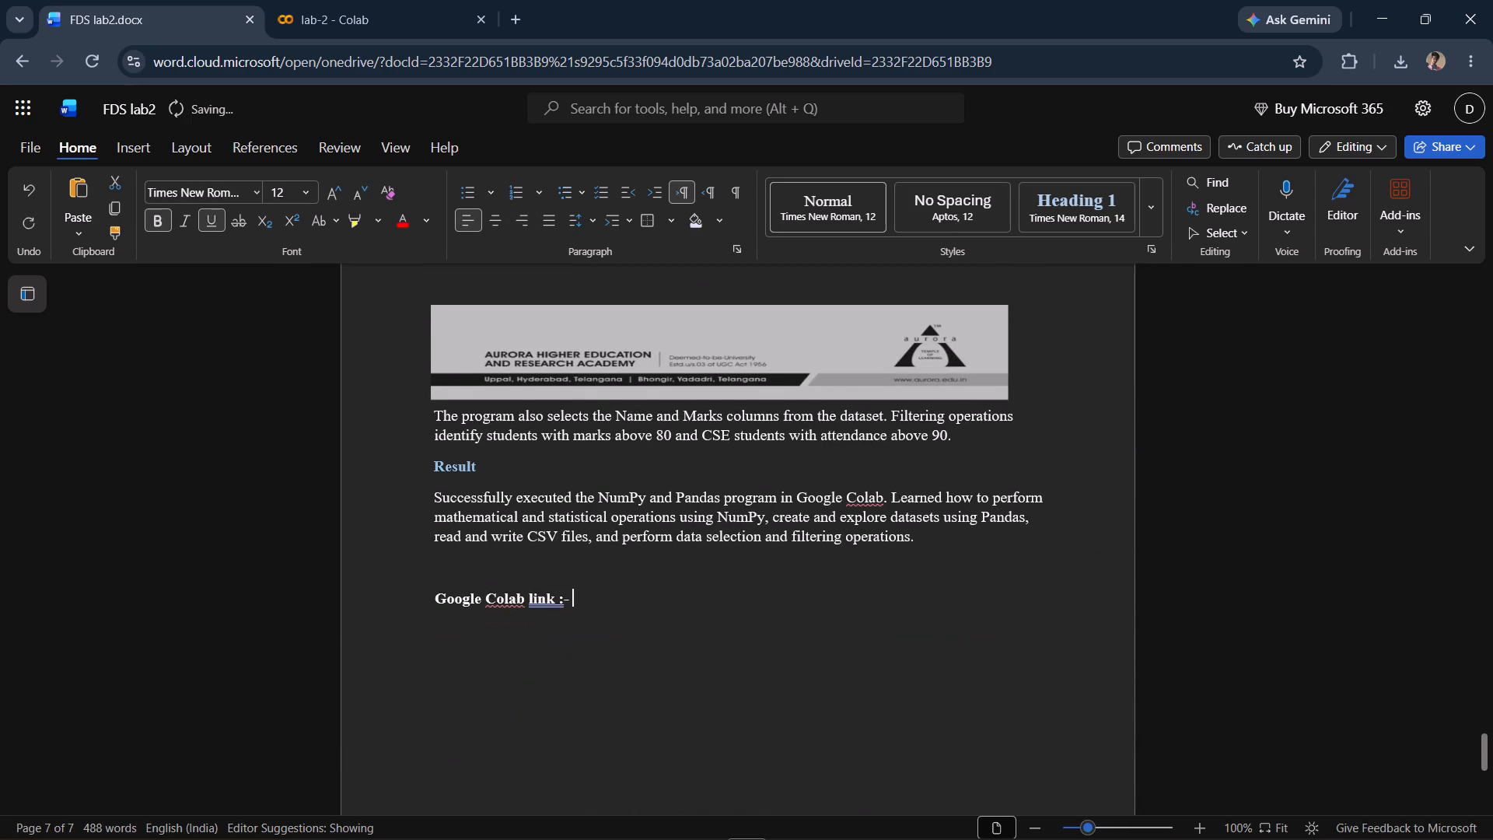
pyautogui.press('Return')
# Copy the full URL of the lab-2 Colab notebook and paste it below "Google Colab link :-" in FDS lab2.docx.
pyautogui.click(321, 0)
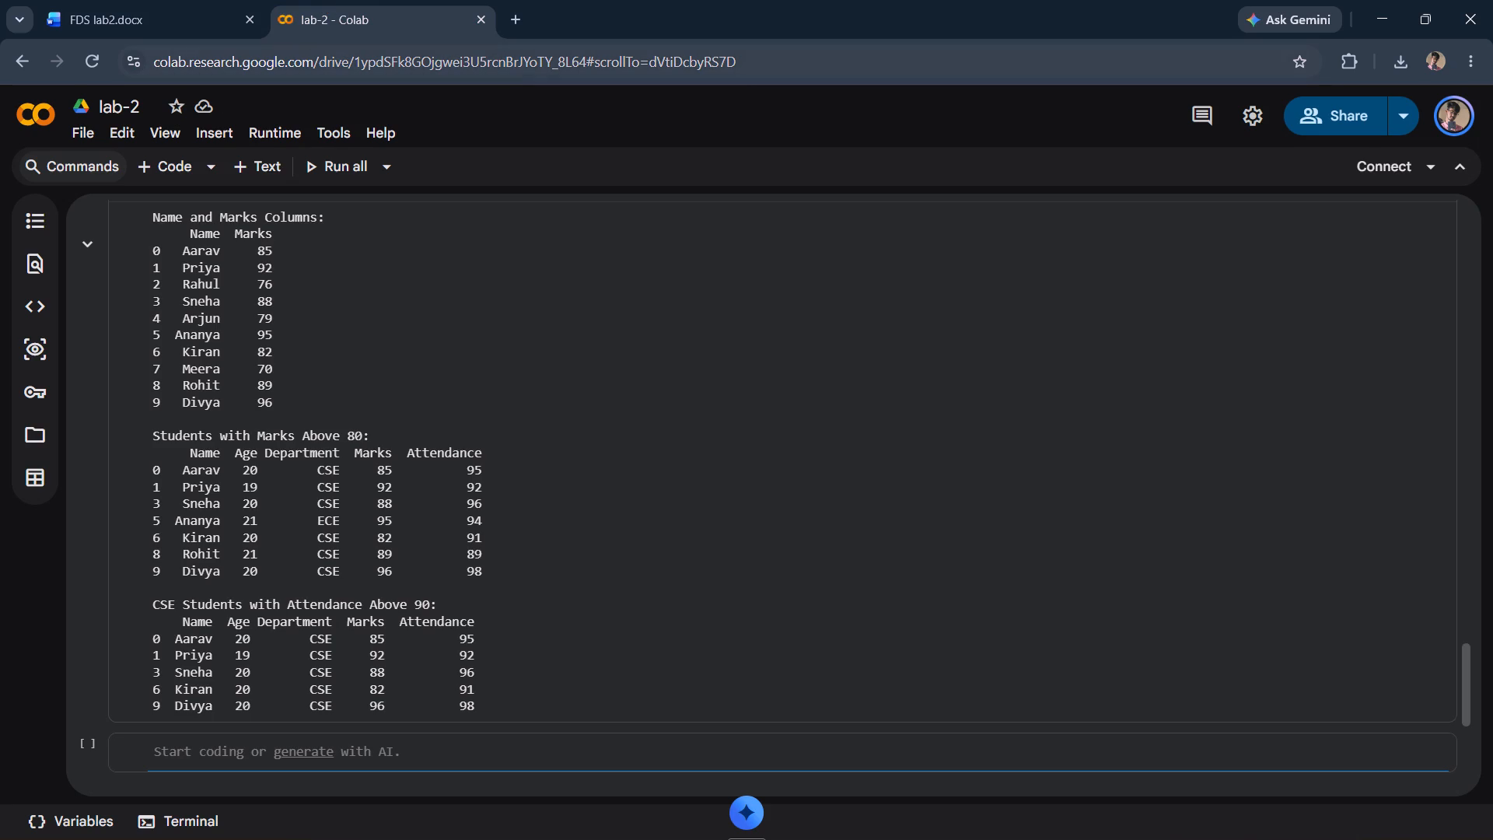
pyautogui.doubleClick(780, 57)
pyautogui.tripleClick(834, 51)
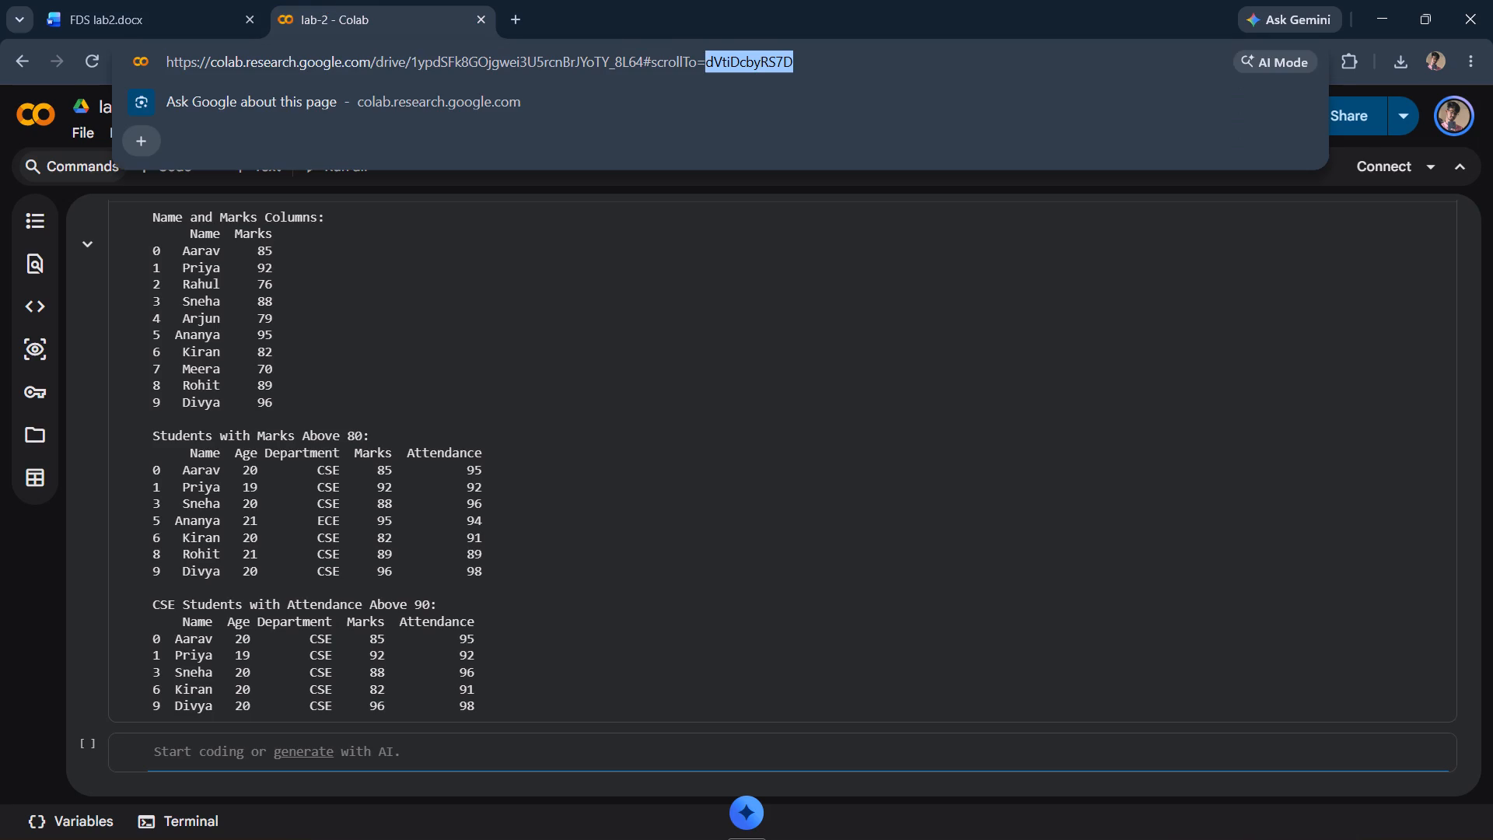
pyautogui.hotkey('ctrl', 'c')
pyautogui.hotkey('ctrl', 'c')
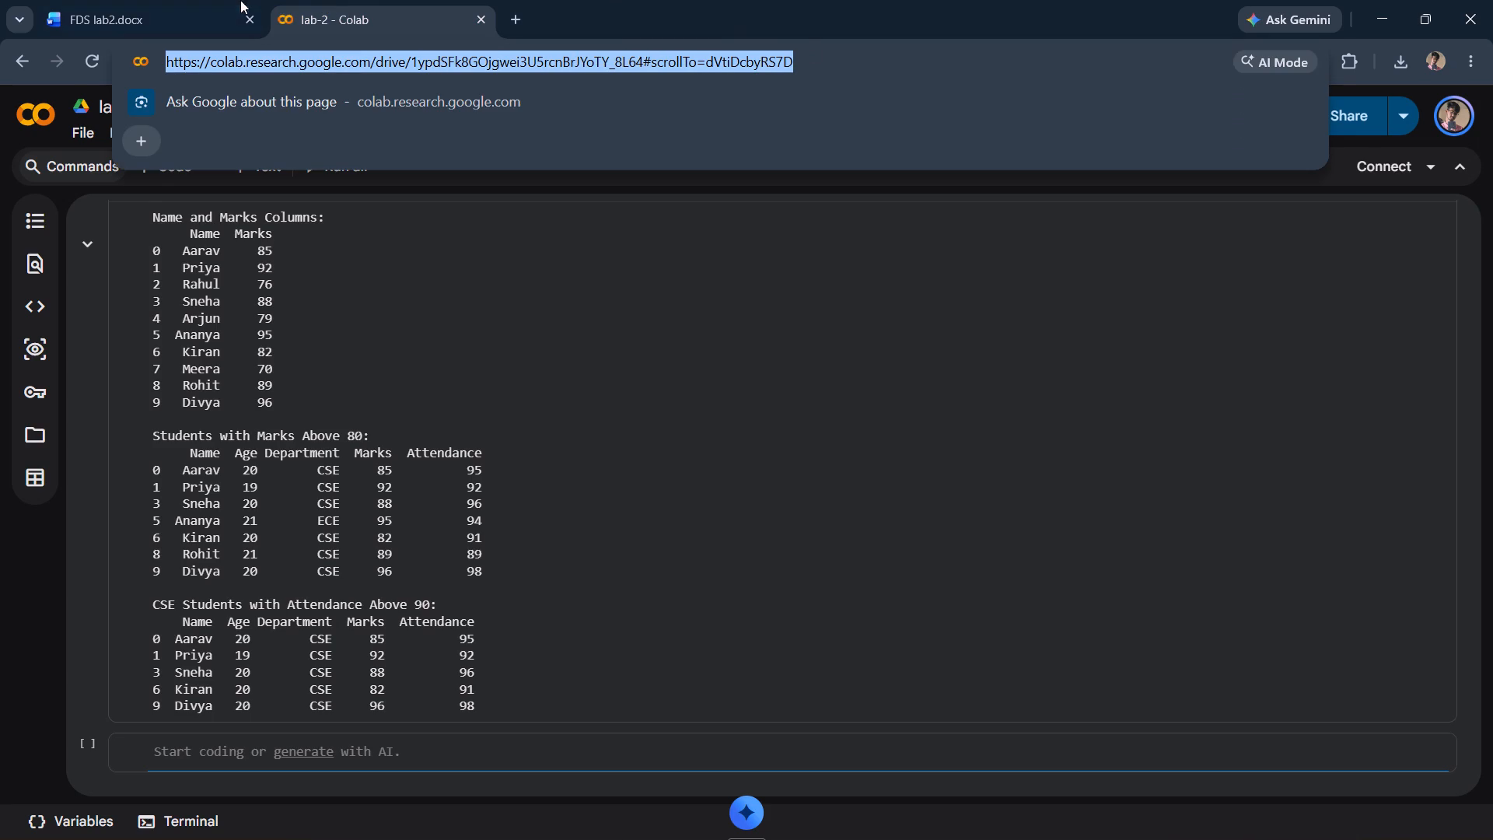
pyautogui.click(216, 0)
pyautogui.hotkey('ctrl', 'v')
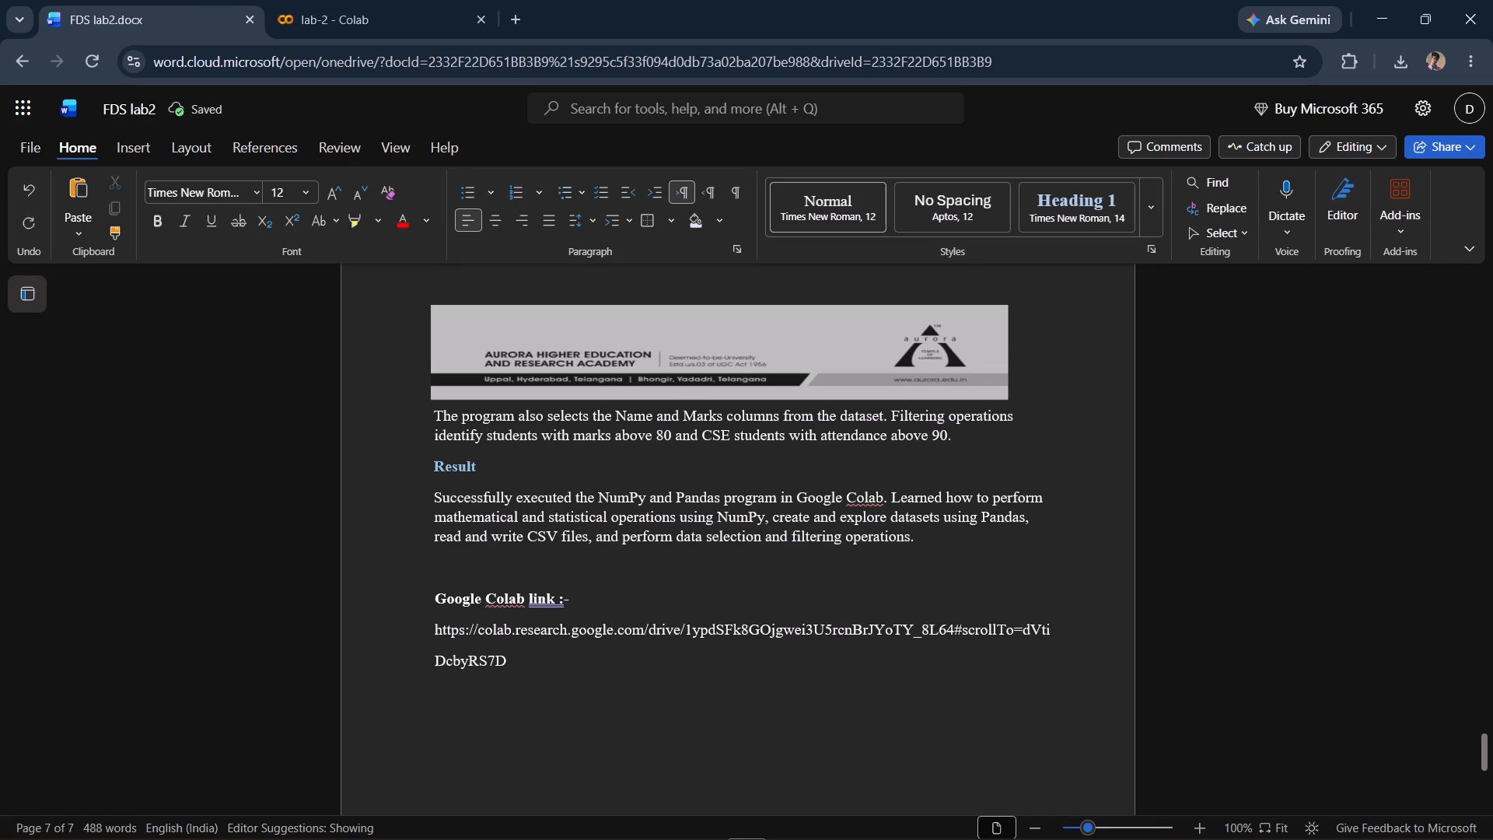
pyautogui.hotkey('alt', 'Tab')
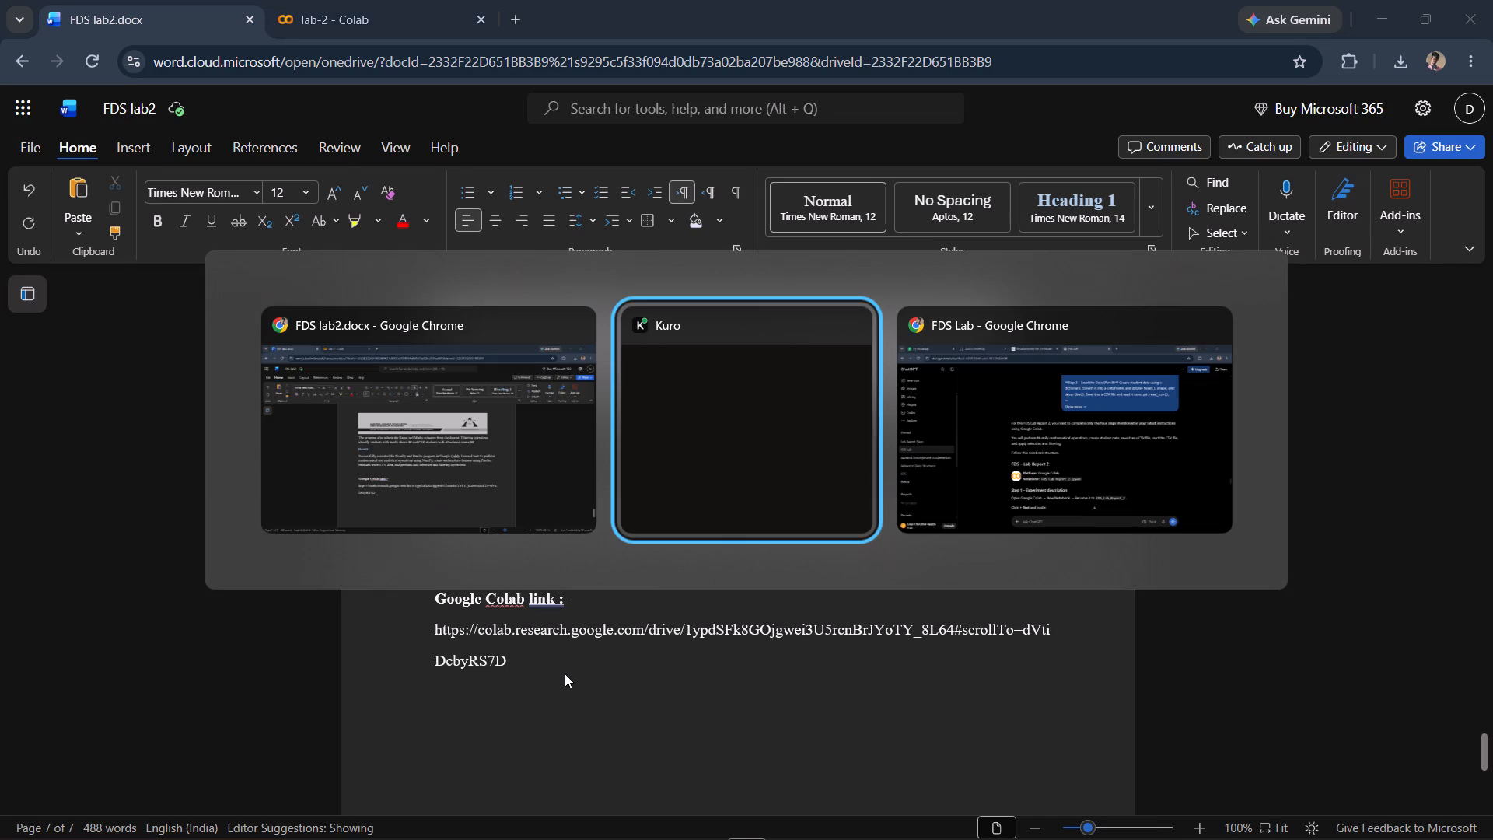
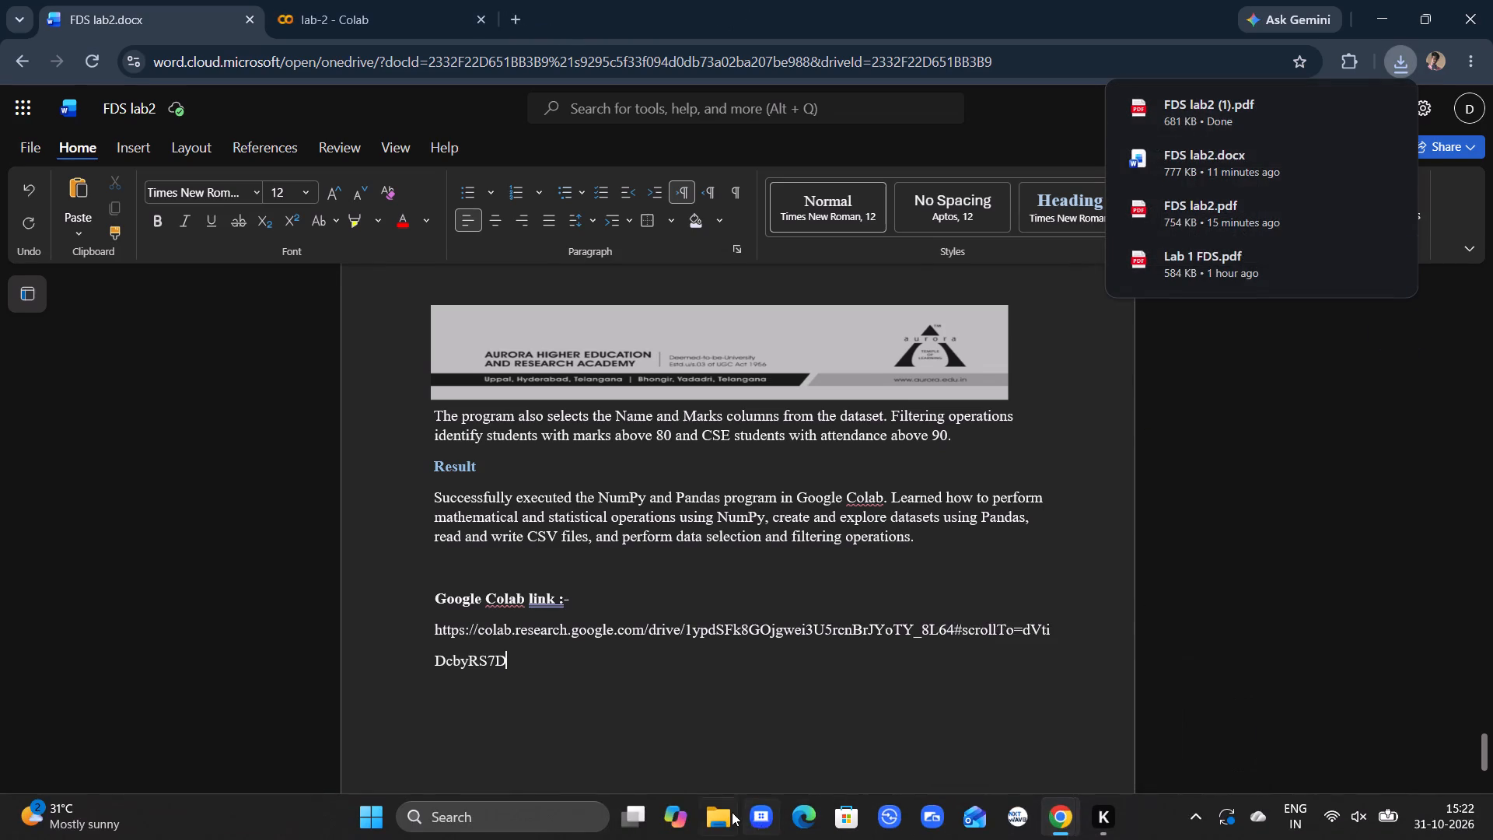
# In File Explorer, delete the older FDS lab2 Word document and FDS lab2 PDF from the Downloads folder.
pyautogui.click(732, 812)
pyautogui.scroll(-2, 154, 464)
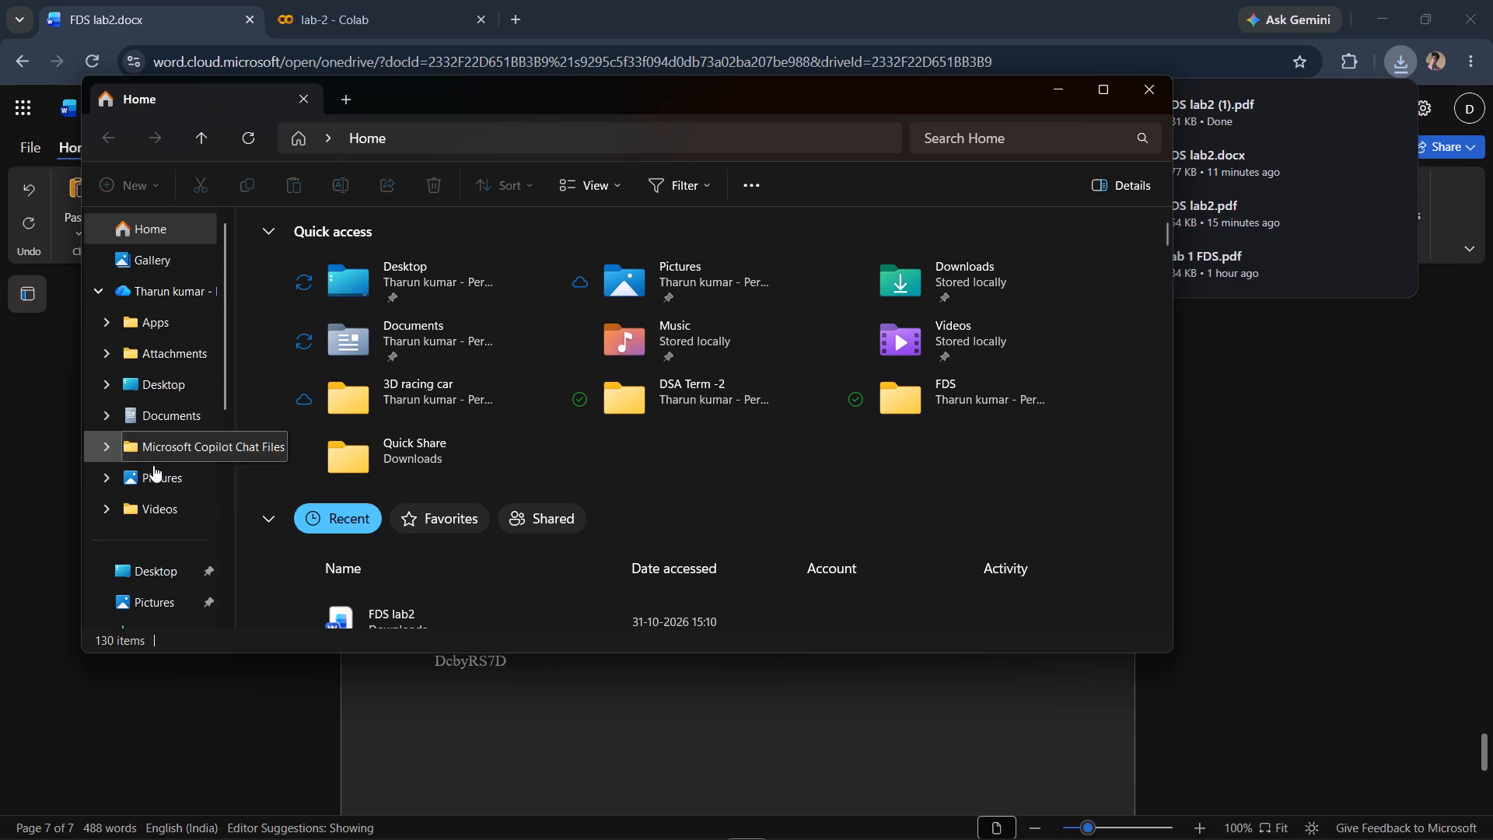
pyautogui.click(163, 445)
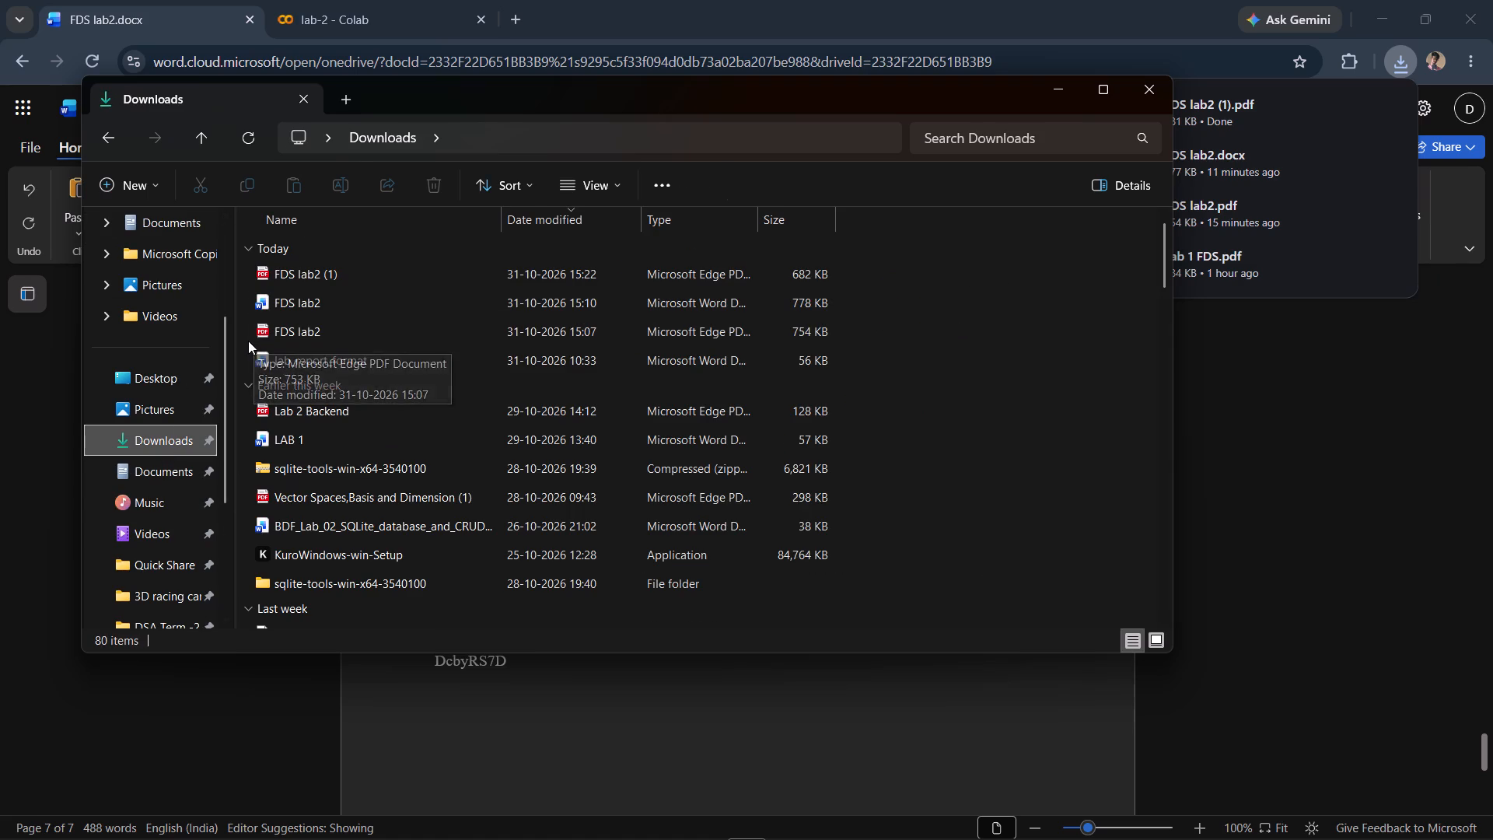
pyautogui.moveTo(248, 341); pyautogui.dragTo(277, 298)
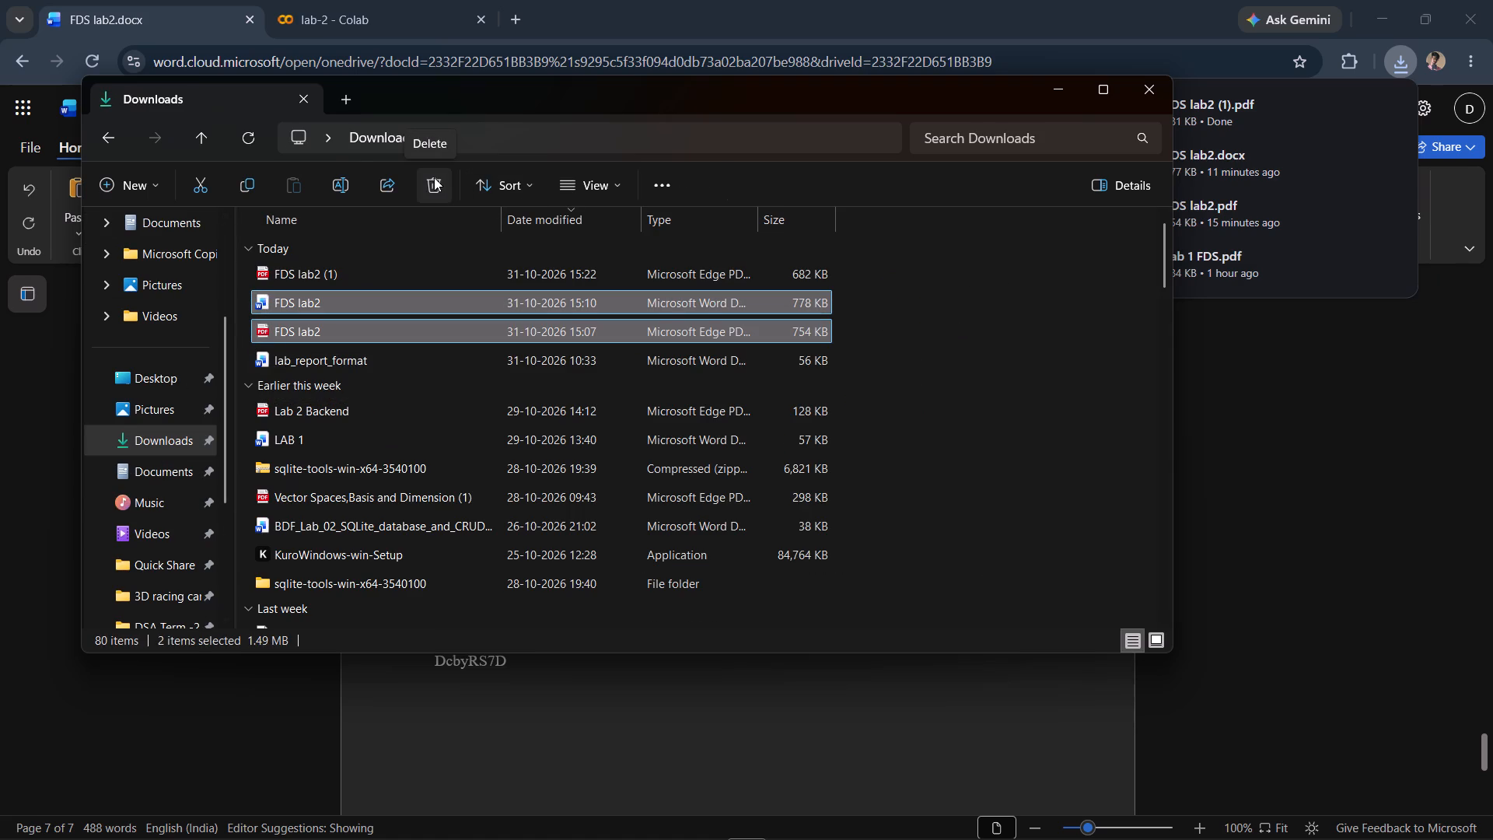
pyautogui.click(434, 177)
# Cut the FDS lab2 (1) PDF from Downloads and open the 2nd year term 2 folder in Documents to move it.
pyautogui.click(337, 275)
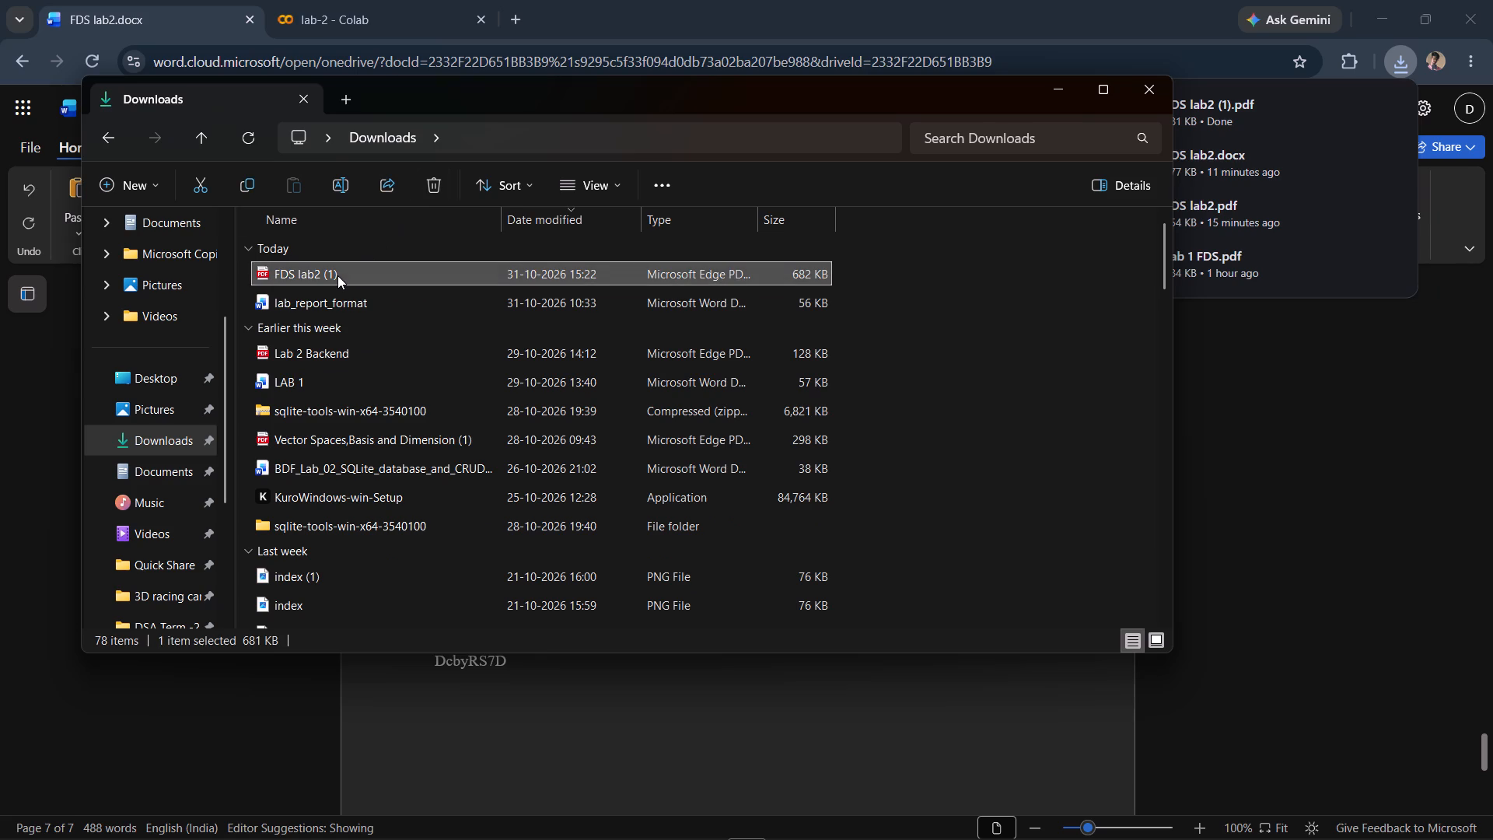
pyautogui.click(202, 178)
pyautogui.click(173, 465)
pyautogui.doubleClick(345, 257)
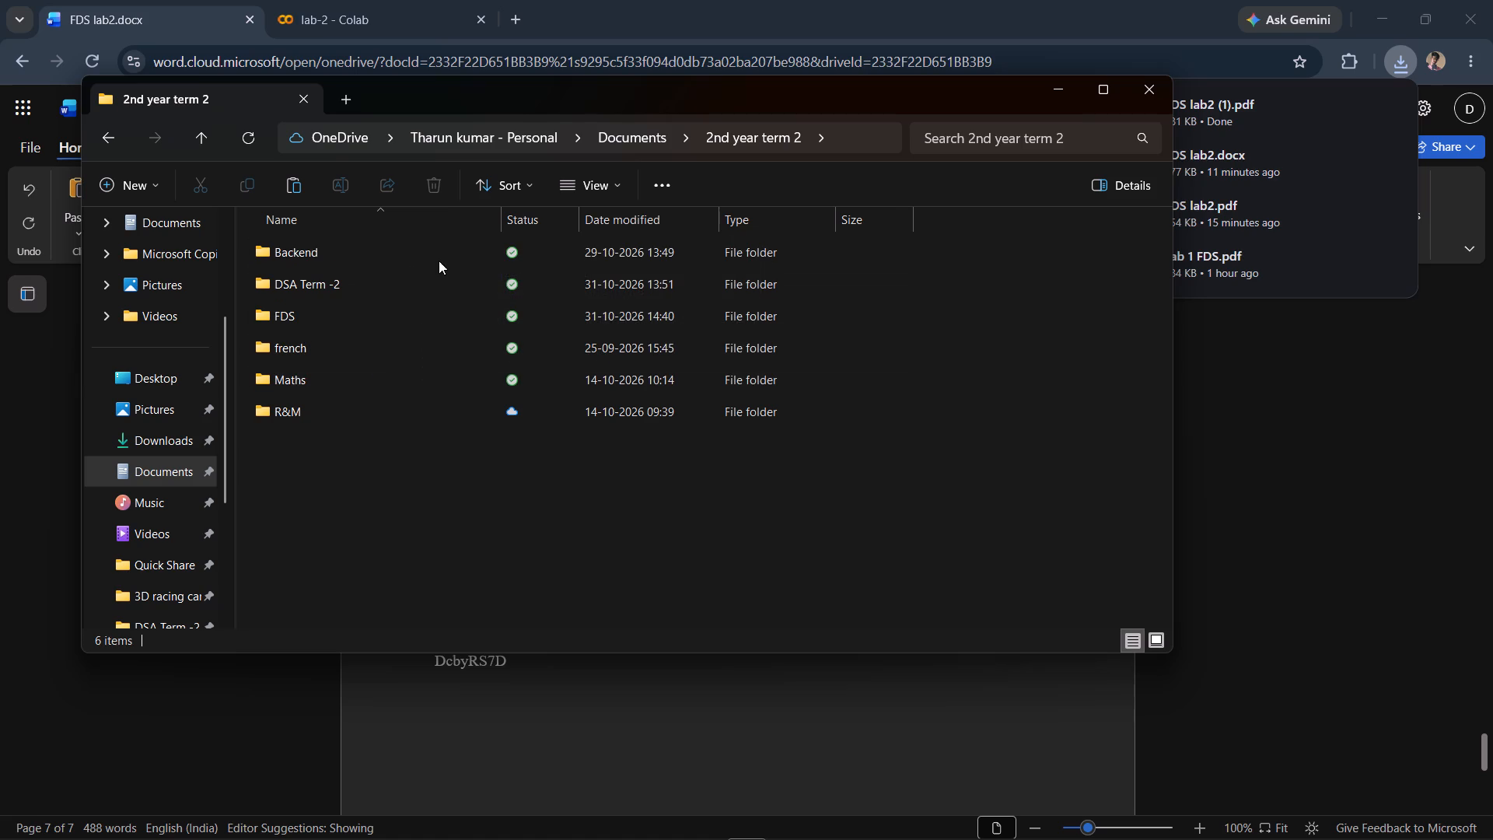
# Paste the cut FDS lab2 (1) PDF into the FDS folder inside 2nd year term 2.
pyautogui.doubleClick(407, 308)
pyautogui.rightClick(285, 321)
pyautogui.click(323, 358)
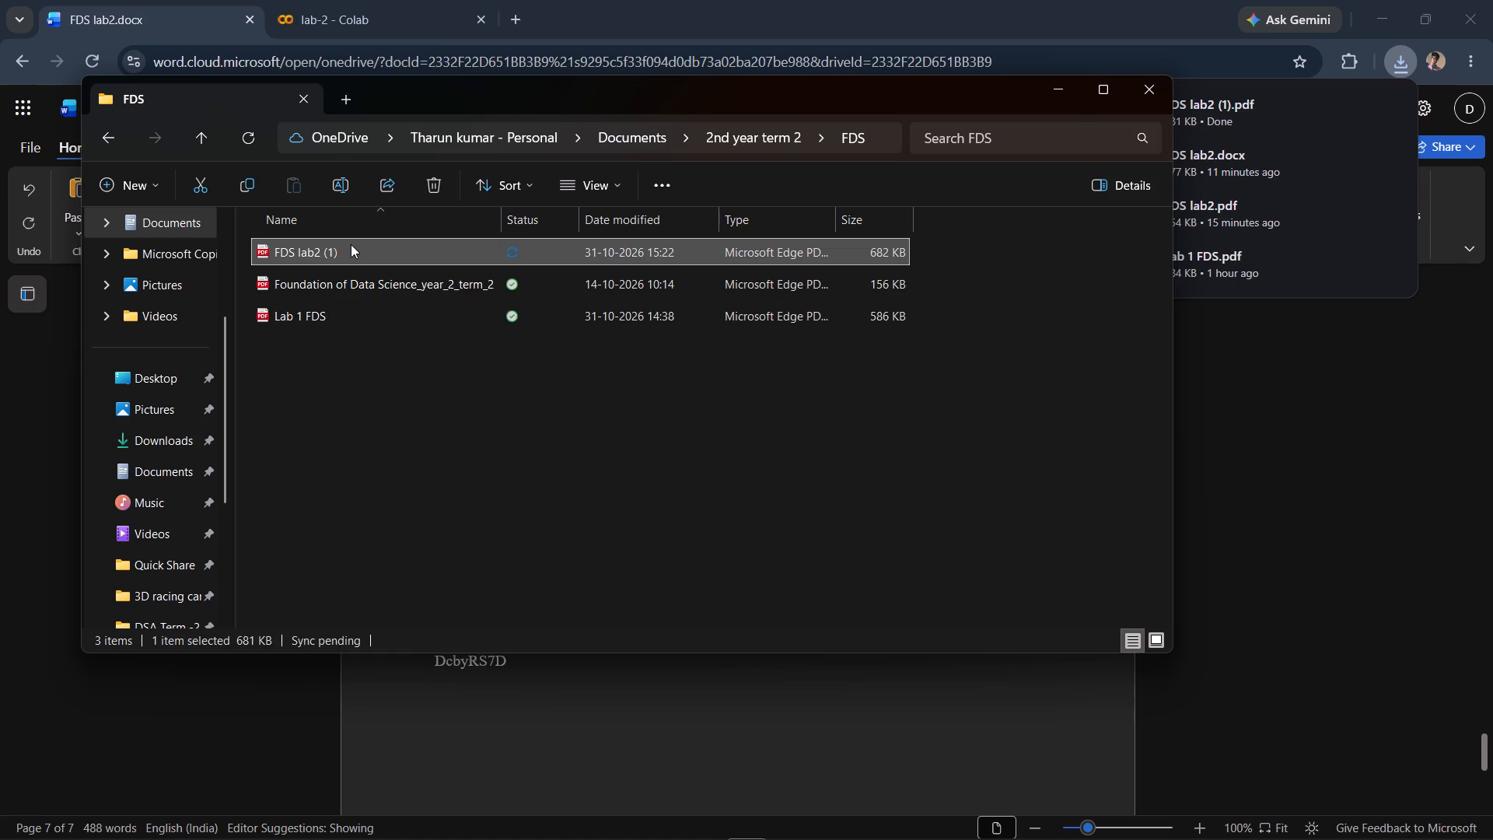
# Rename the moved FDS lab2 (1) PDF in the FDS folder as FDS lab2.
pyautogui.click(334, 186)
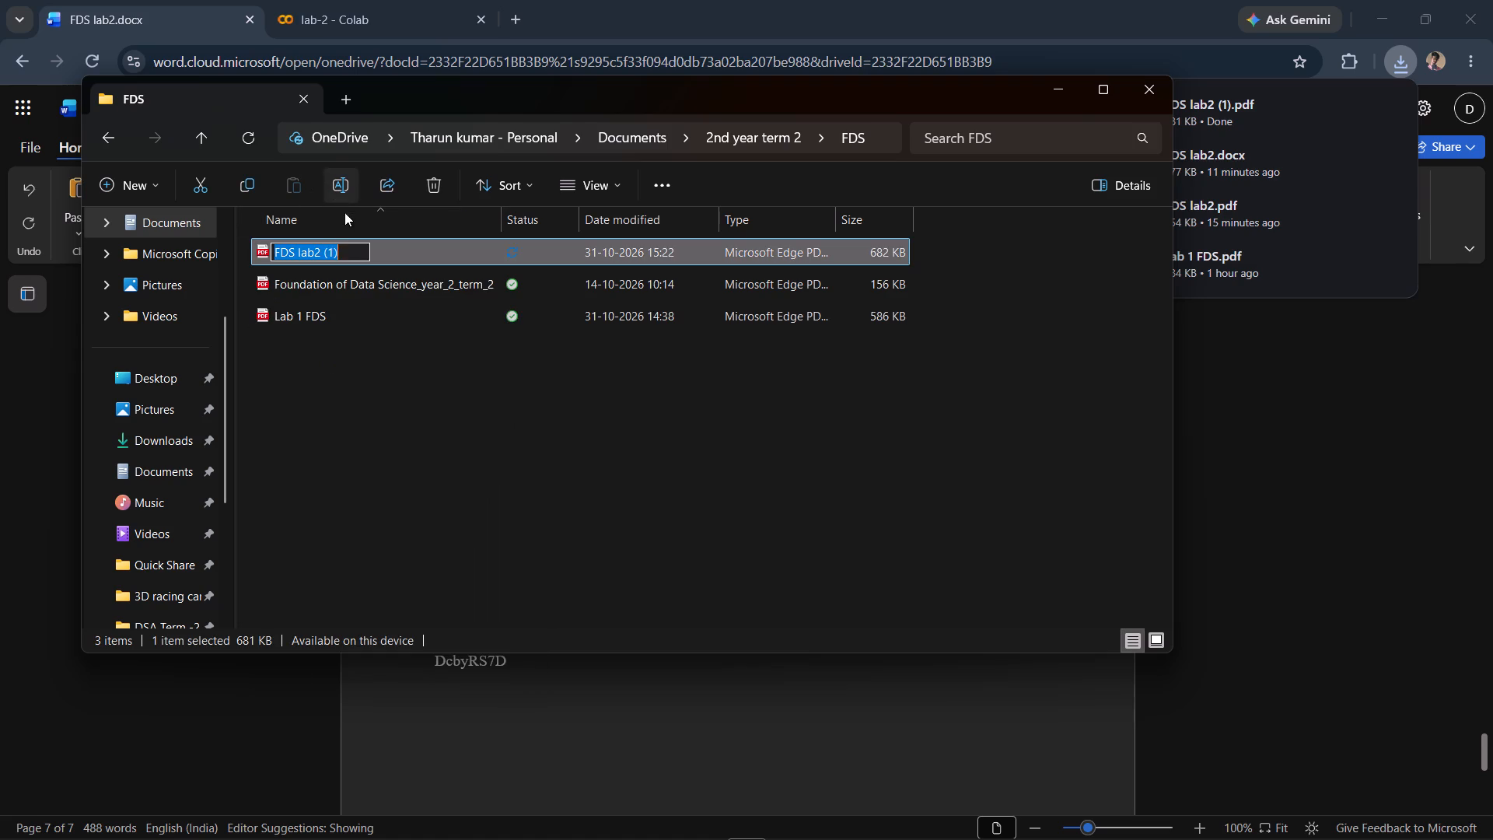
pyautogui.click(344, 256)
pyautogui.press('BackSpace')
pyautogui.press('BackSpace')
pyautogui.press('BackSpace')
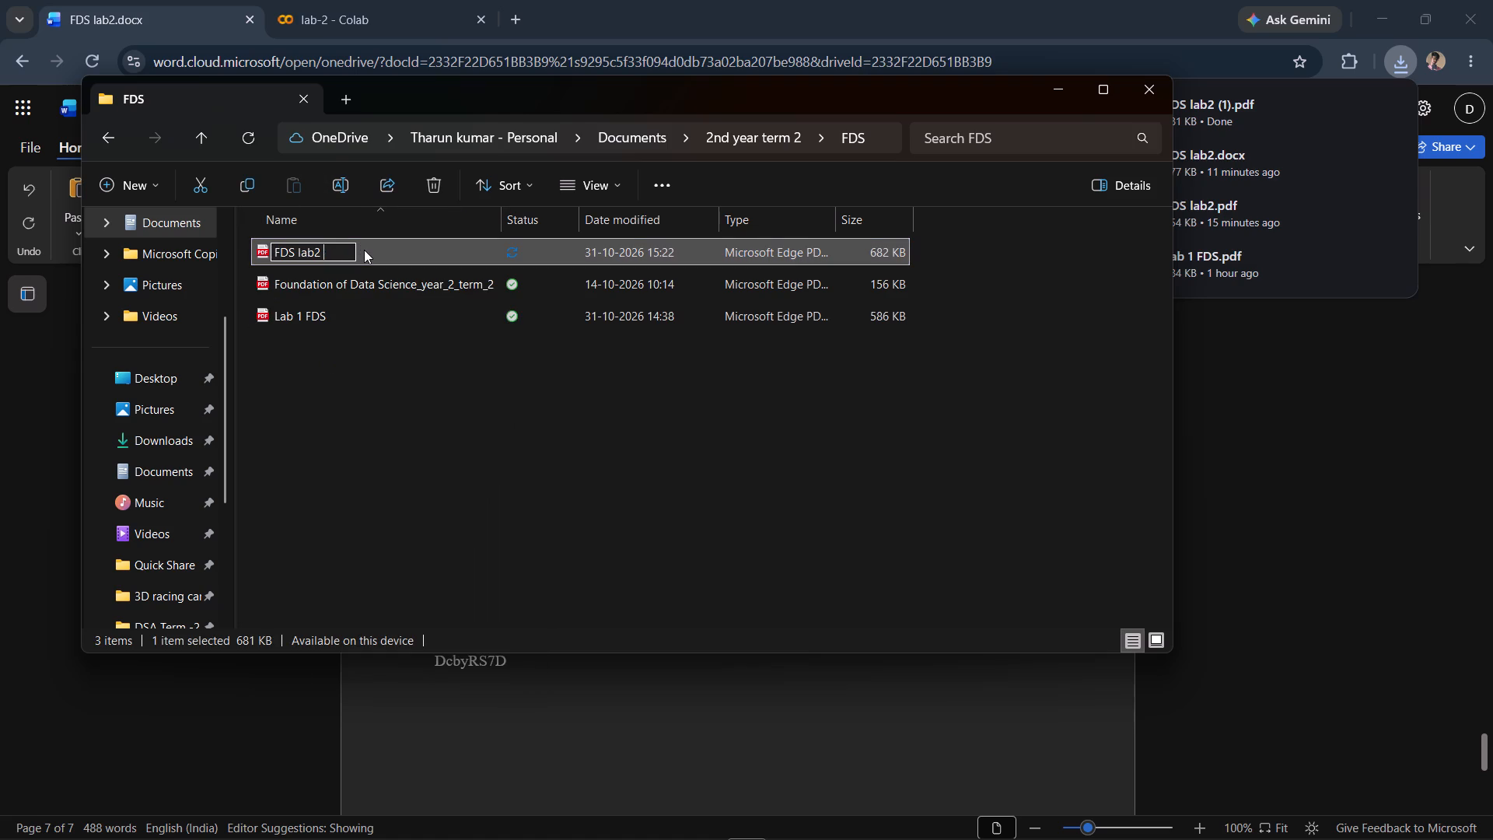
pyautogui.press('Return')
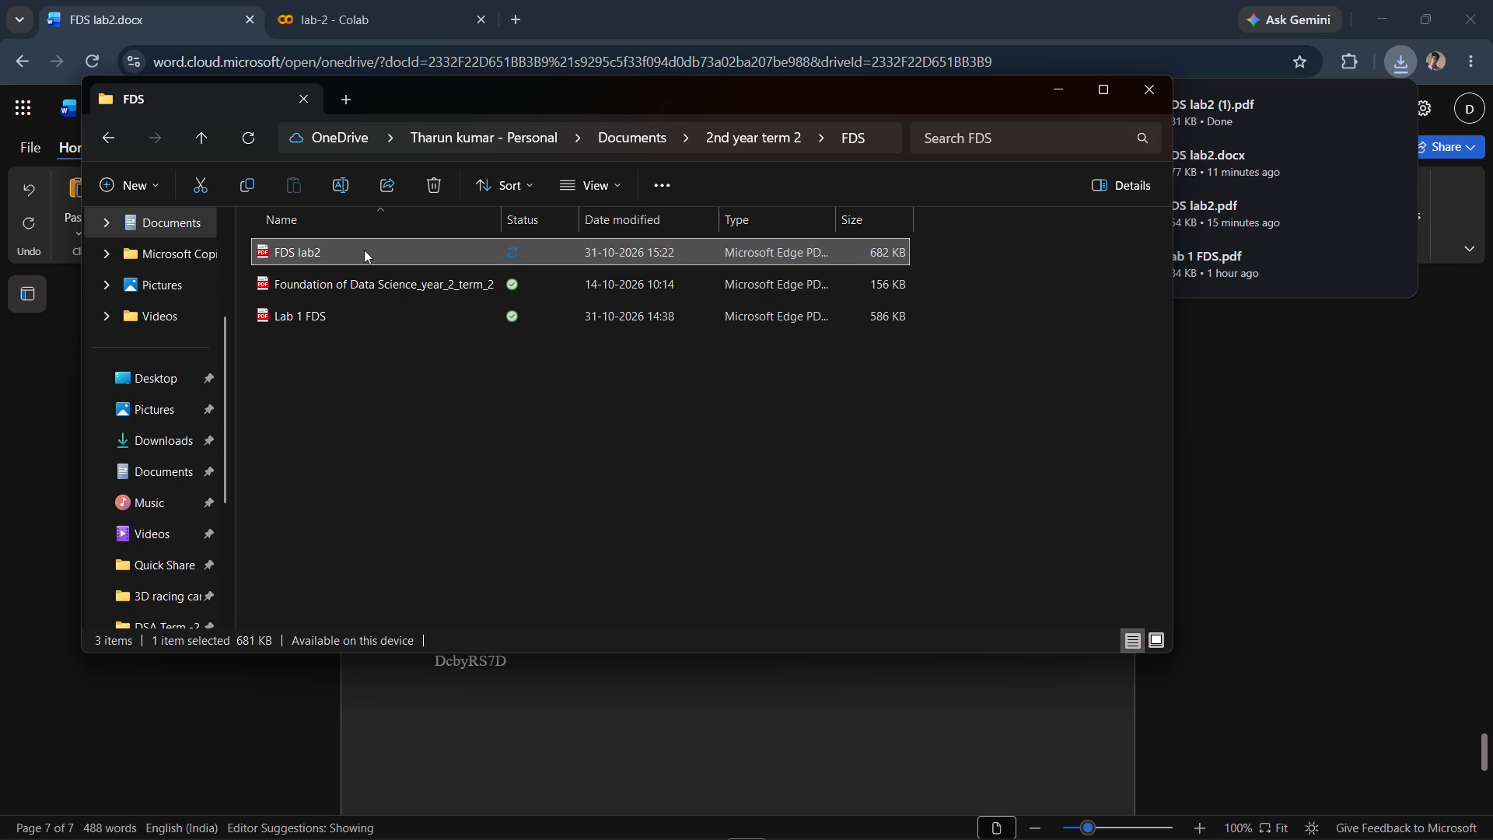
pyautogui.click(333, 395)
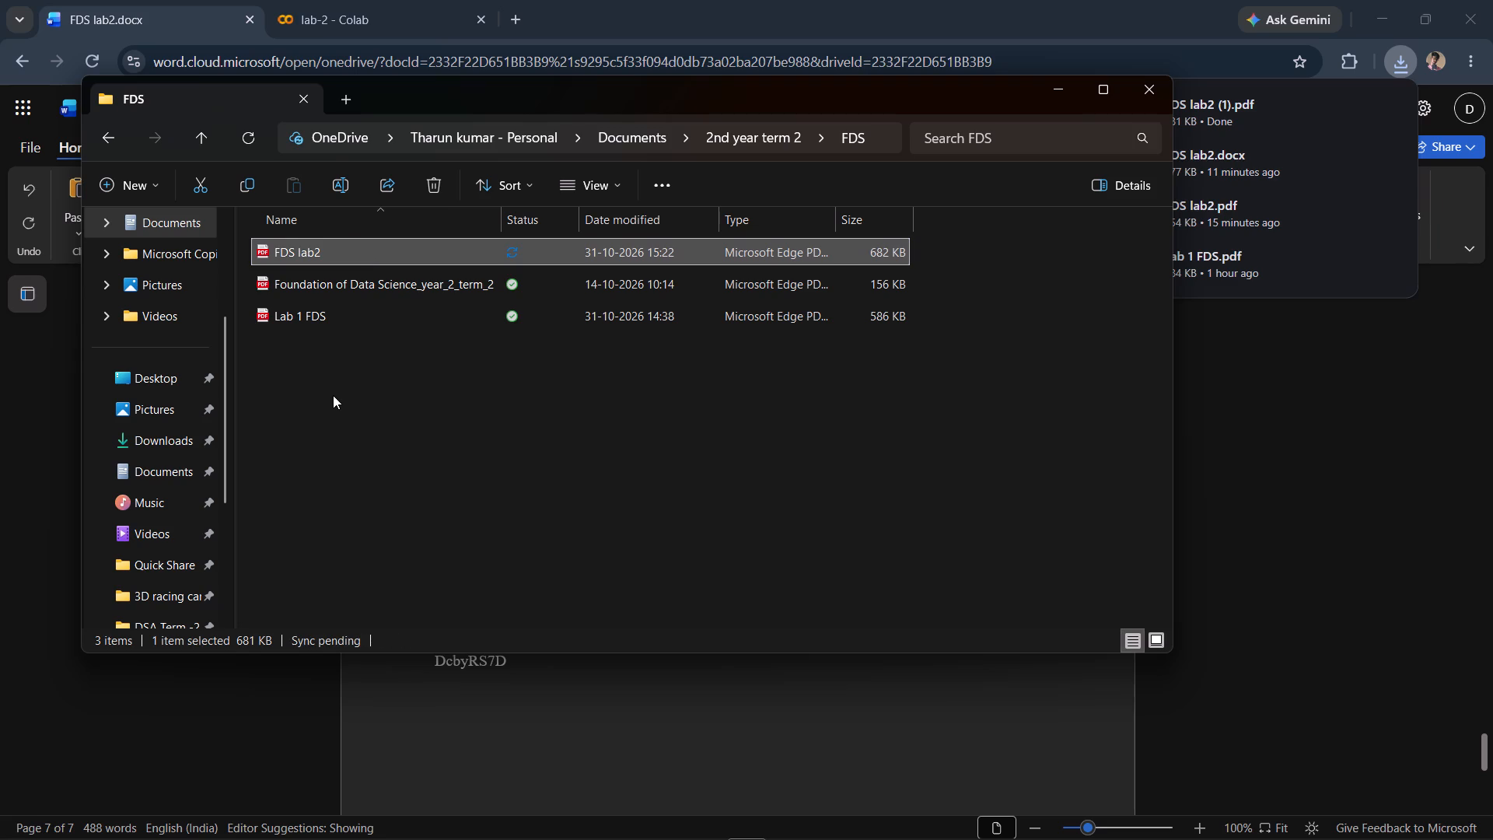
# Leave File Explorer and switch to the Chrome window with WhatsApp.
pyautogui.click(1308, 576)
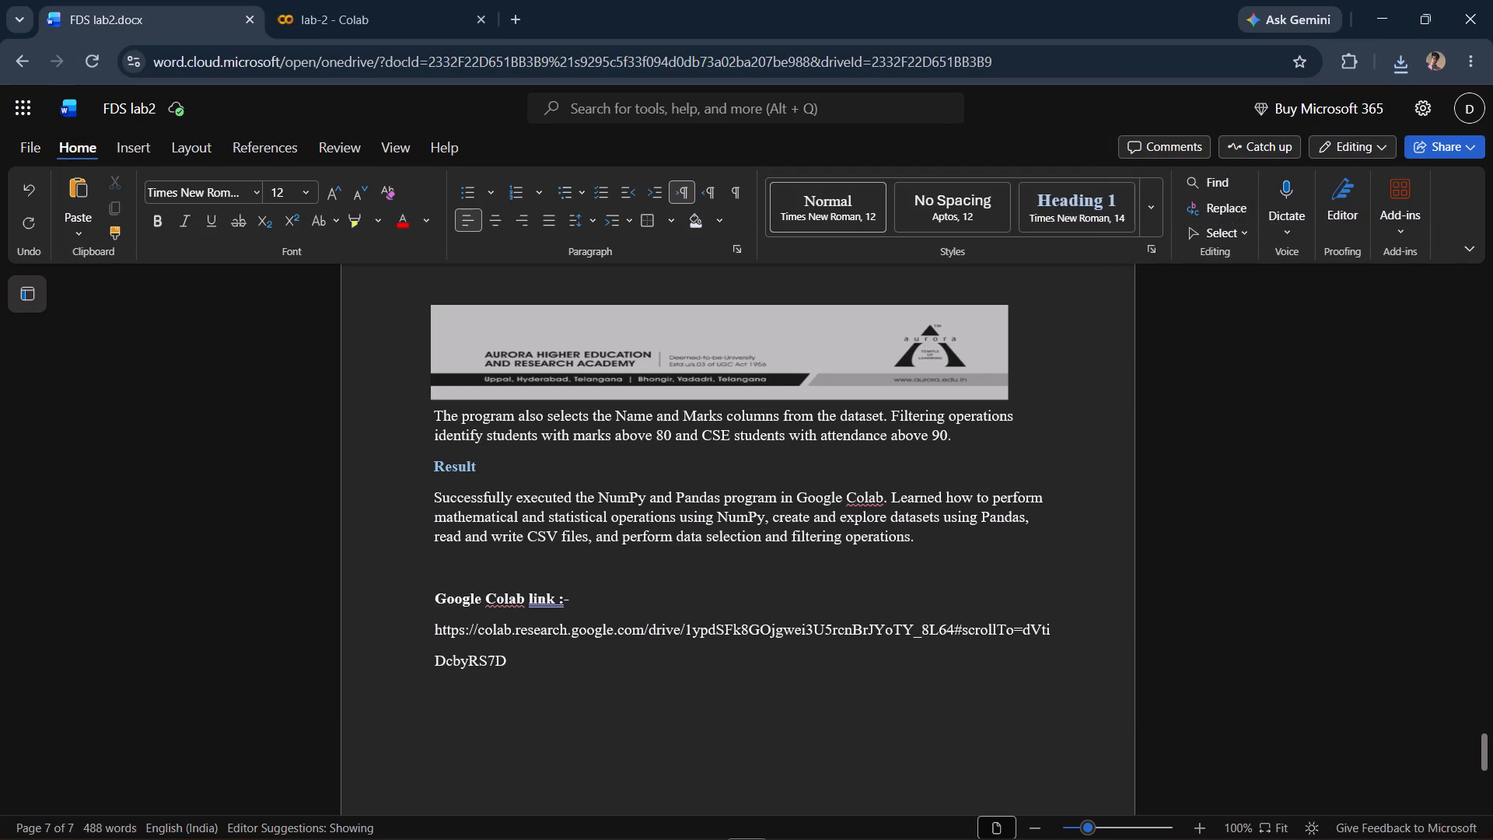
pyautogui.hotkey('alt', 'Tab')
pyautogui.hotkey('alt', 'Tab')
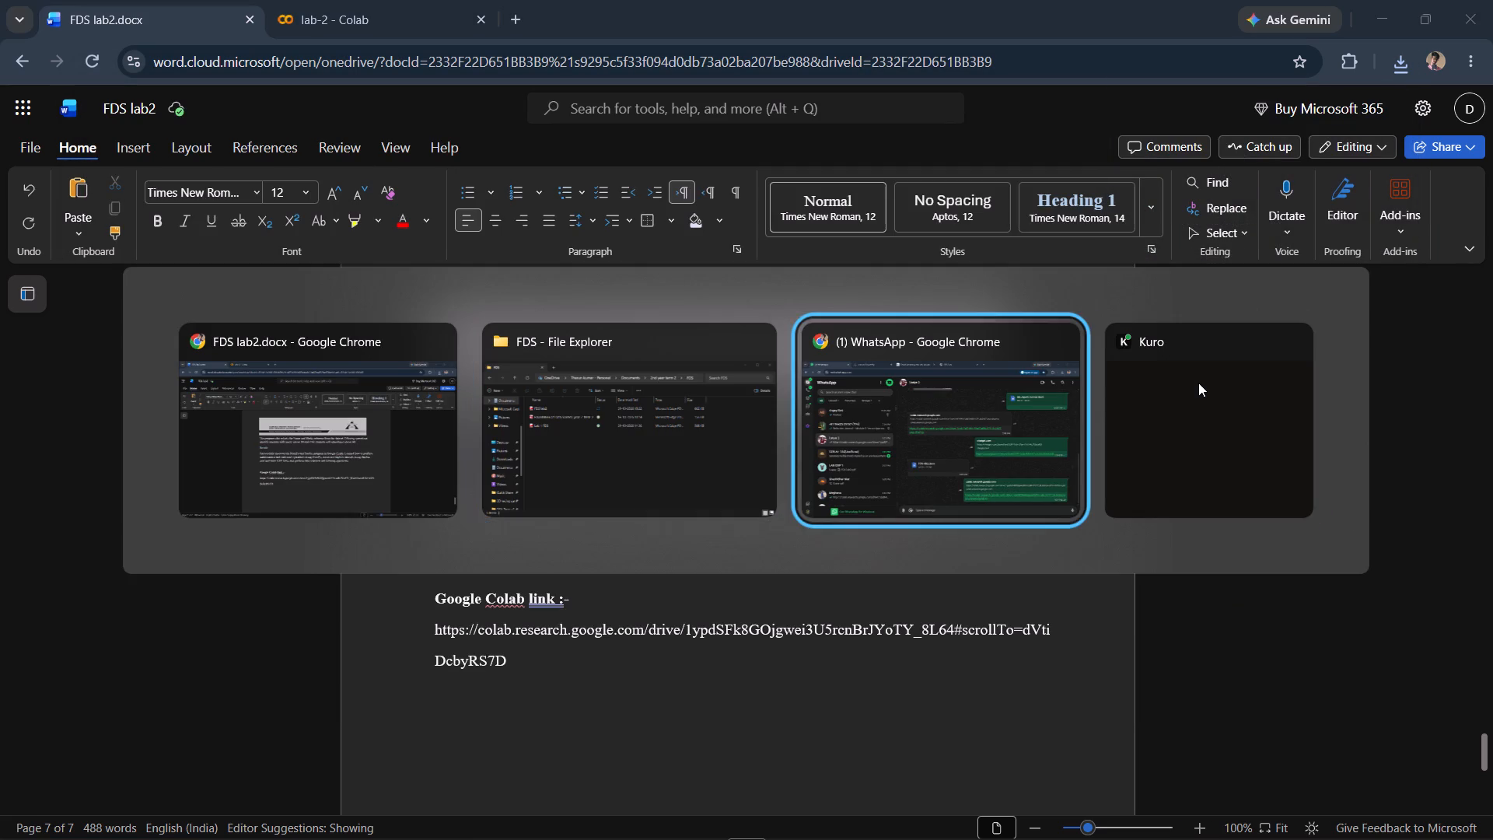
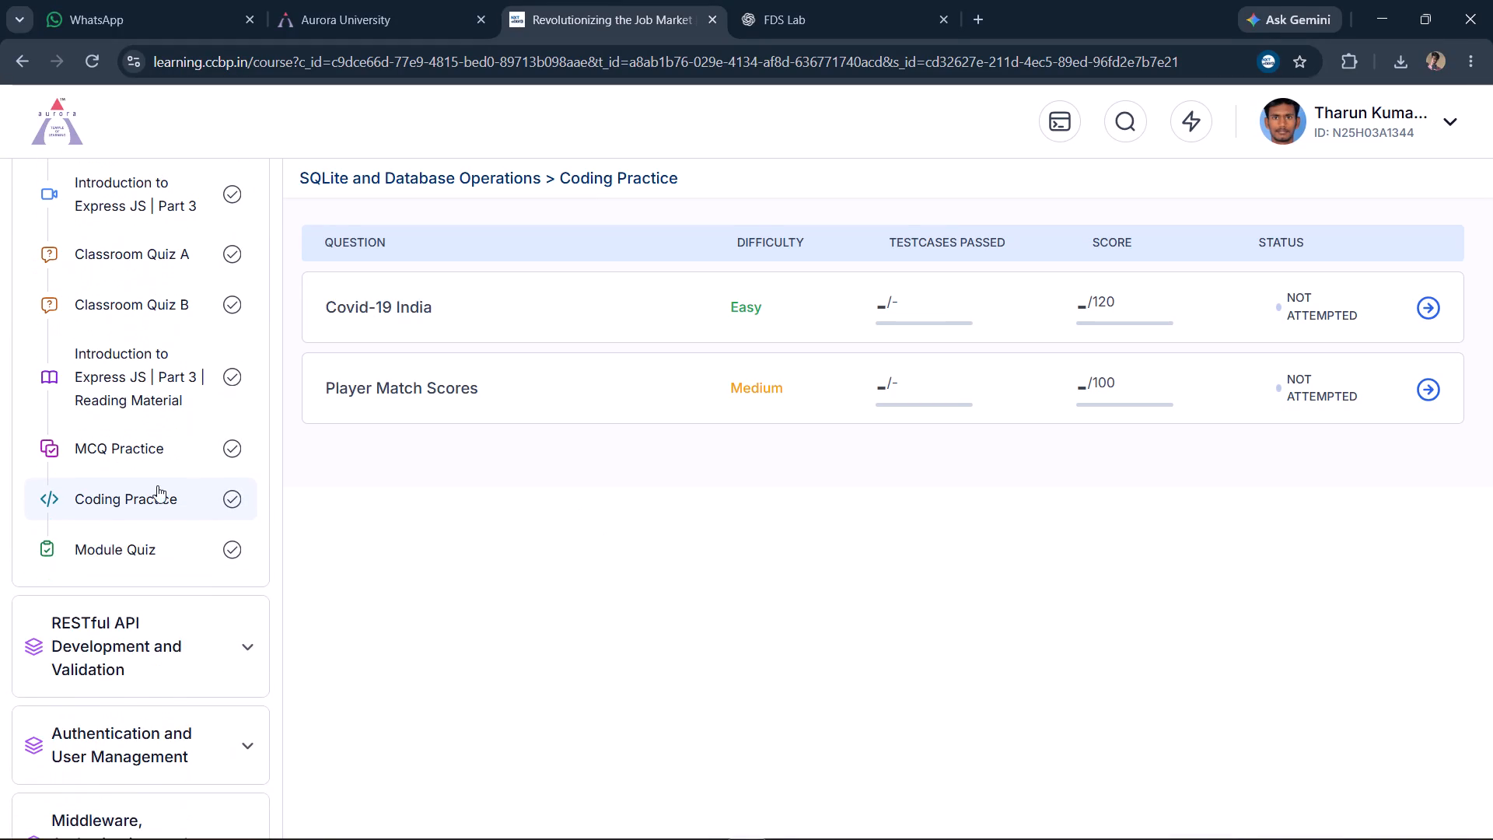
# Examine the completion marks of the lessons in the SQLite and Database Operations module and the NodeJS and ExpressJS module.
pyautogui.scroll(1, 152, 487)
pyautogui.scroll(-1, 152, 487)
pyautogui.scroll(4, 151, 487)
pyautogui.scroll(-1, 151, 487)
pyautogui.scroll(3, 151, 487)
pyautogui.scroll(-1, 151, 487)
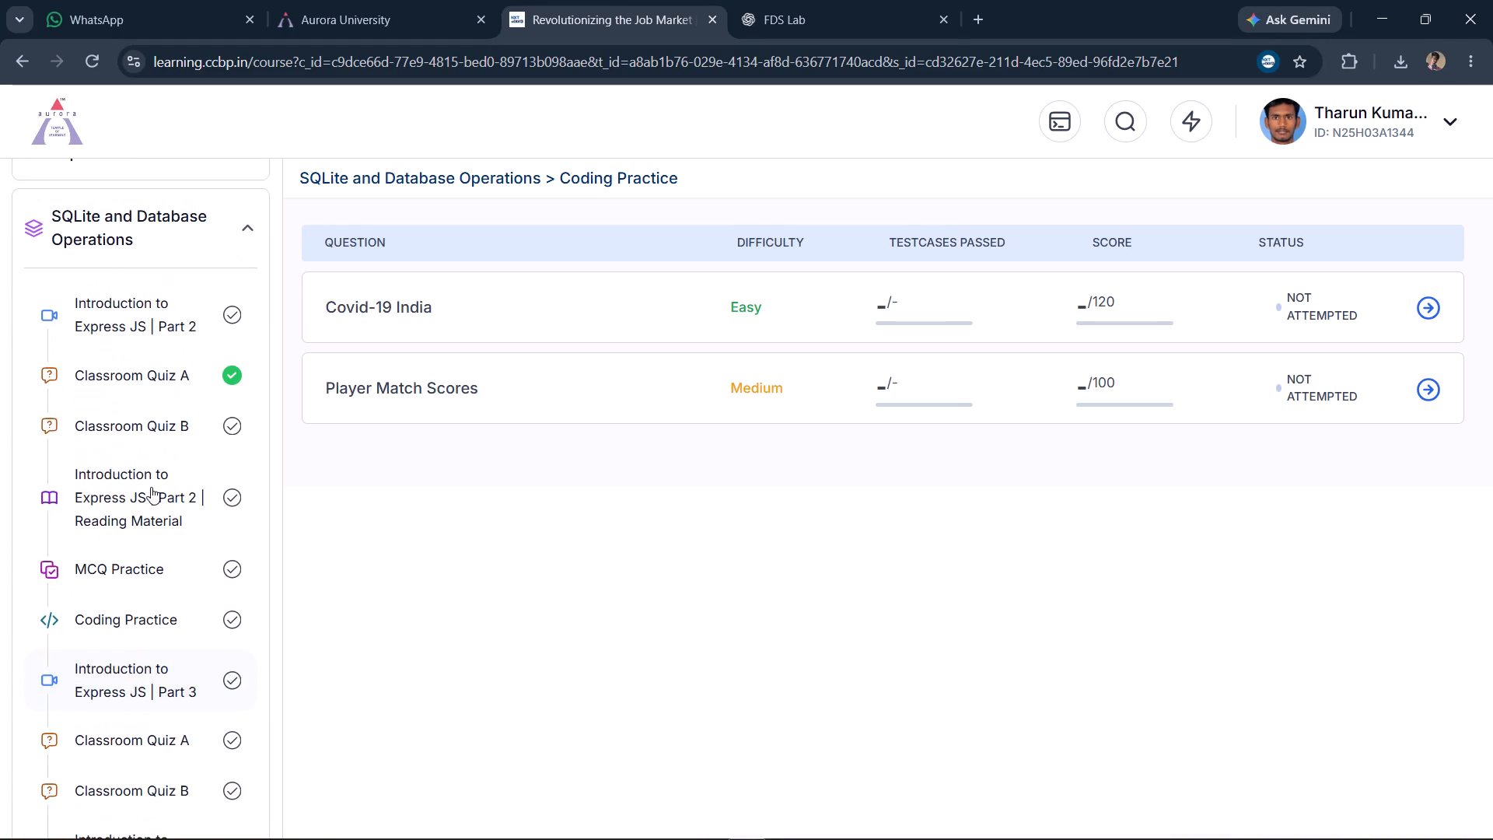
pyautogui.scroll(5, 151, 487)
pyautogui.click(230, 254)
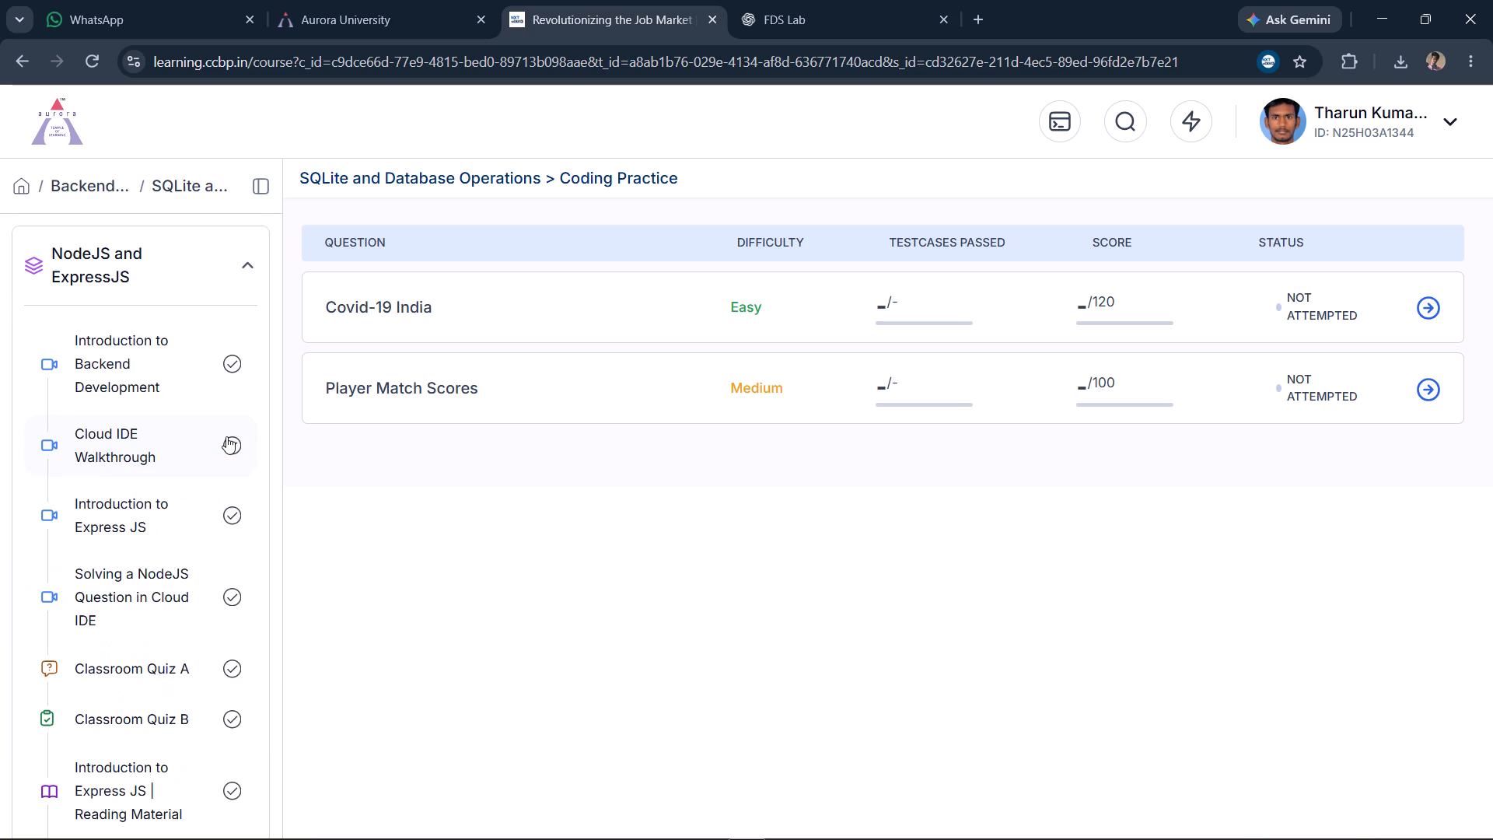
pyautogui.scroll(-4, 226, 436)
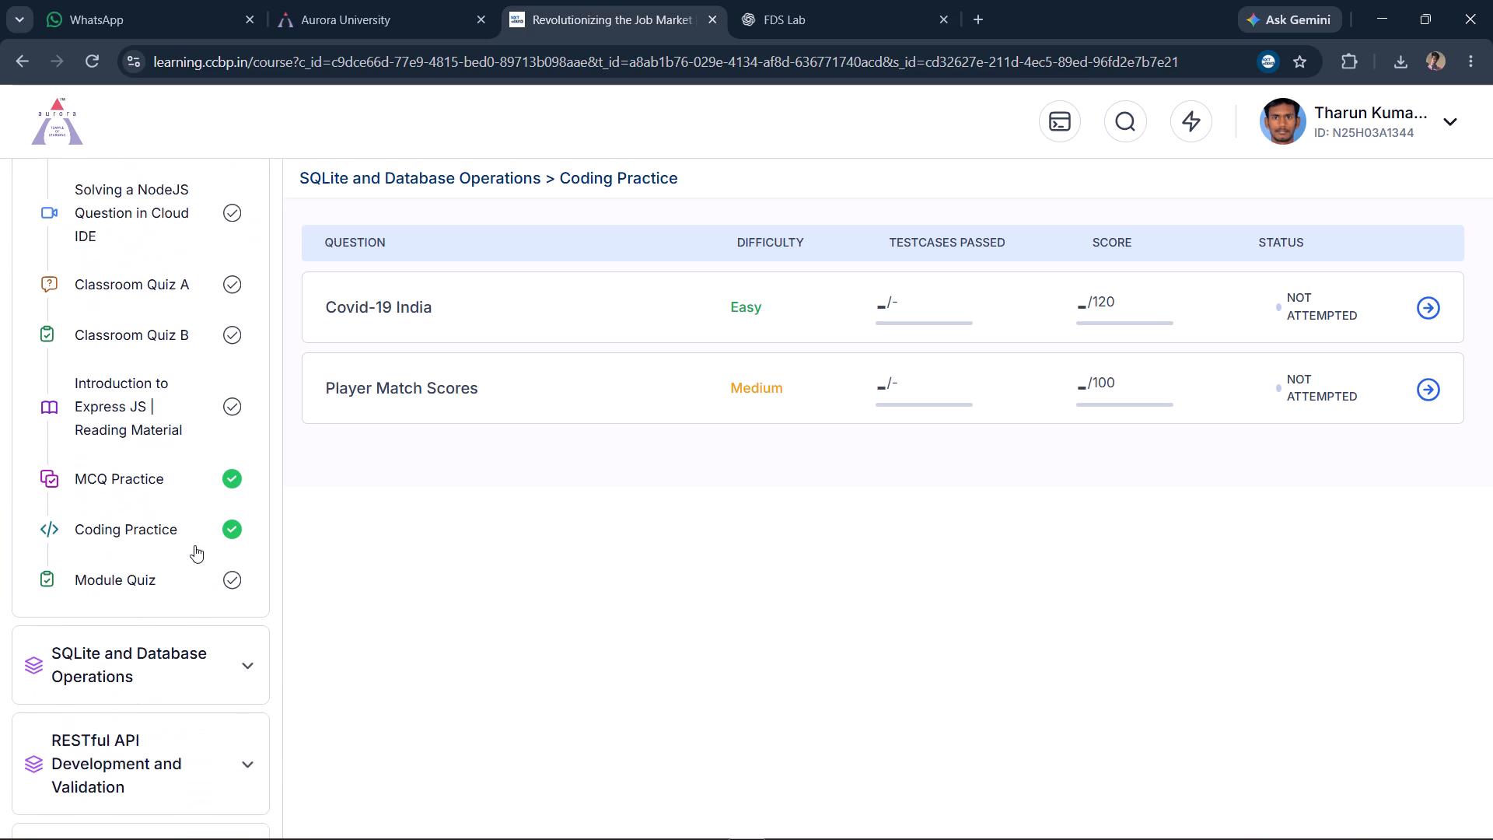
# Open the Today's Date question from the NodeJS and ExpressJS coding practice and preview its solution code in app.js.
pyautogui.click(192, 532)
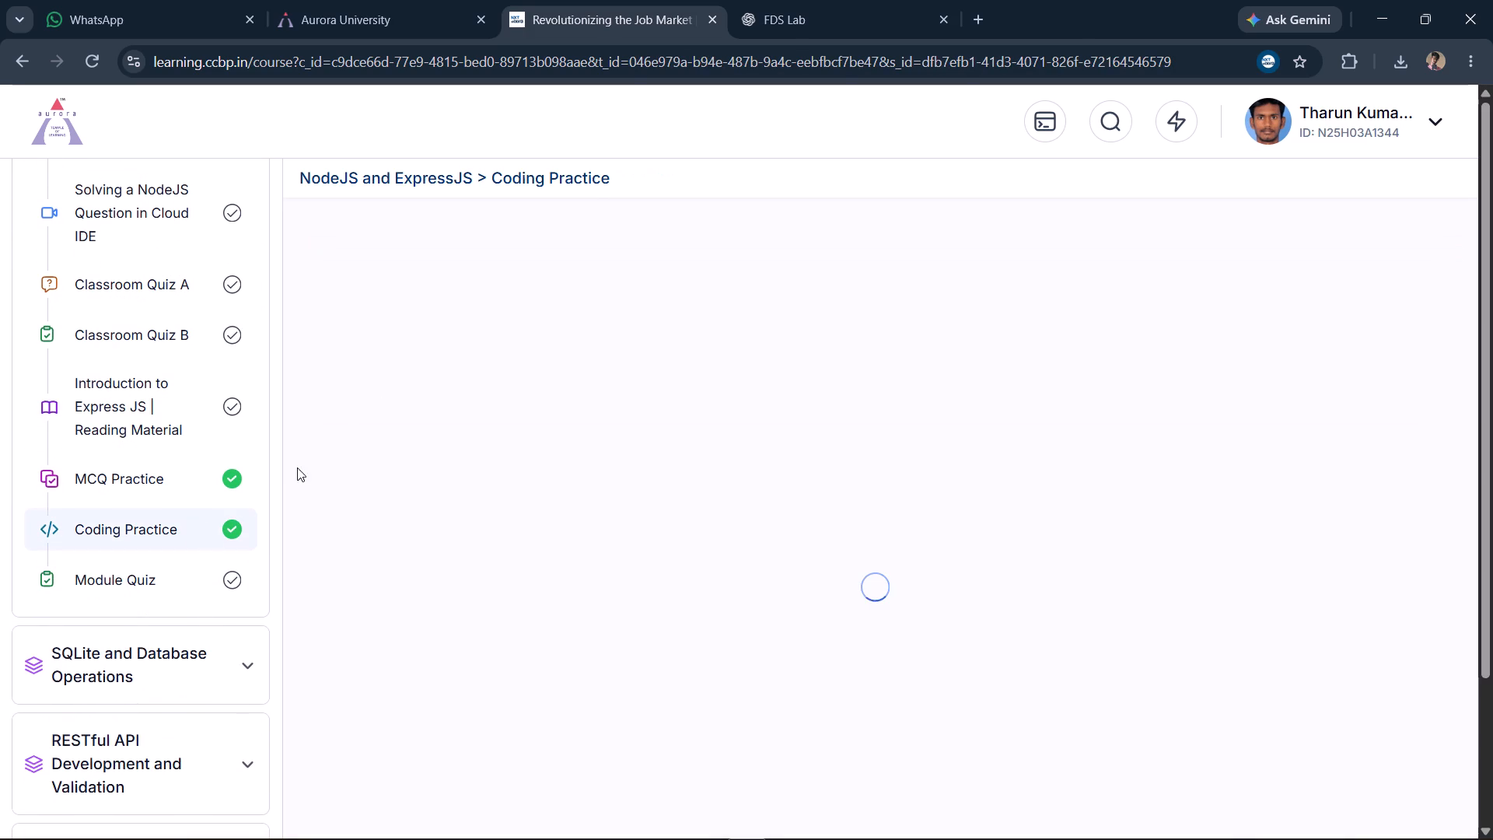
pyautogui.scroll(-2, 635, 410)
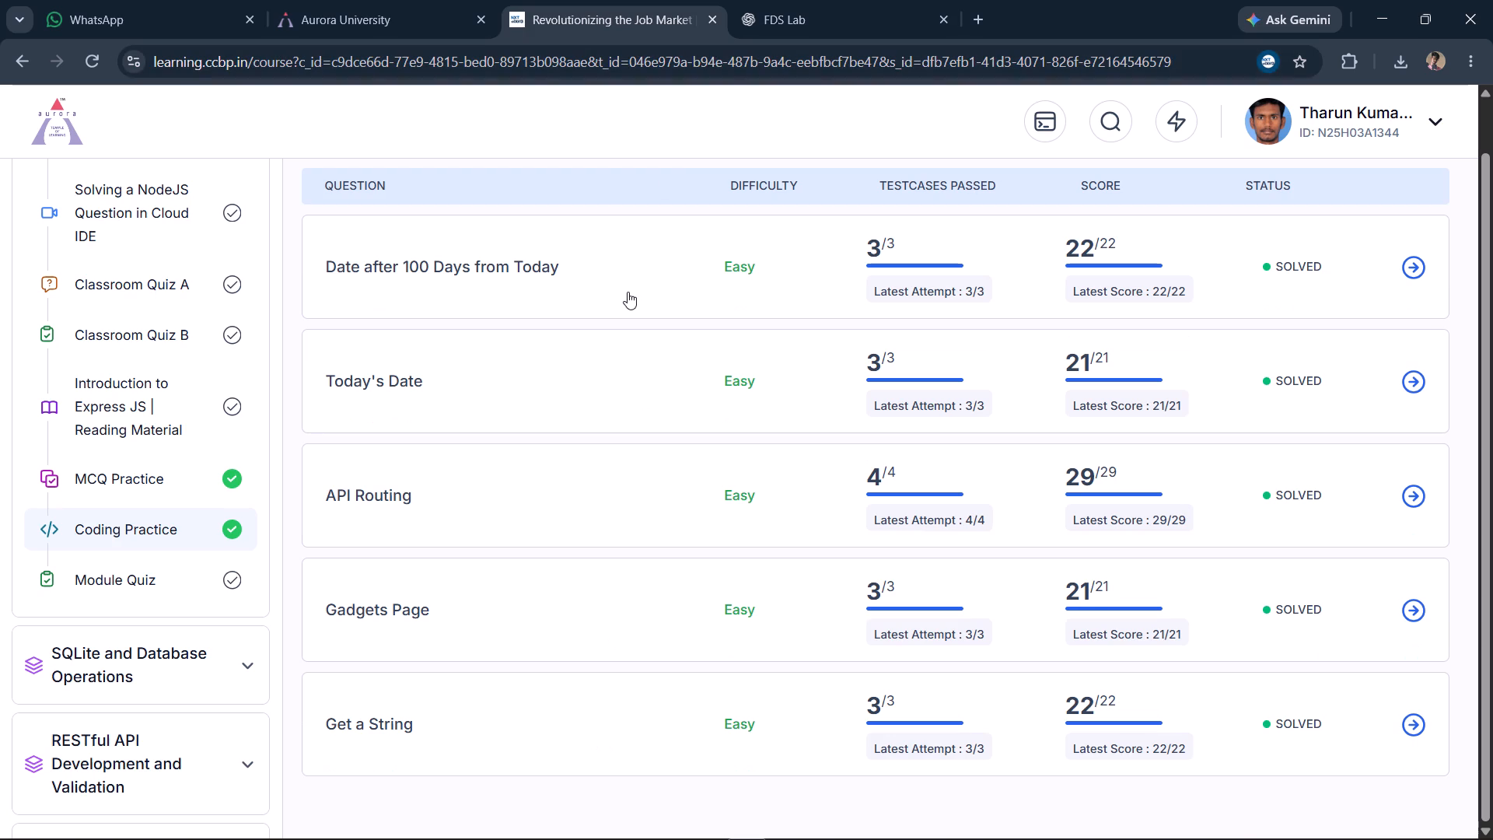
pyautogui.click(614, 369)
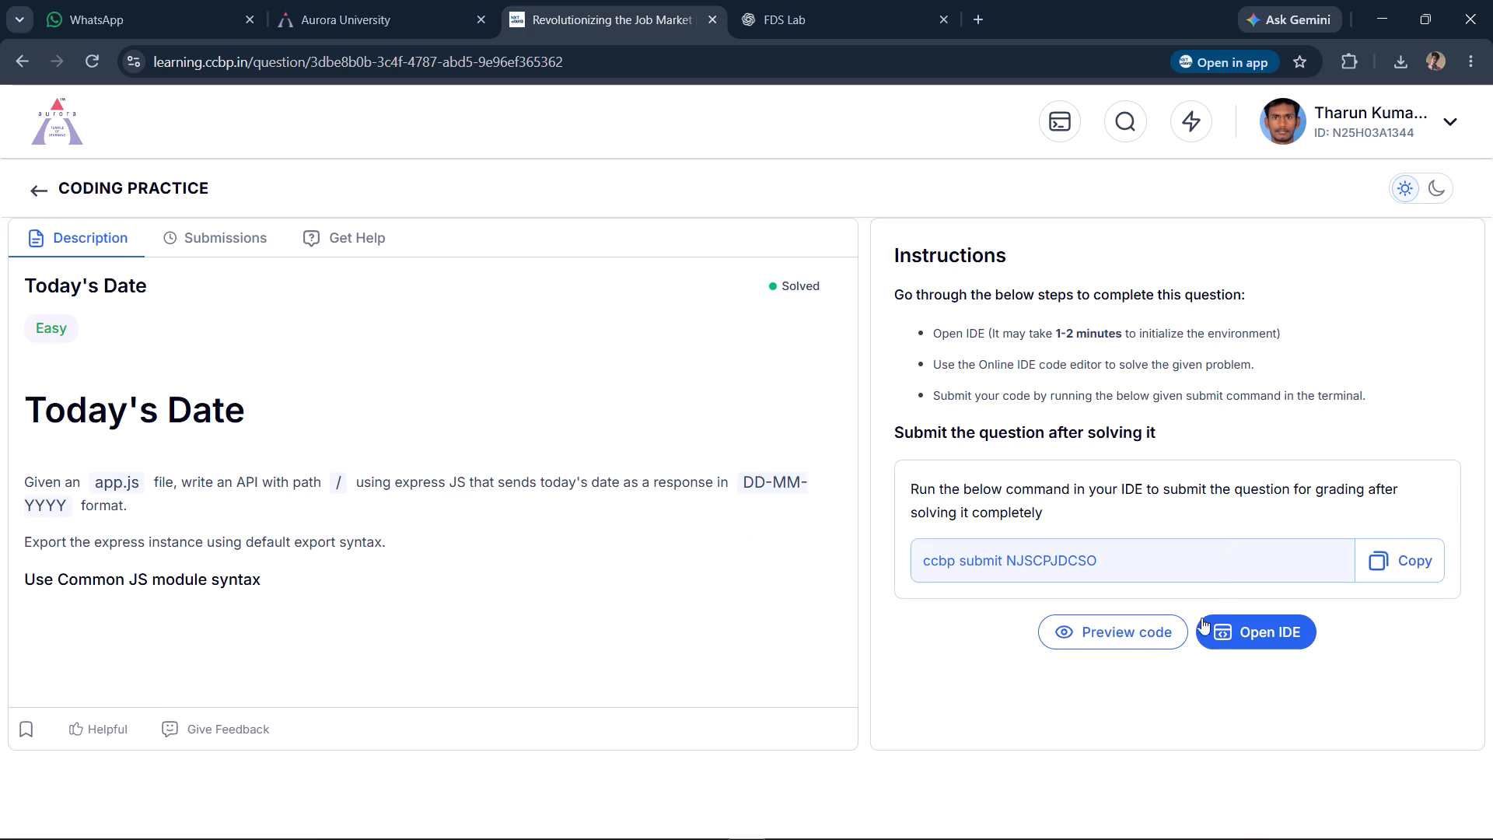
pyautogui.click(1147, 639)
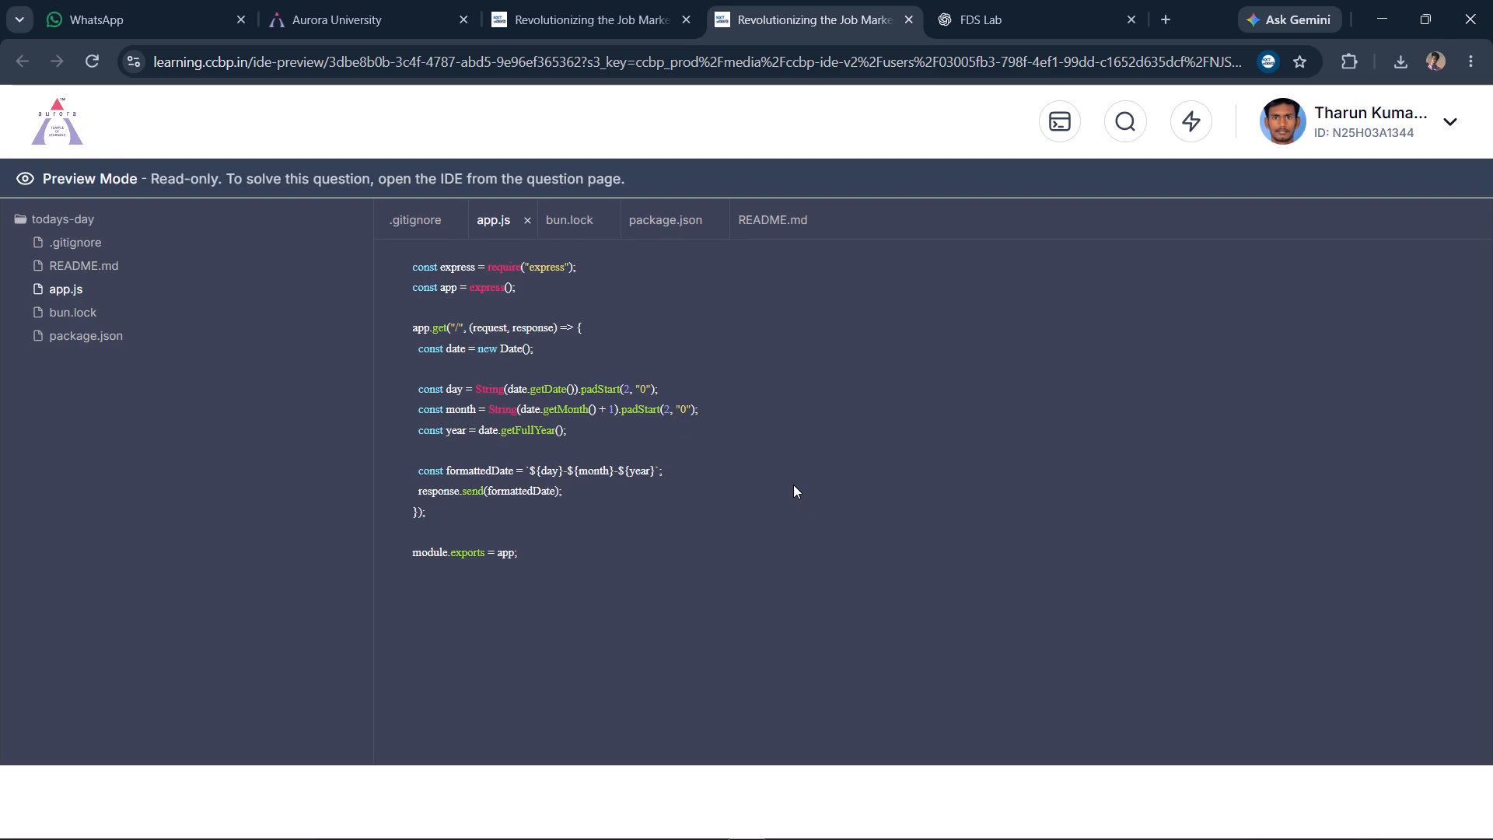
pyautogui.scroll(-1, 793, 485)
pyautogui.scroll(1, 793, 485)
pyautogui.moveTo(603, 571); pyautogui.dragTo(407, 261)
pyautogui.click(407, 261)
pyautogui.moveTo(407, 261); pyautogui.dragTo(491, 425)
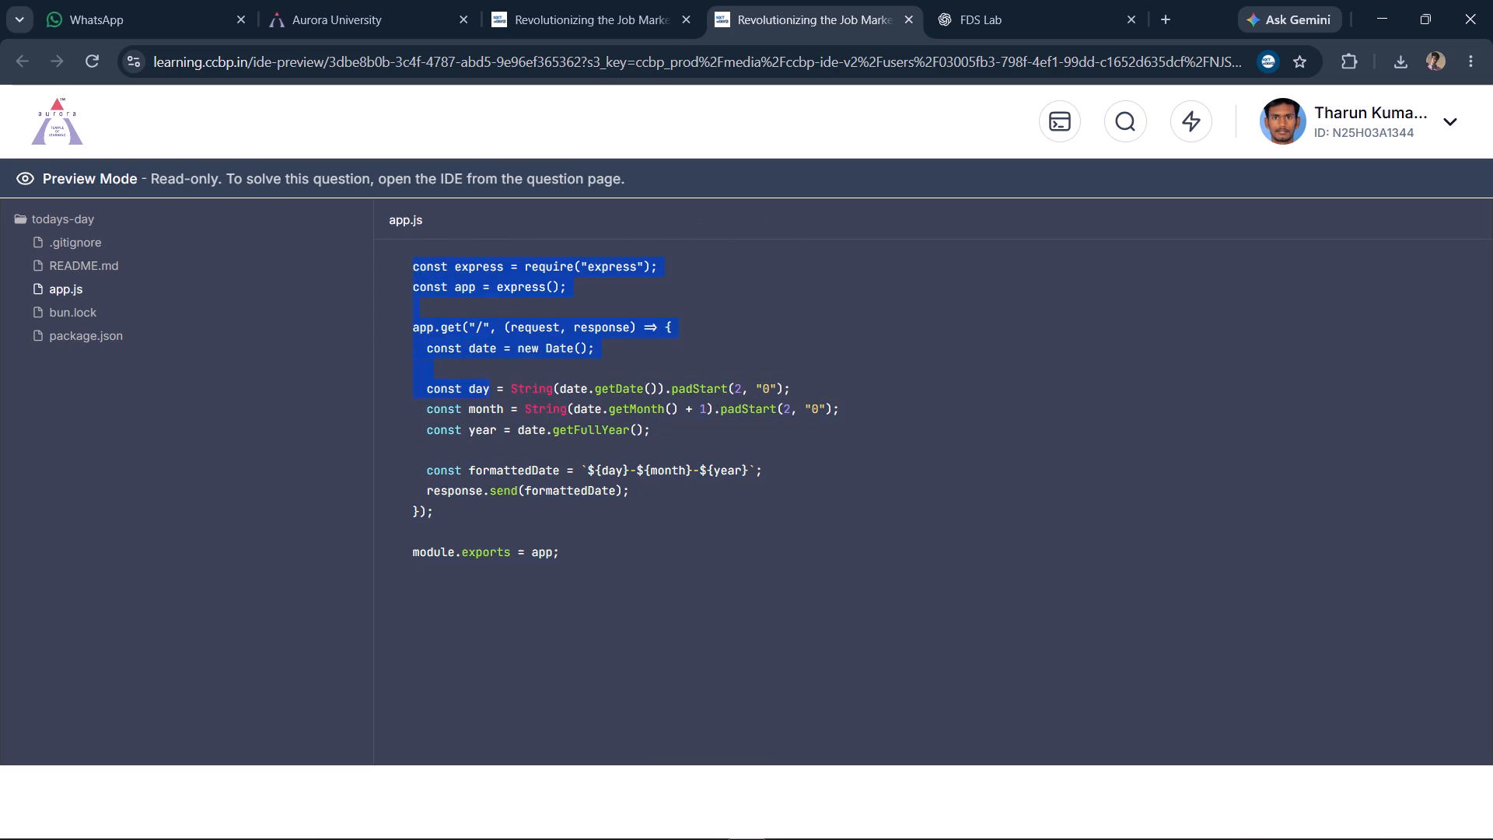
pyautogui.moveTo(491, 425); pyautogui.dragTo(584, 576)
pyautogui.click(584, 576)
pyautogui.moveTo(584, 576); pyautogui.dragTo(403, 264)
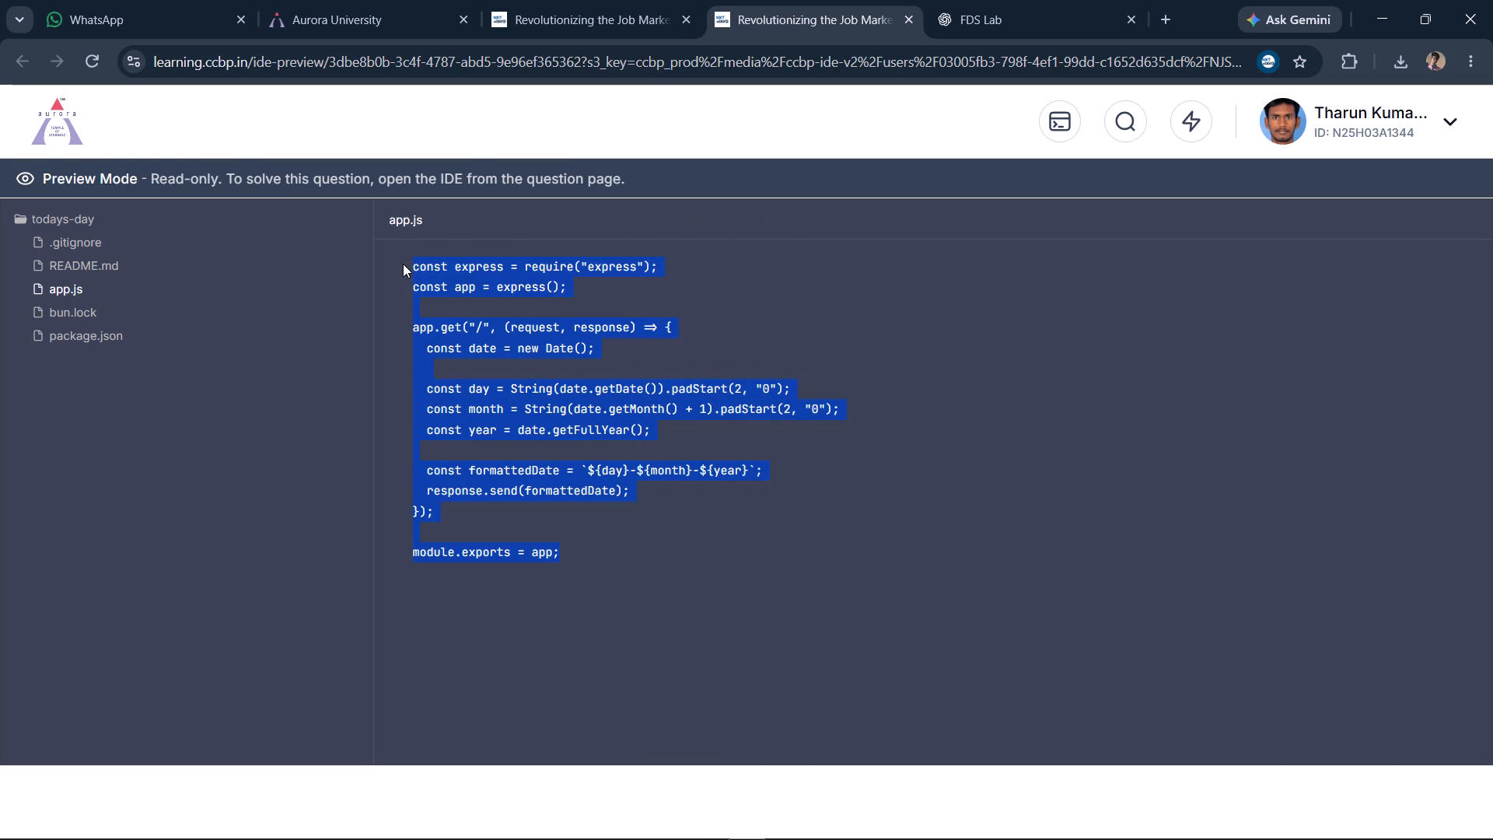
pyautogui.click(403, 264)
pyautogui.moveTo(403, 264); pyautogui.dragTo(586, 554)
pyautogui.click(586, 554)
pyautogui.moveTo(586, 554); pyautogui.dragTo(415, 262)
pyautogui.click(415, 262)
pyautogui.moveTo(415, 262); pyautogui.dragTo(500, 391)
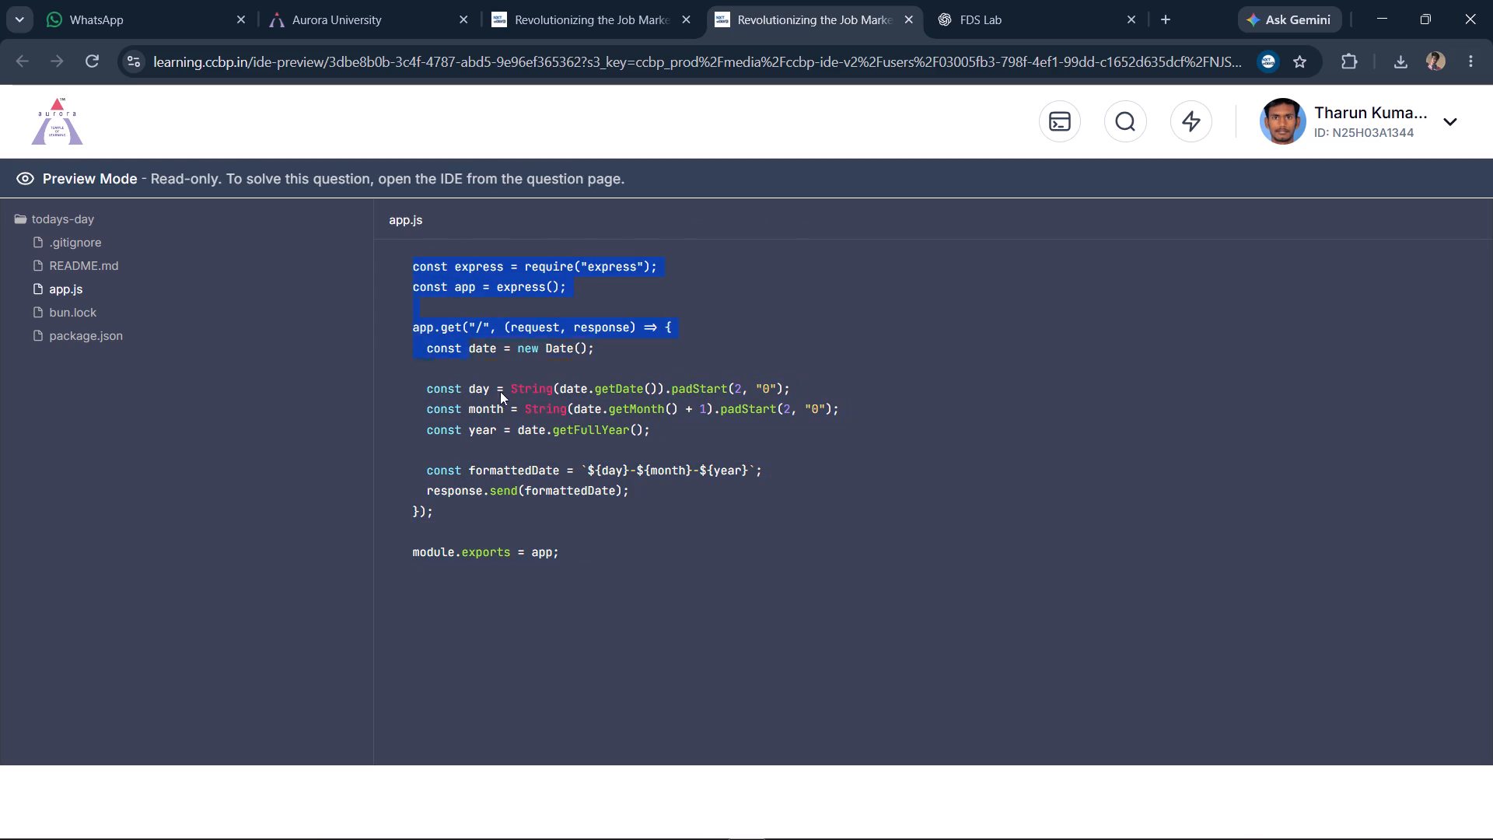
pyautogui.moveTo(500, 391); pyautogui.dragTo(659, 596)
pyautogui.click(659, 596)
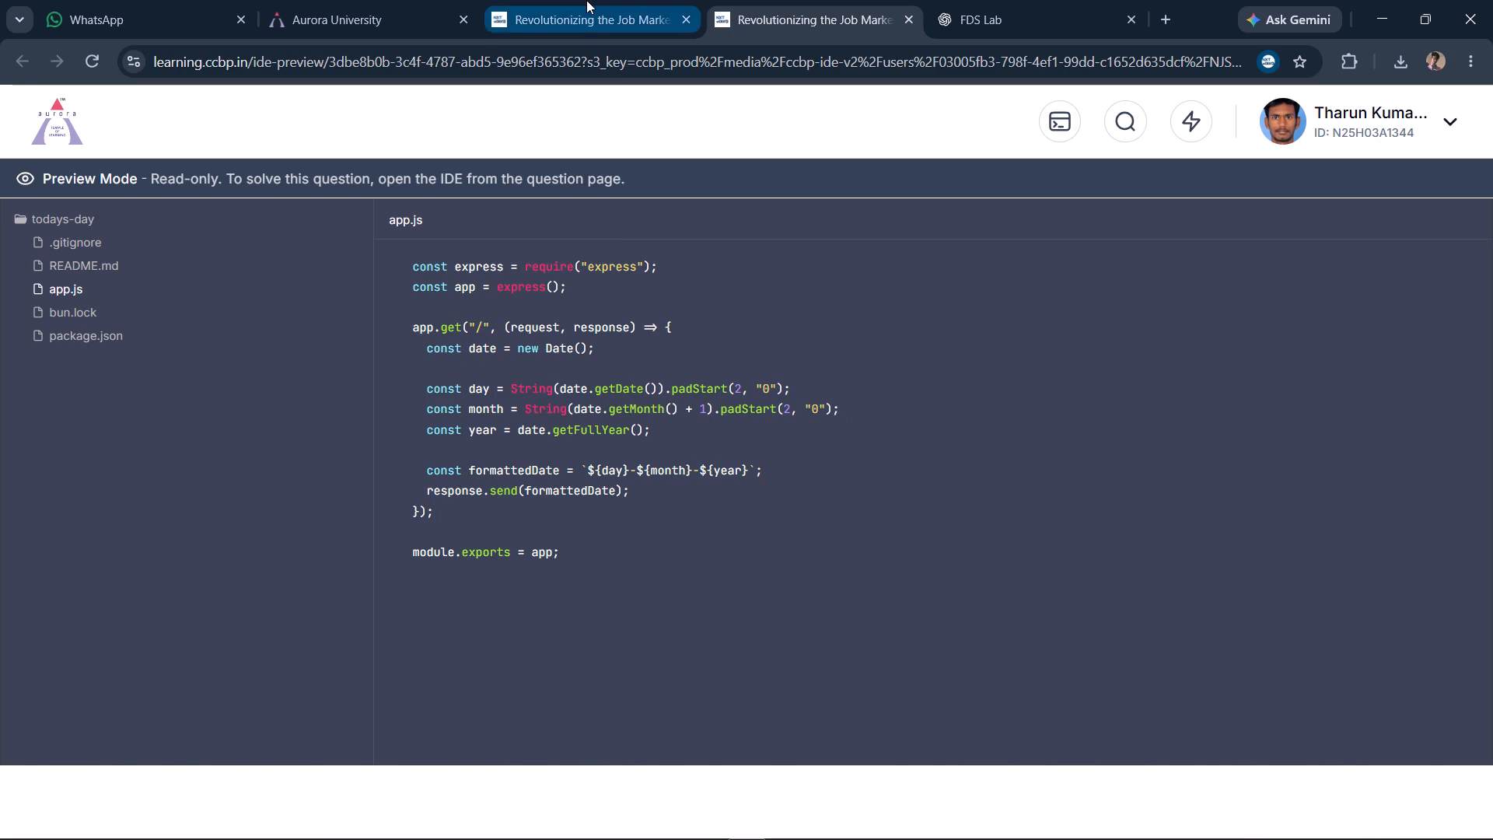
# Return to the course page and open the Cricket Team question from the first SQLite and Database Operations coding practice.
pyautogui.click(586, 0)
pyautogui.click(753, 0)
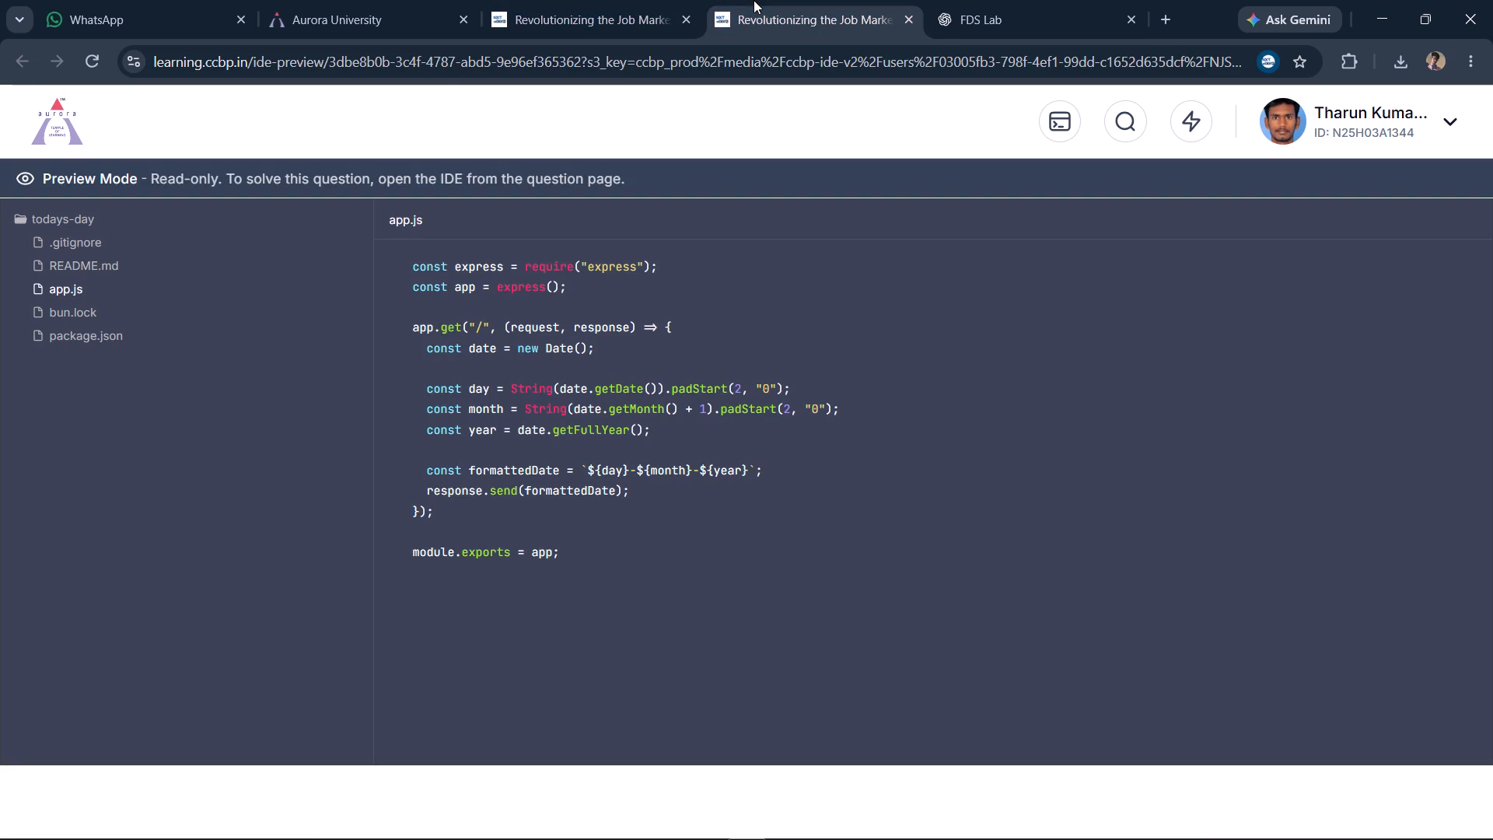
pyautogui.click(666, 0)
pyautogui.hscroll(8, 592, 455)
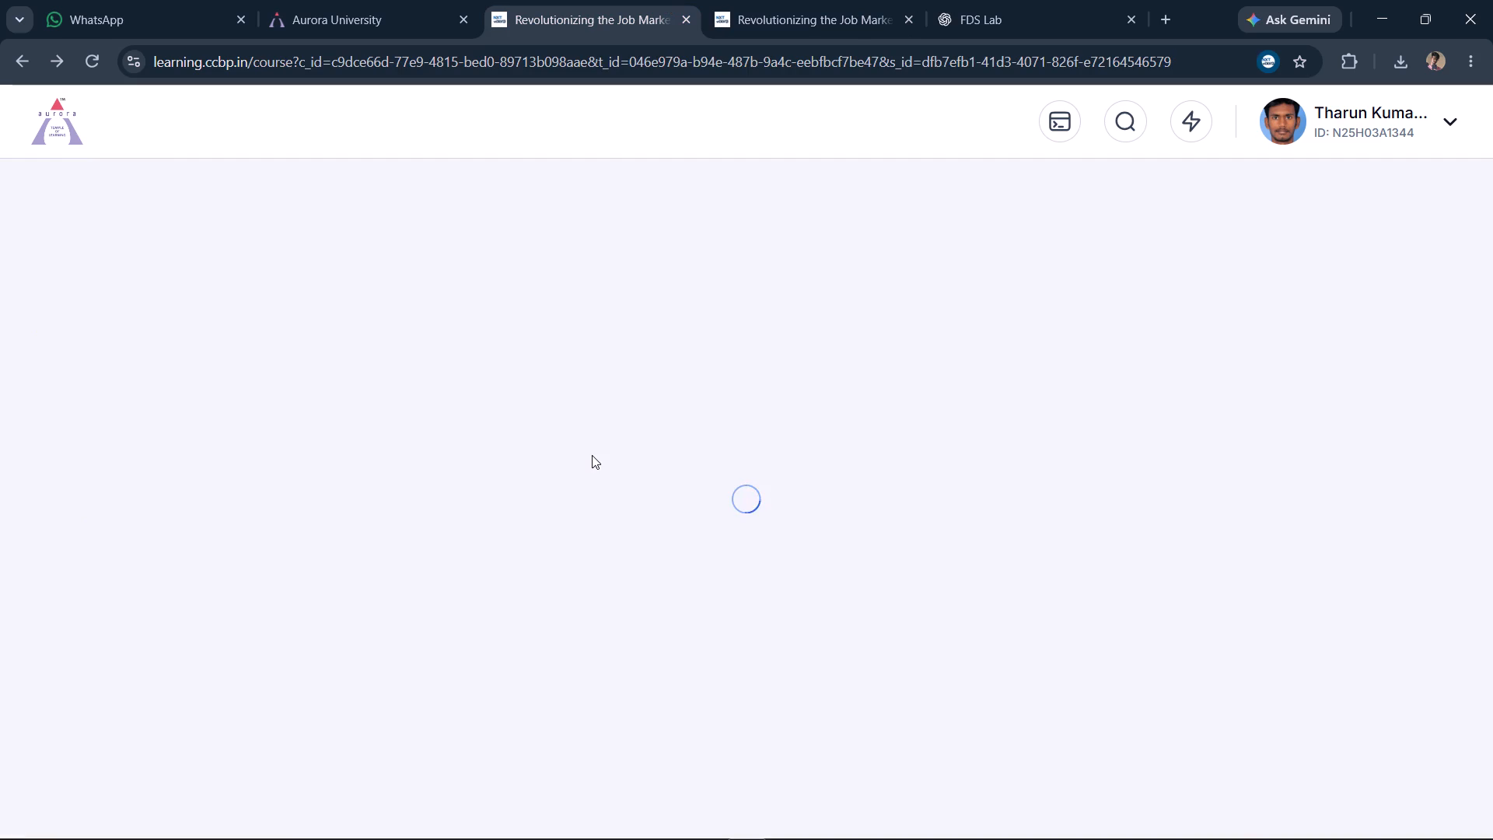
pyautogui.click(131, 628)
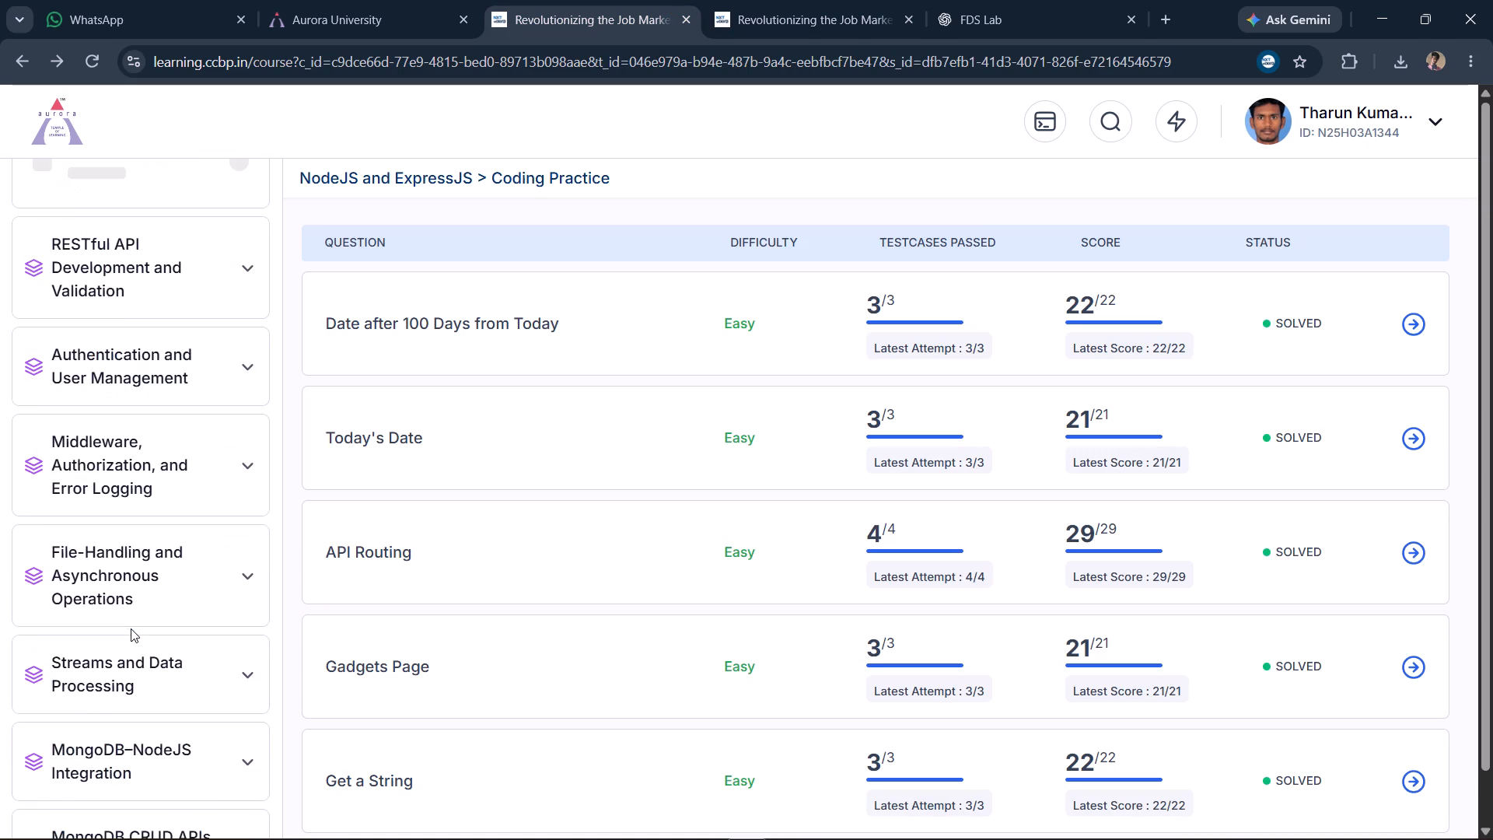
pyautogui.scroll(3, 210, 351)
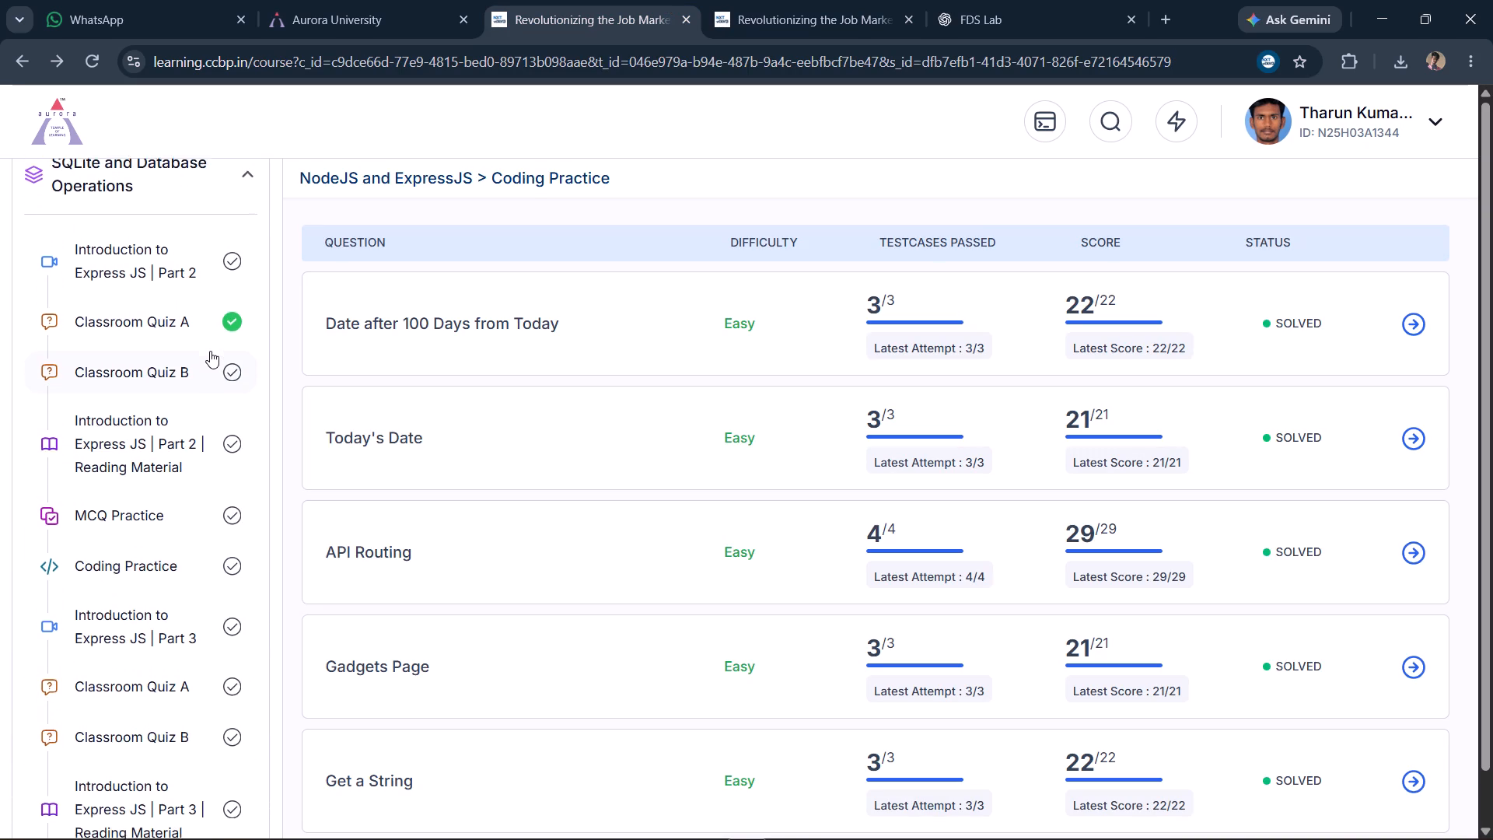
pyautogui.scroll(1, 210, 351)
pyautogui.scroll(-1, 210, 351)
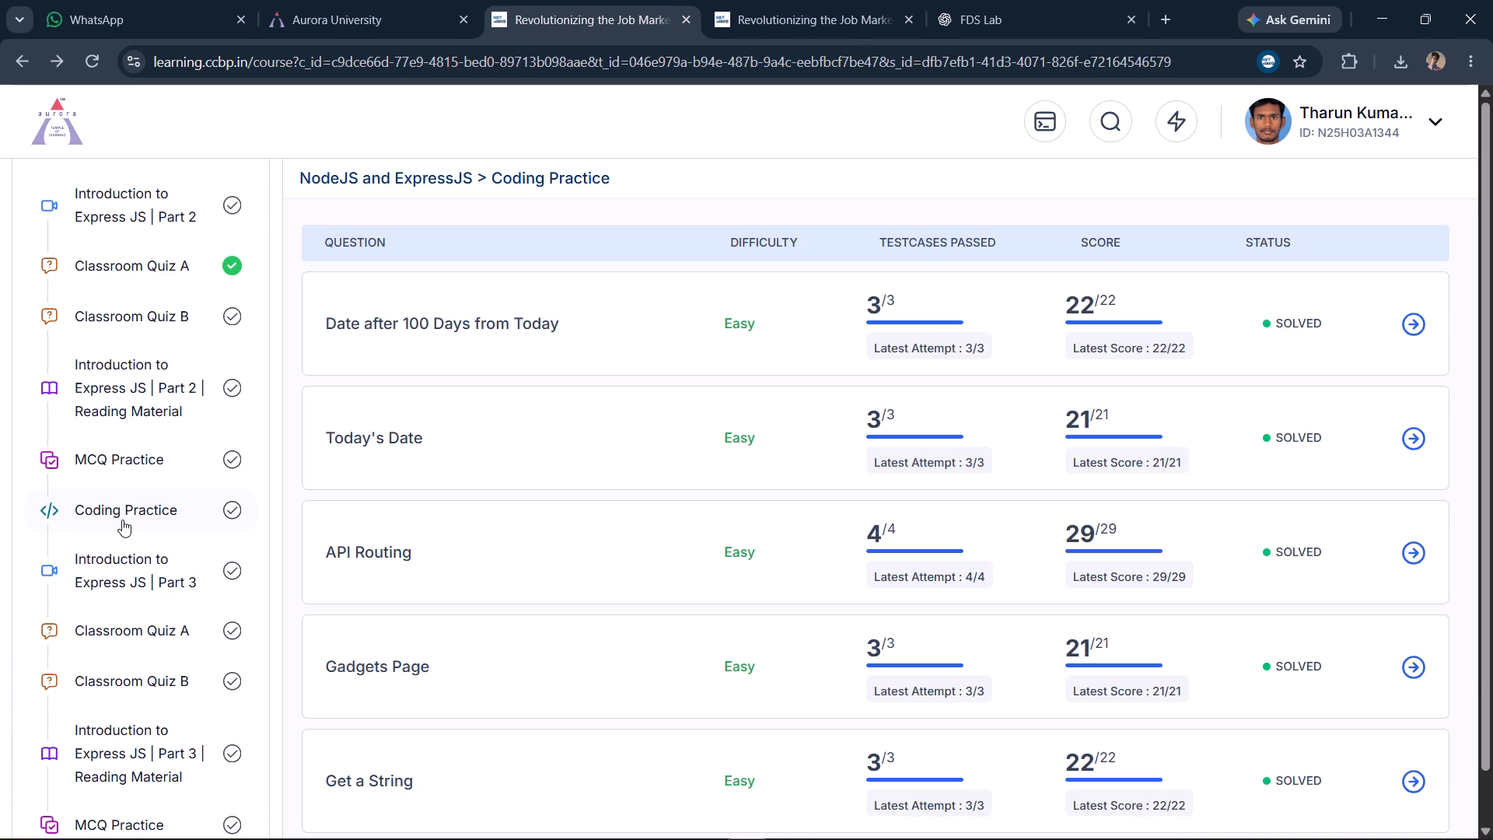
pyautogui.click(122, 520)
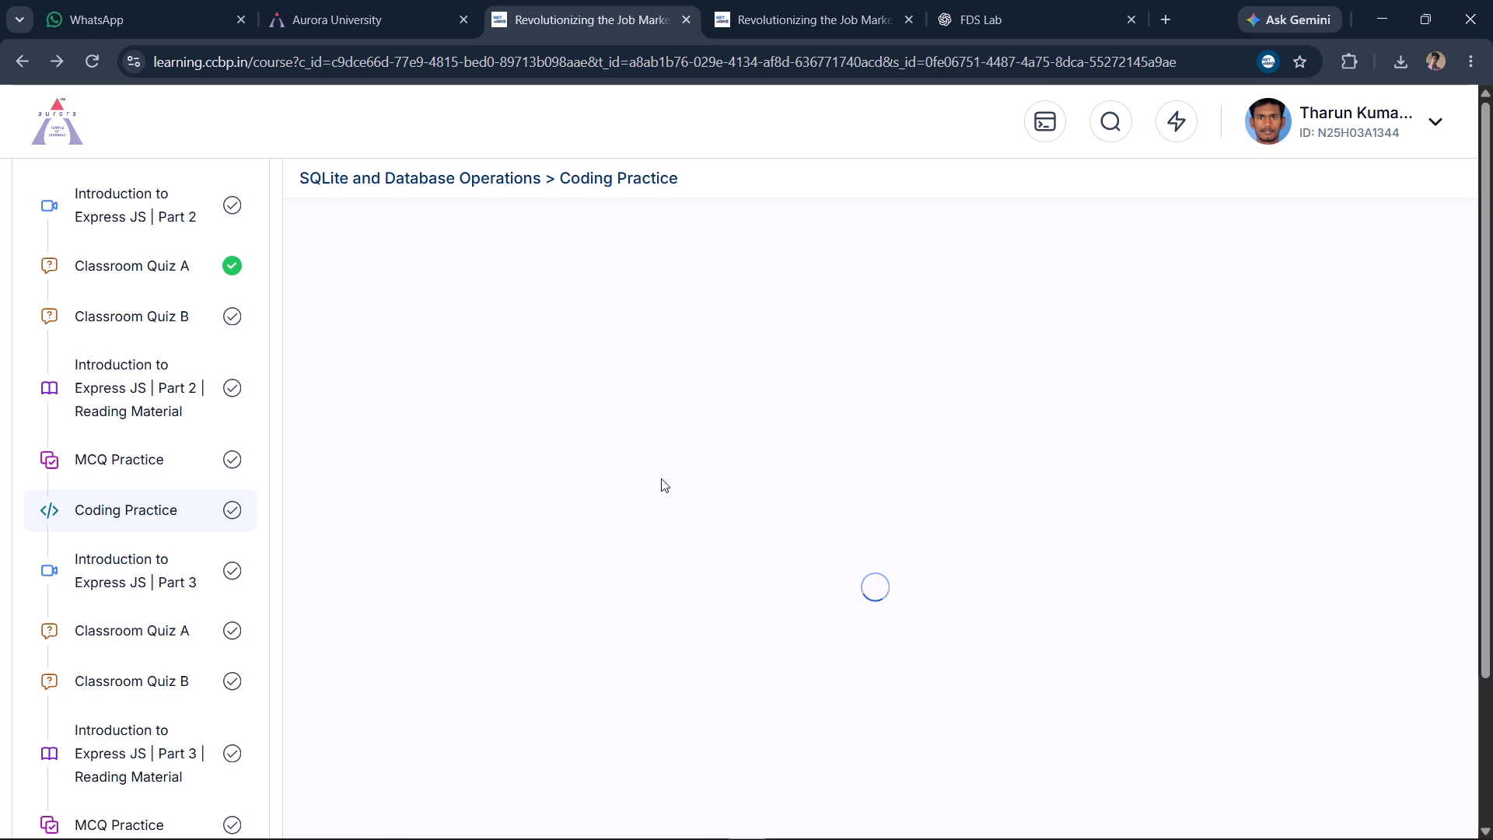
pyautogui.click(722, 299)
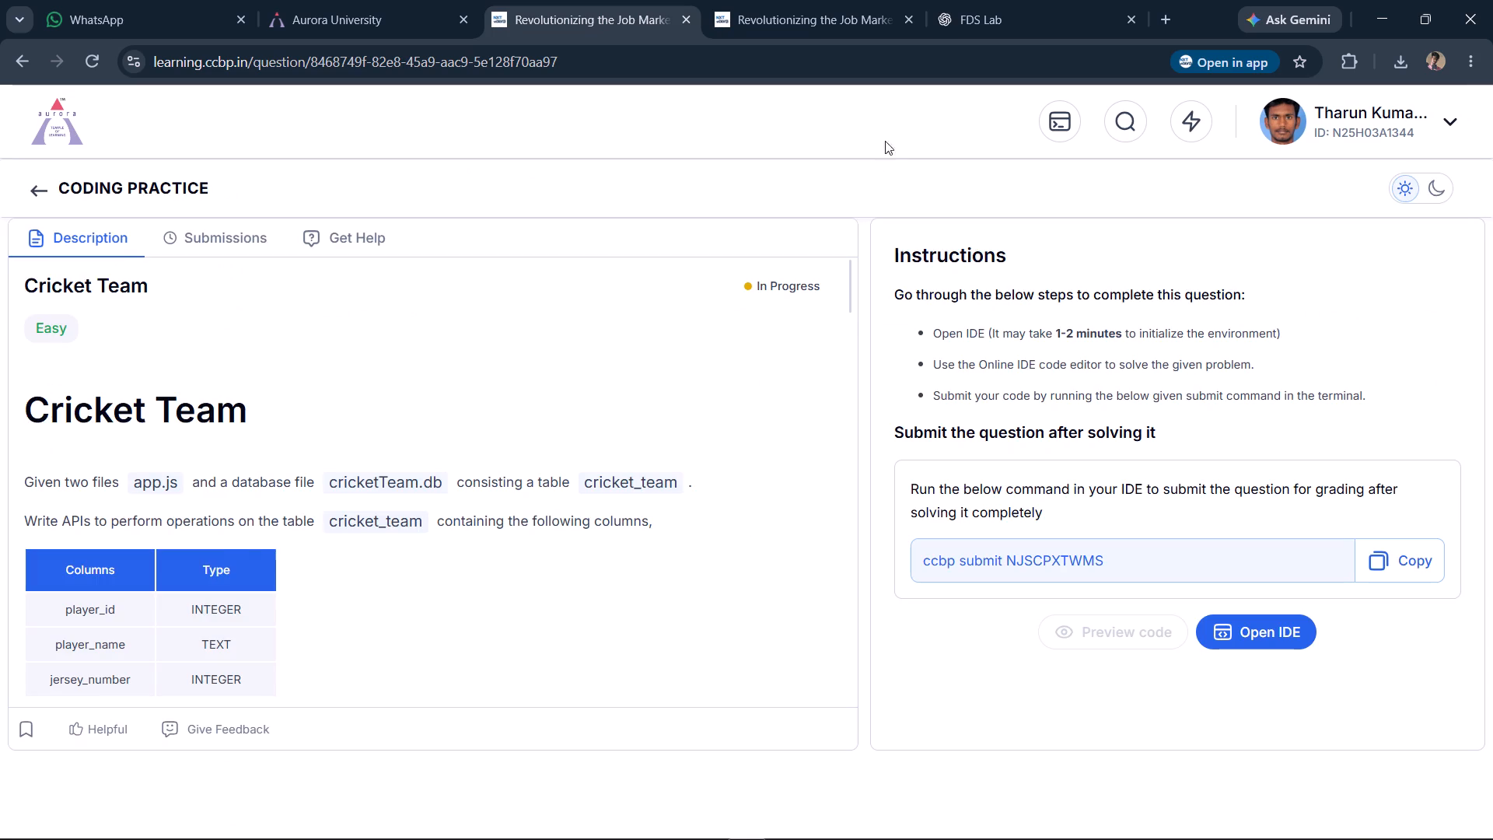
# Close the Today's Date code preview and launch the IDE for the Cricket Team question.
pyautogui.click(833, 27)
pyautogui.click(903, 20)
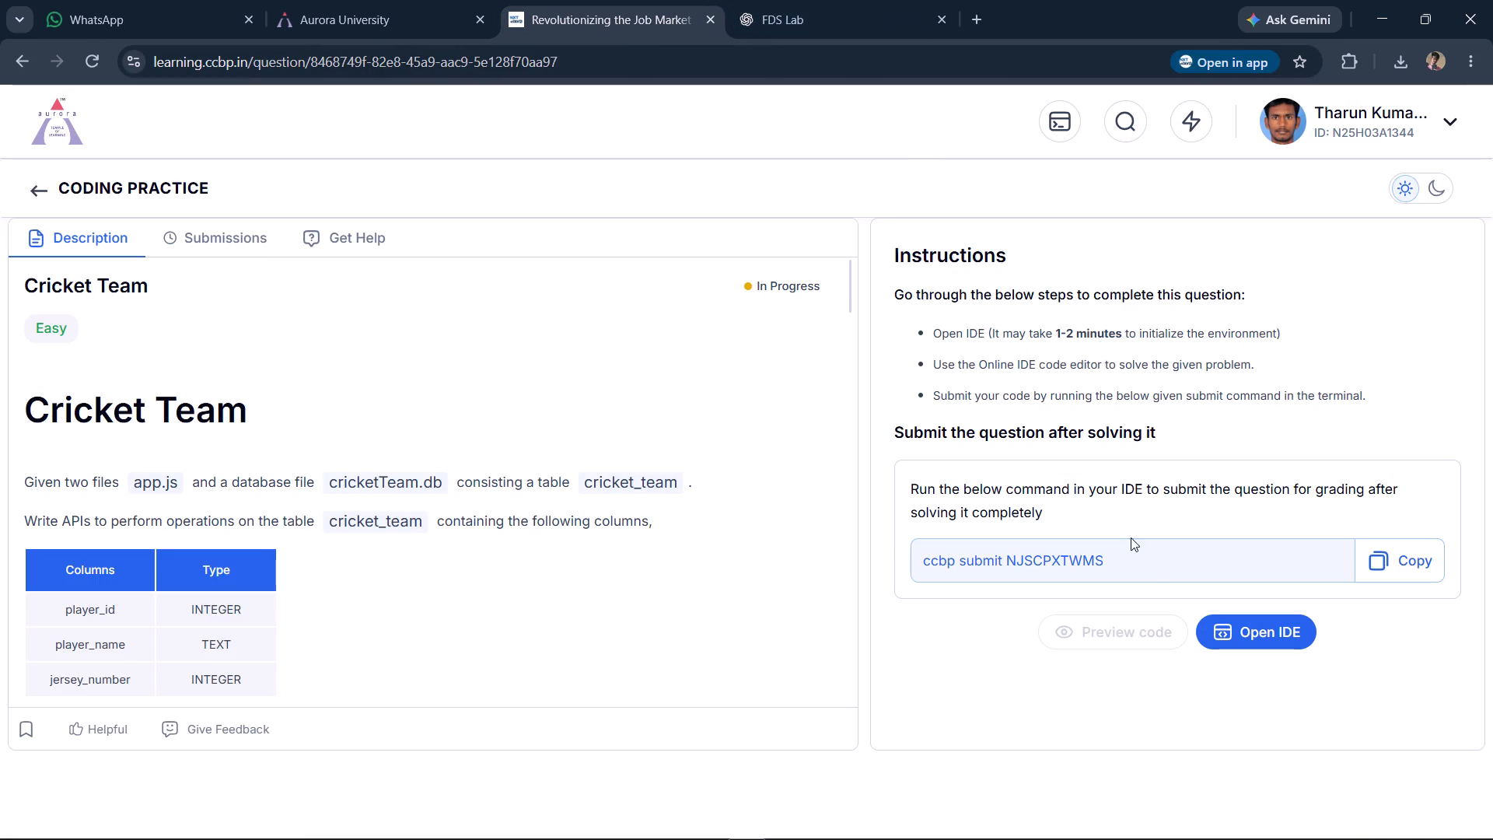
pyautogui.click(1222, 631)
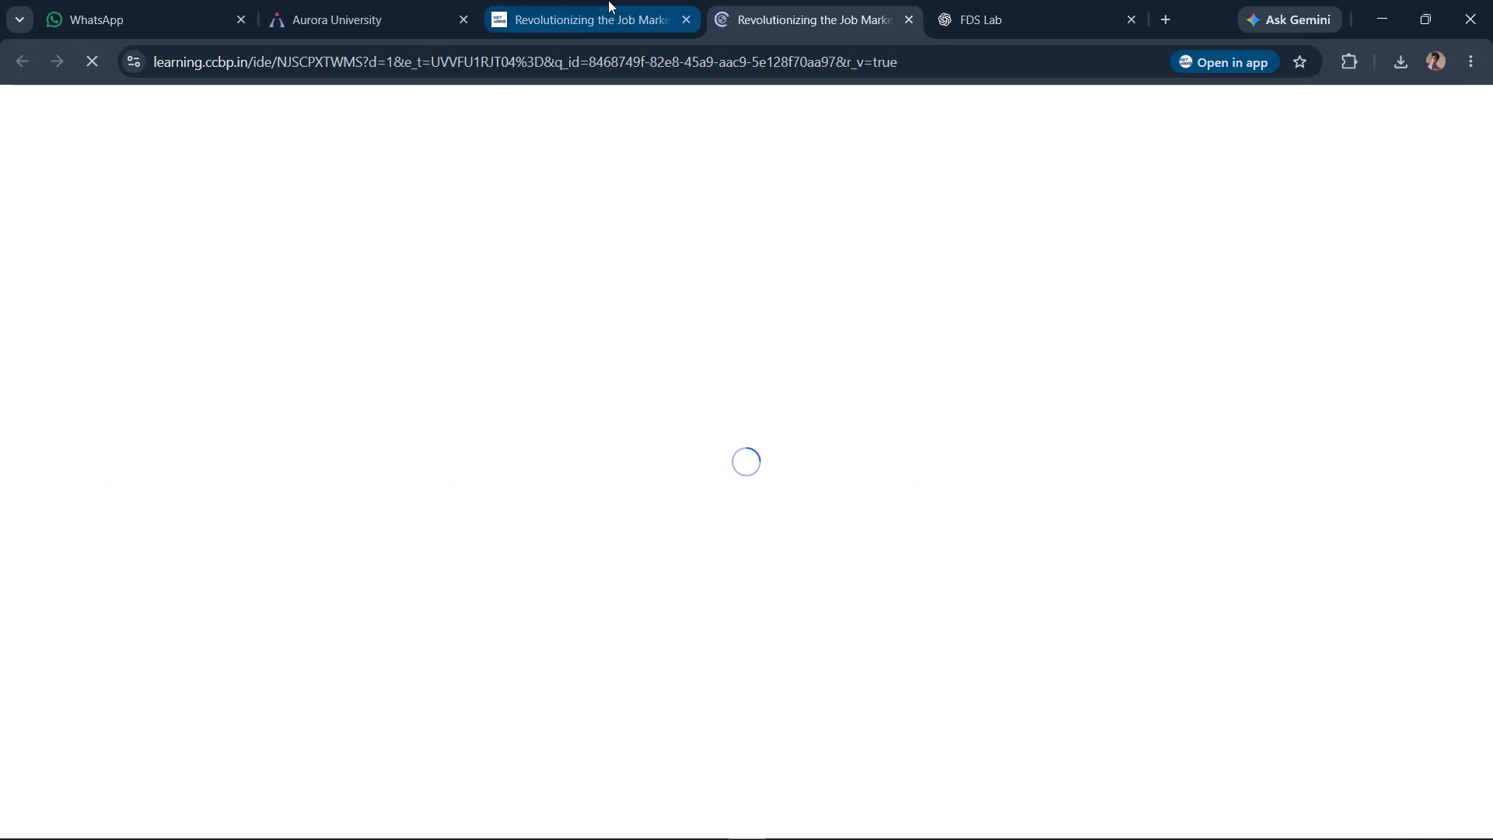
pyautogui.click(603, 0)
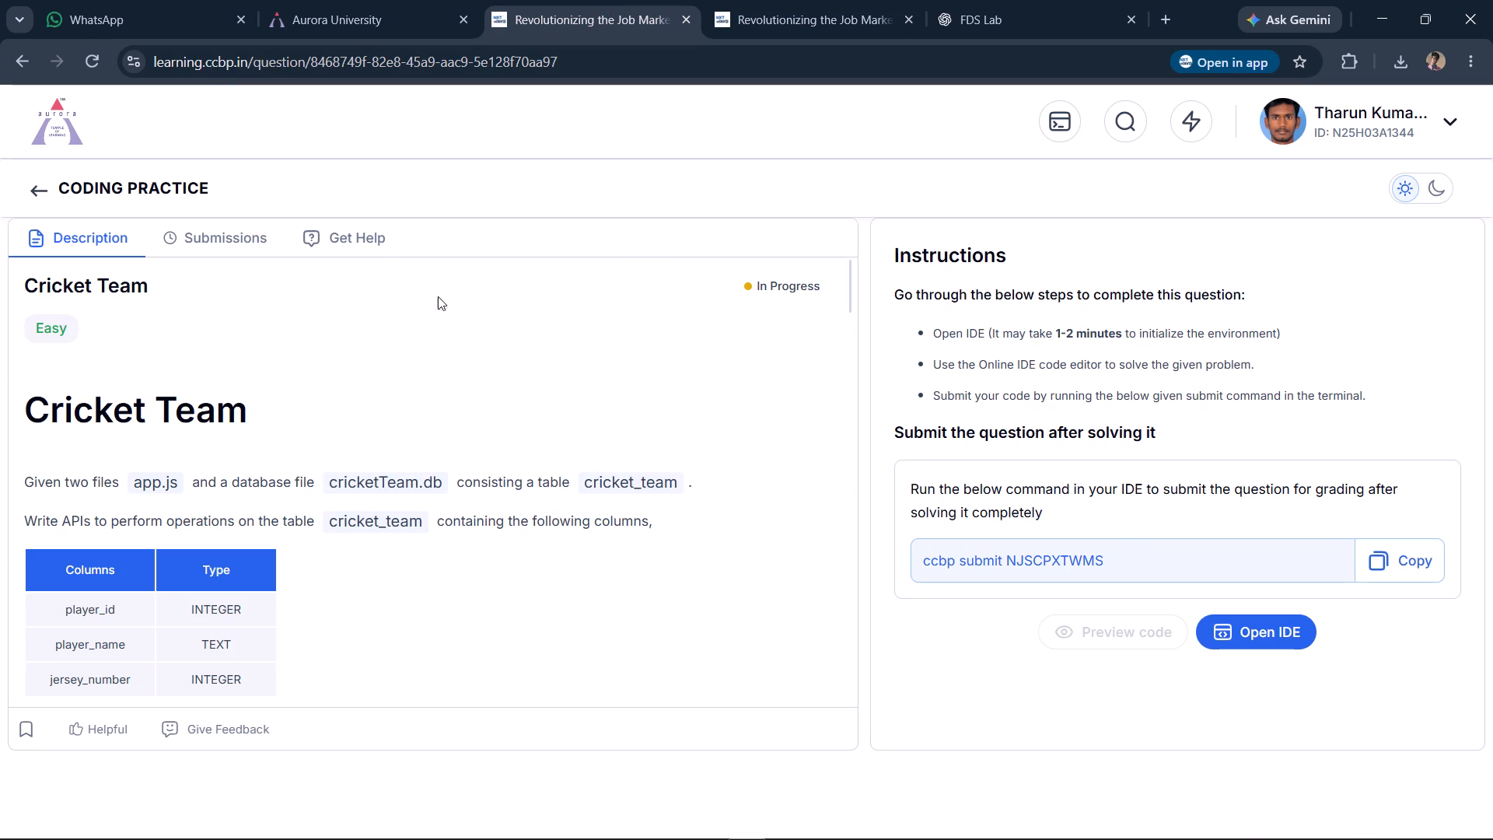
# Switch to File Explorer and open the FDS lab2 PDF from the FDS folder to check its cover page.
pyautogui.click(385, 2)
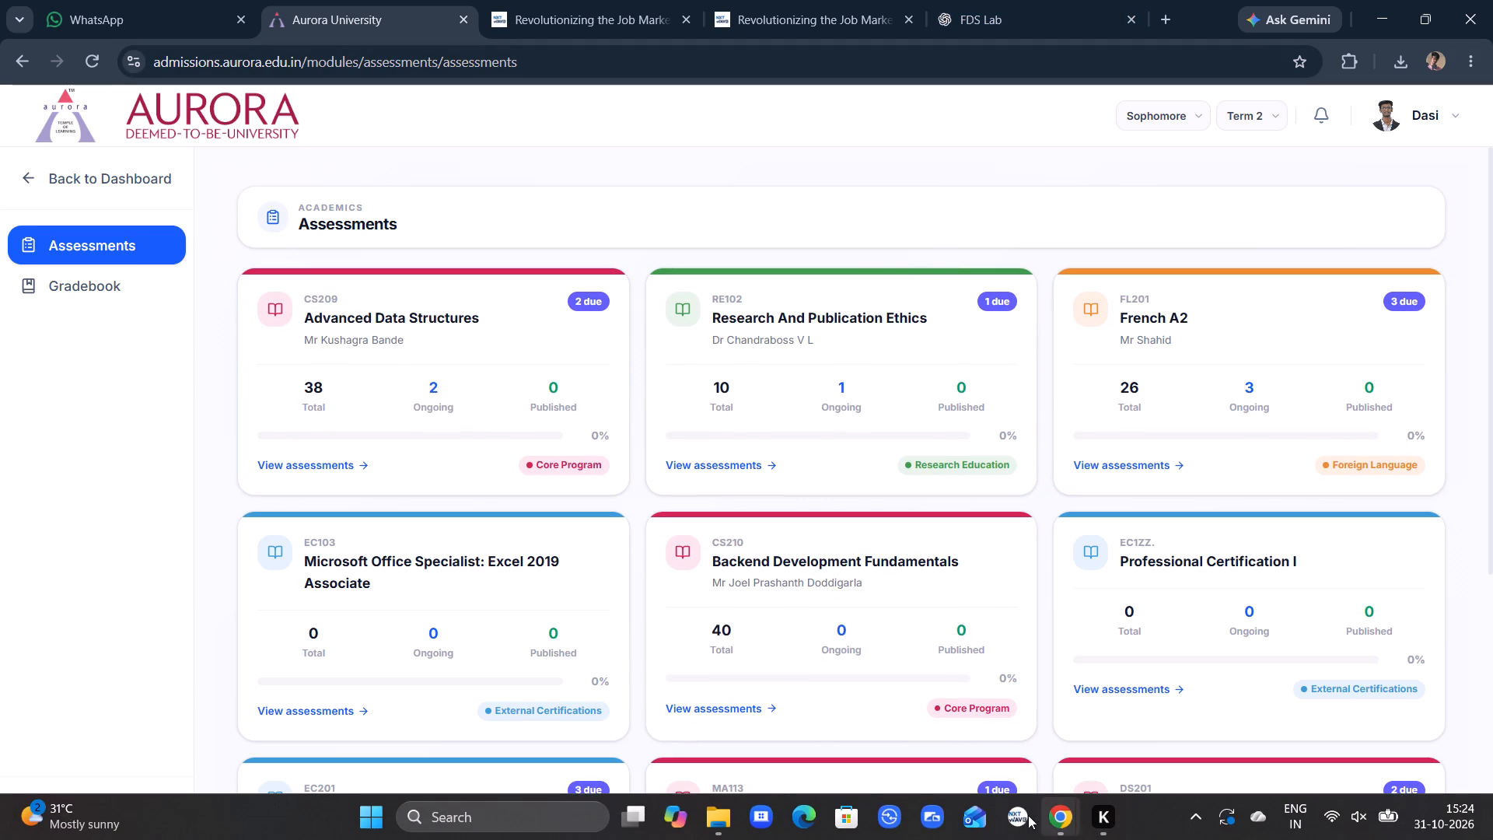
pyautogui.click(724, 809)
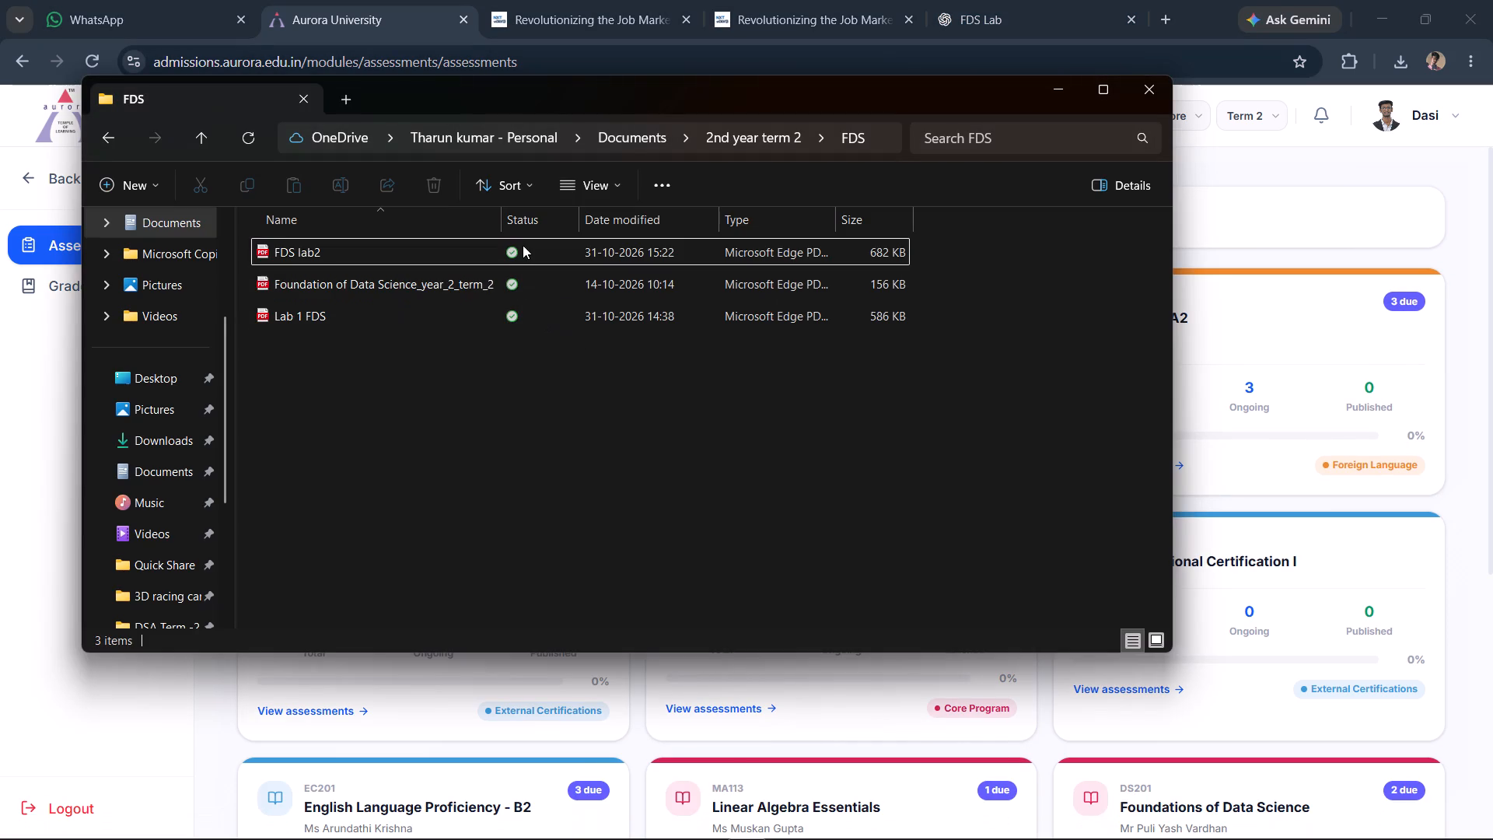
pyautogui.doubleClick(523, 245)
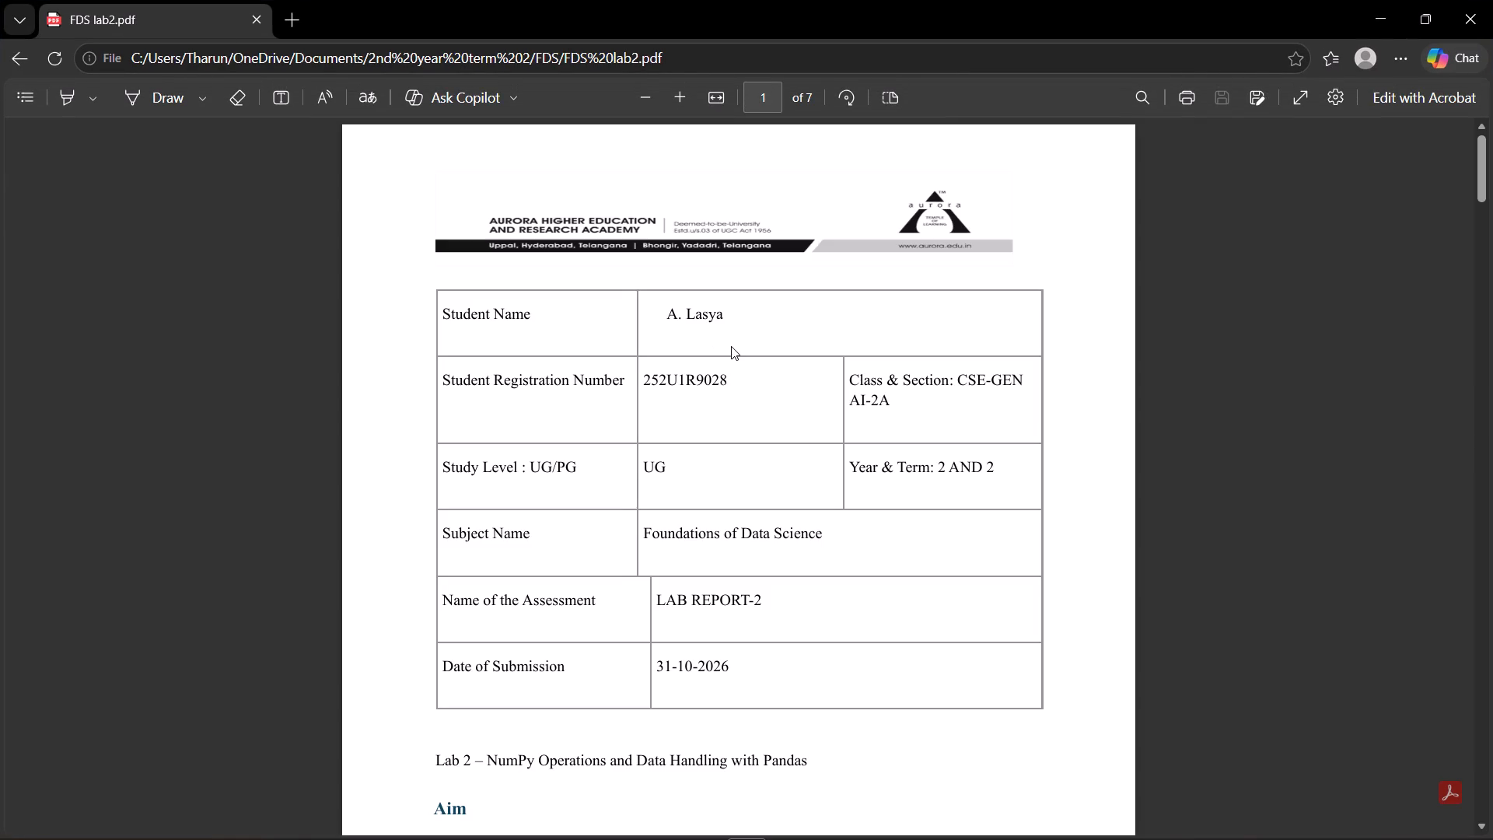
# In the FDS lab2 Word document in Chrome, replace the student name in the cover table with the own name.
pyautogui.hotkey('alt', 'Tab')
pyautogui.hotkey('alt', 'Tab')
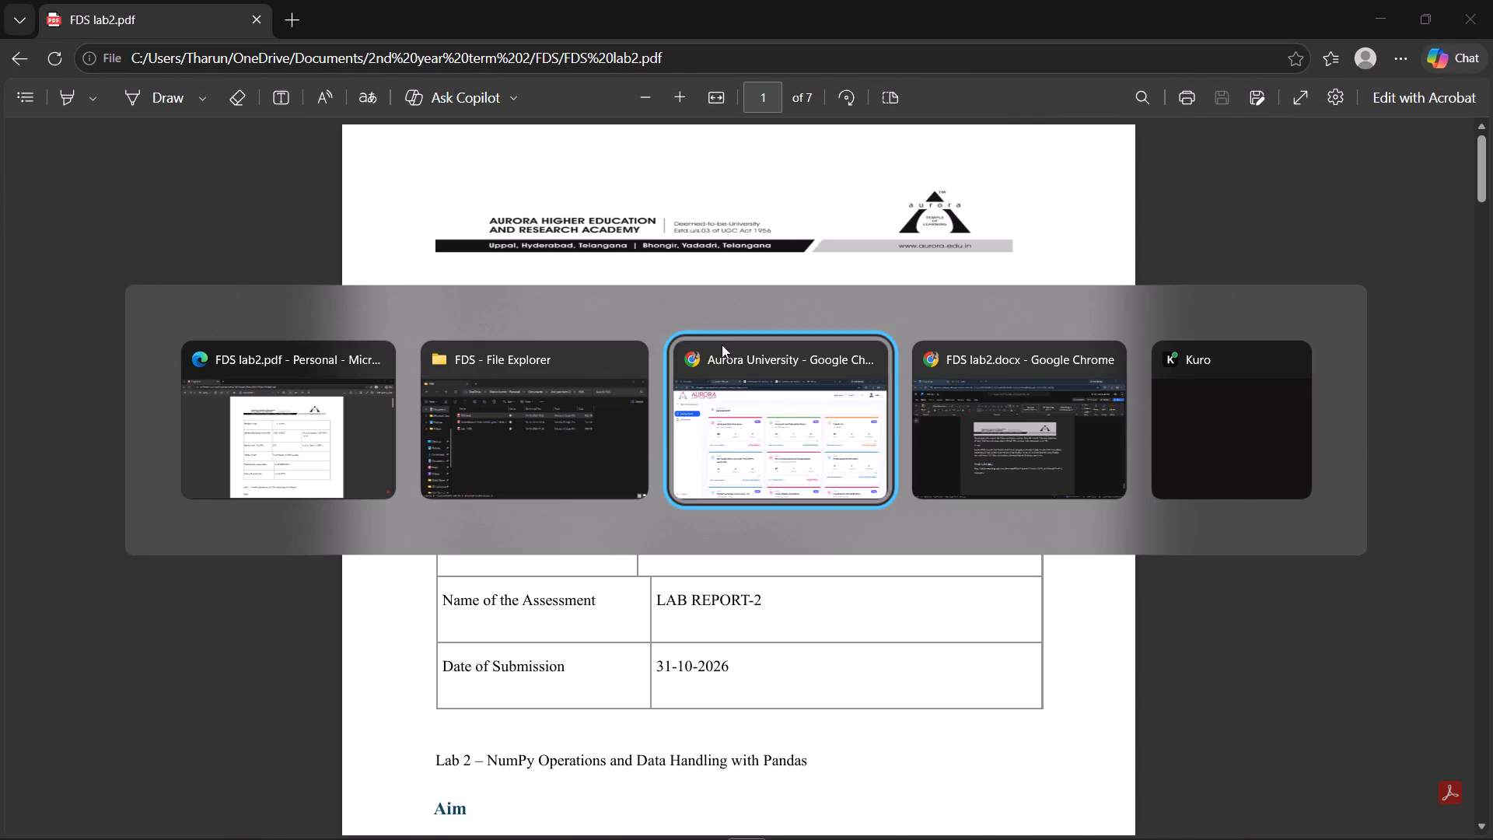
pyautogui.hotkey('alt', 'Tab')
pyautogui.scroll(11, 655, 537)
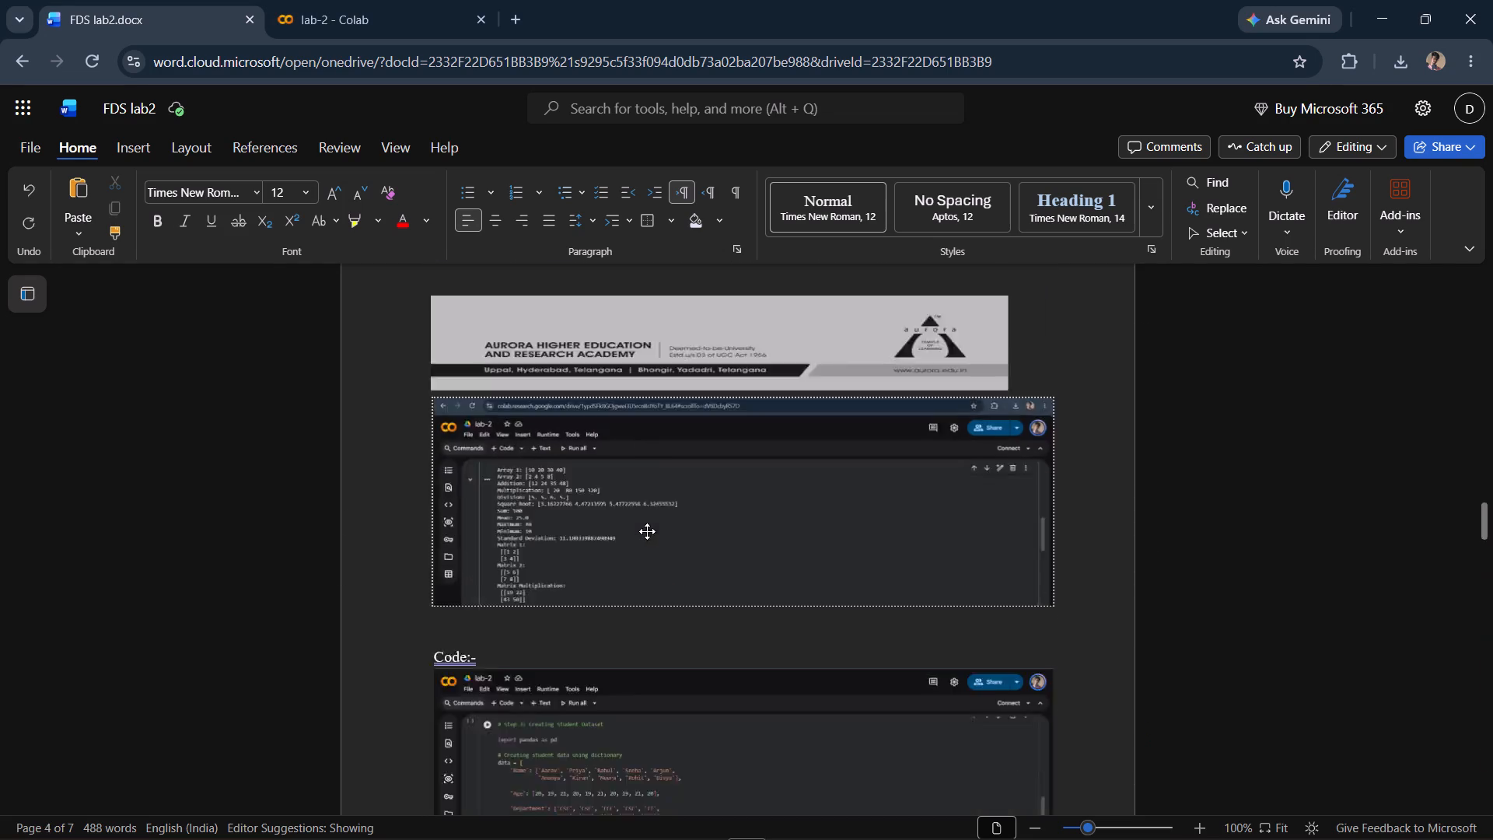
pyautogui.scroll(7, 607, 480)
pyautogui.click(780, 482)
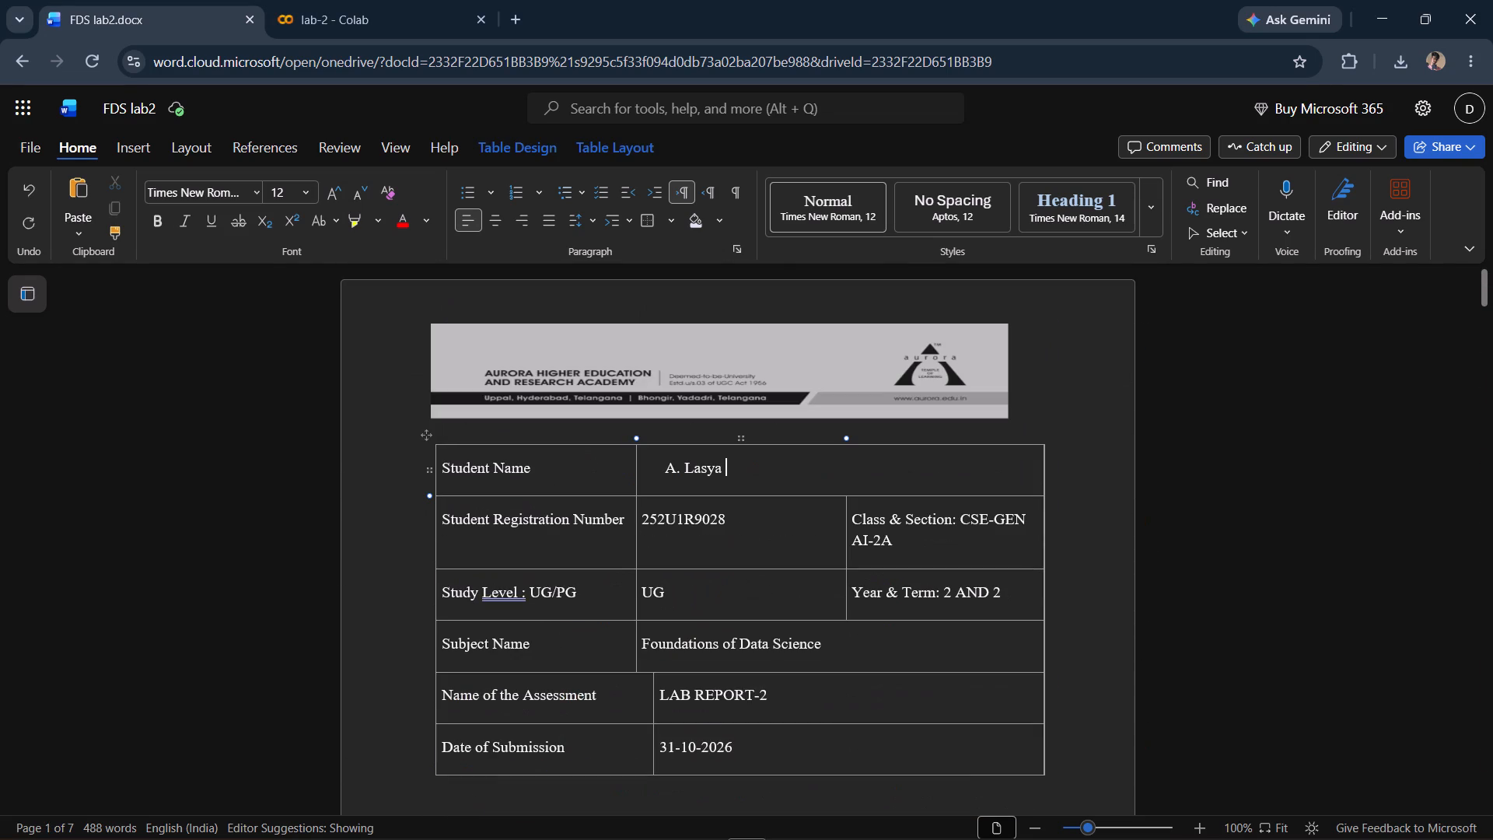
pyautogui.press('BackSpace')
pyautogui.press('BackSpace')
pyautogui.press('BackSpace')
pyautogui.press('BackSpace')
pyautogui.press('BackSpace')
pyautogui.press('BackSpace')
pyautogui.press('BackSpace')
pyautogui.press('BackSpace')
pyautogui.press('BackSpace')
pyautogui.press('BackSpace')
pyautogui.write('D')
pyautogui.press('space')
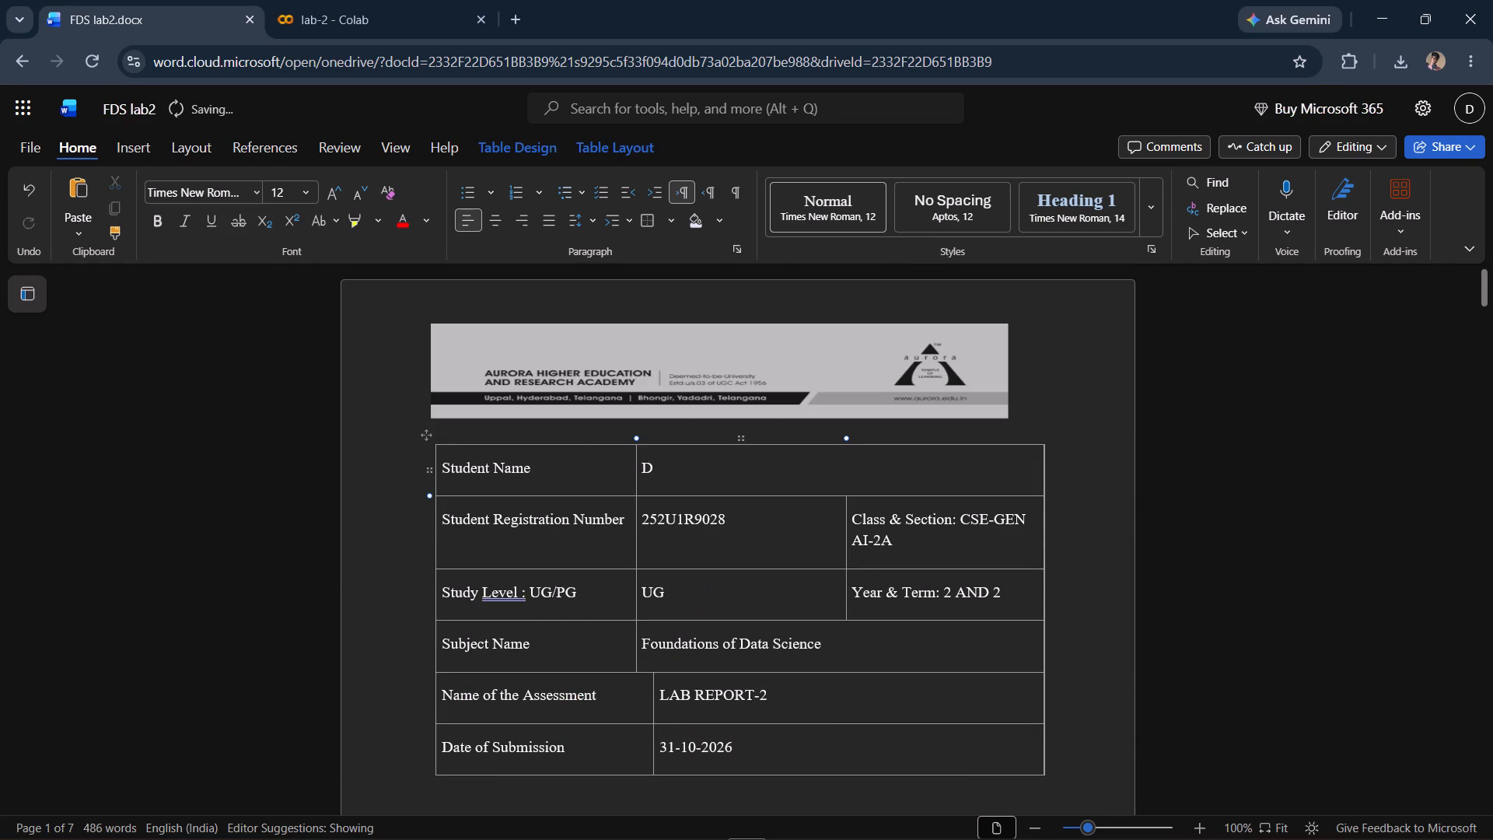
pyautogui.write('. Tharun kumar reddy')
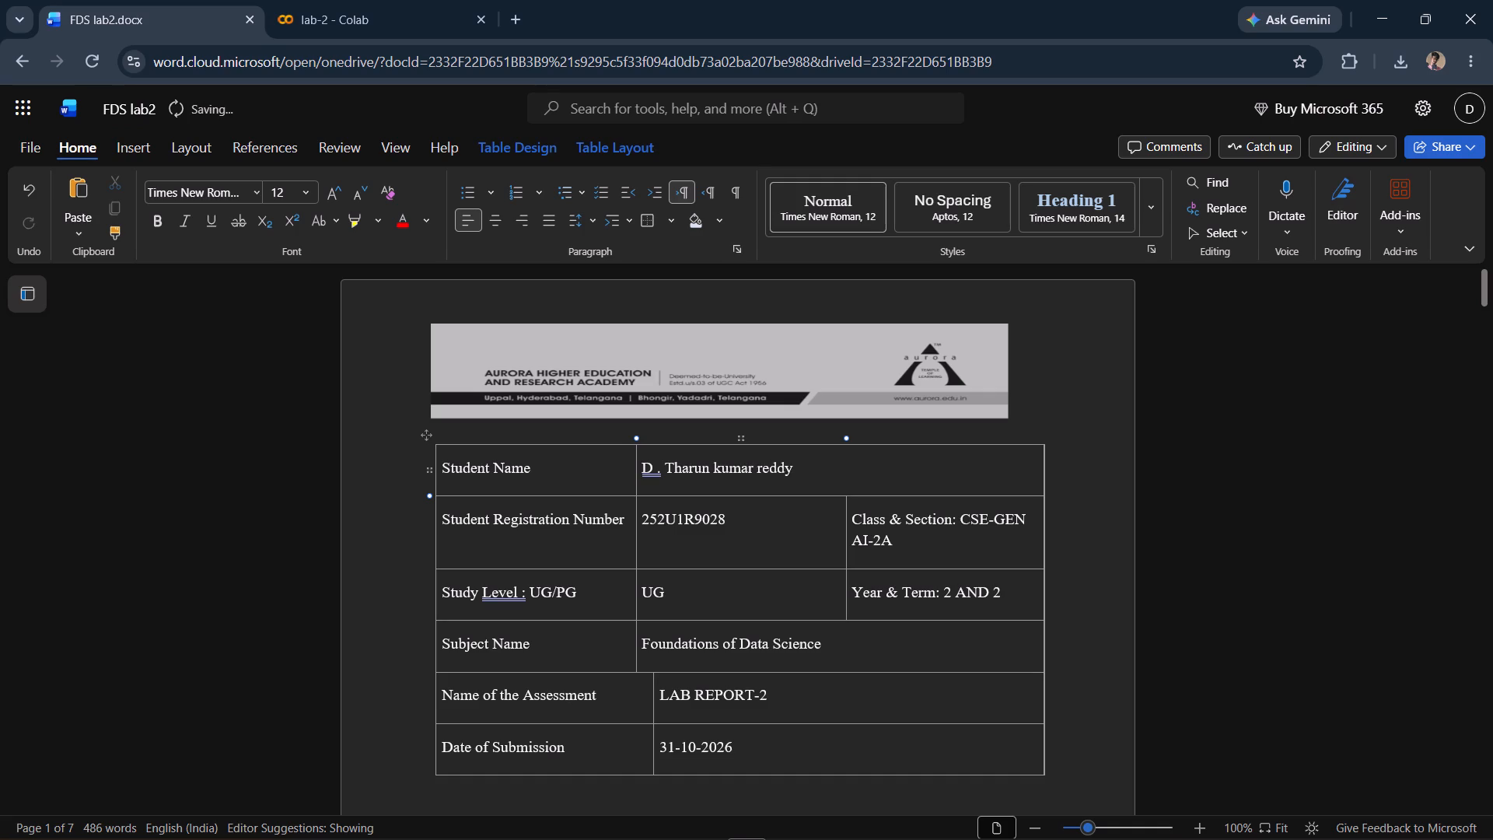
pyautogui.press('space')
pyautogui.click(795, 541)
# Export the FDS lab2 document as a PDF and download it.
pyautogui.click(22, 143)
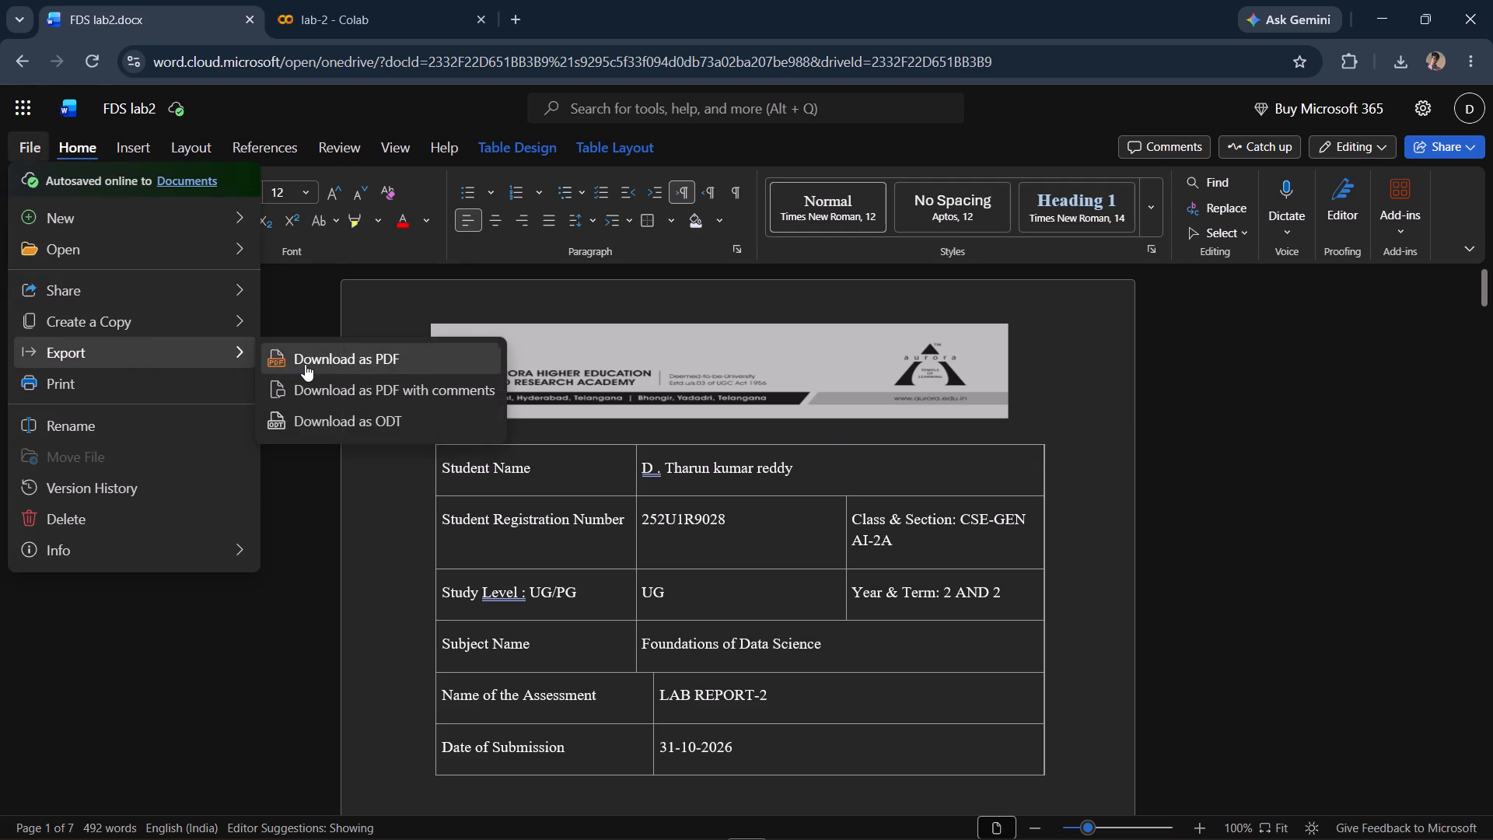
pyautogui.click(305, 364)
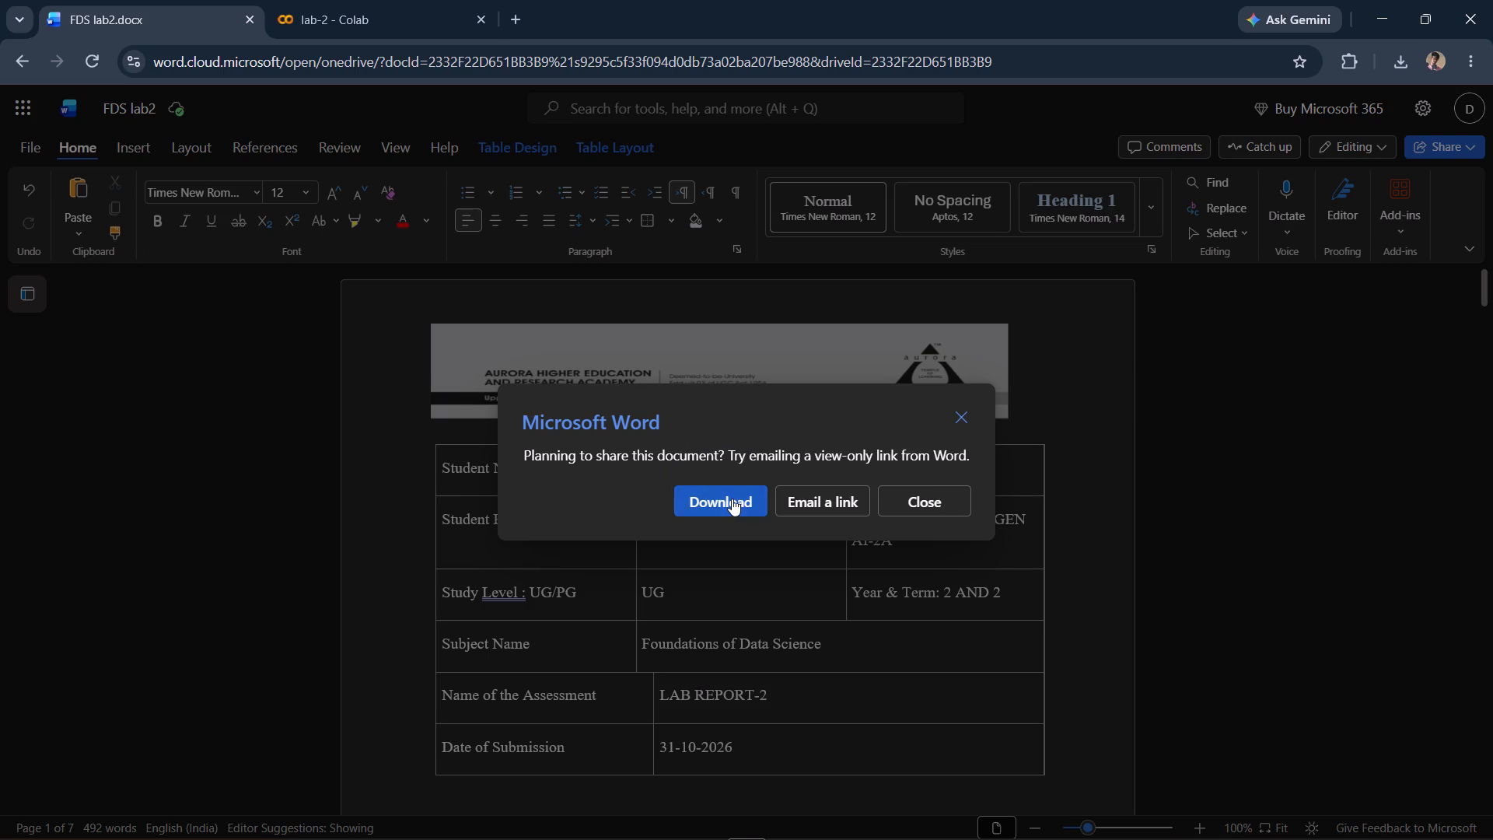
pyautogui.click(732, 499)
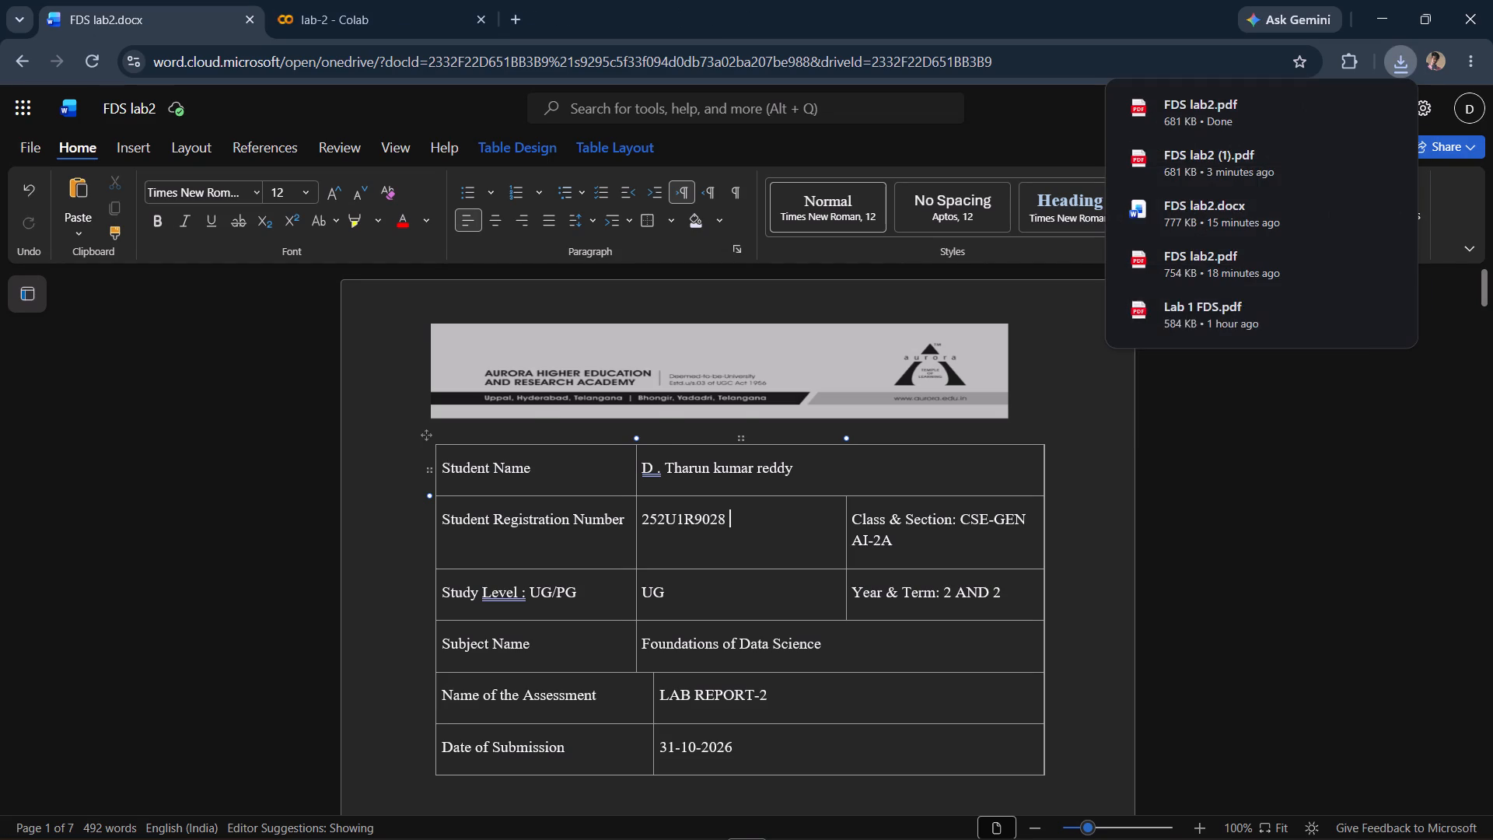
# Switch to Microsoft Edge and close the outdated FDS lab2 PDF.
pyautogui.hotkey('alt', 'Tab')
pyautogui.hotkey('alt', 'Tab')
pyautogui.hotkey('alt', 'Tab')
pyautogui.hotkey('alt', 'Tab')
pyautogui.hotkey('alt', 'Tab')
pyautogui.hotkey('alt', 'Tab')
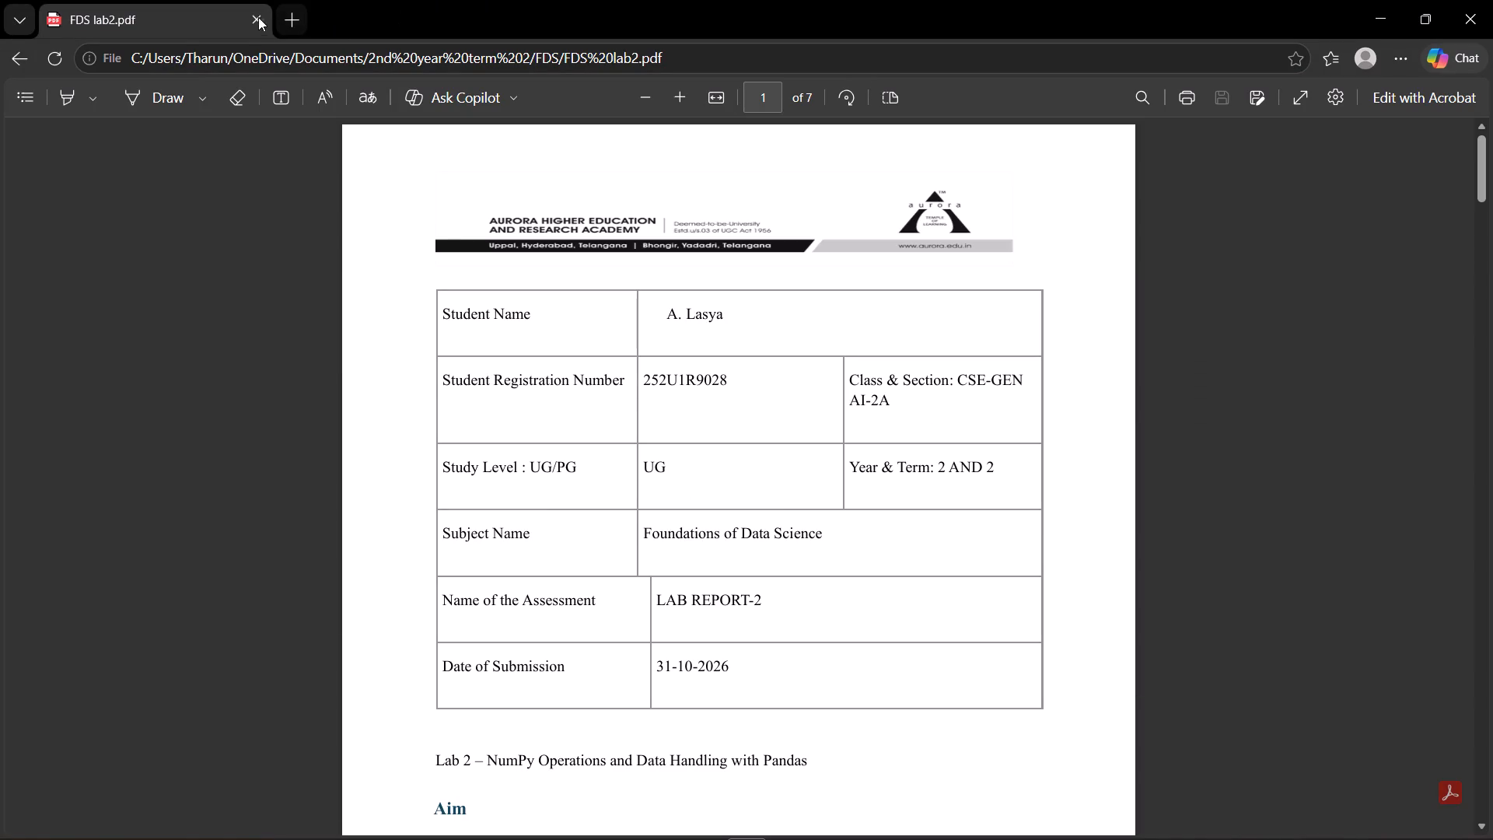
pyautogui.click(257, 21)
# In File Explorer, move the FDS lab2 PDF from Downloads into Documents > 2nd year term 2 > FDS, replacing the existing file.
pyautogui.hotkey('alt', 'Tab')
pyautogui.hotkey('alt', 'Tab')
pyautogui.hotkey('alt', 'Tab')
pyautogui.hotkey('alt', 'Tab')
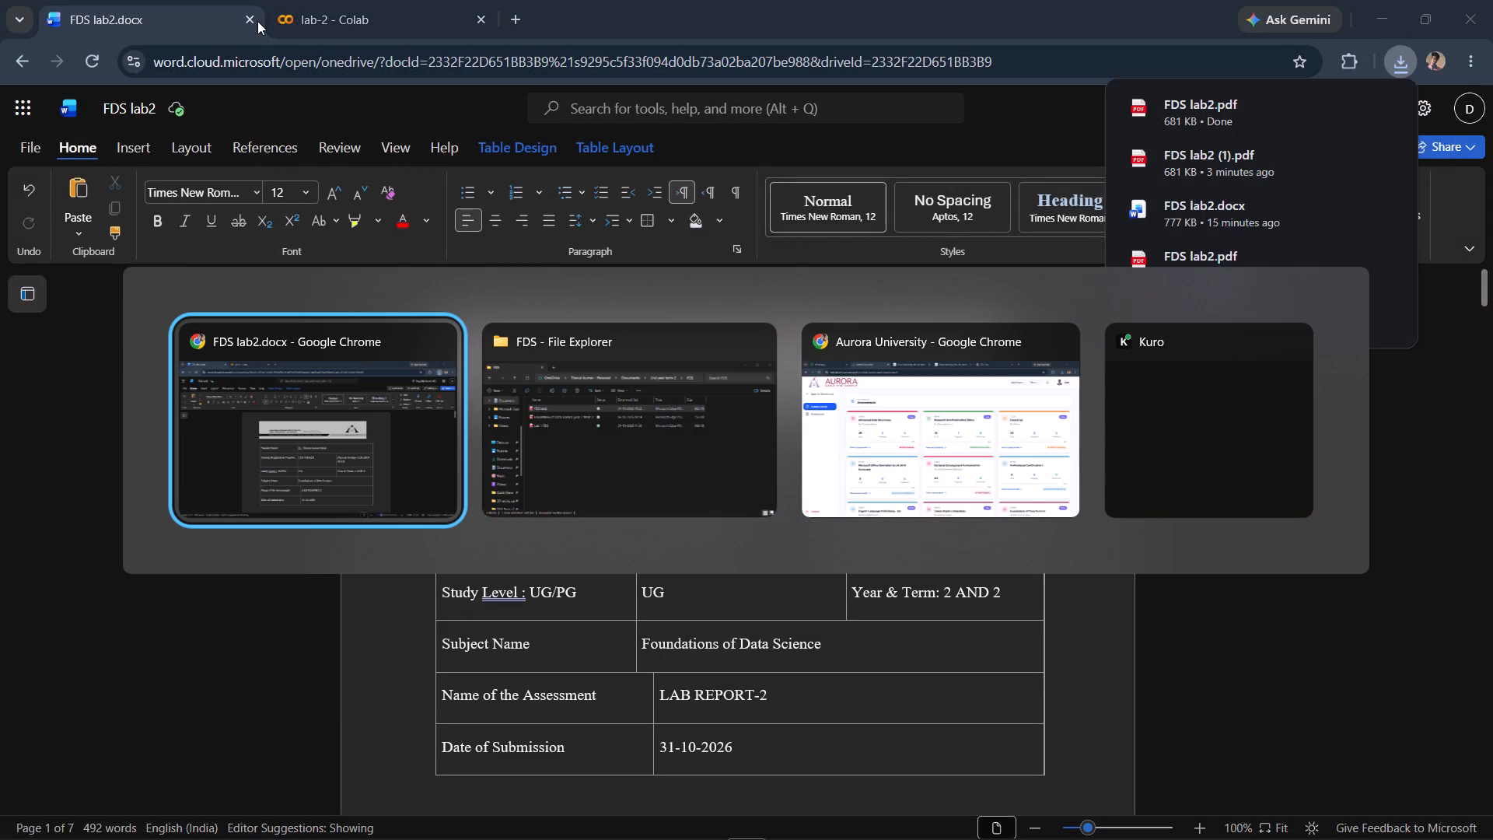
pyautogui.hotkey('alt', 'Tab')
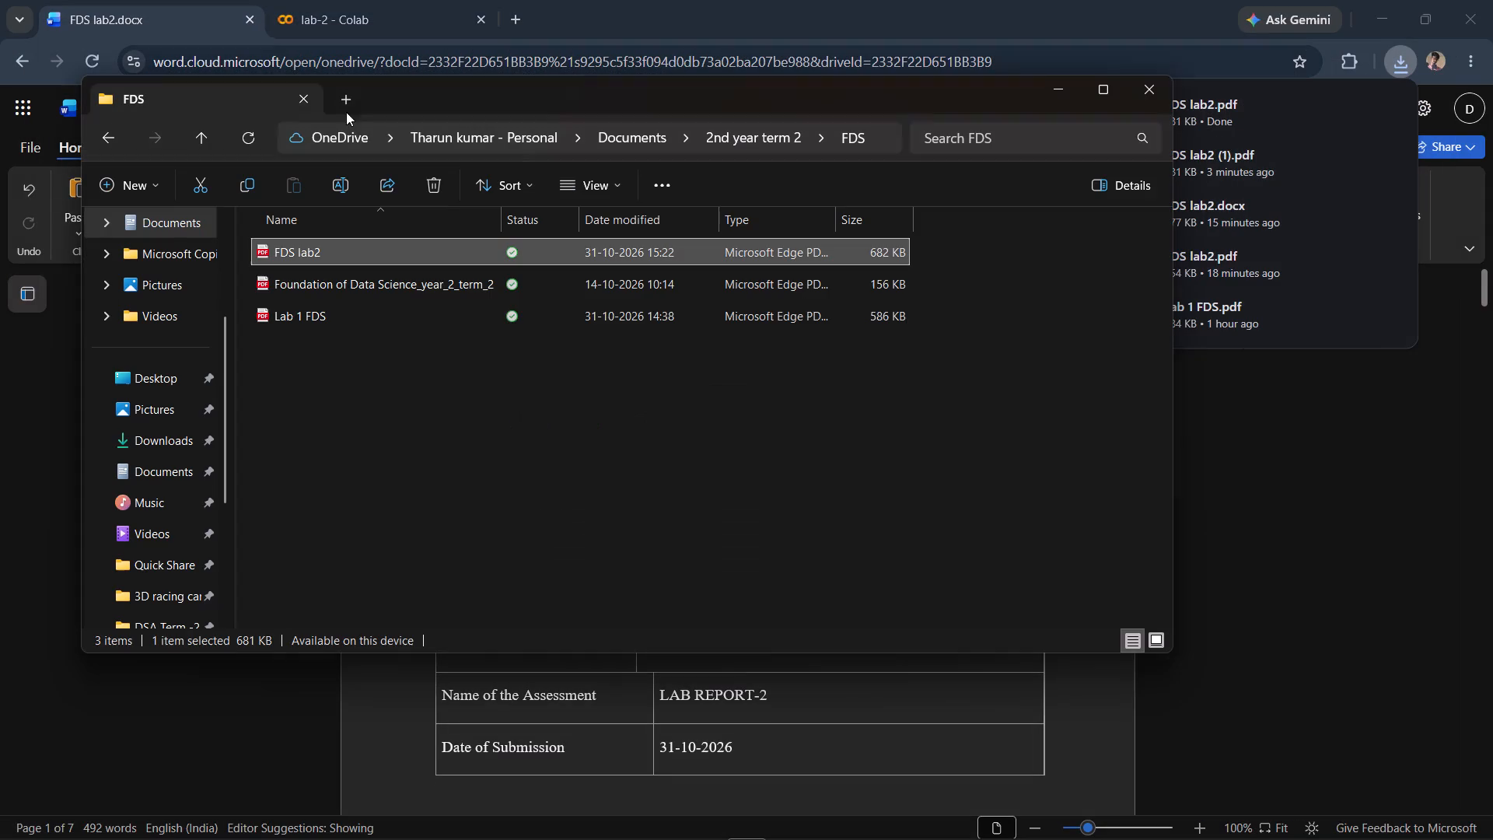
pyautogui.click(150, 443)
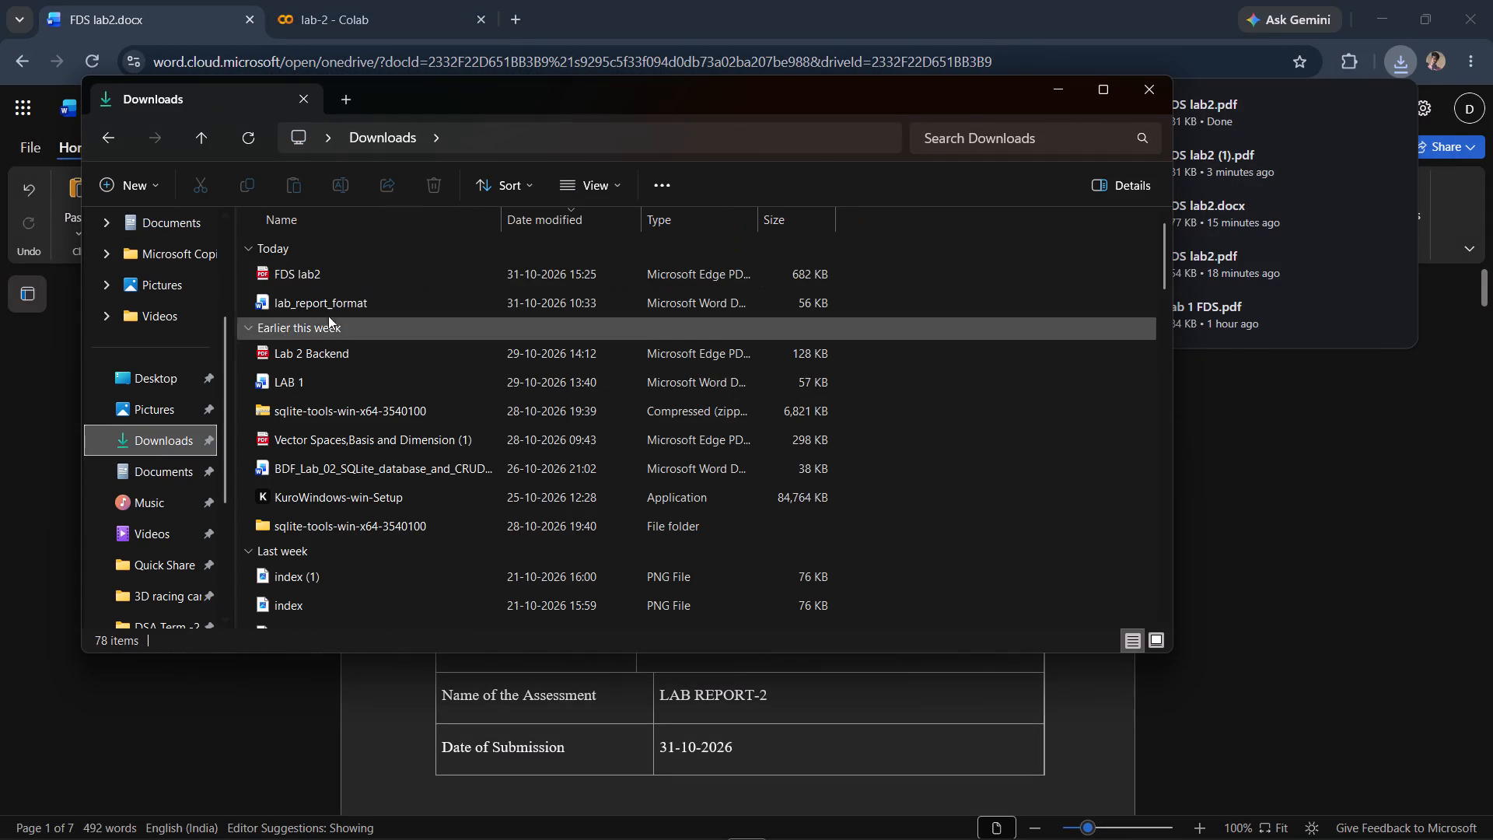
pyautogui.click(326, 271)
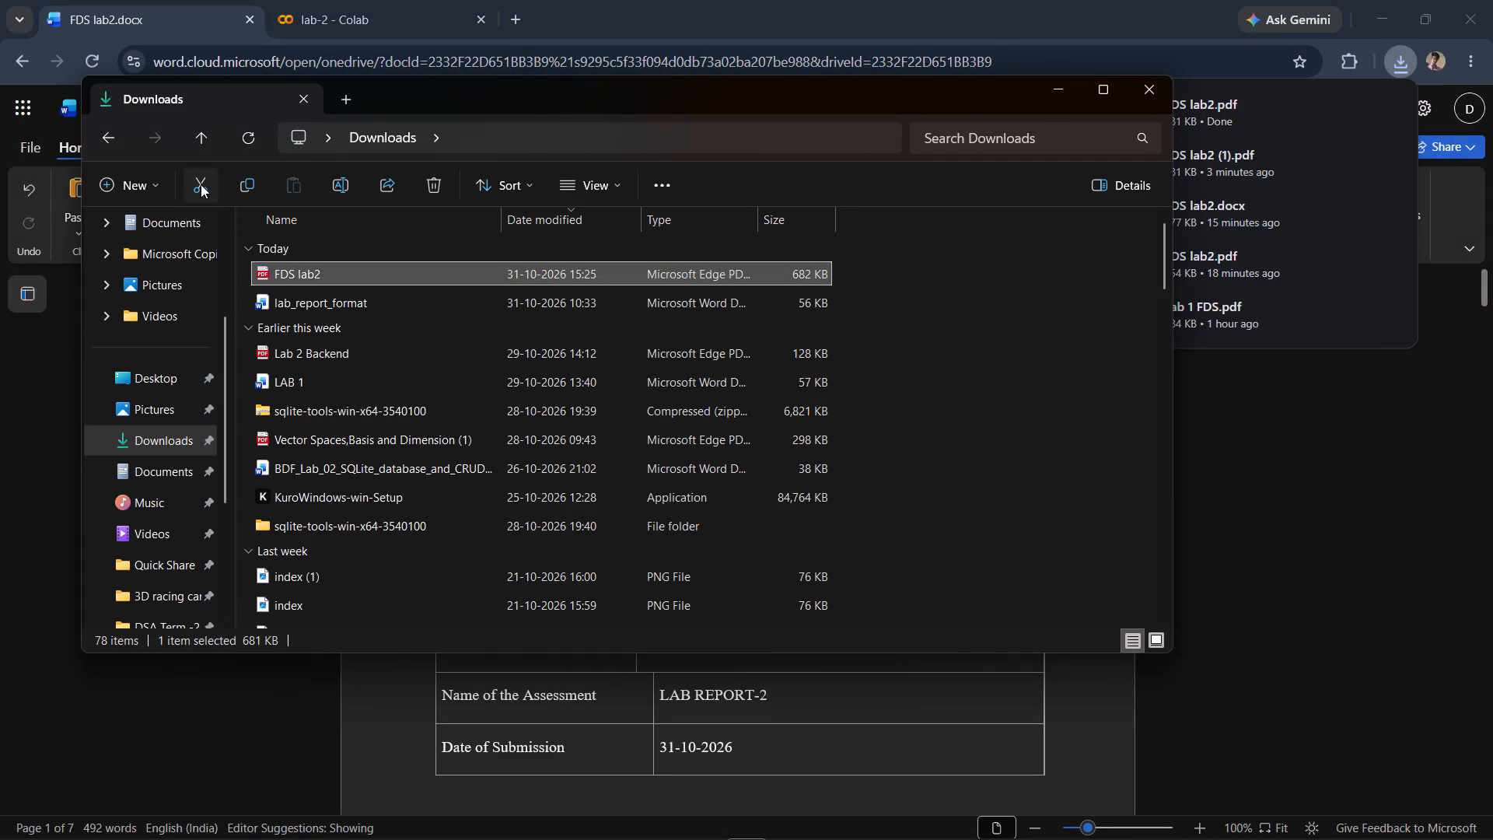
pyautogui.click(201, 184)
pyautogui.click(173, 471)
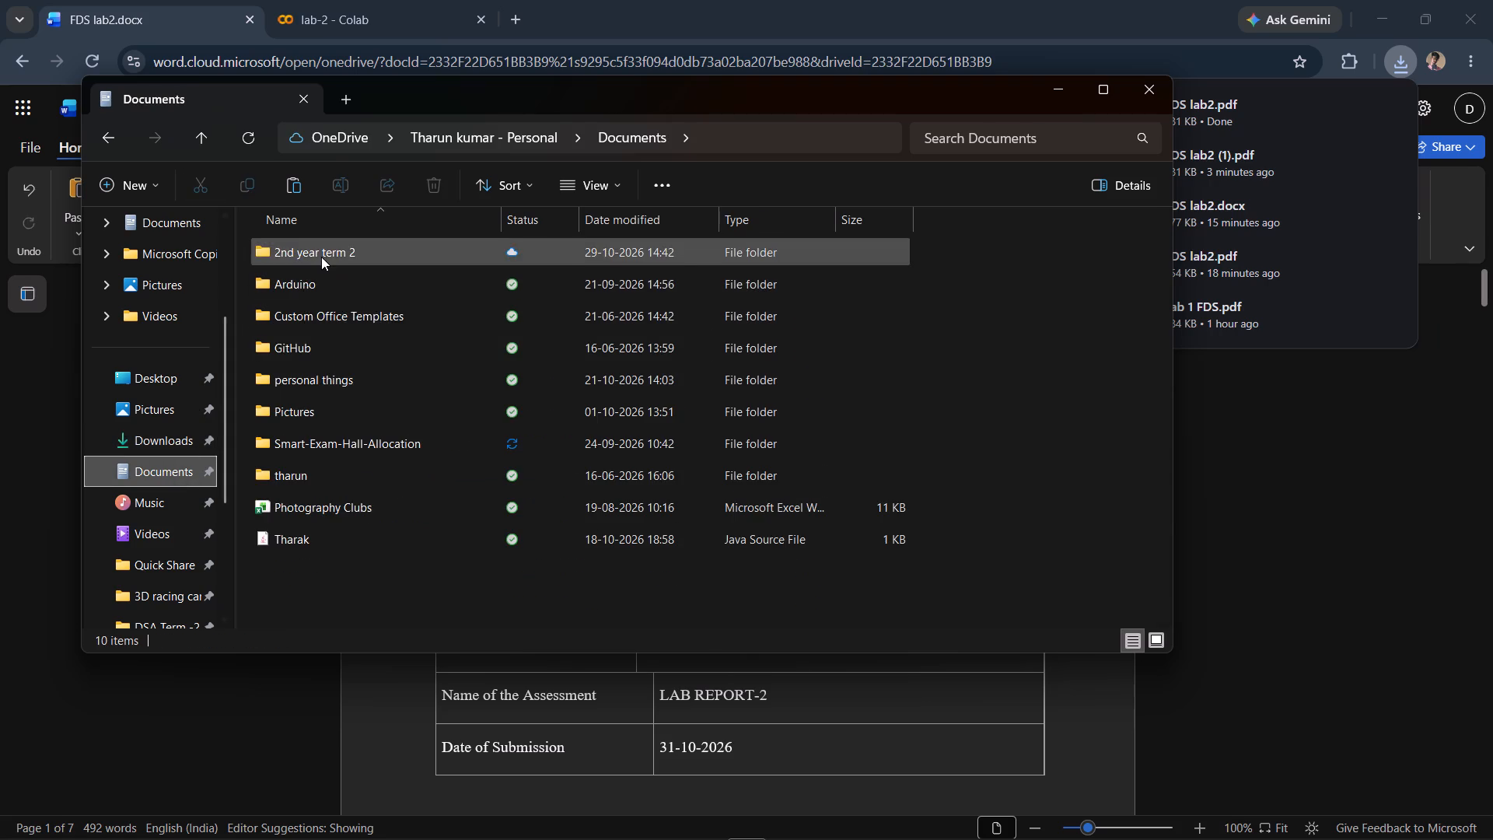
pyautogui.doubleClick(321, 257)
pyautogui.doubleClick(331, 306)
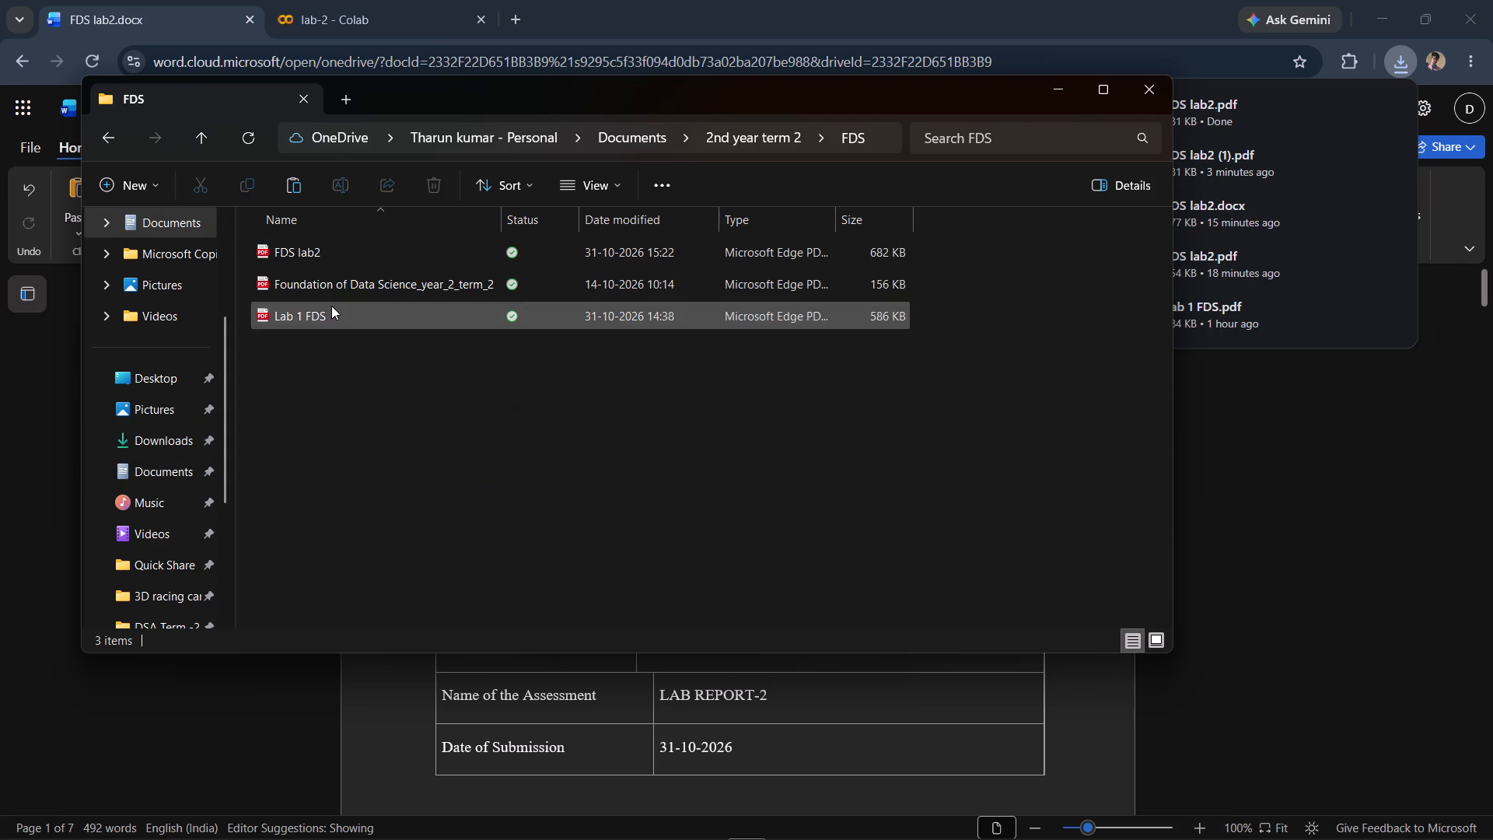
pyautogui.rightClick(317, 372)
pyautogui.click(344, 387)
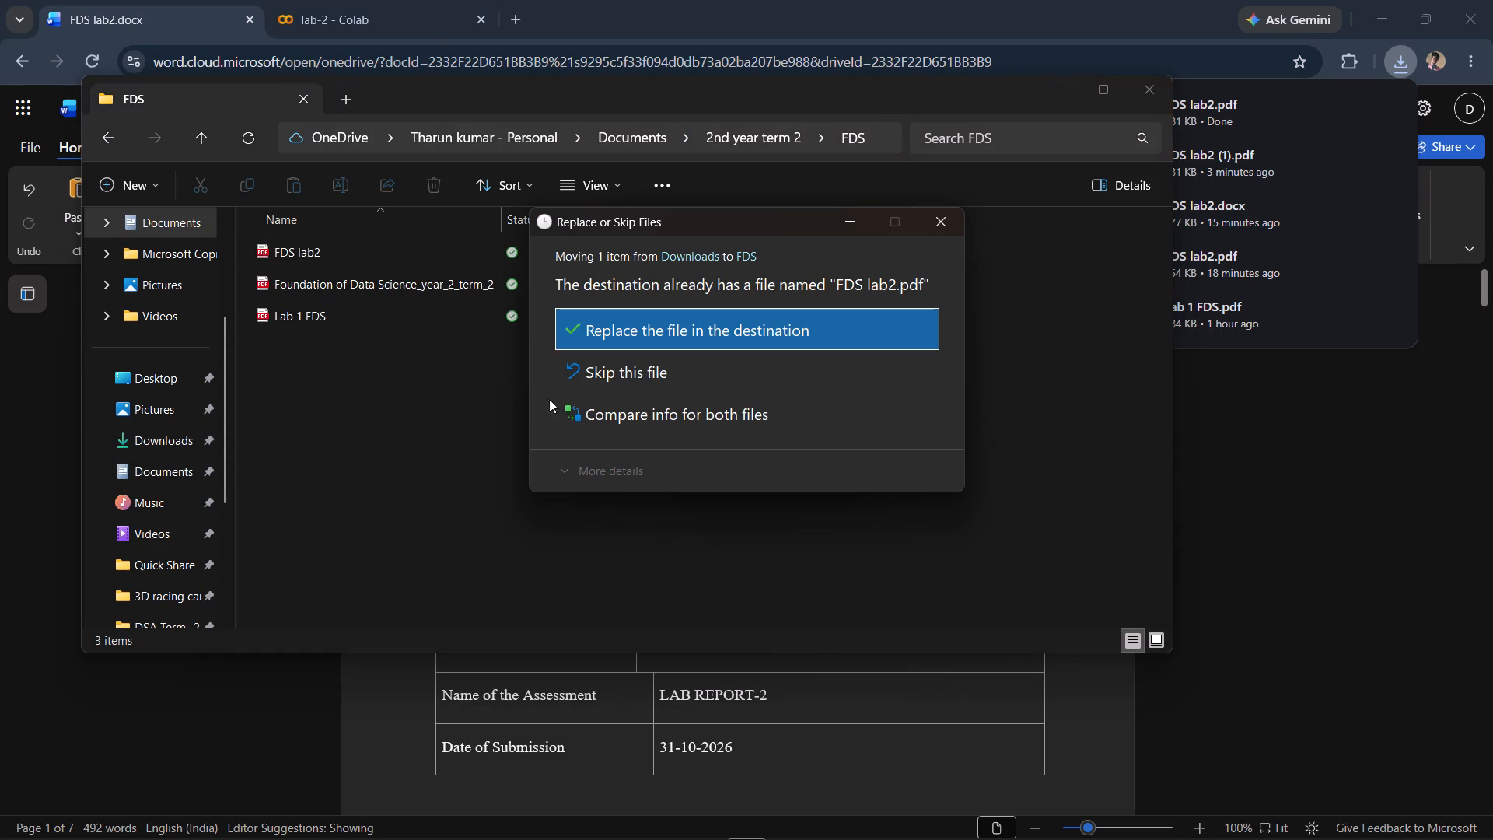
pyautogui.click(666, 325)
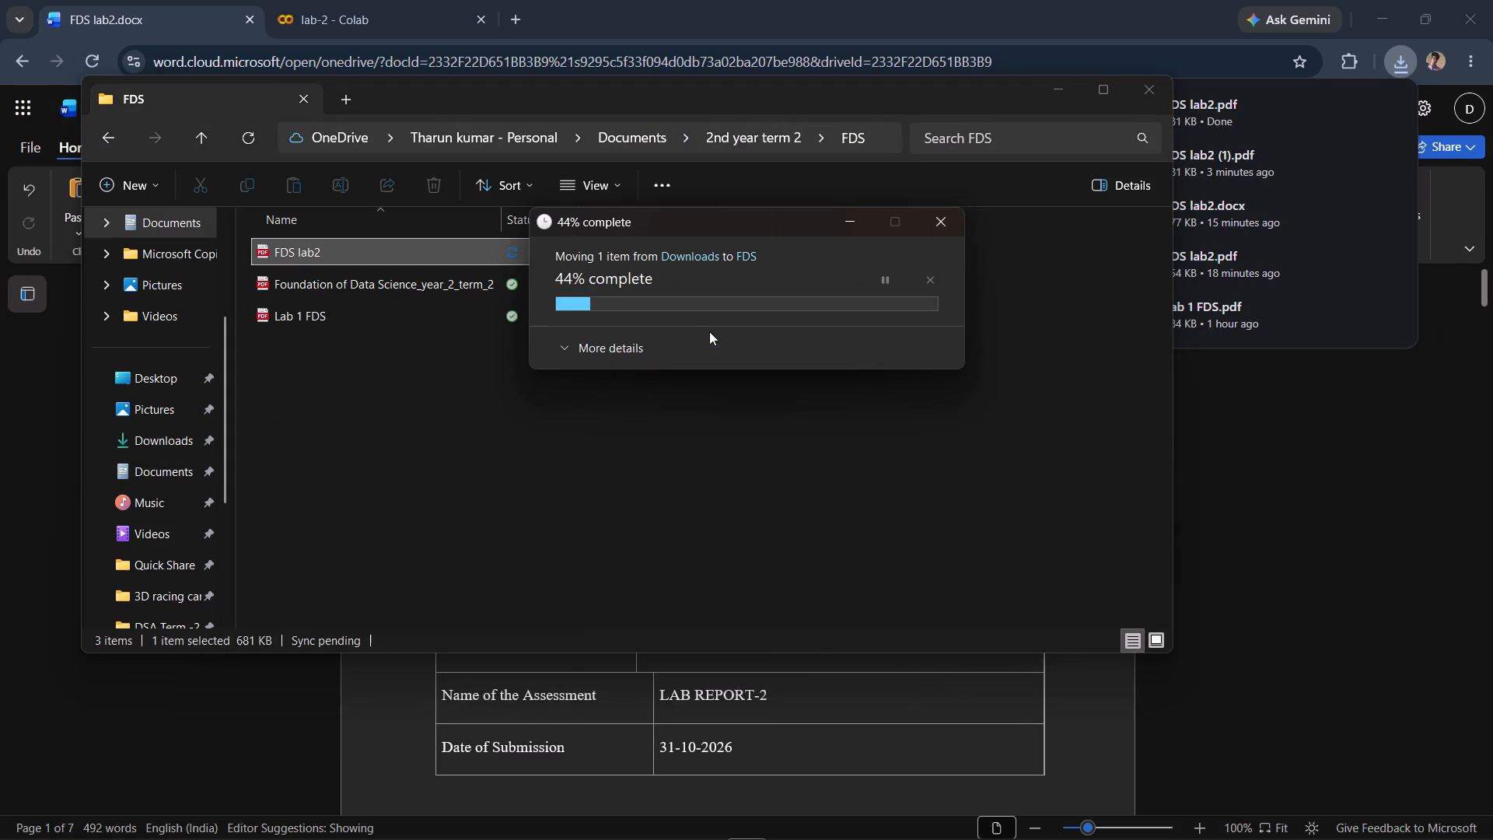
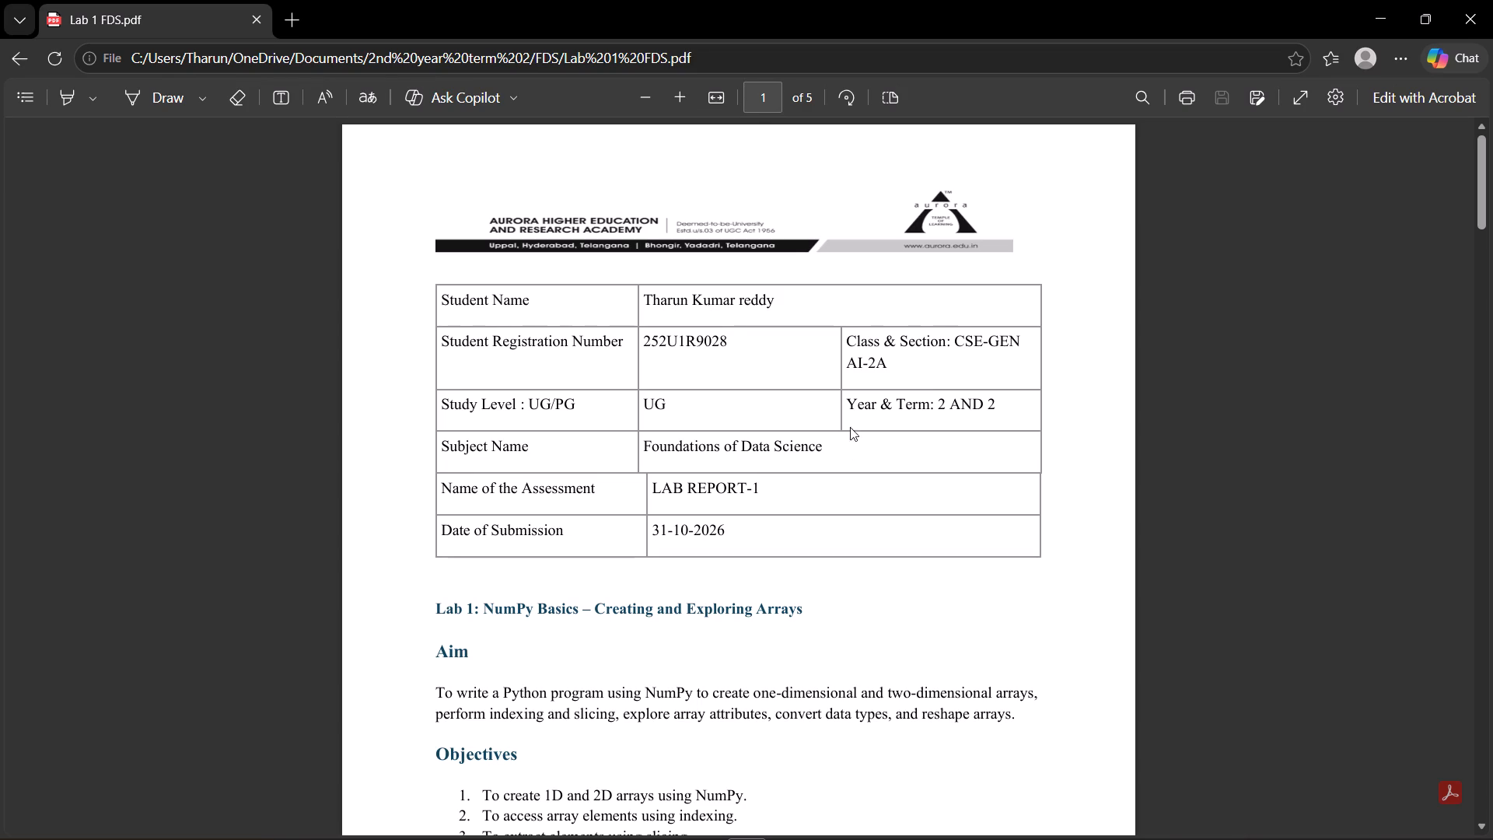
# Review the Lab 1 FDS PDF from the cover table to the Google Colab link, and close it.
pyautogui.scroll(-1, 760, 558)
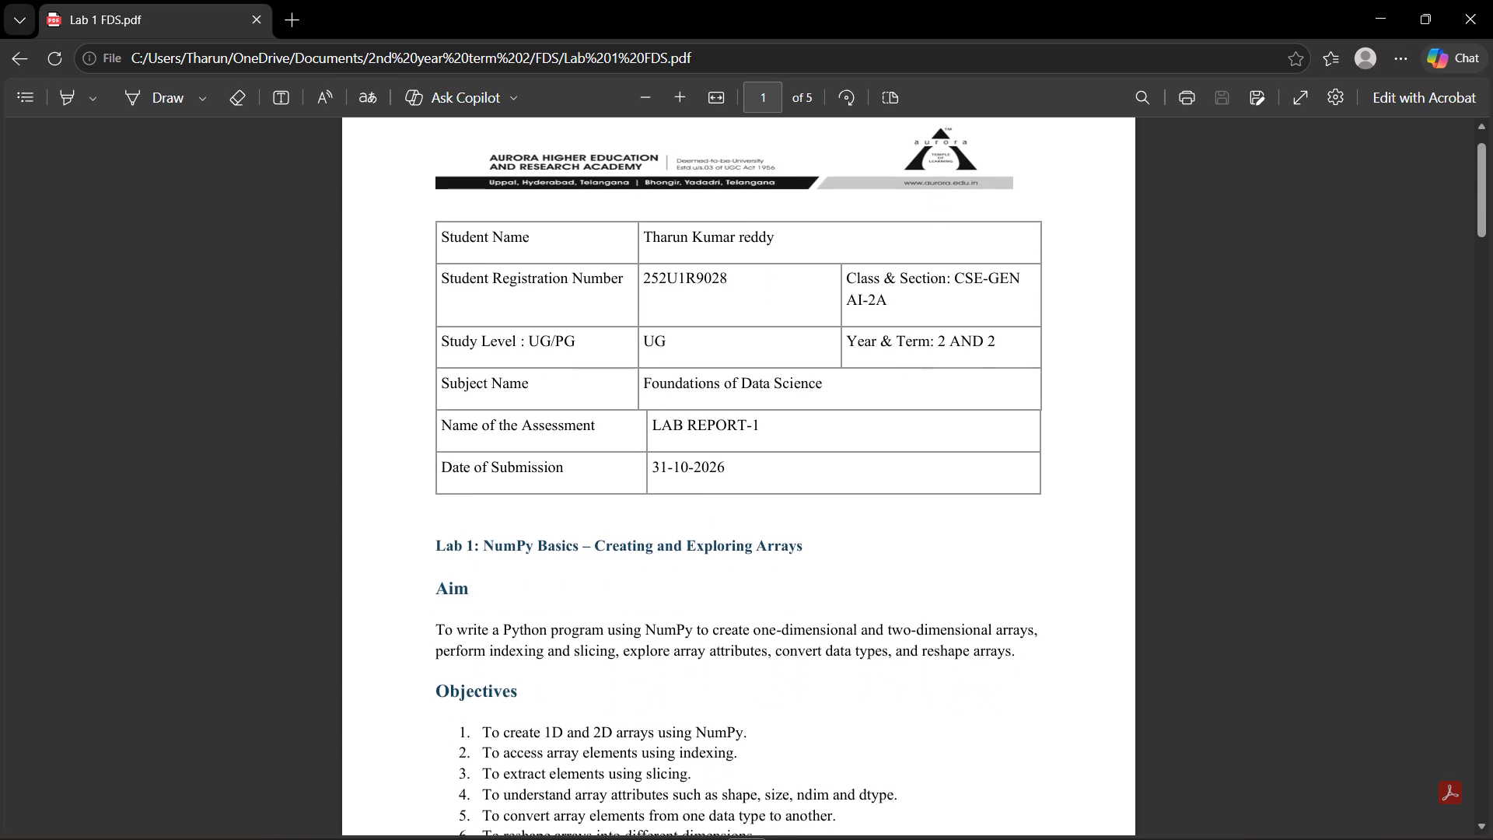
pyautogui.scroll(-1, 530, 549)
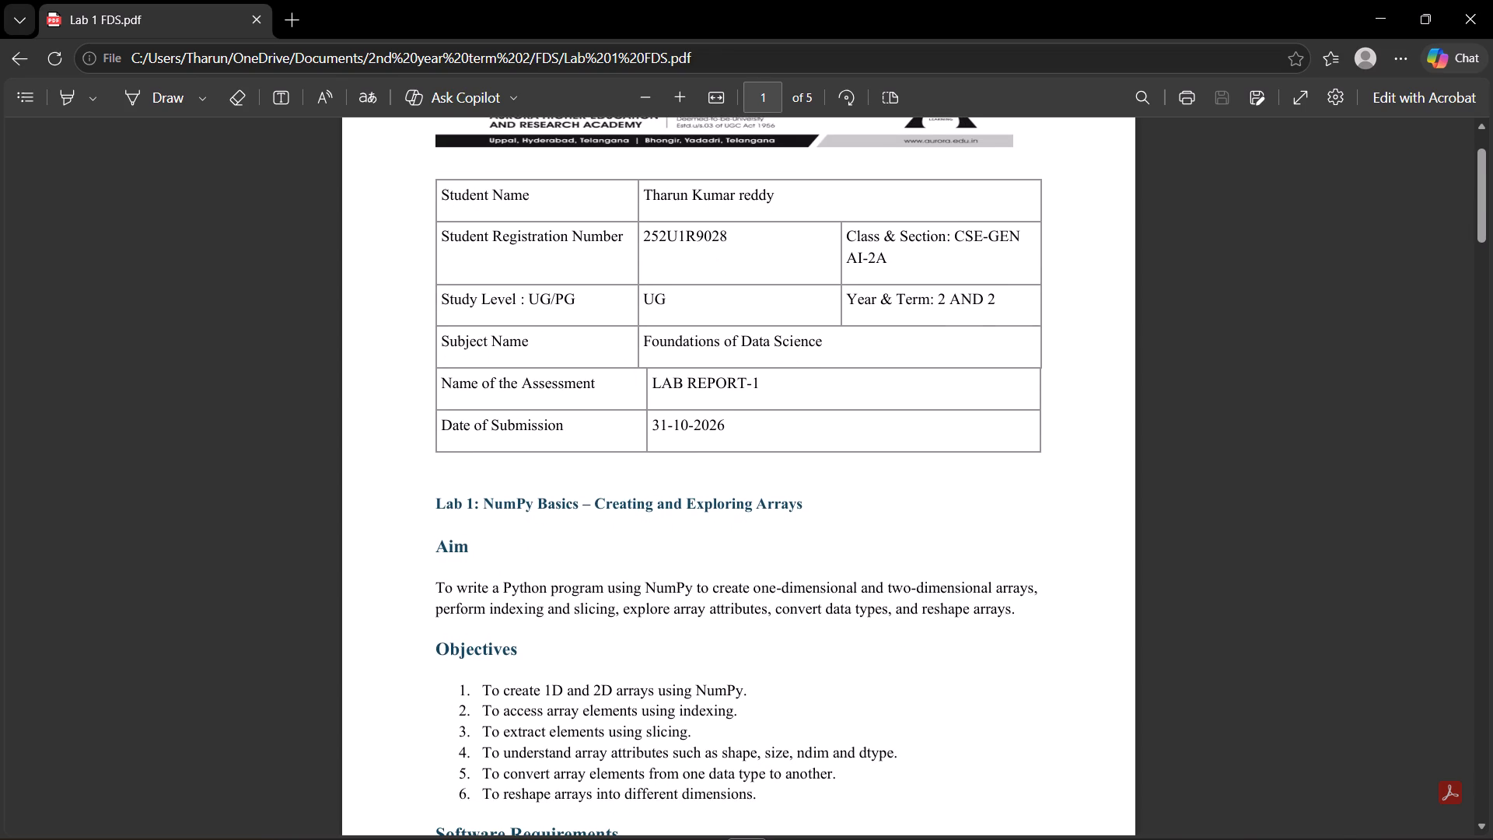
pyautogui.scroll(-6, 664, 517)
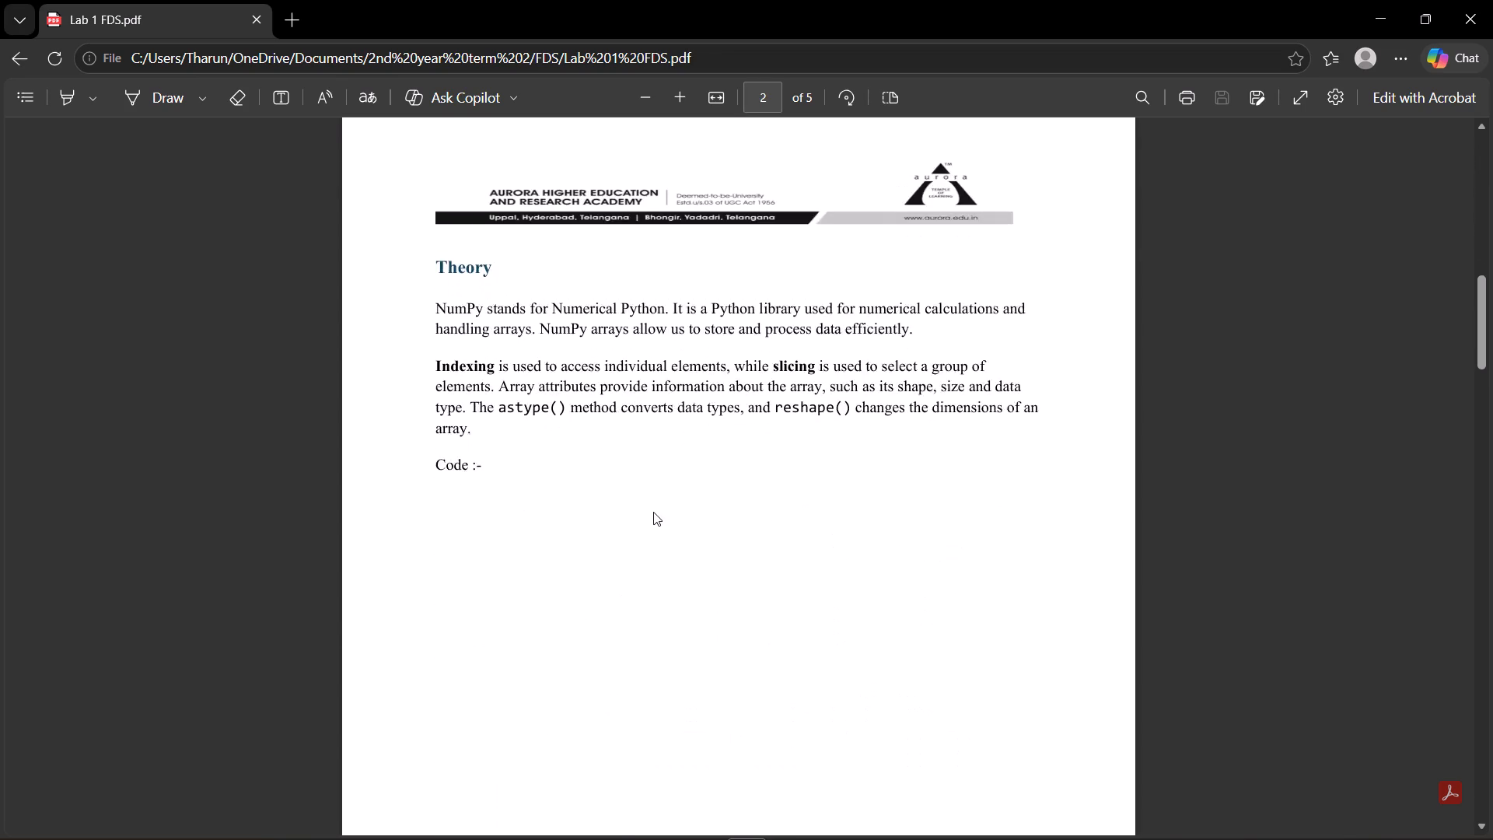
pyautogui.scroll(-6, 653, 512)
pyautogui.scroll(1, 607, 502)
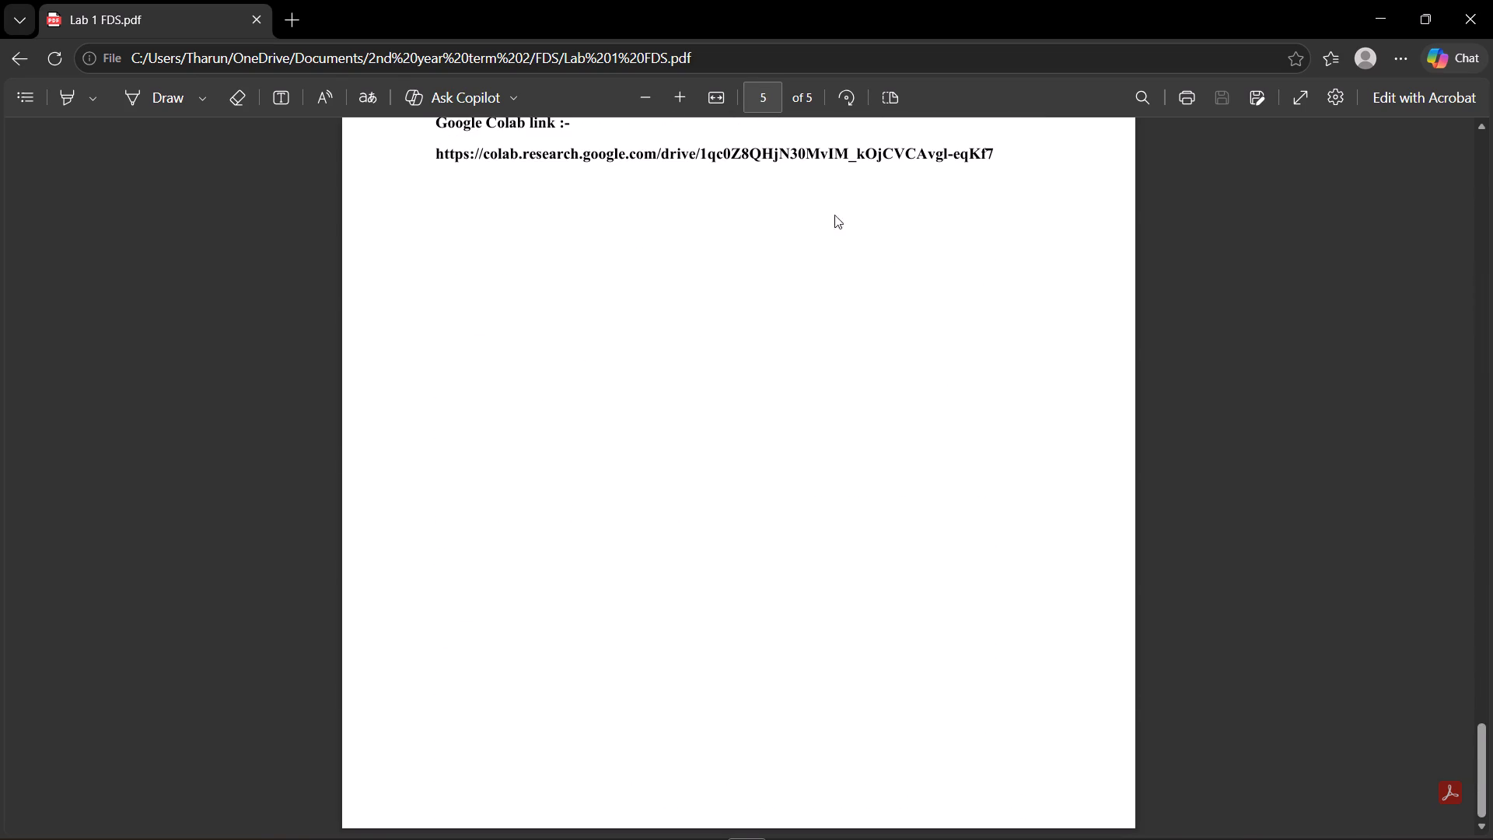
pyautogui.click(264, 19)
# Open the FDS lab2 PDF from the FDS folder, check all its pages through to the Google Colab link, and close it.
pyautogui.click(588, 418)
pyautogui.click(521, 252)
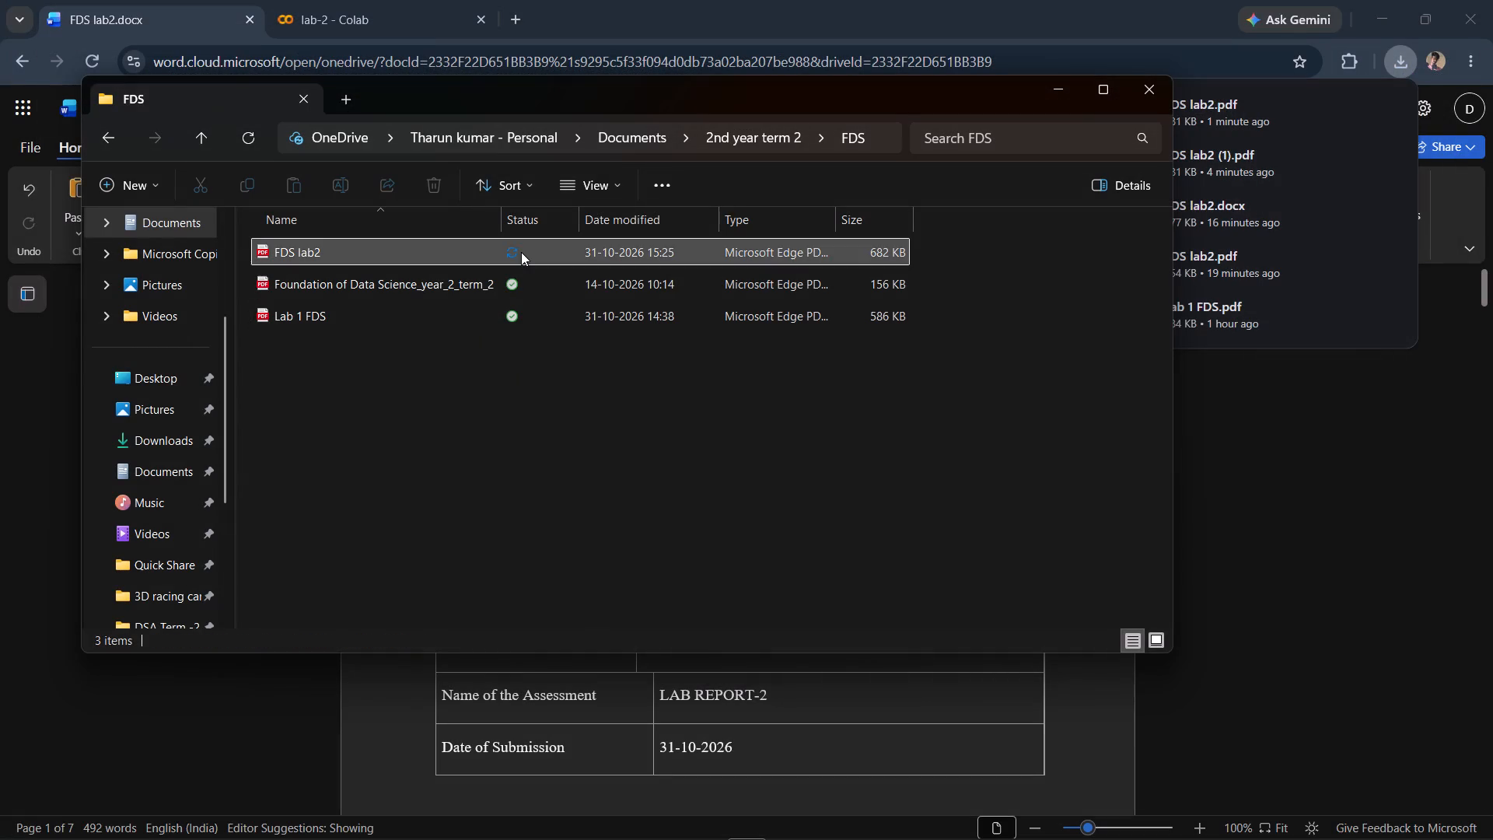
pyautogui.doubleClick(533, 251)
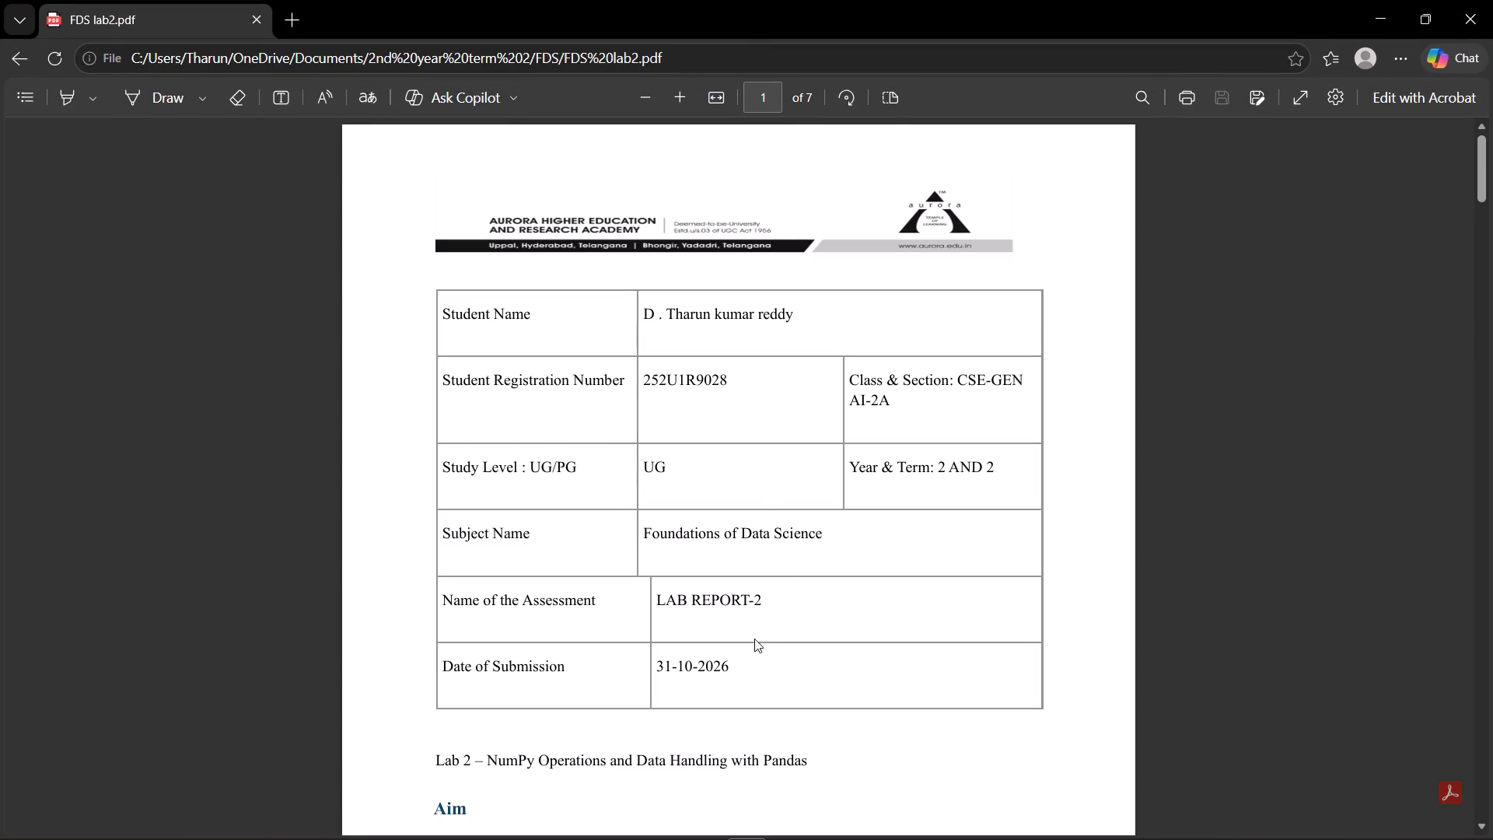
pyautogui.scroll(-2, 755, 601)
pyautogui.scroll(-3, 684, 586)
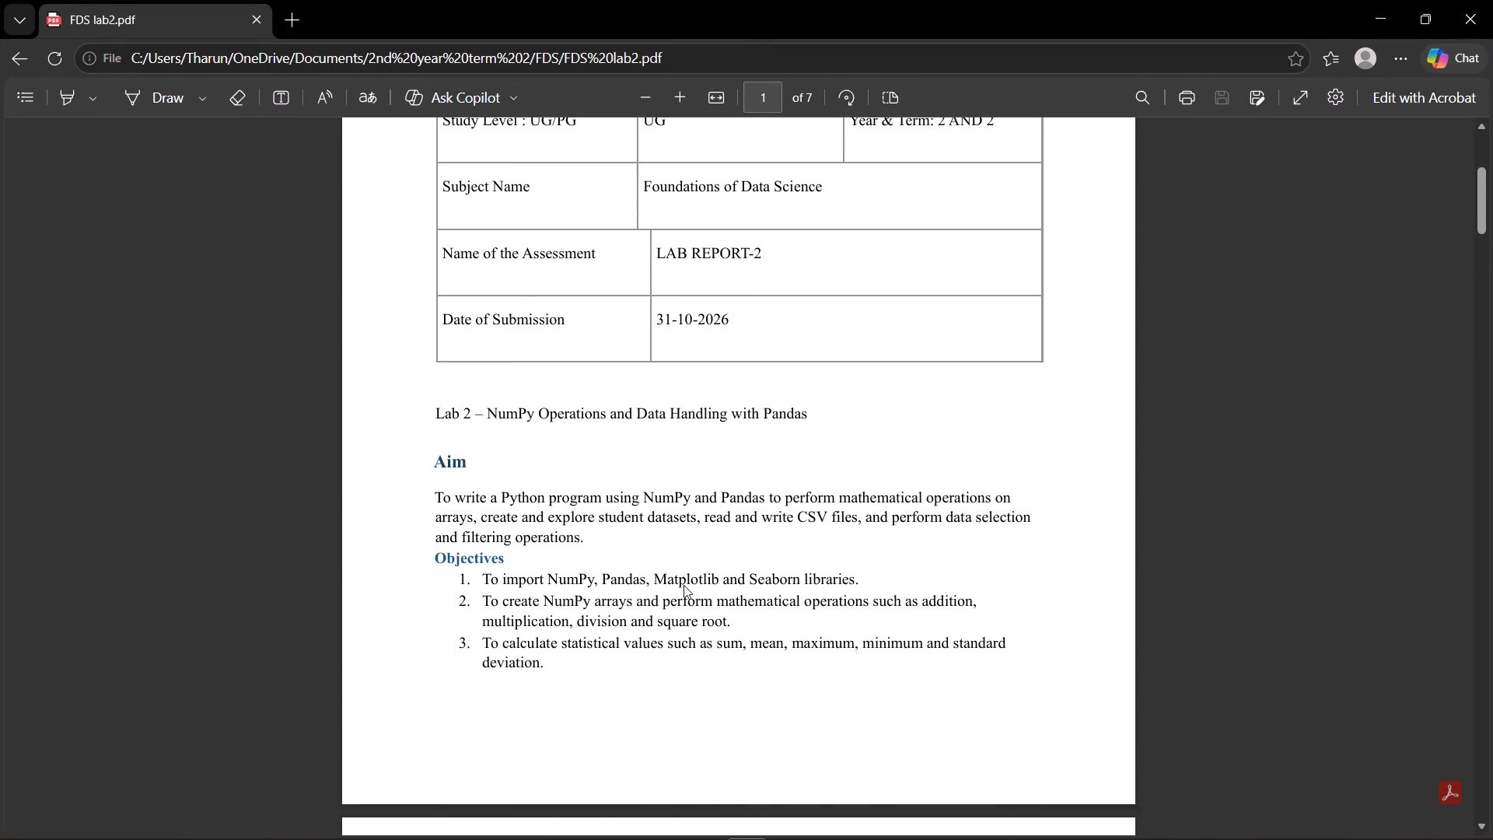
pyautogui.scroll(-9, 674, 583)
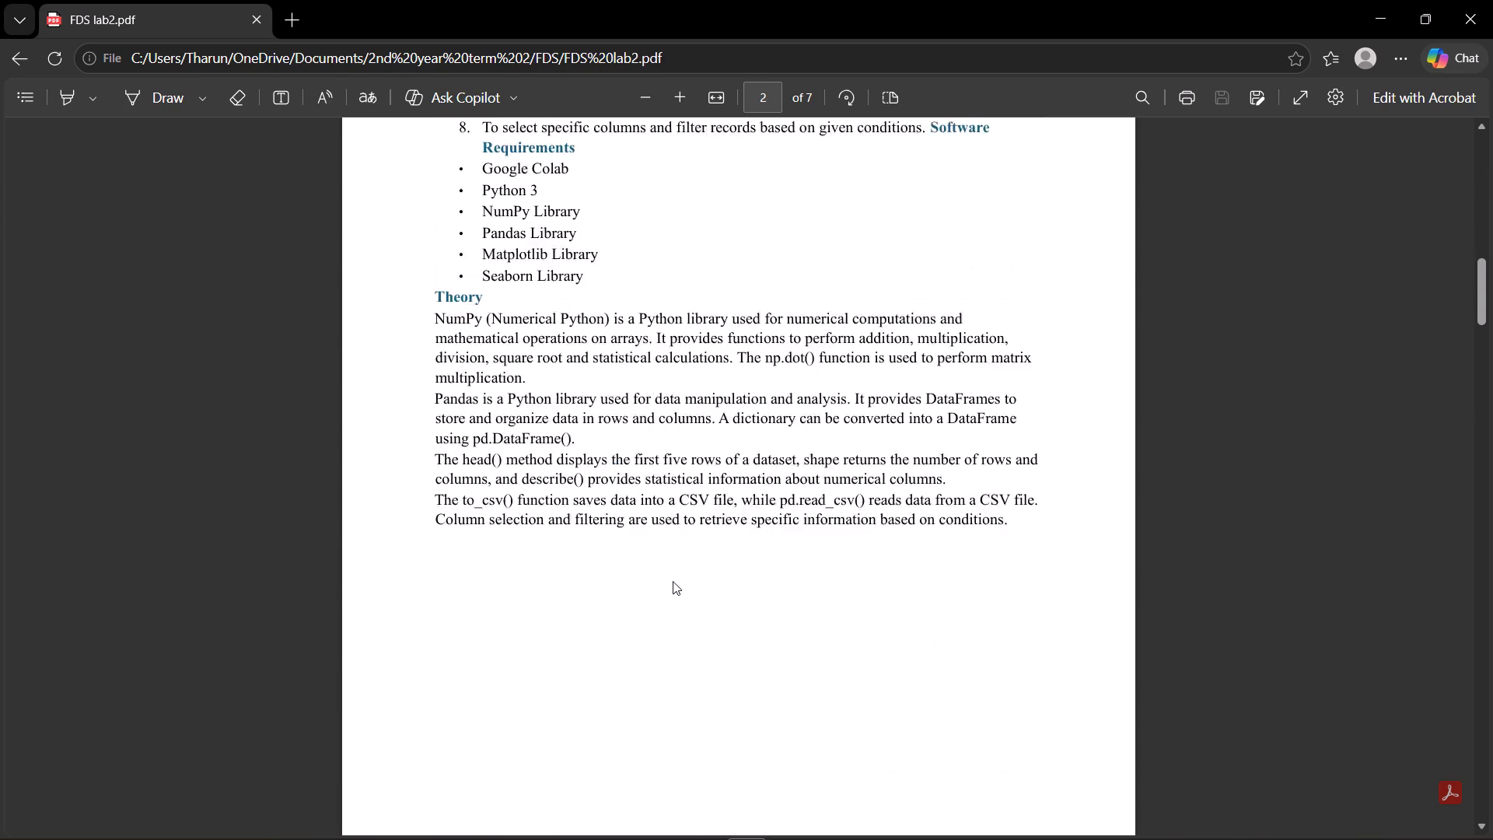
pyautogui.scroll(-8, 673, 581)
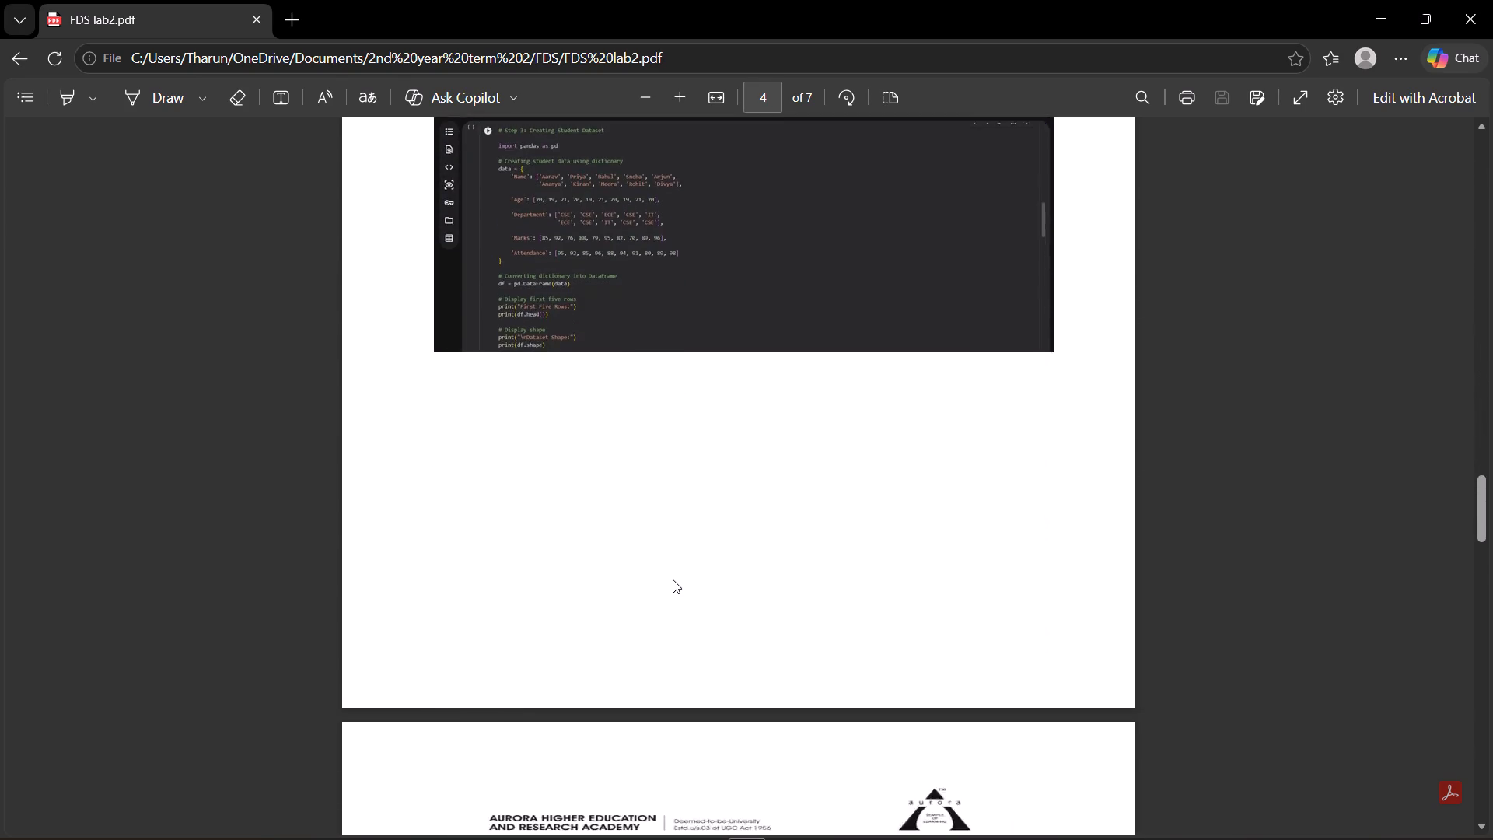
pyautogui.scroll(-3, 673, 579)
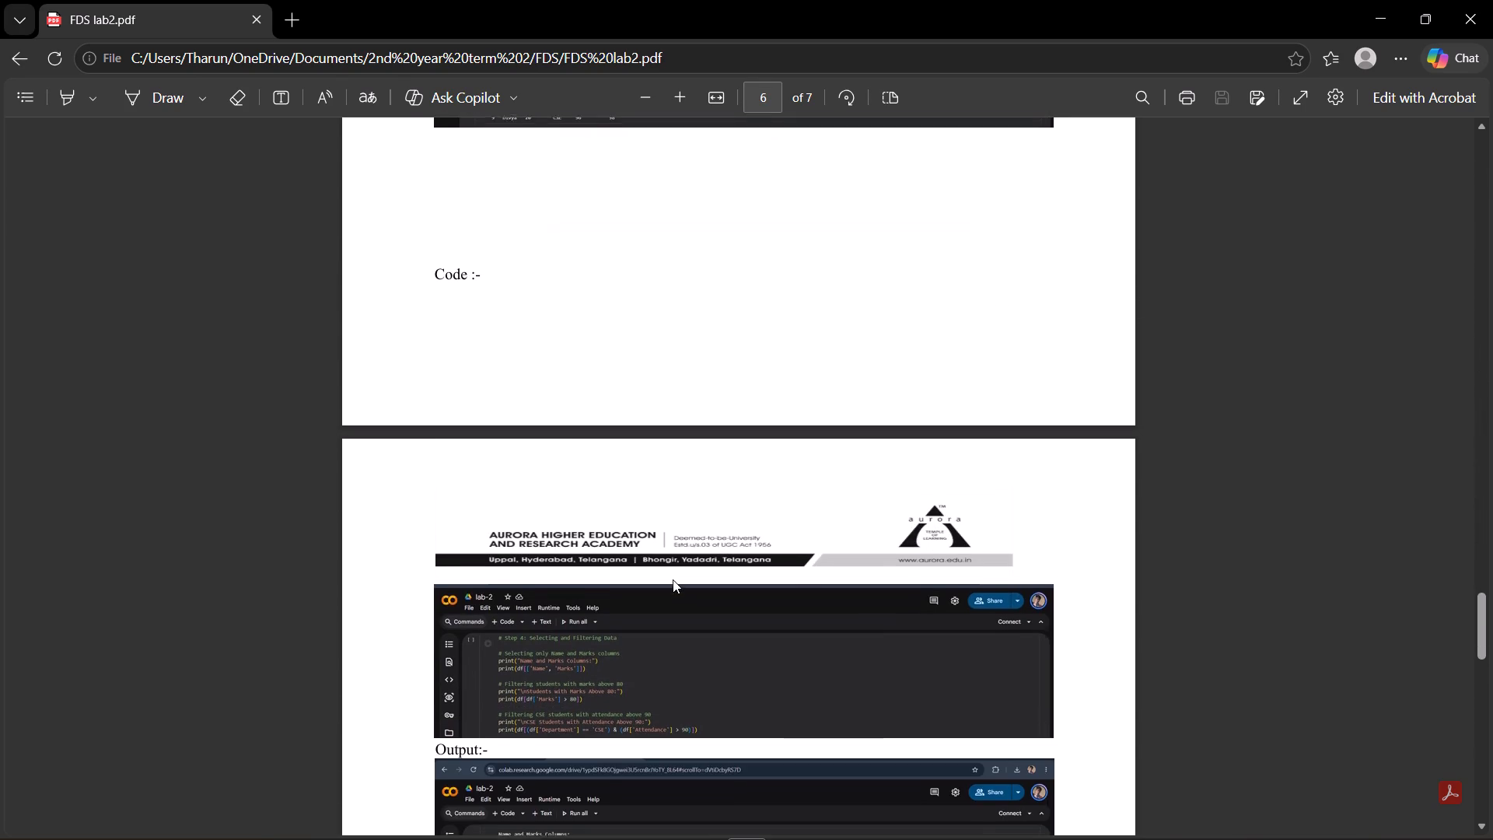
pyautogui.scroll(-2, 673, 579)
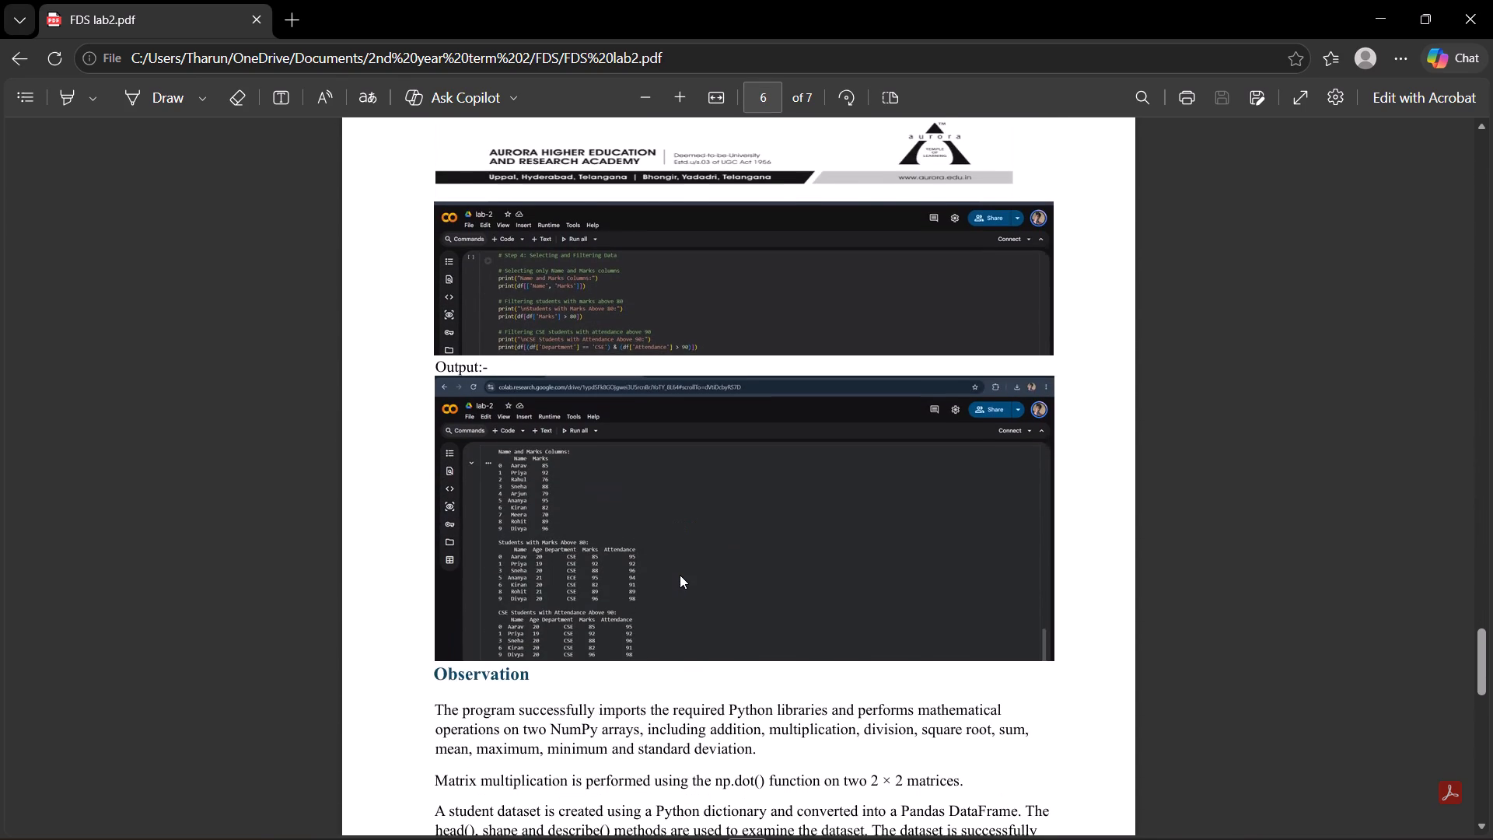
pyautogui.scroll(-6, 680, 575)
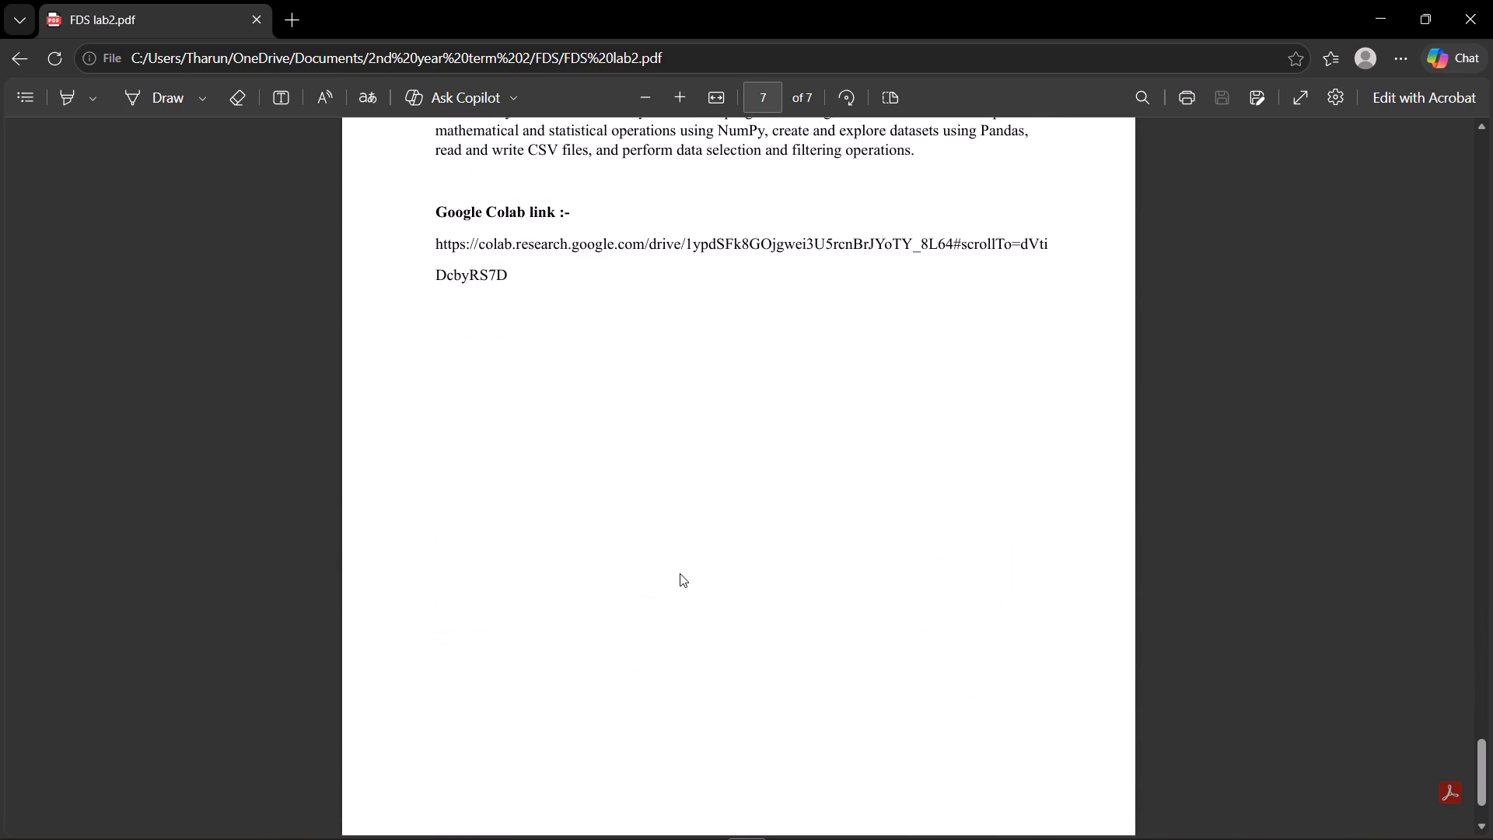
pyautogui.scroll(-1, 680, 573)
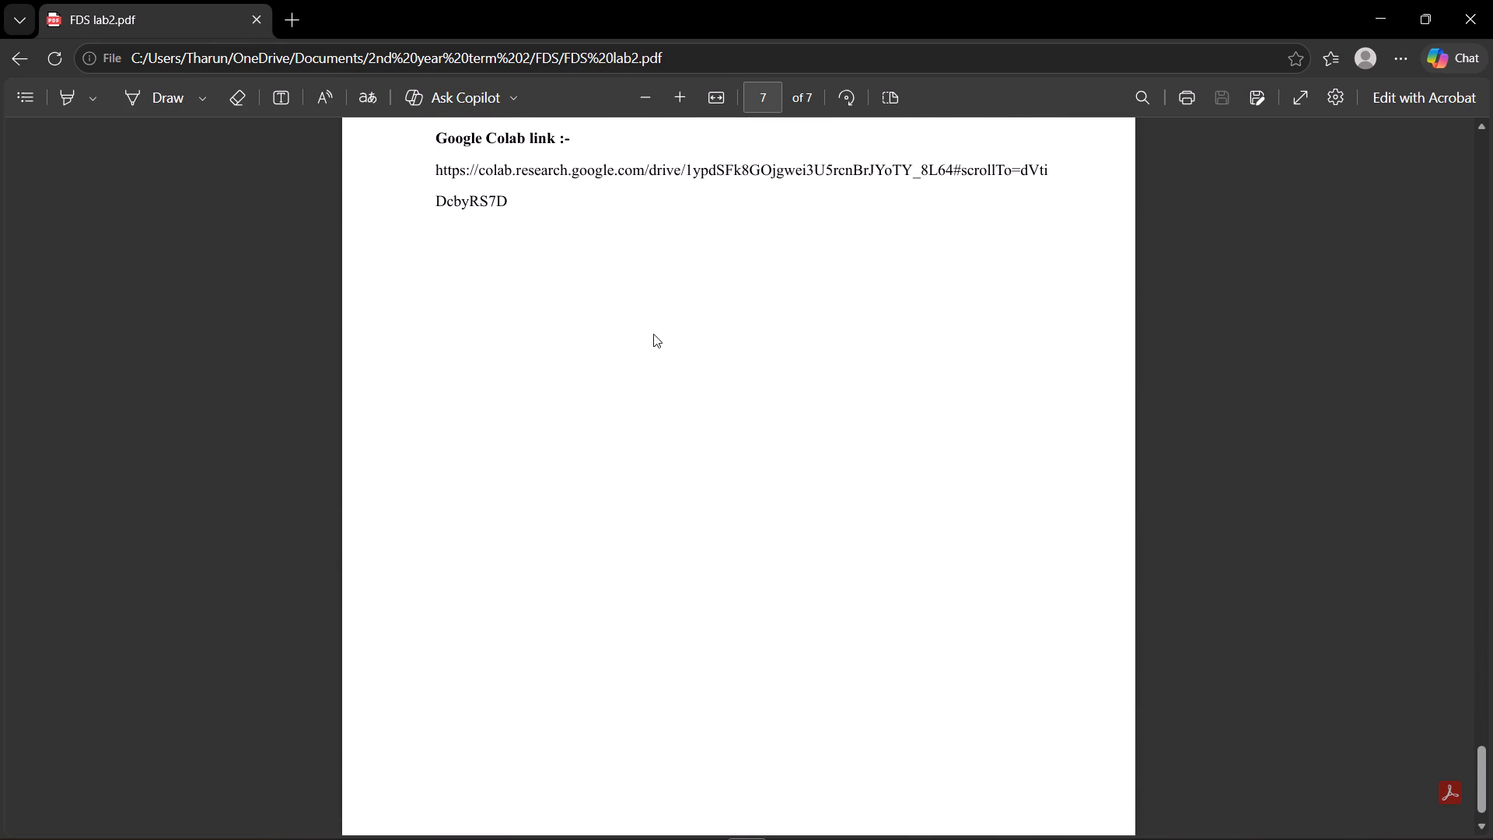
pyautogui.scroll(2, 663, 339)
pyautogui.click(256, 23)
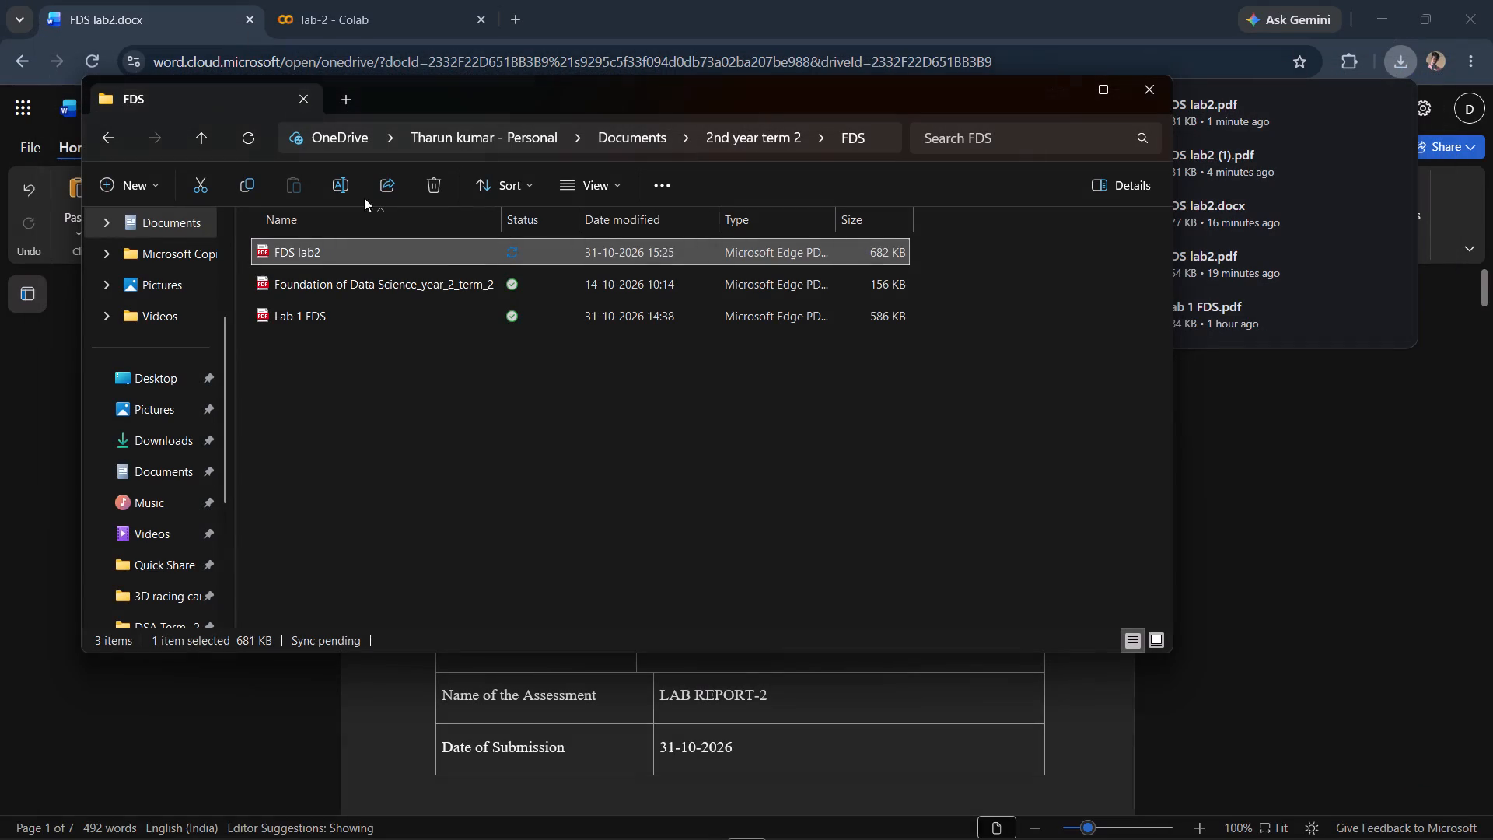
# Close the FDS folder window and dismiss the browser's recent downloads list.
pyautogui.click(634, 513)
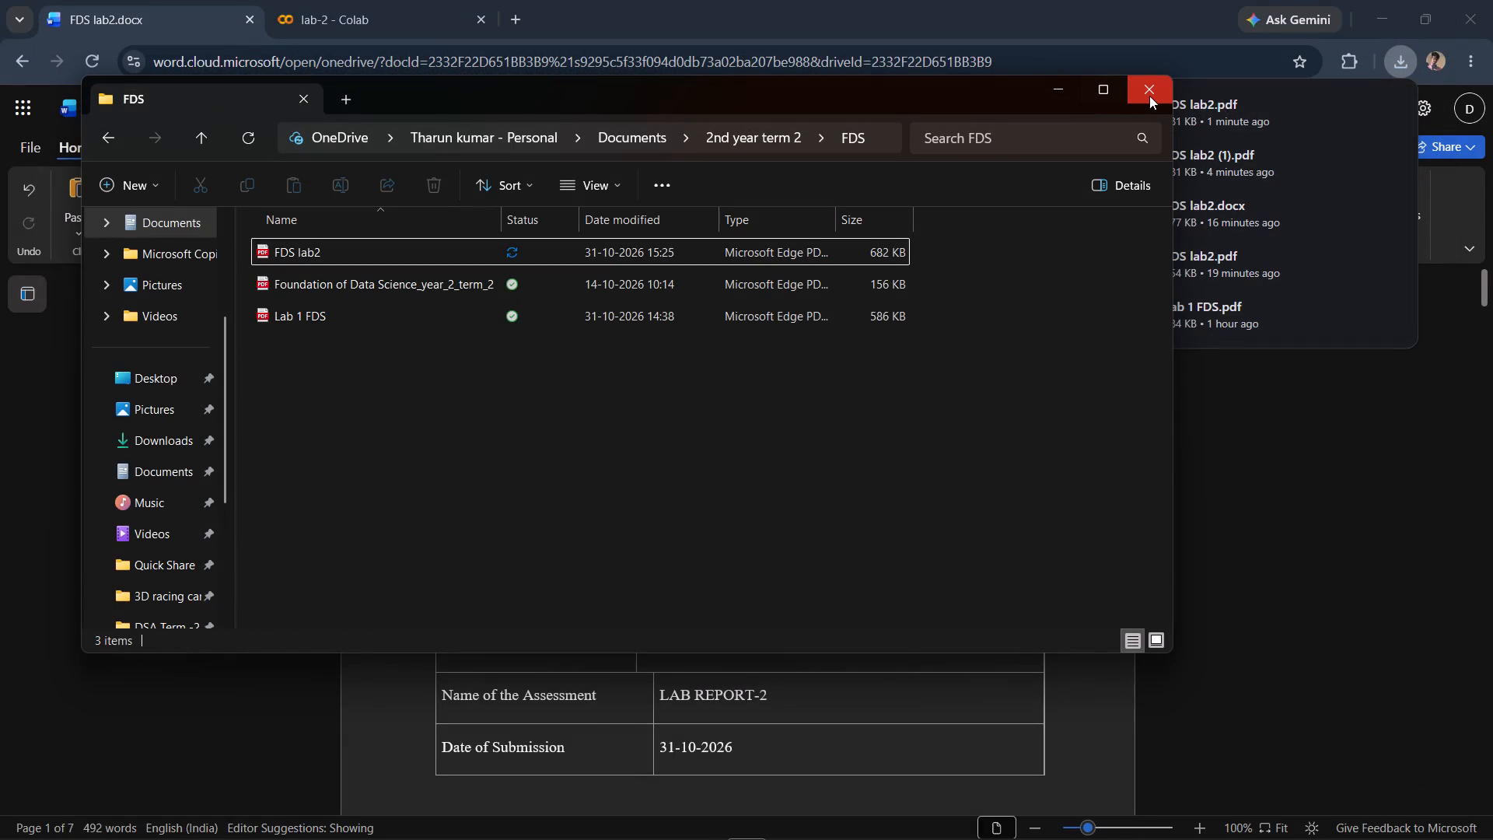
pyautogui.click(1149, 96)
pyautogui.click(1244, 492)
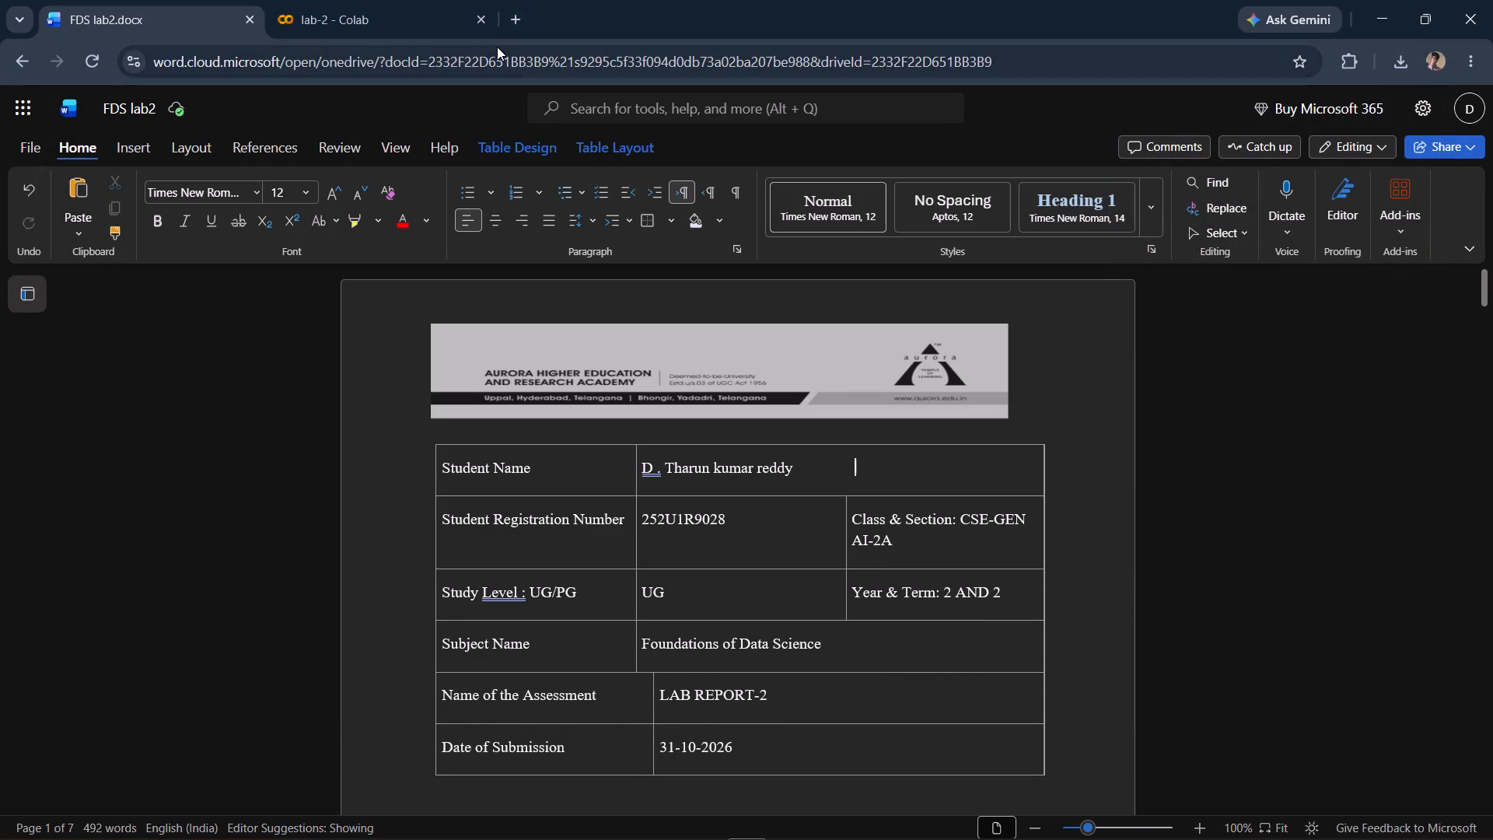
# Switch to the other Chrome window and look through the course cards on the Aurora University Assessments page.
pyautogui.hotkey('alt', 'Tab')
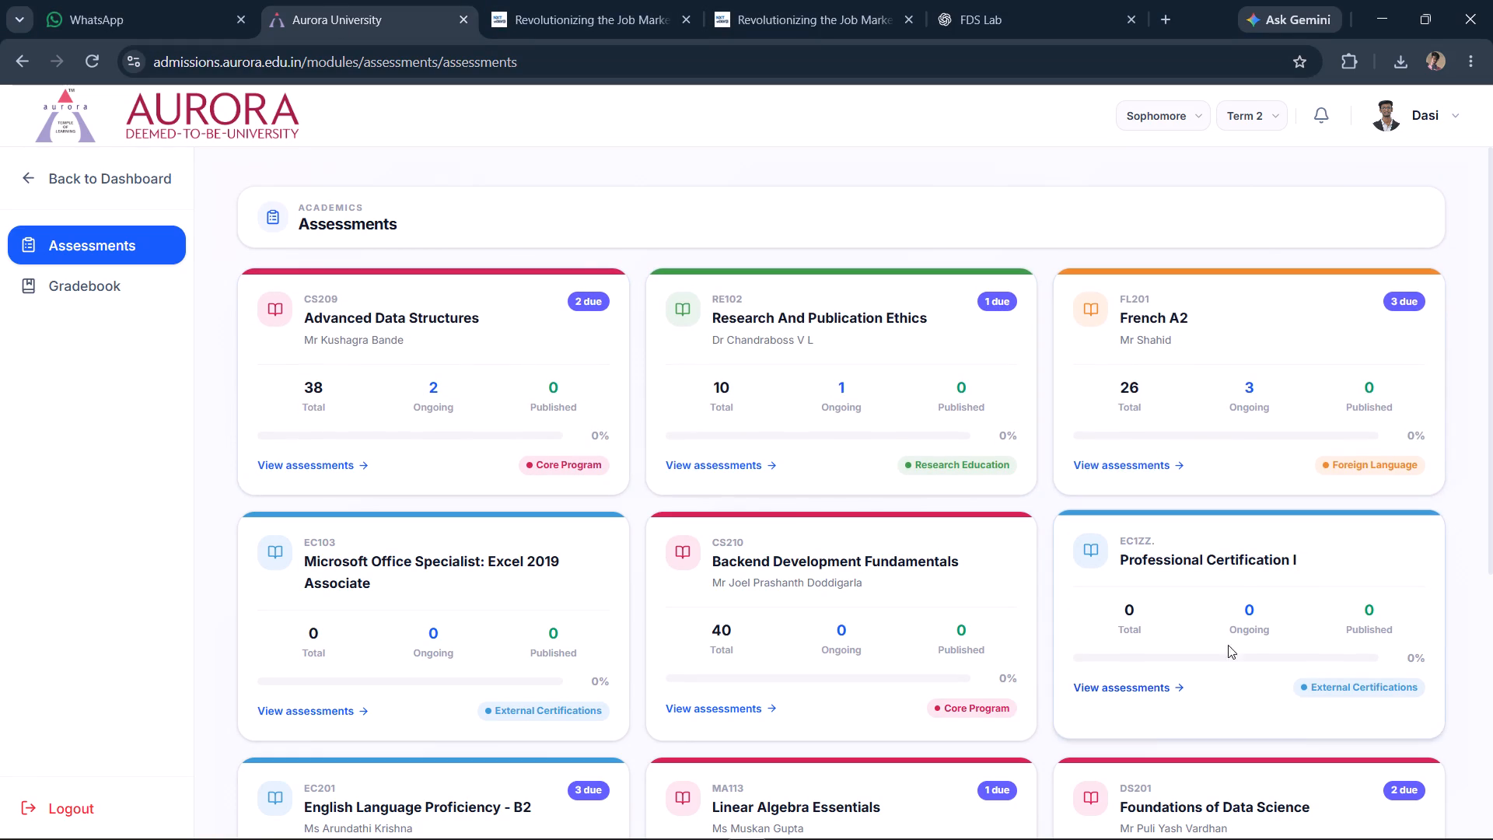
pyautogui.scroll(-2, 850, 635)
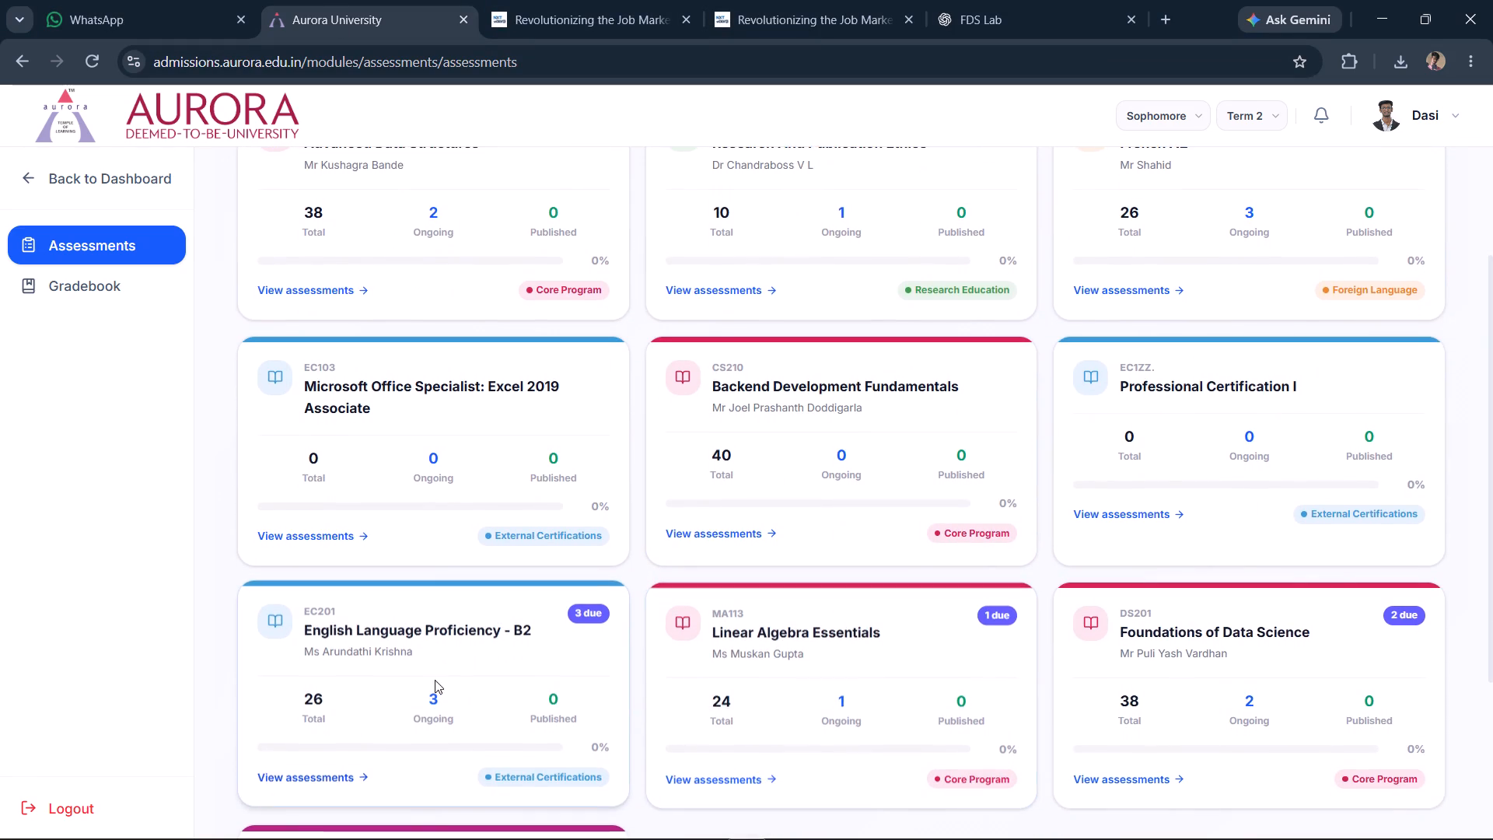
pyautogui.scroll(-1, 435, 680)
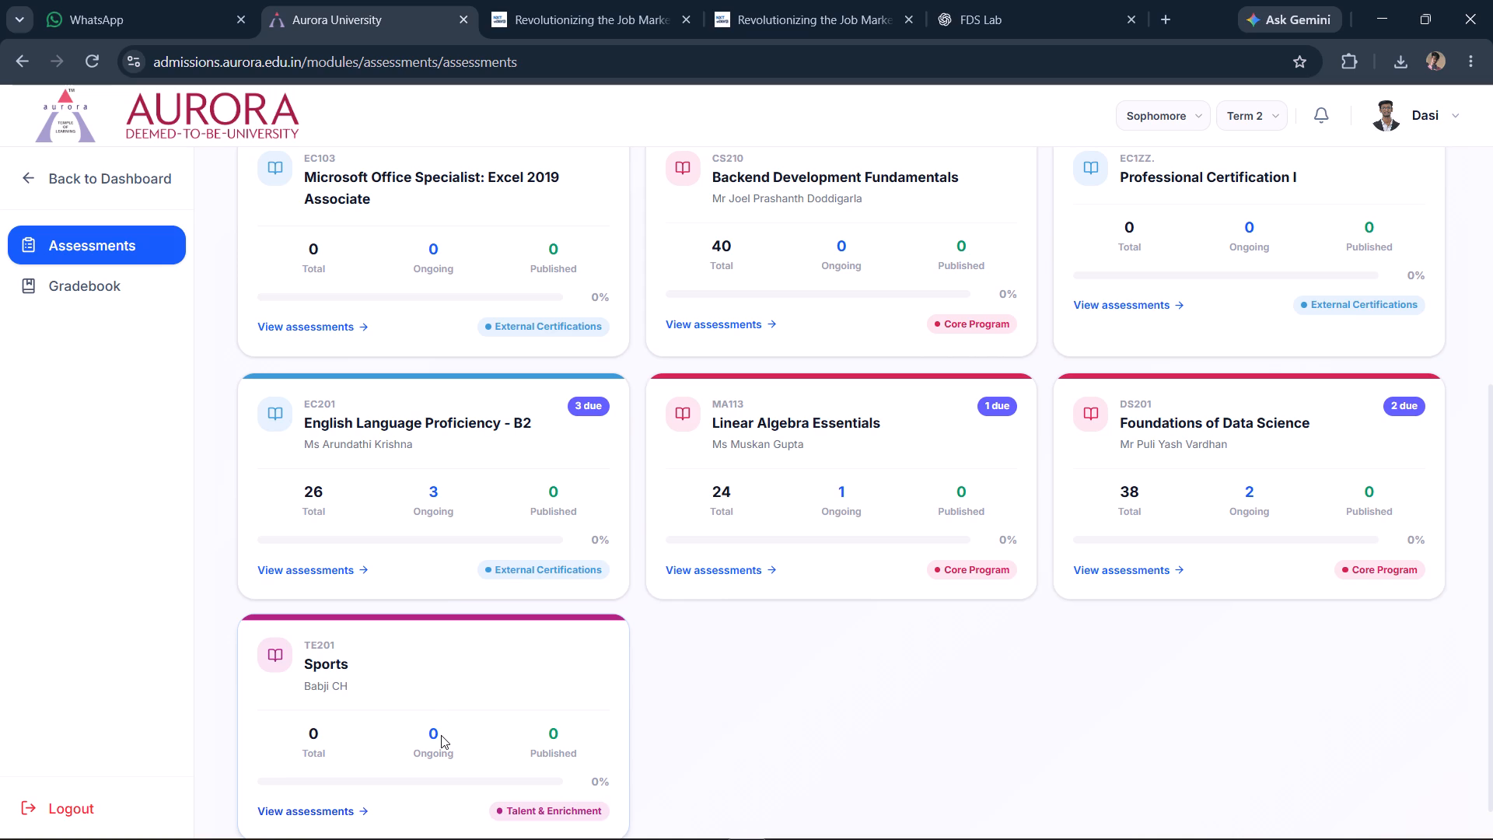
# Launch the IDE from the Cricket Team coding practice question, keeping only one IDE tab open by closing the duplicate.
pyautogui.click(532, 13)
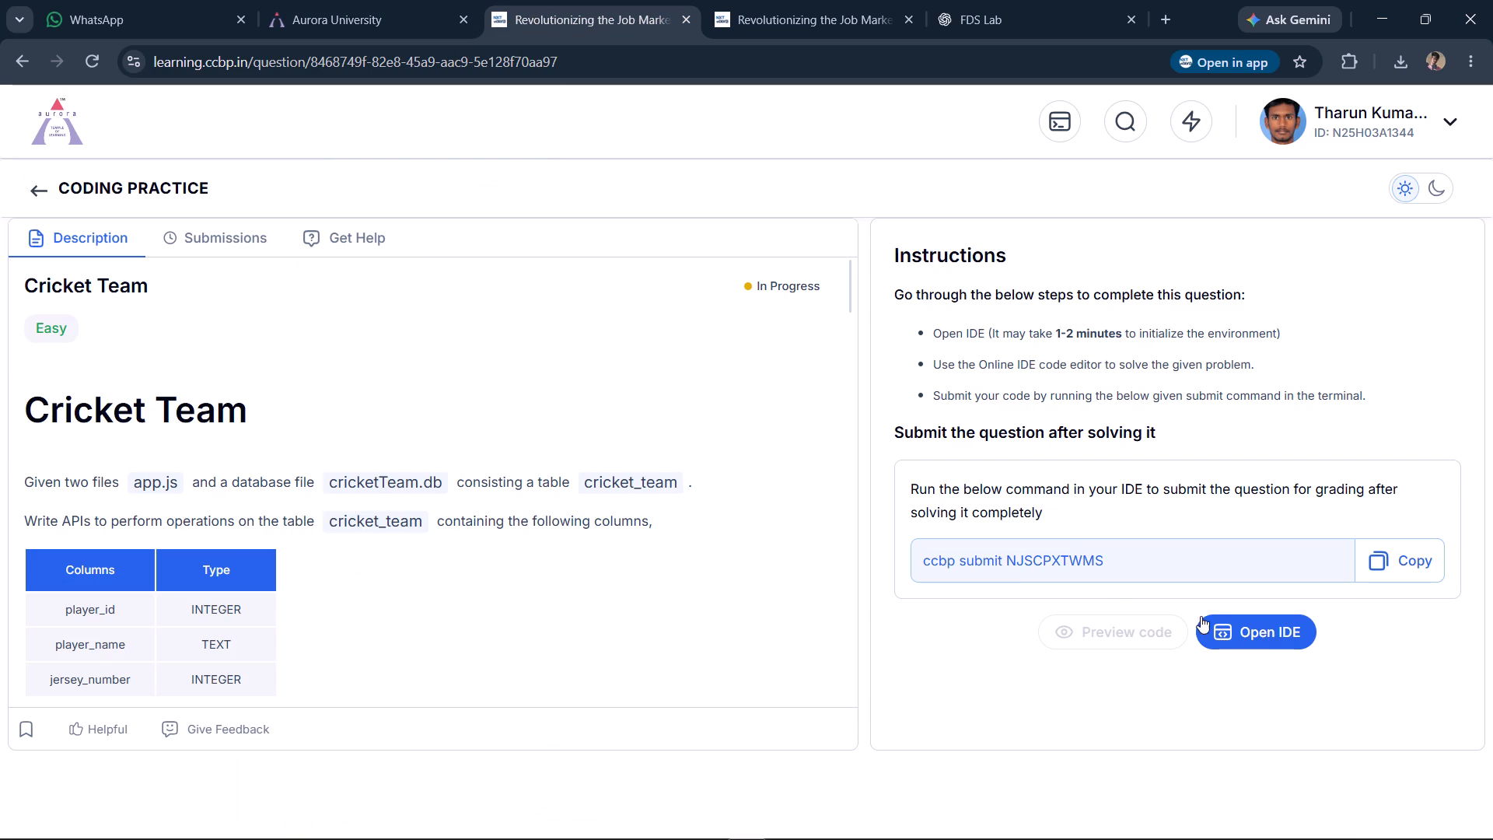
pyautogui.click(1250, 629)
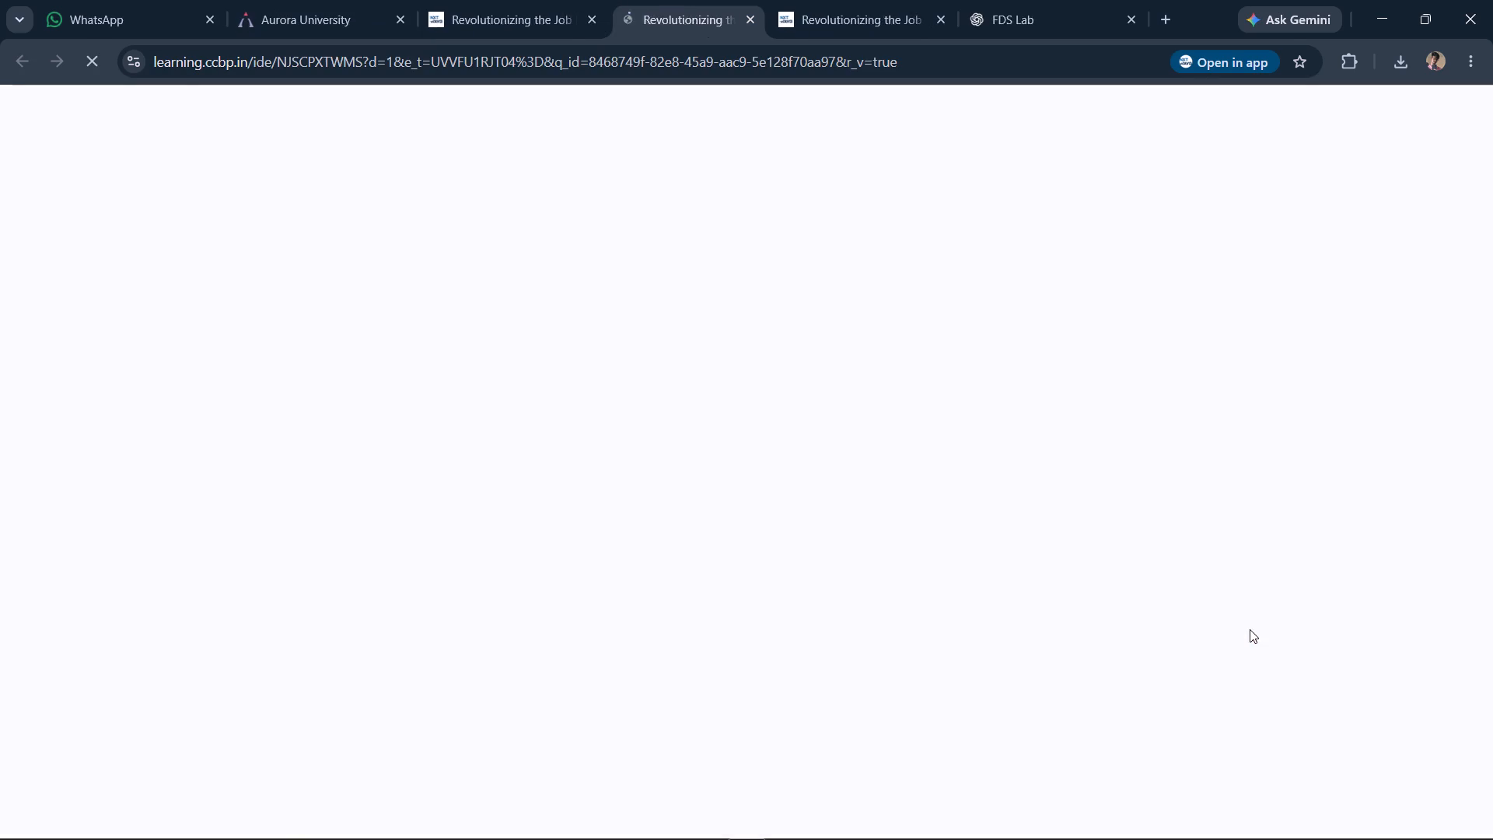
pyautogui.click(896, 0)
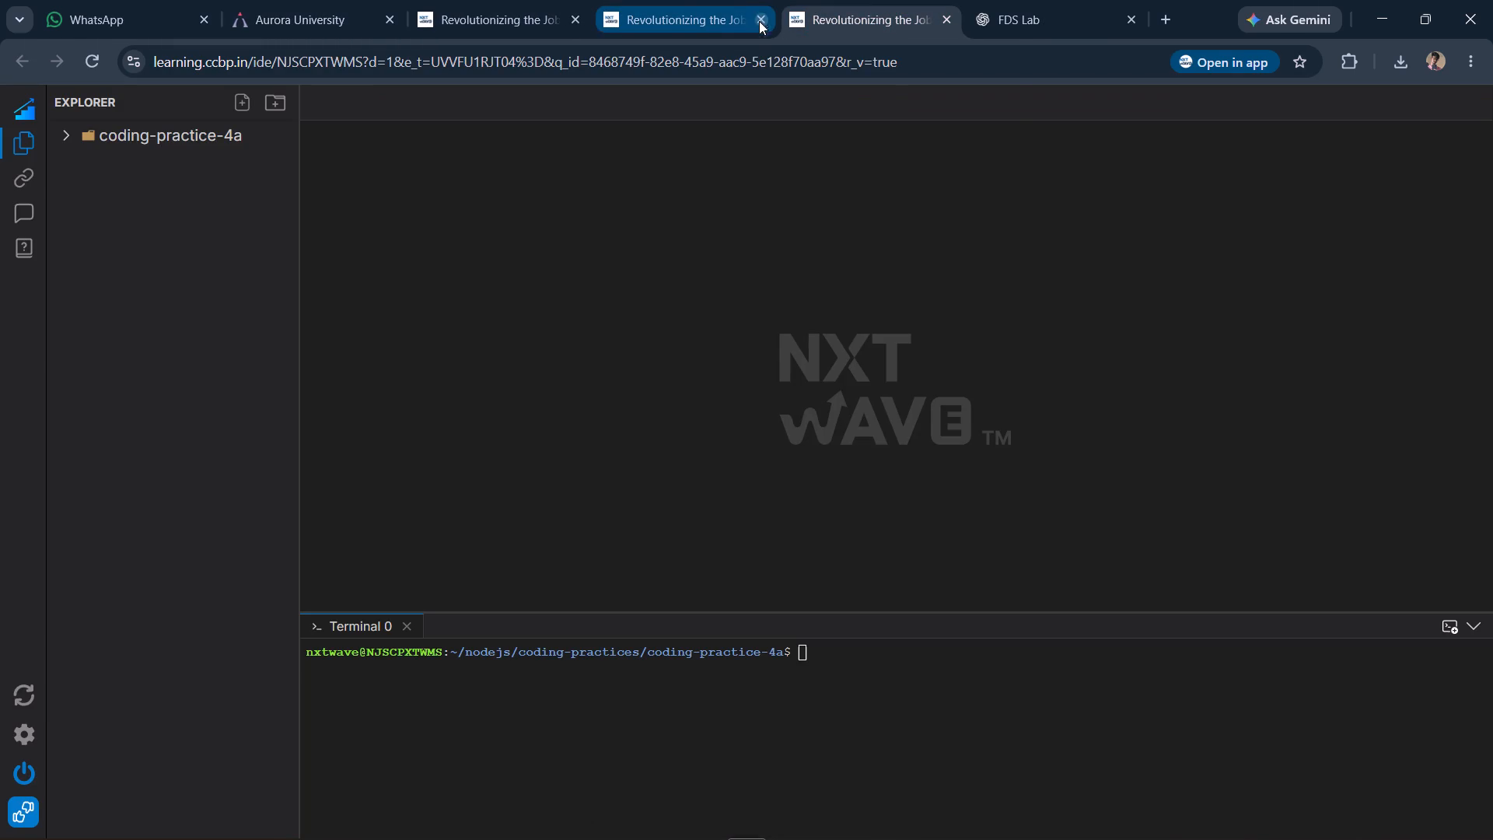
pyautogui.click(866, 18)
pyautogui.click(637, 0)
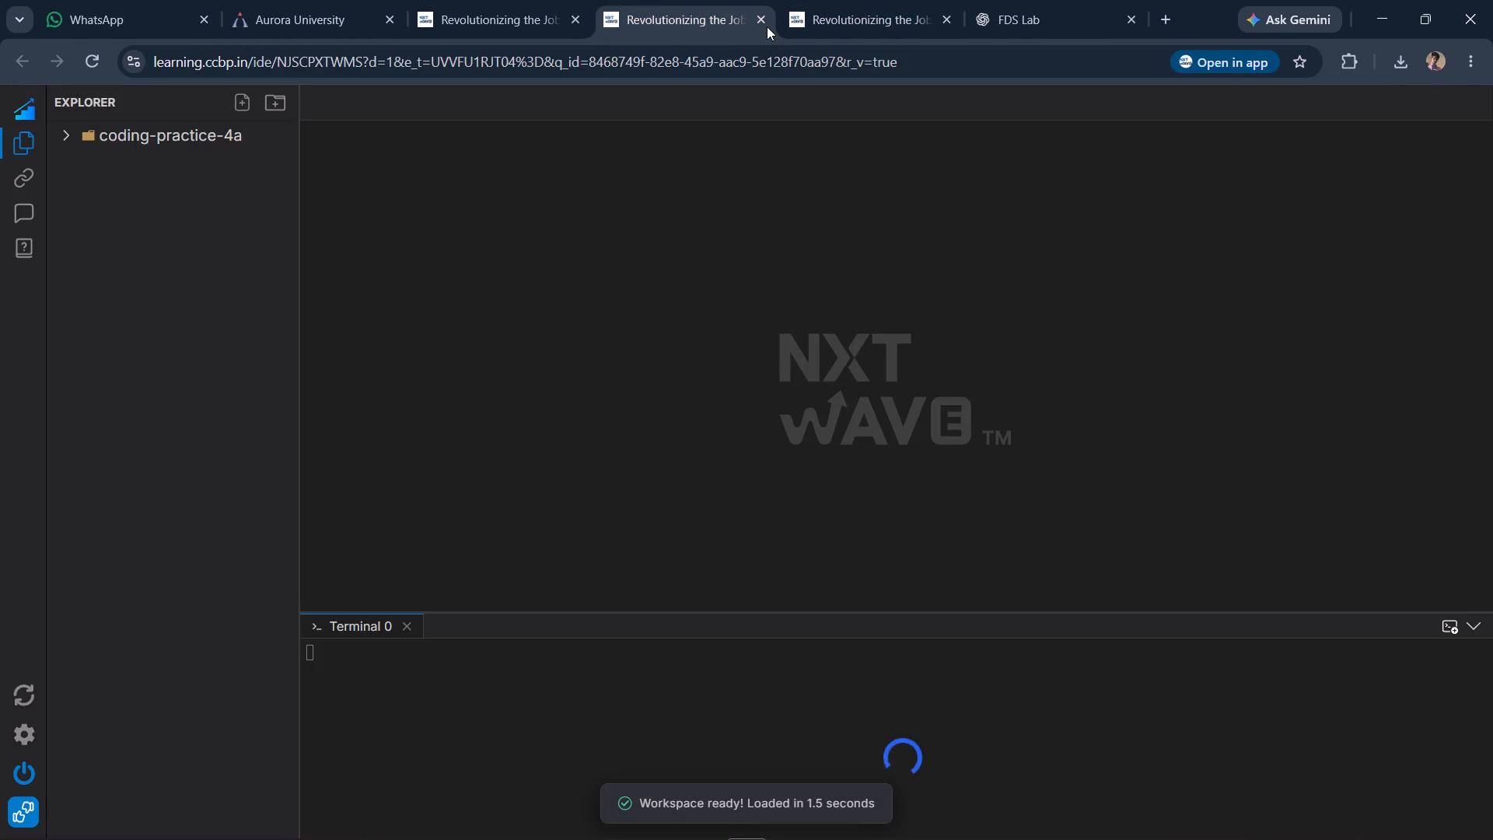
pyautogui.click(767, 21)
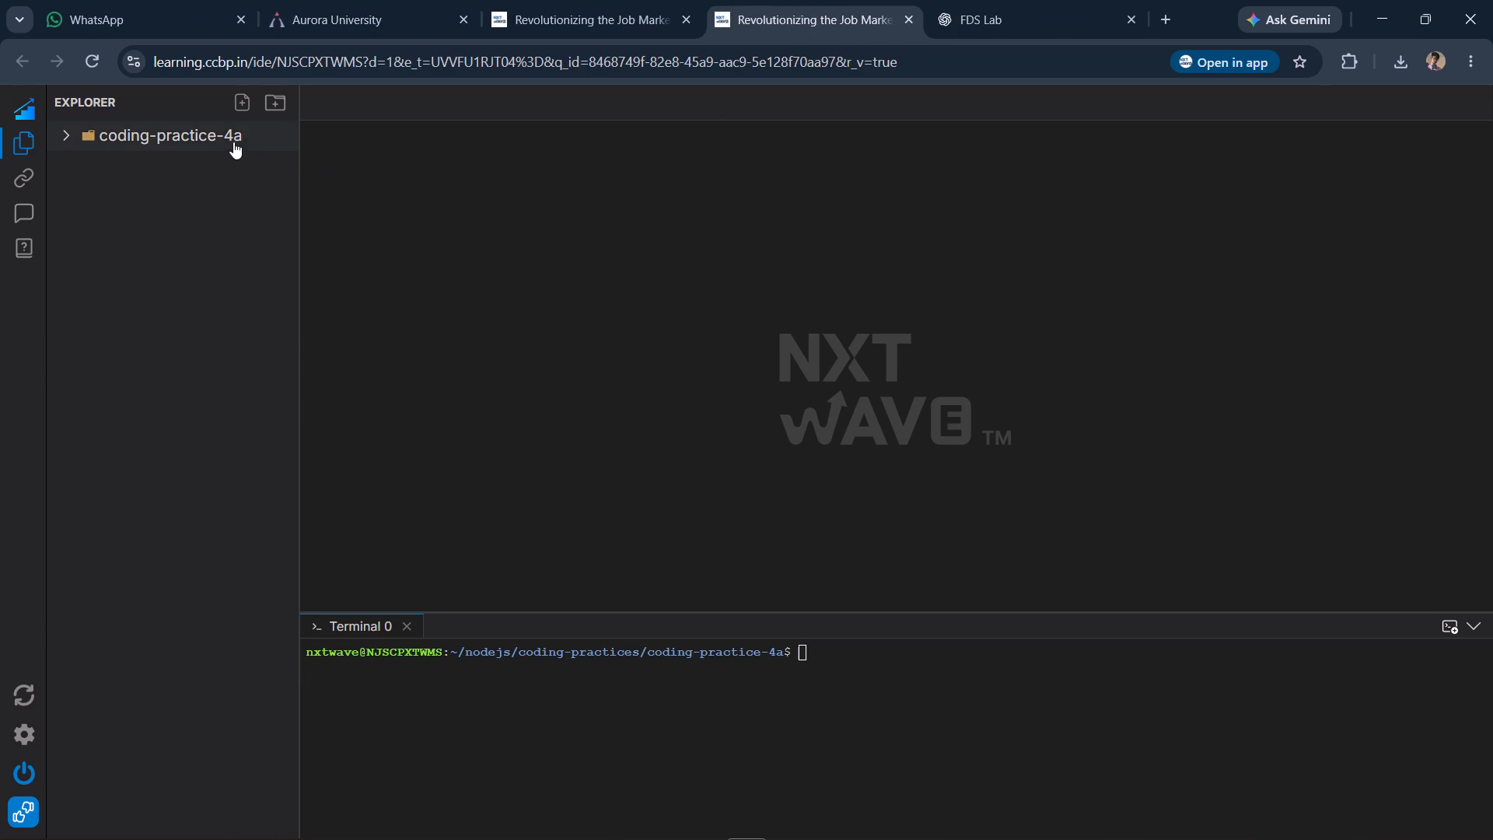
# Expand the coding-practice-4a folder in the IDE and put the focus in its terminal.
pyautogui.click(230, 138)
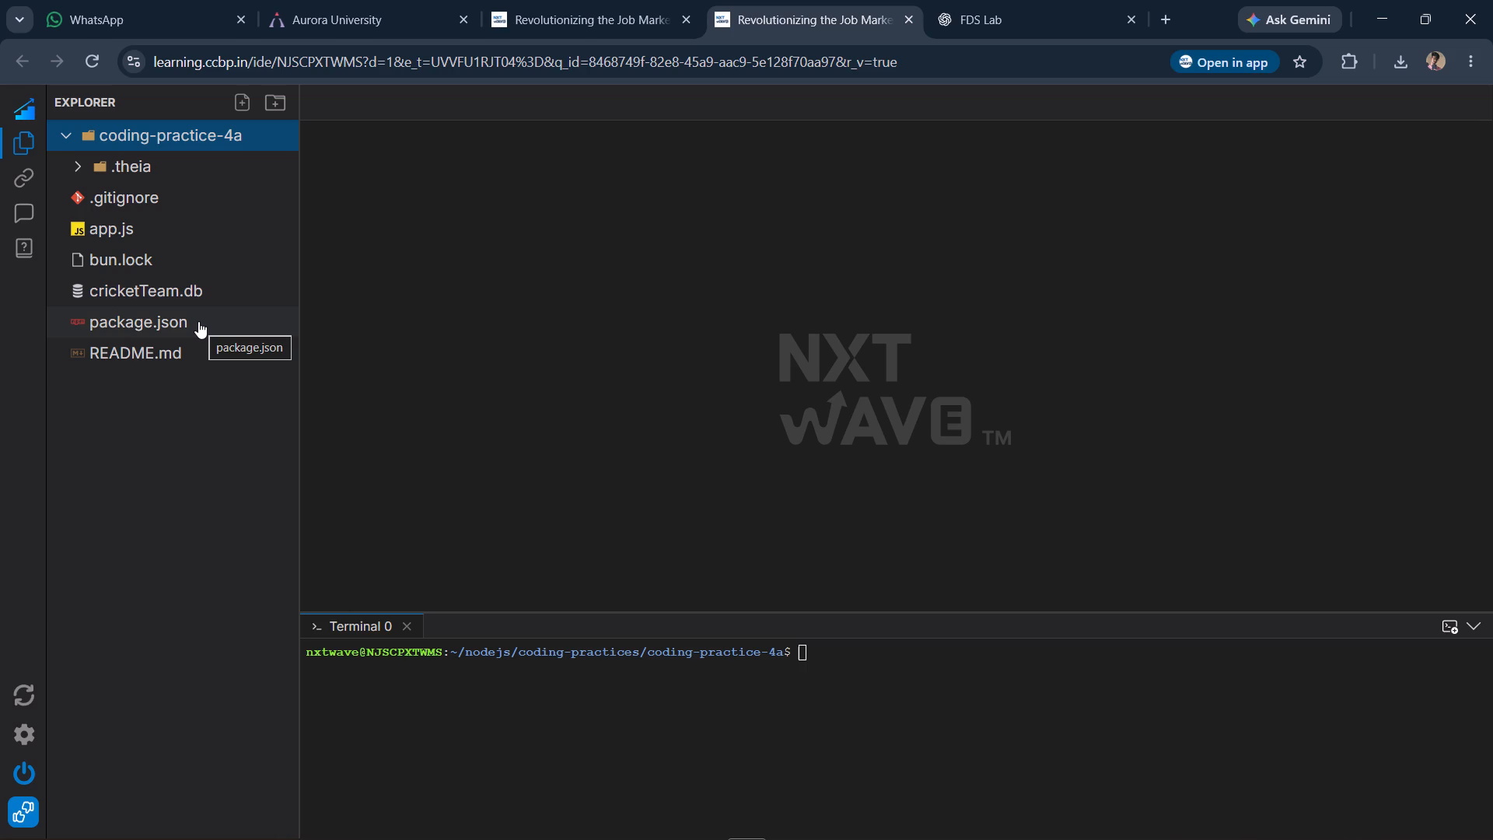
pyautogui.click(948, 711)
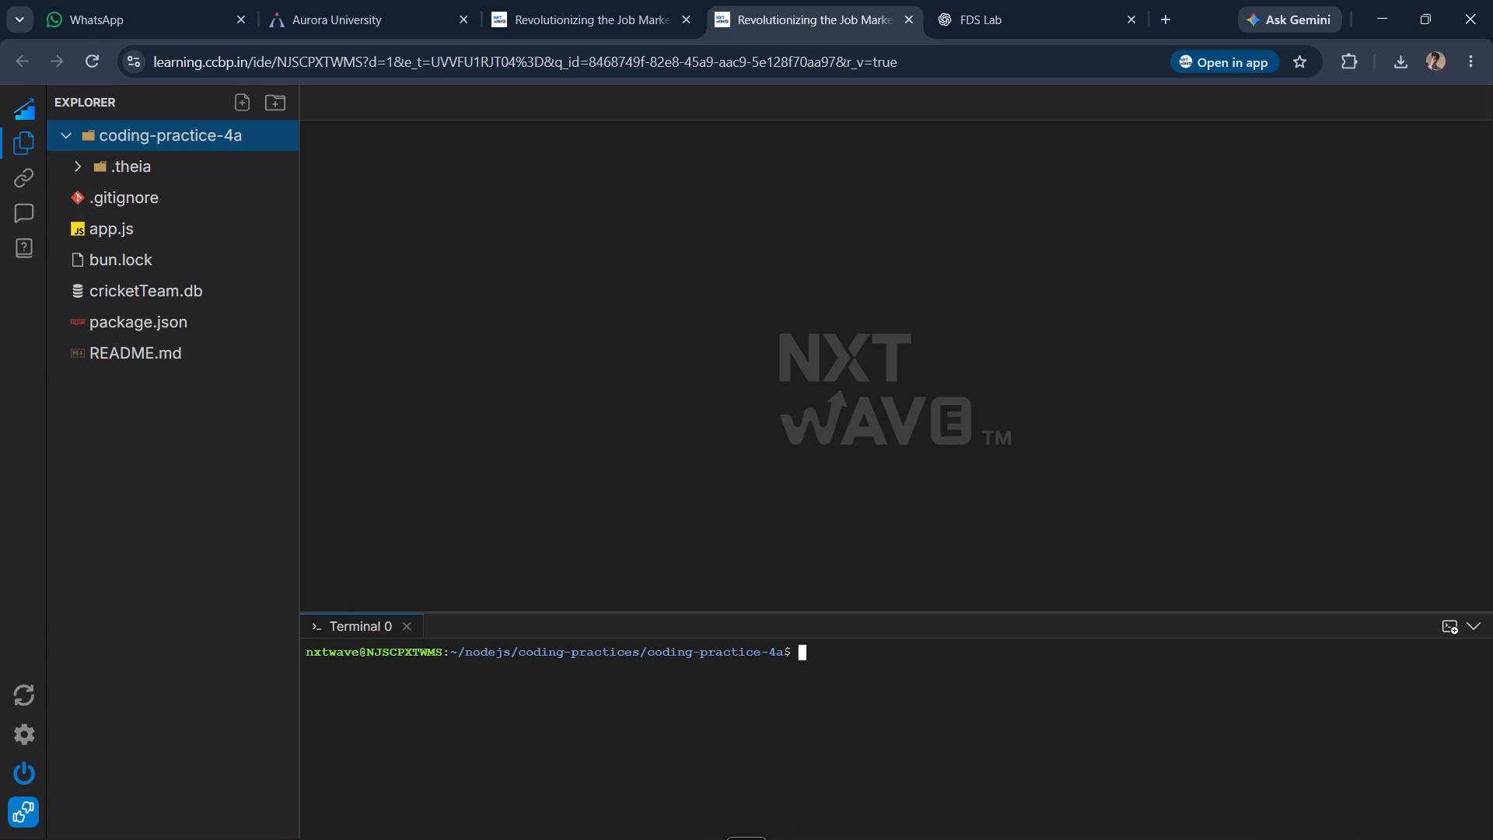
pyautogui.click(948, 711)
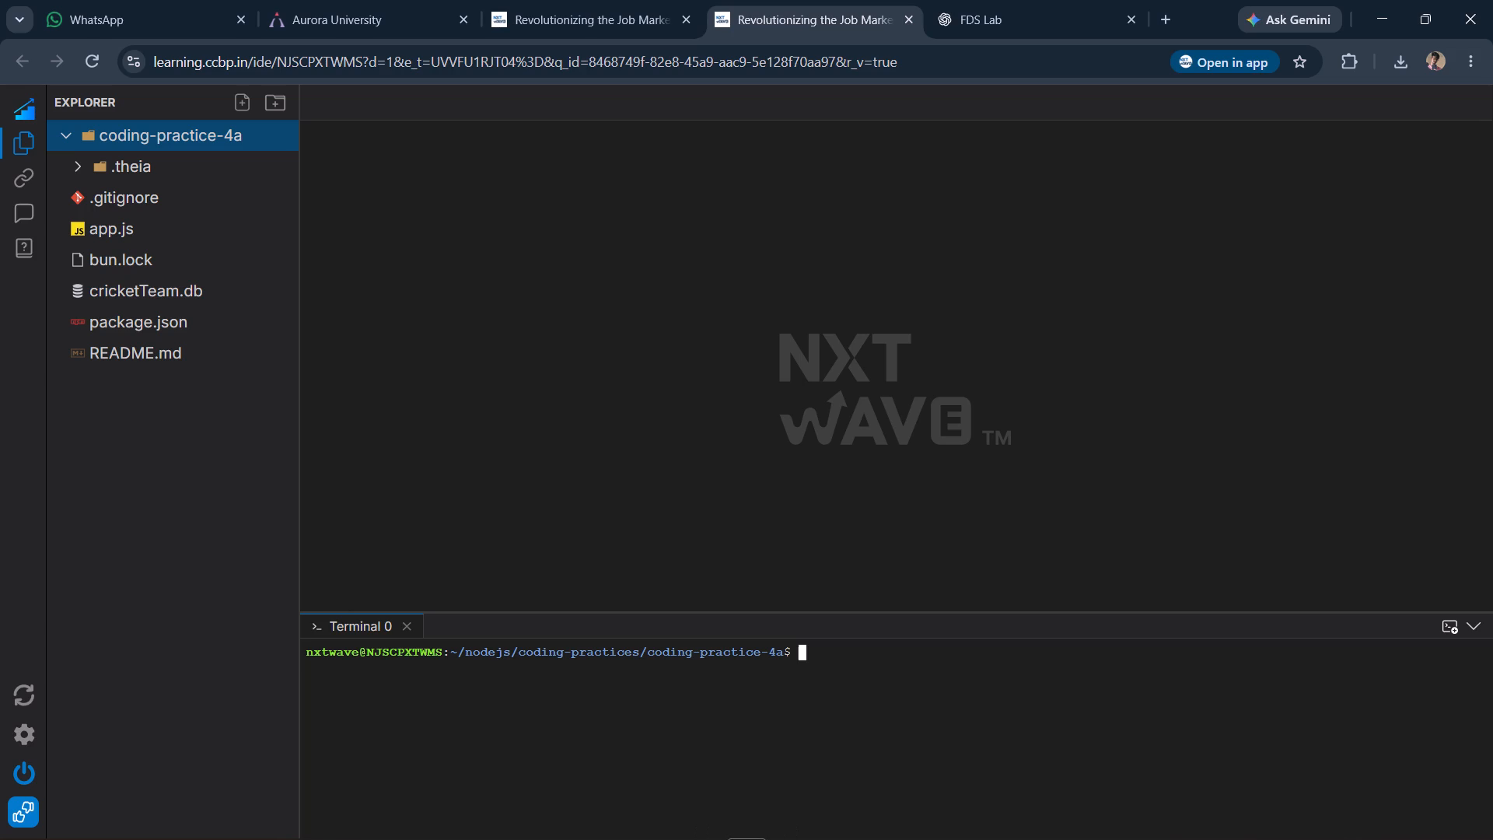